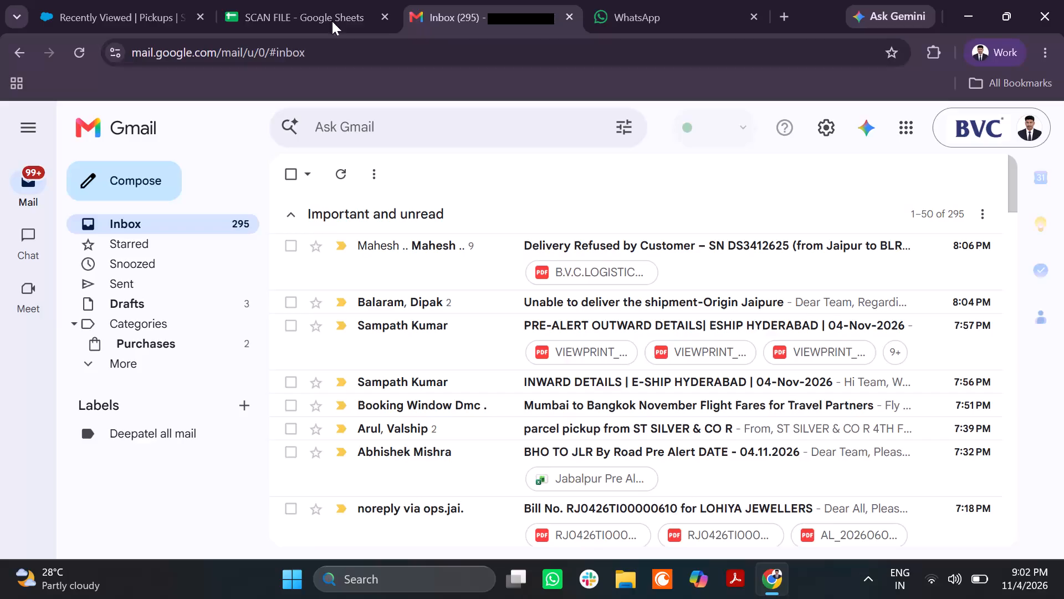
Switch from the Gmail inbox to the SCAN FILE spreadsheet in Google Sheets.
click(321, 6)
click(389, 270)
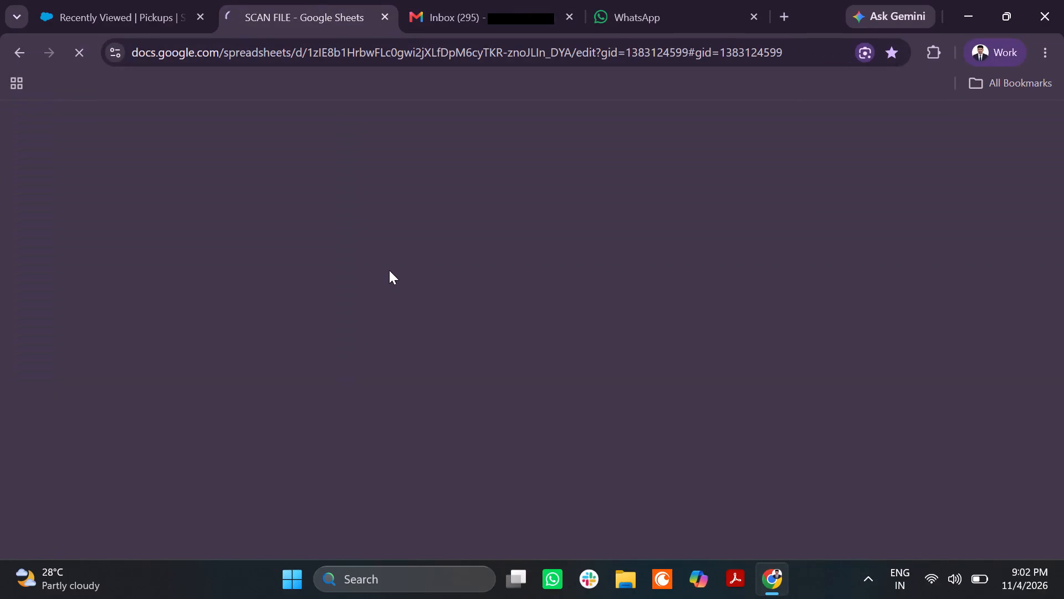
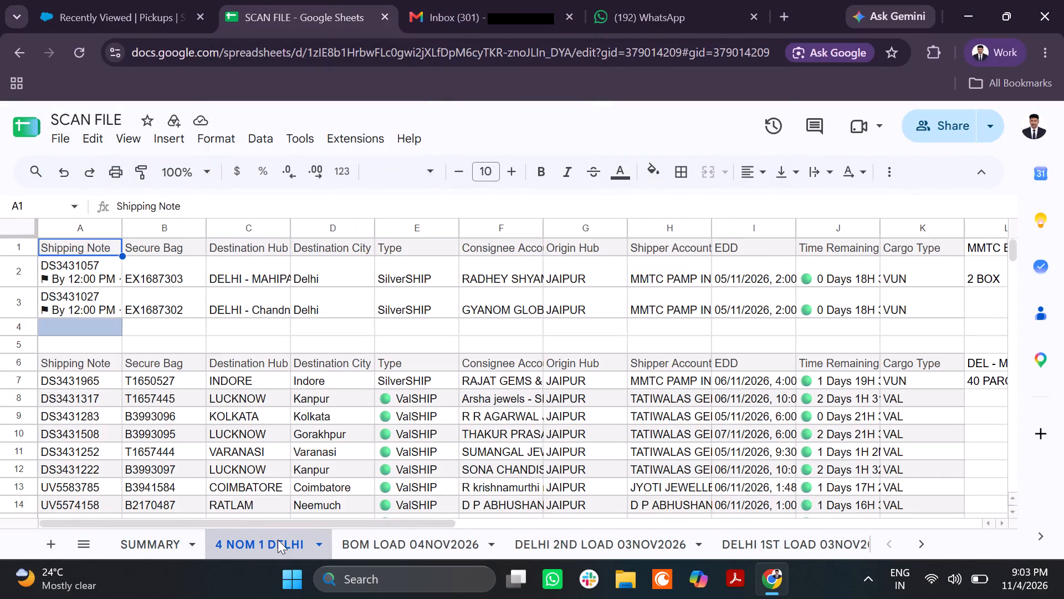
Review the shipment rows and columns of the 4 NOM 1 DELHI sheet through to the end of the list.
click(272, 470)
scroll(272, 470, up, 1)
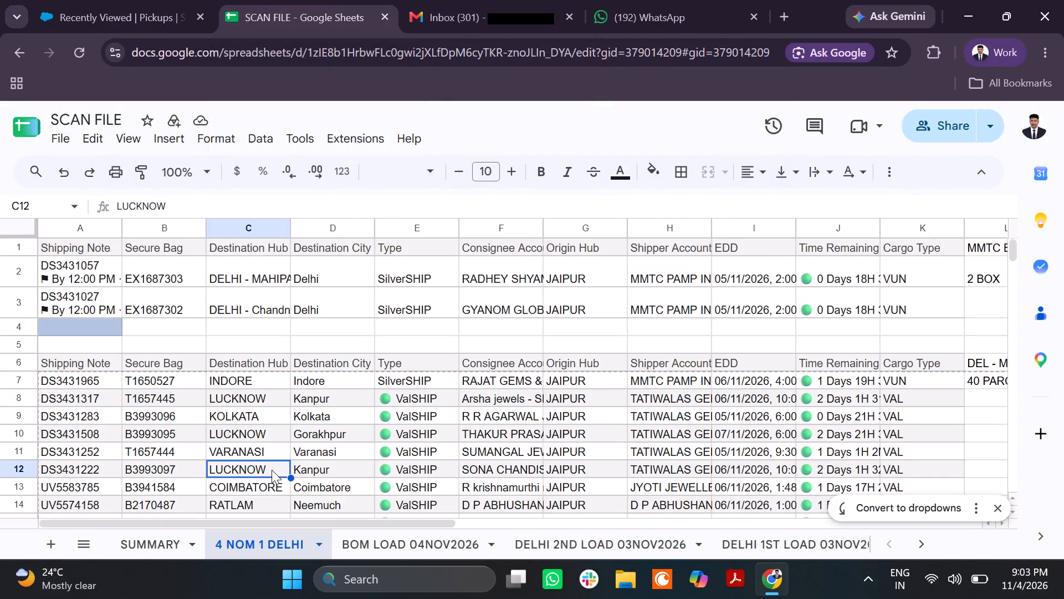
scroll(272, 470, left, 3)
scroll(272, 470, right, 1)
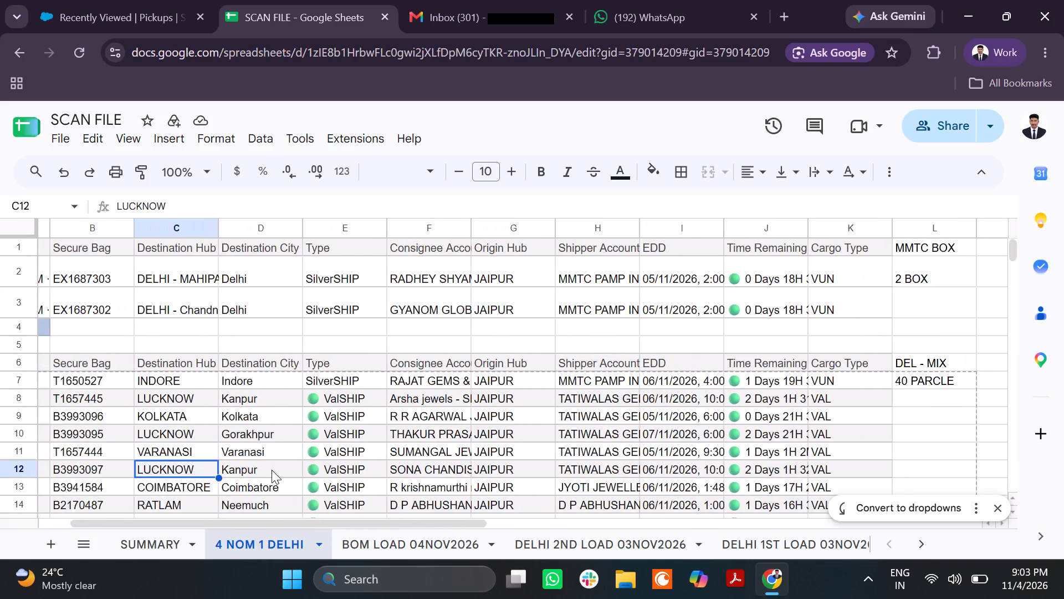
scroll(272, 470, right, 3)
click(233, 376)
scroll(233, 376, up, 1)
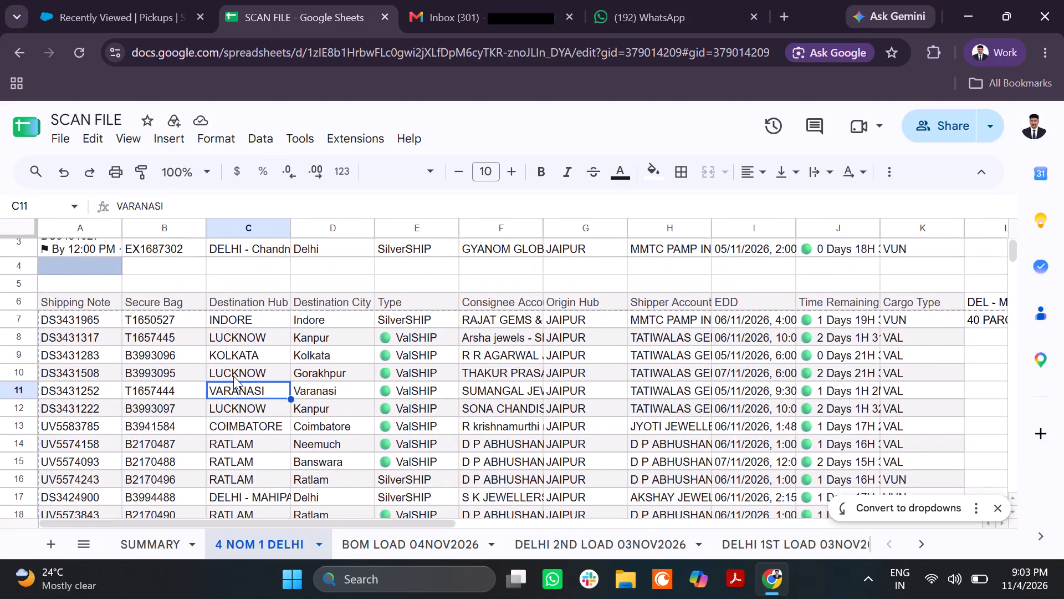
scroll(233, 376, up, 1)
scroll(233, 376, left, 2)
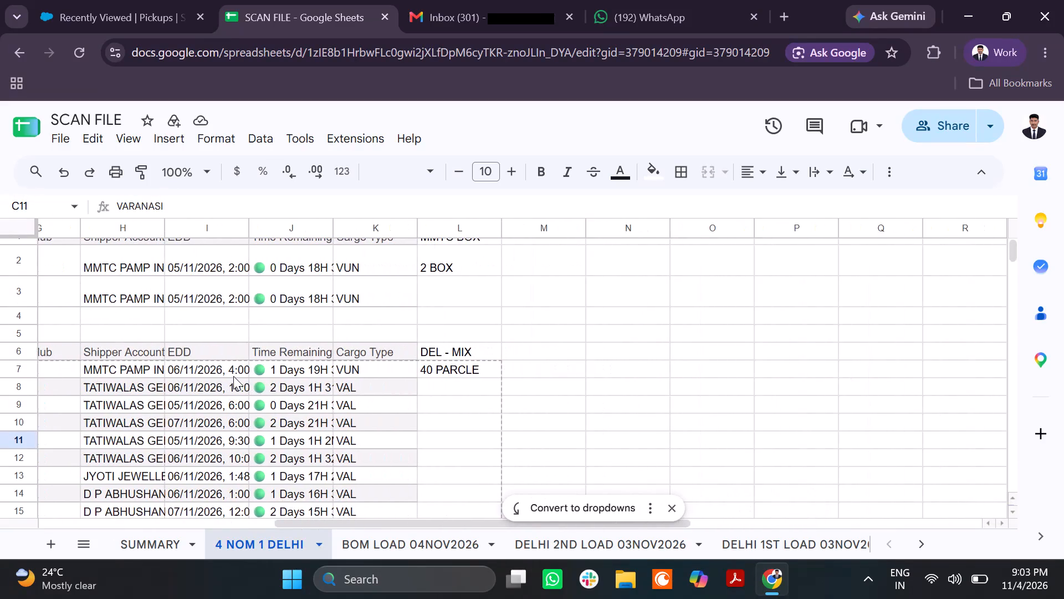
click(228, 368)
scroll(228, 368, right, 3)
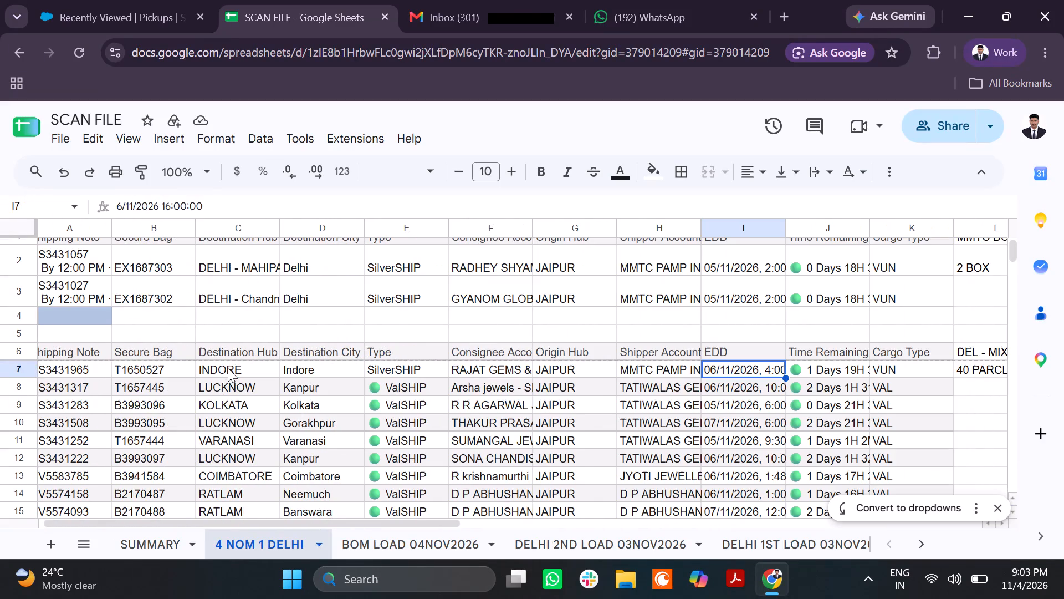
click(269, 348)
scroll(269, 348, down, 6)
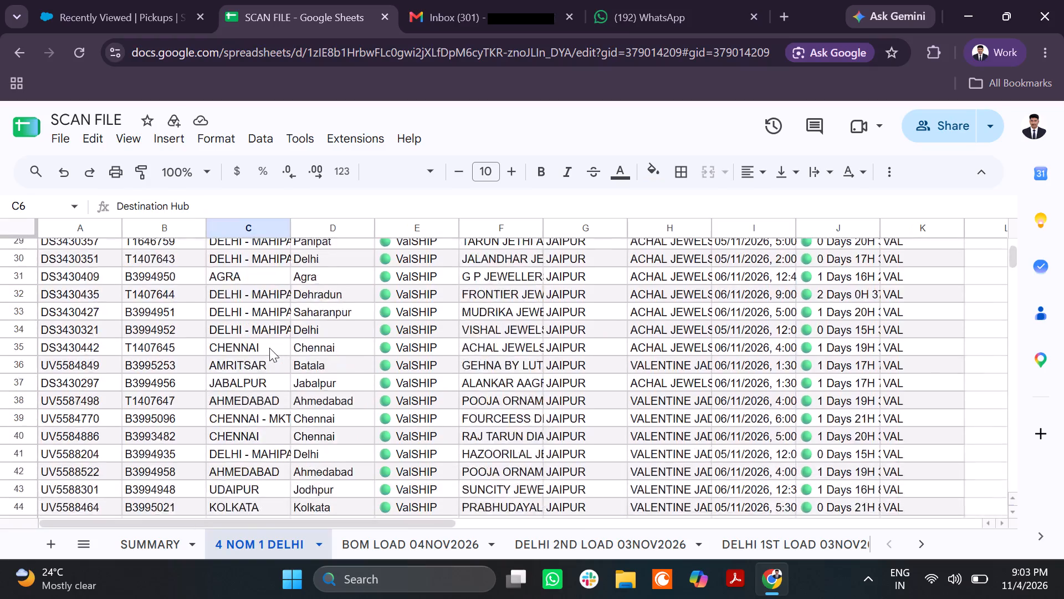
scroll(269, 348, down, 2)
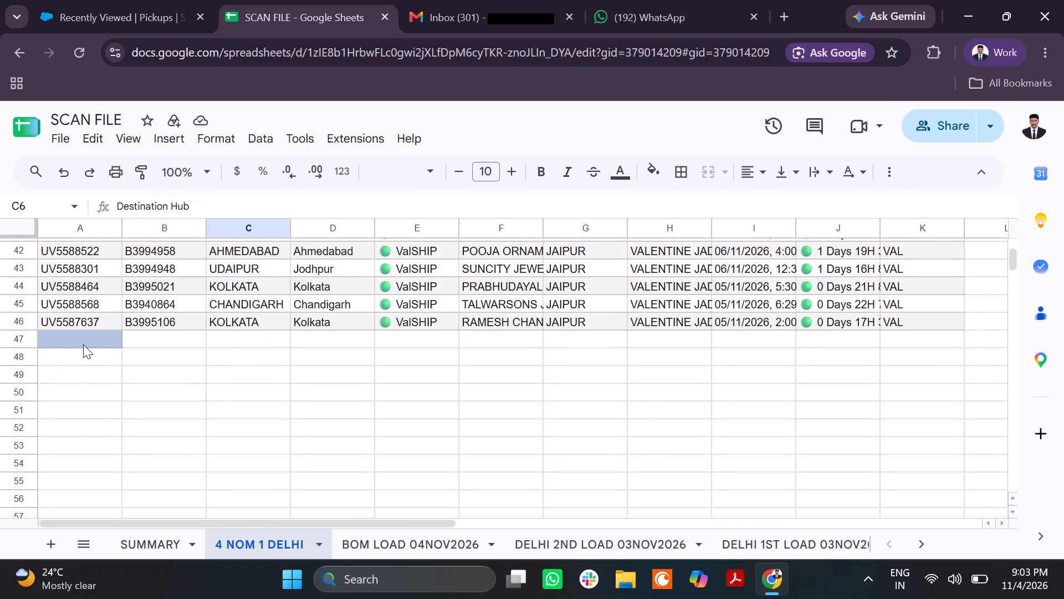
Delete row 47, the blank row with the shaded cell directly below the last shipment on the 4 NOM 1 DELHI sheet.
click(83, 344)
click(22, 338)
right_click(22, 338)
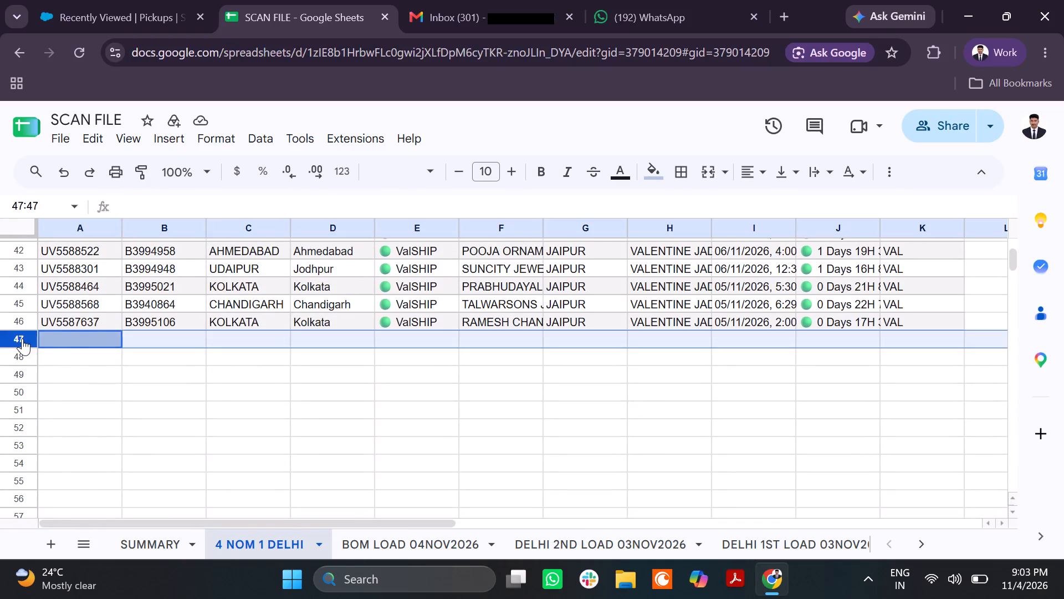
click(94, 359)
click(304, 334)
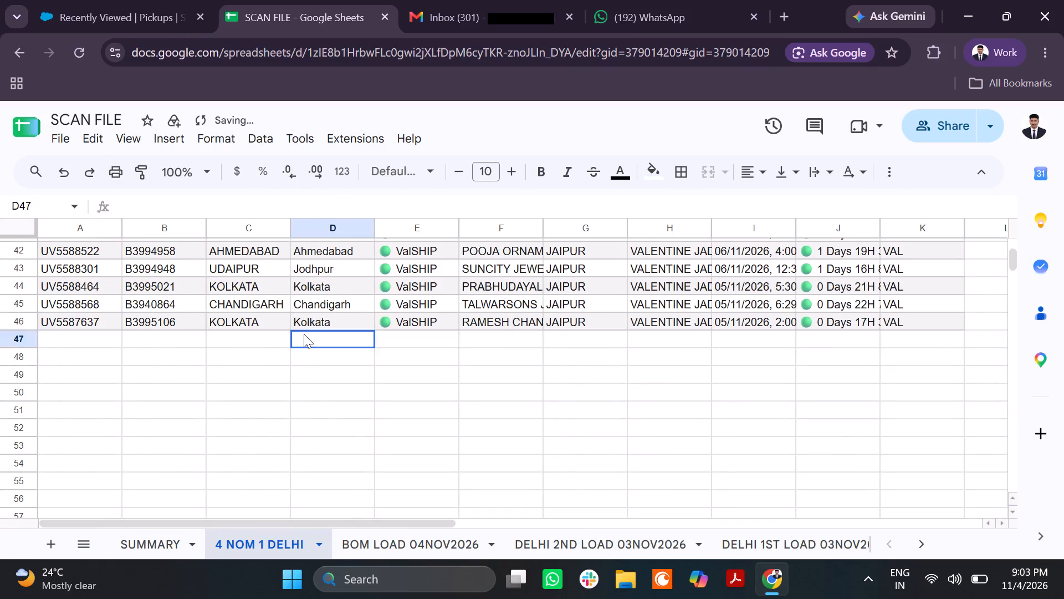
Widen the Destination Hub column slightly on the 4 NOM 1 DELHI sheet.
scroll(304, 334, up, 7)
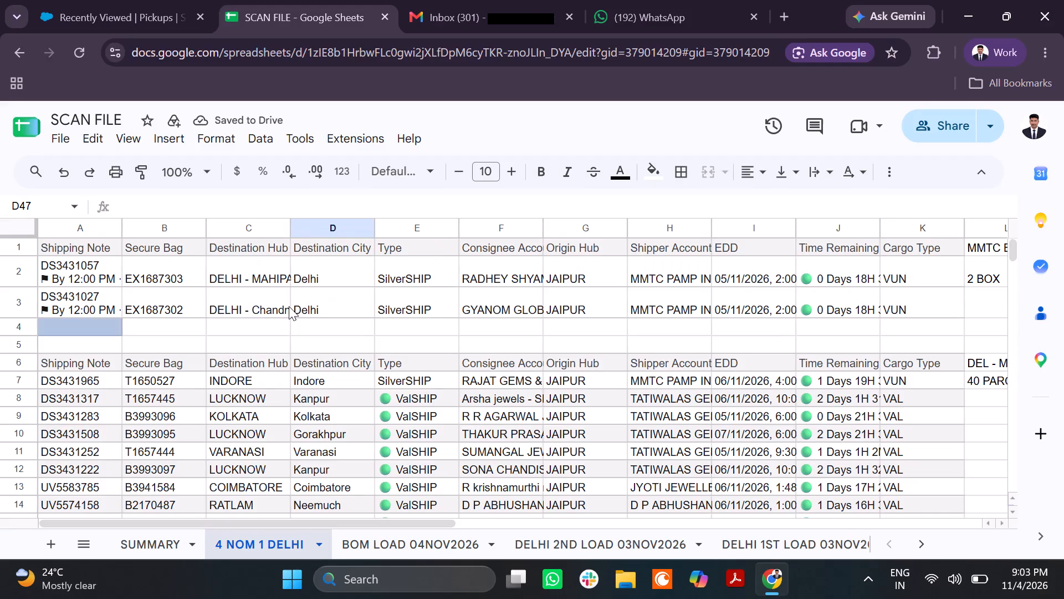
drag(291, 224, 316, 223)
click(320, 344)
Check the listed shipments and narrow the Secure Bag column to fit its contents more closely.
scroll(320, 344, down, 2)
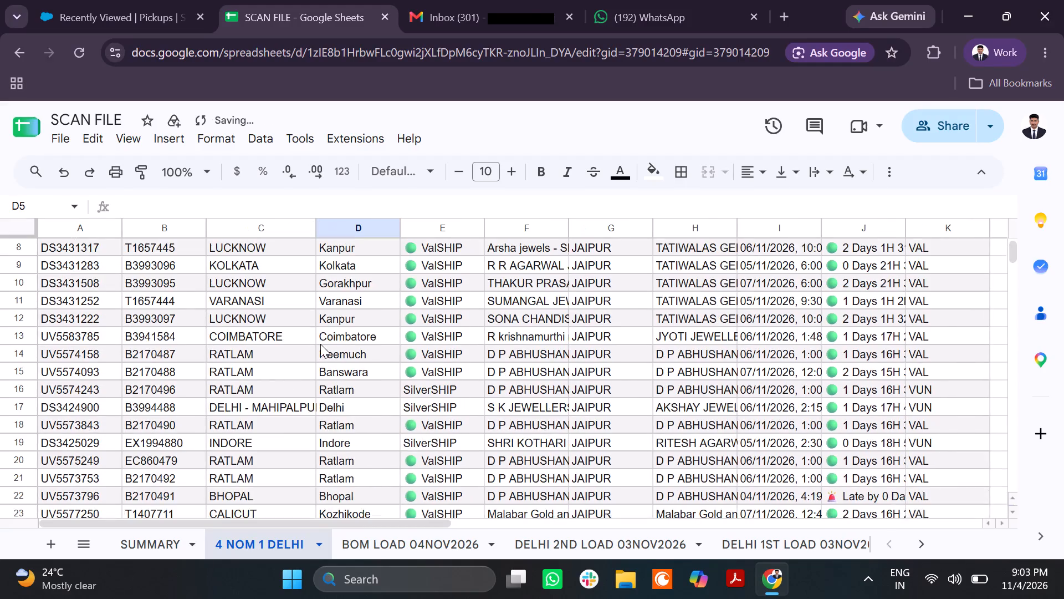
scroll(320, 344, down, 2)
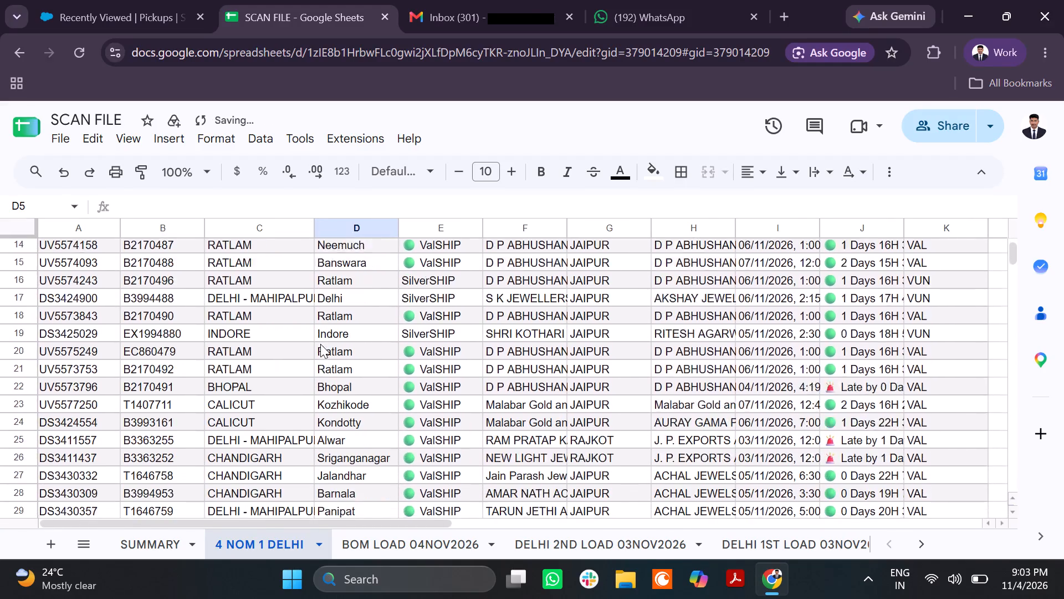
scroll(320, 344, down, 2)
scroll(320, 344, up, 4)
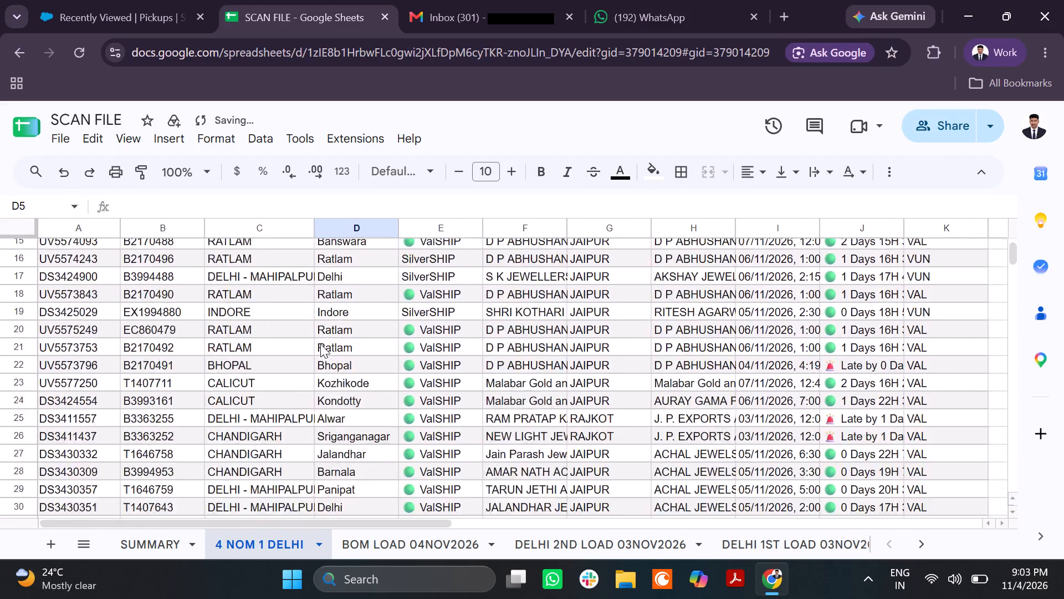
scroll(320, 344, up, 3)
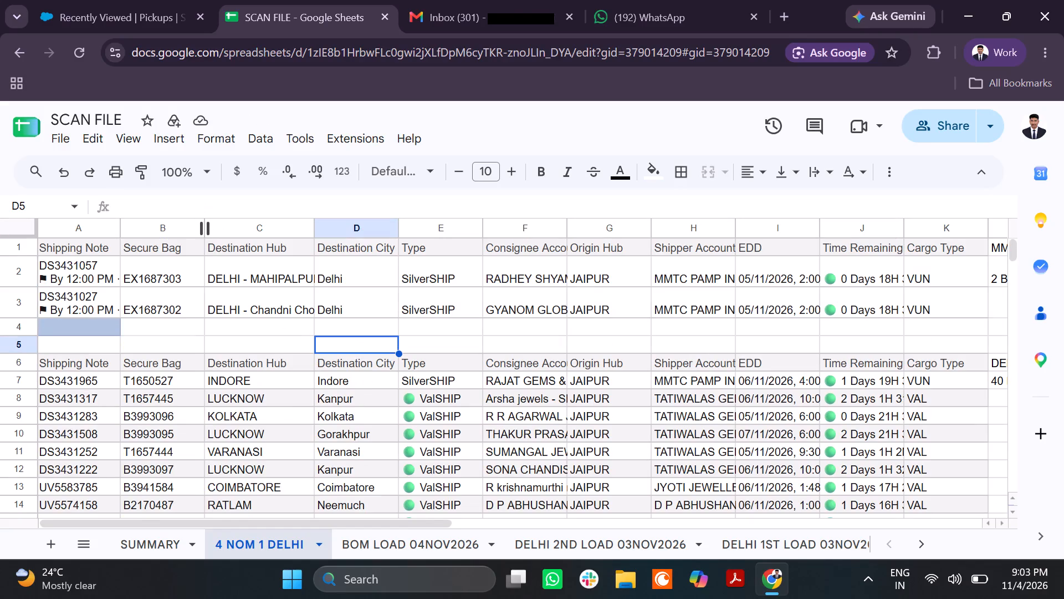
drag(204, 225, 185, 220)
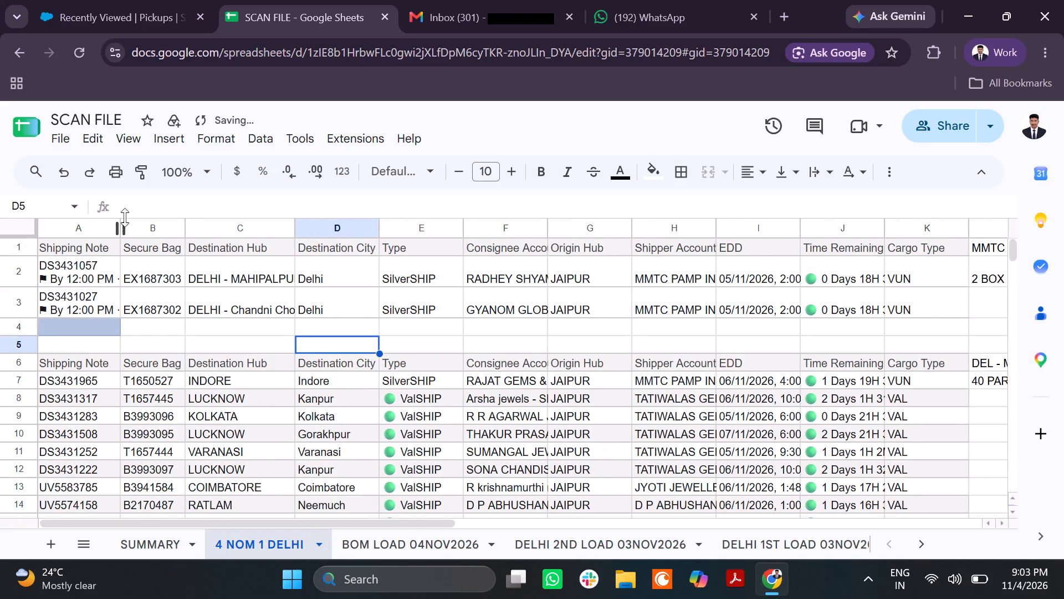
click(273, 318)
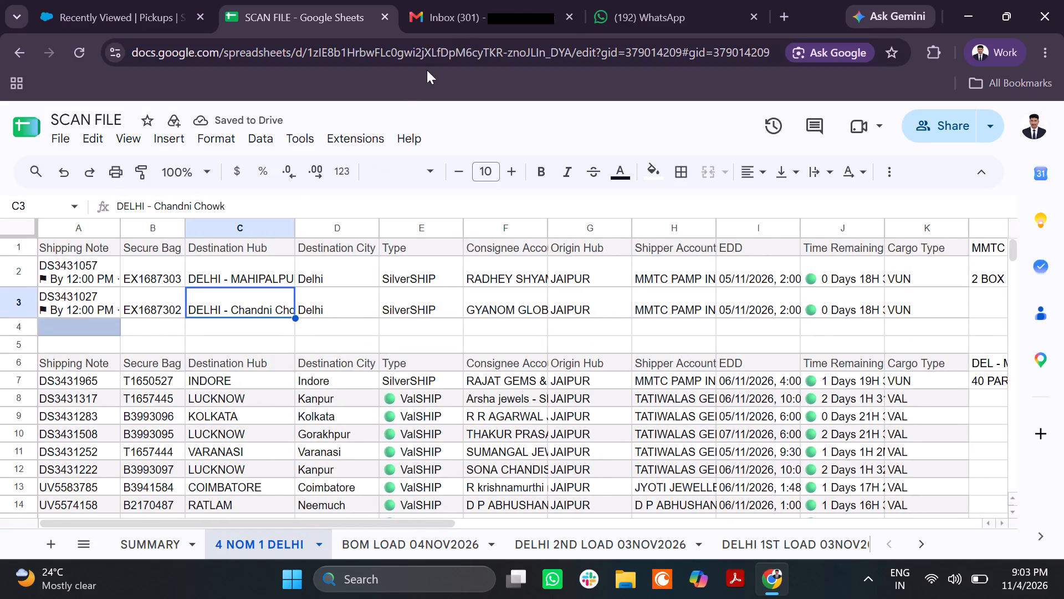
On the NIGHT VAULTING sheet, copy secure bag number B3994488 from the DELHI - MAHIPALPUR shipment in row 75.
scroll(601, 551, left, 3)
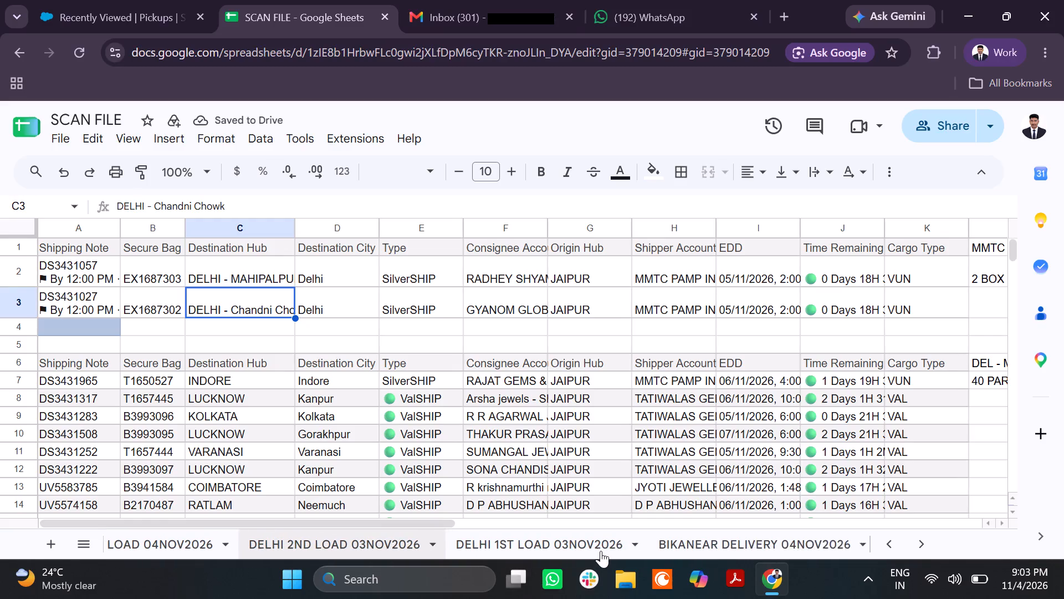
scroll(711, 557, left, 2)
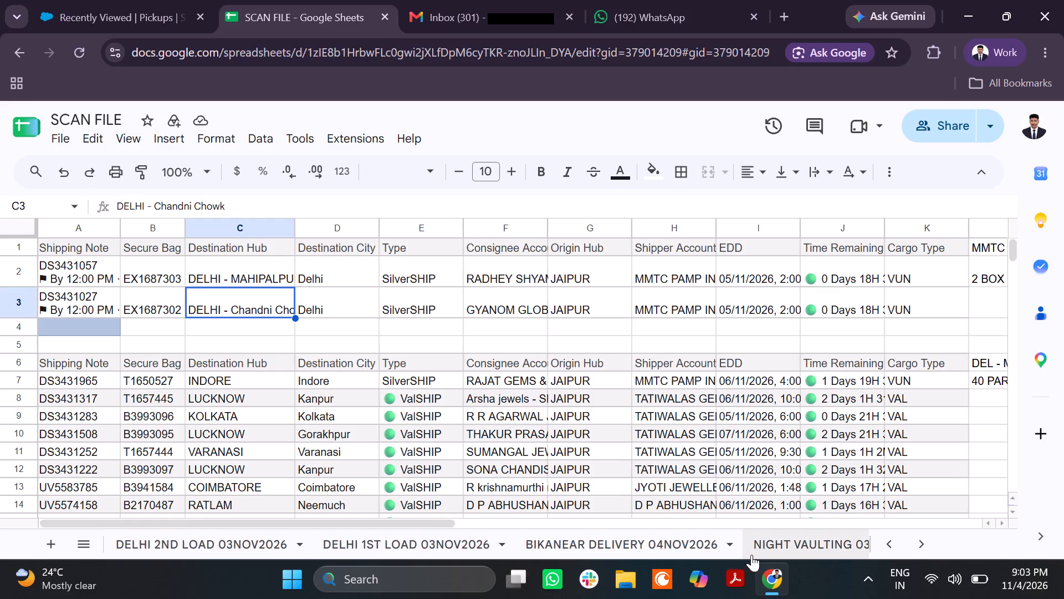
click(764, 555)
click(530, 409)
scroll(530, 409, down, 3)
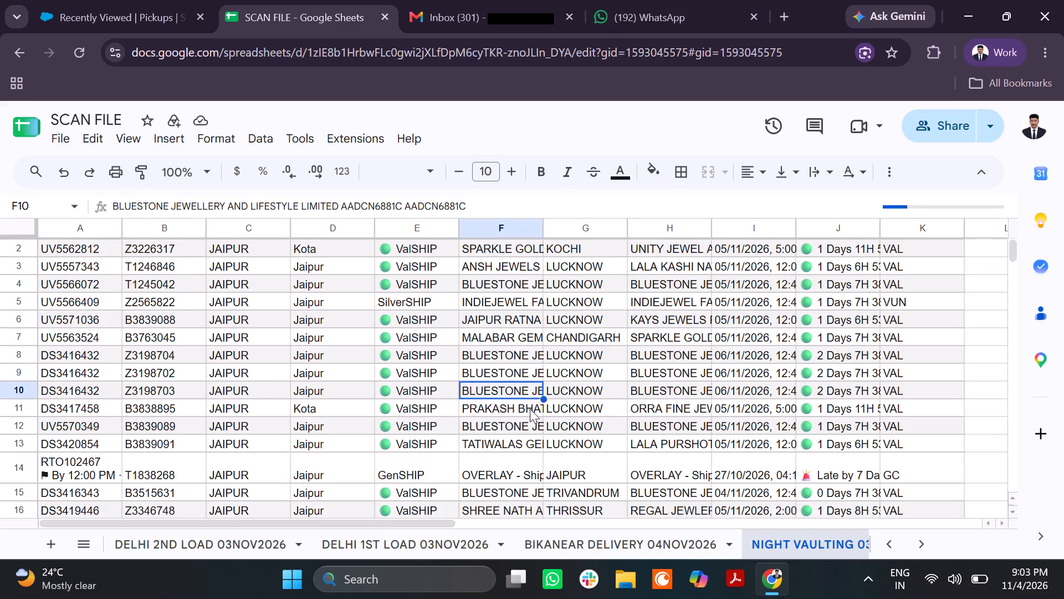
scroll(530, 409, down, 6)
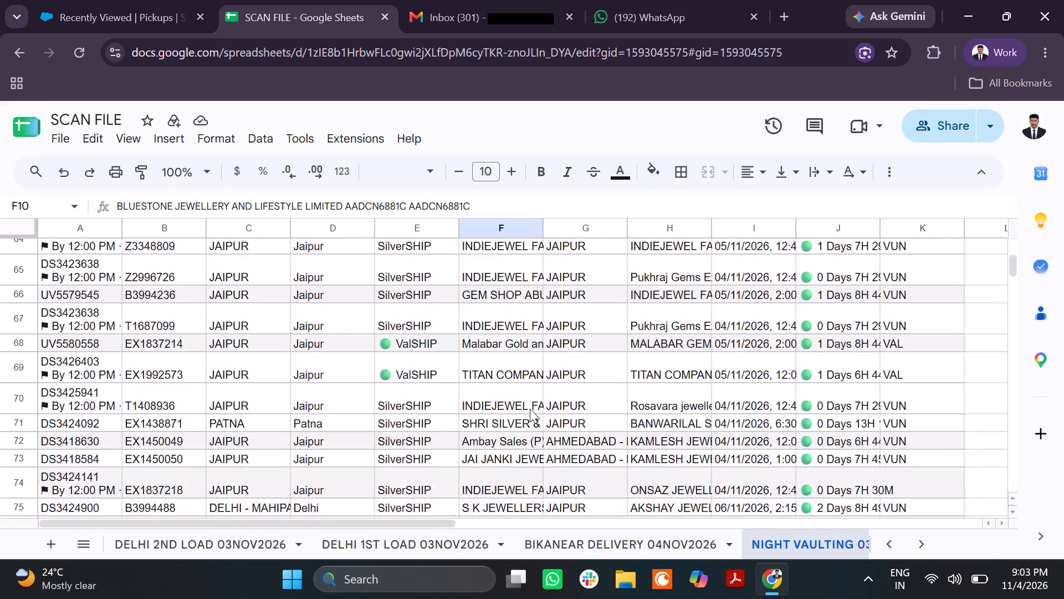
scroll(530, 409, down, 1)
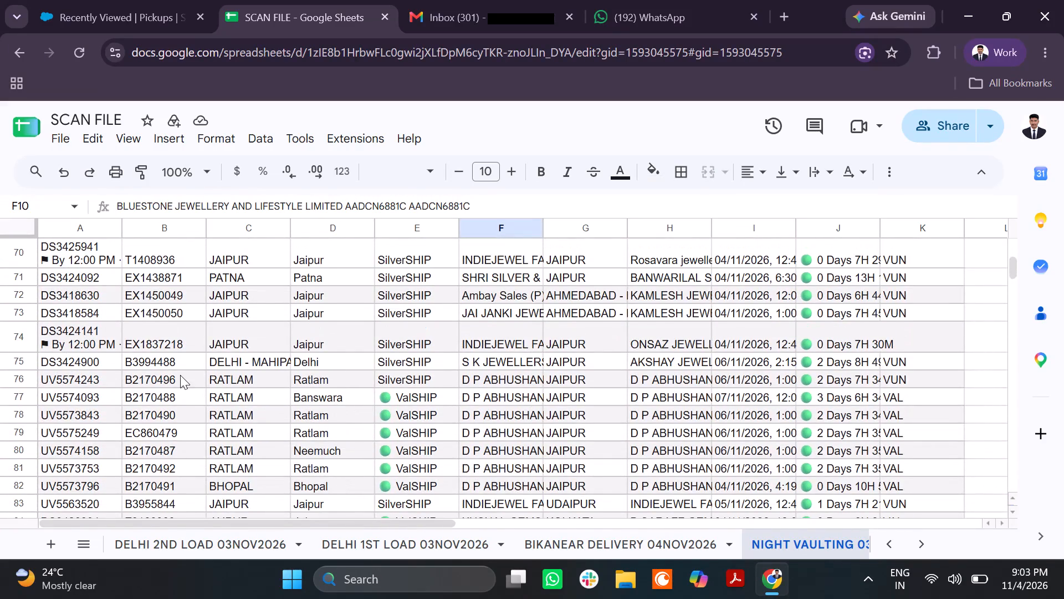
click(180, 368)
key(ctrl+c)
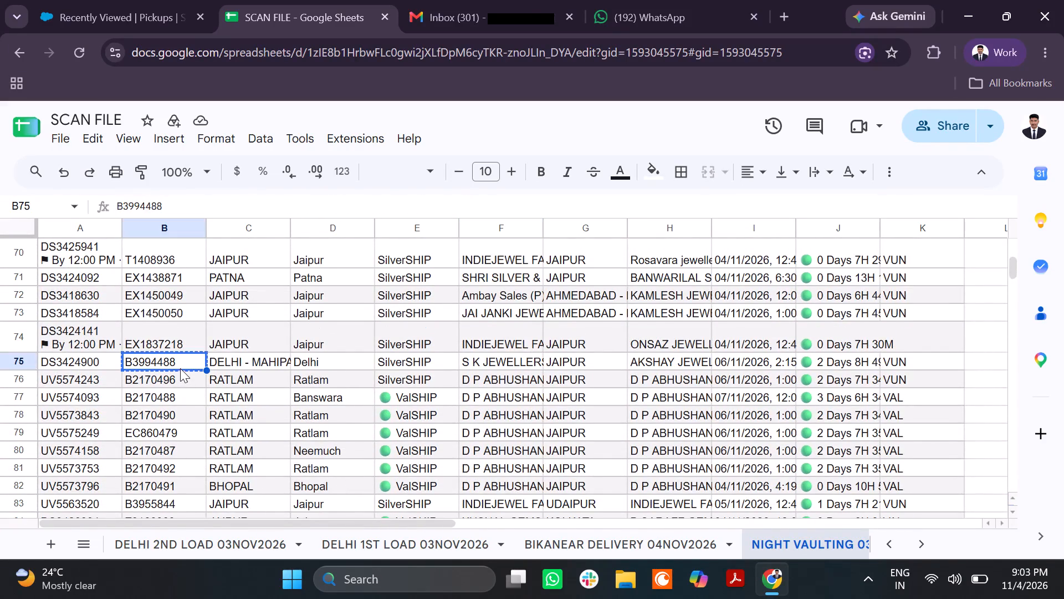
Search the 4 NOM 1 DELHI sheet for the copied secure bag number B3994488.
scroll(212, 540, right, 2)
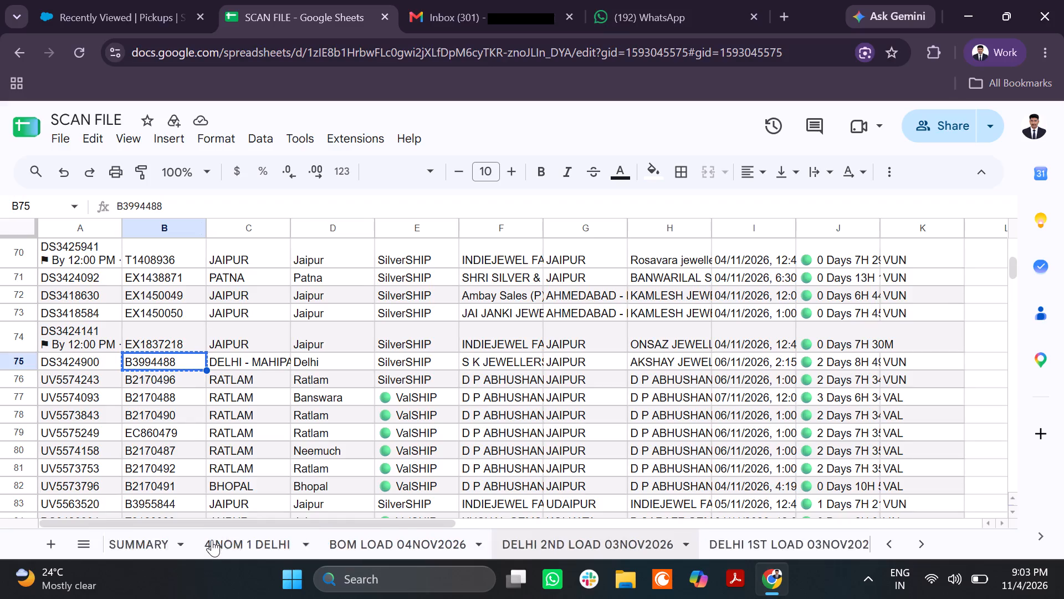
click(238, 544)
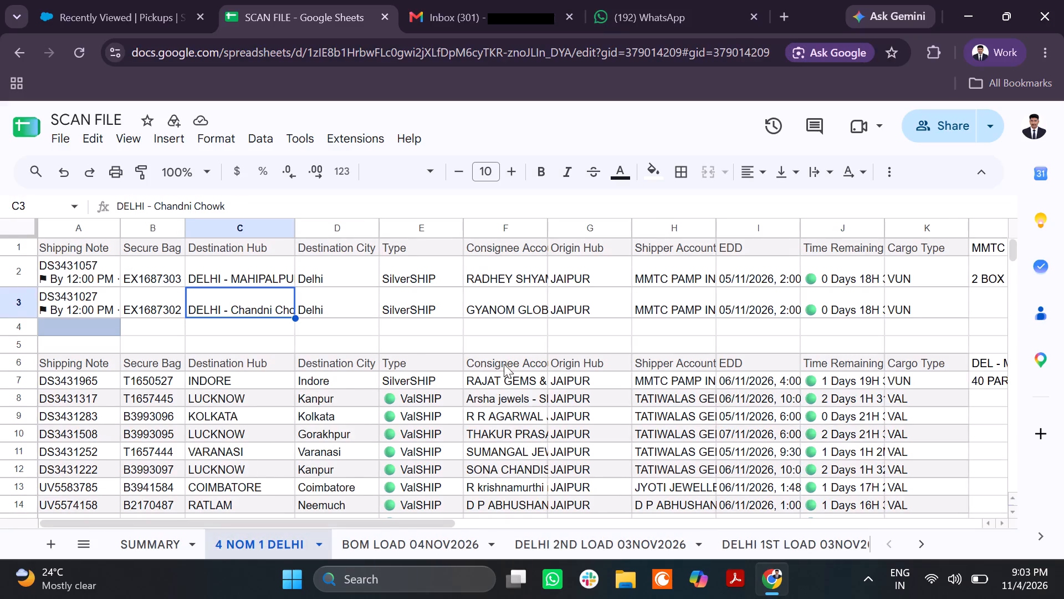
click(485, 346)
key(ctrl+f)
key(ctrl+v)
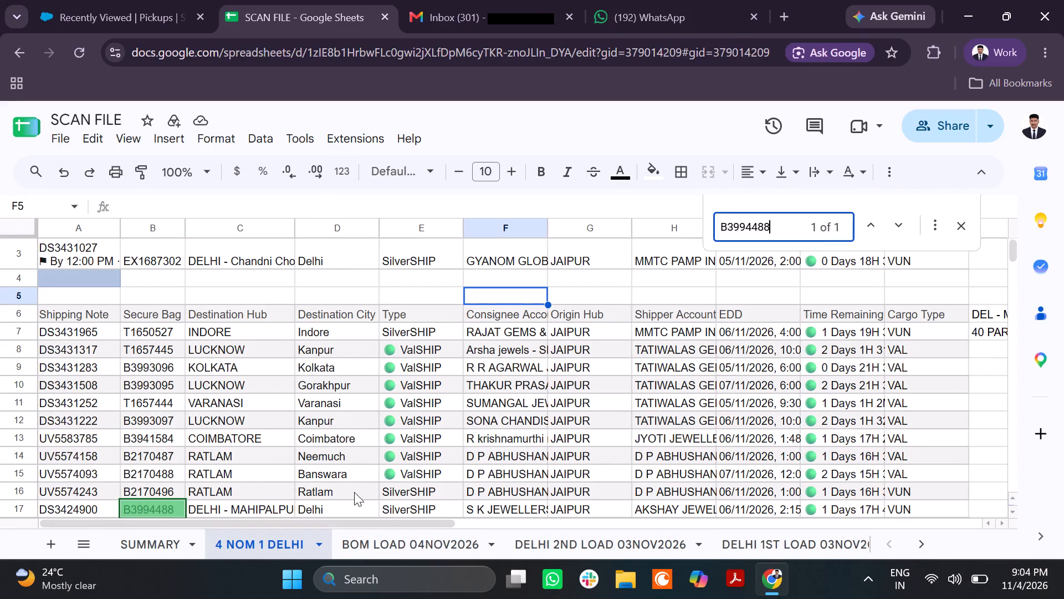
scroll(352, 479, down, 2)
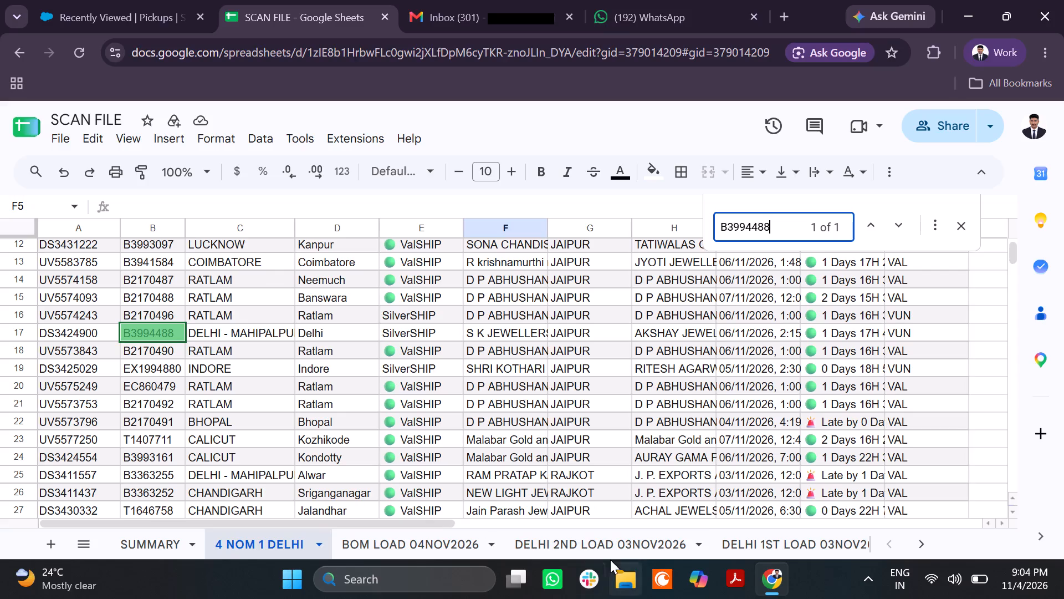
Return to the NIGHT VAULTING sheet and copy secure bag number B2170491 from the Bhopal shipment in row 82.
scroll(641, 550, left, 4)
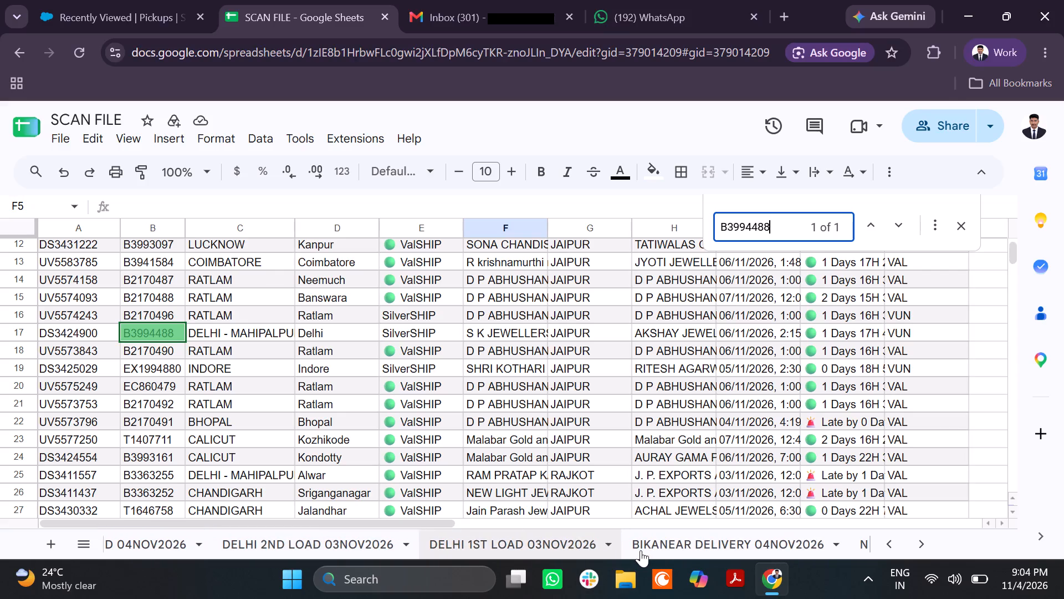
scroll(702, 552, left, 2)
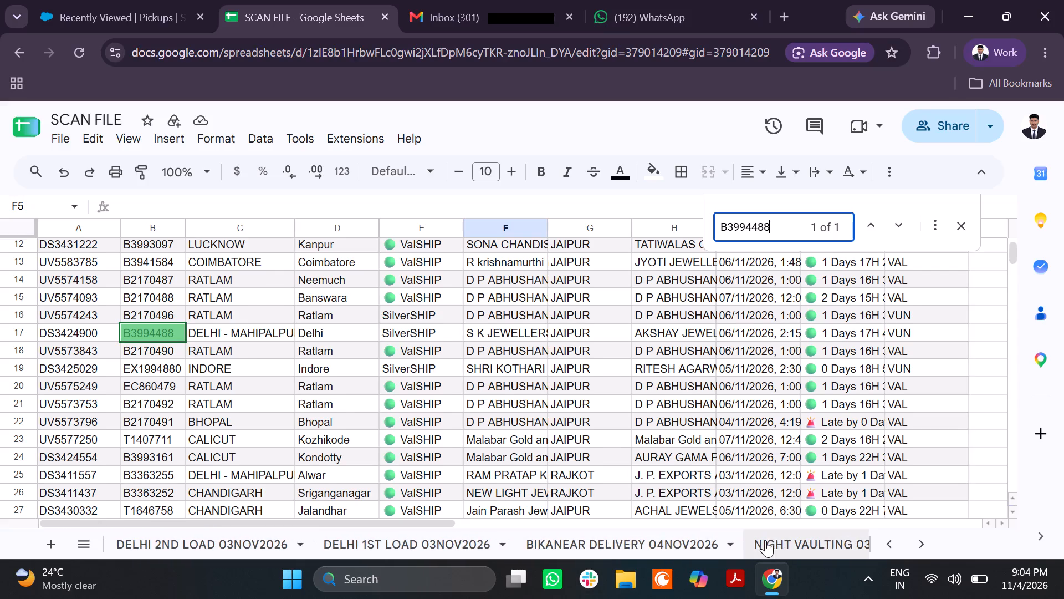
click(765, 540)
click(398, 473)
scroll(398, 473, down, 1)
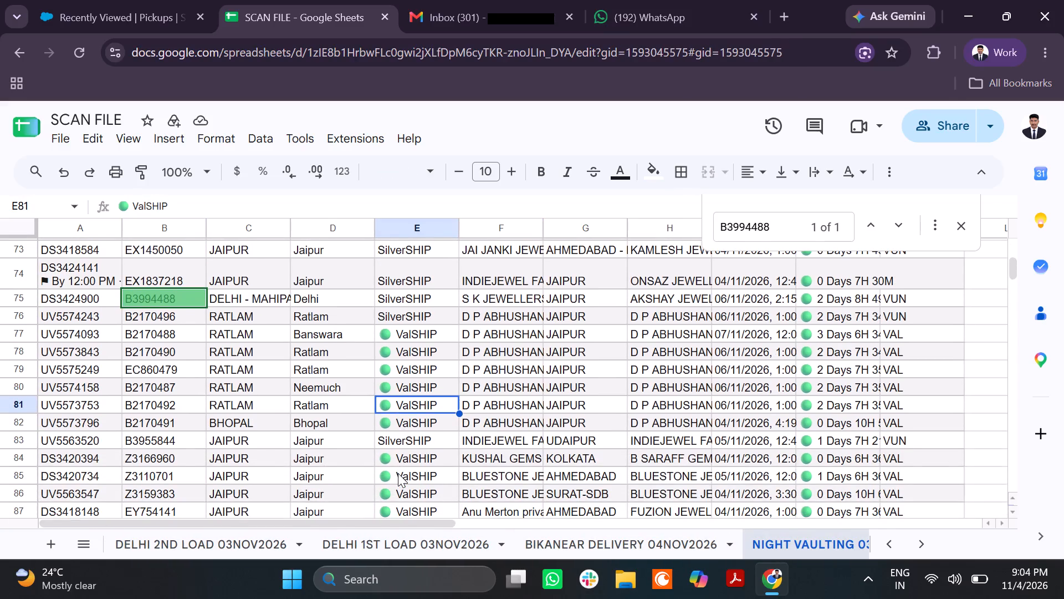
click(178, 419)
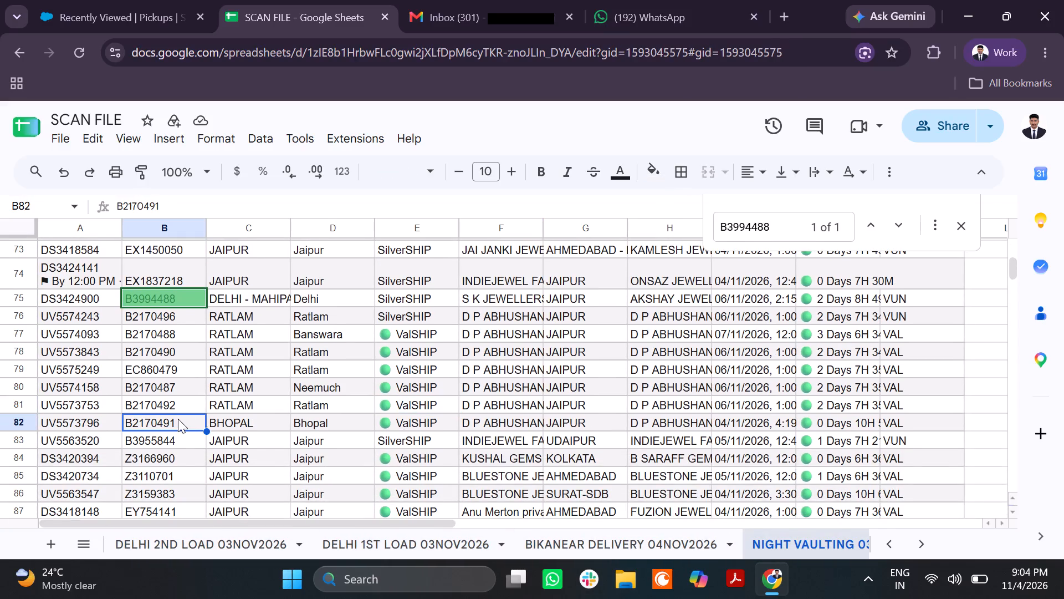
key(ctrl+c)
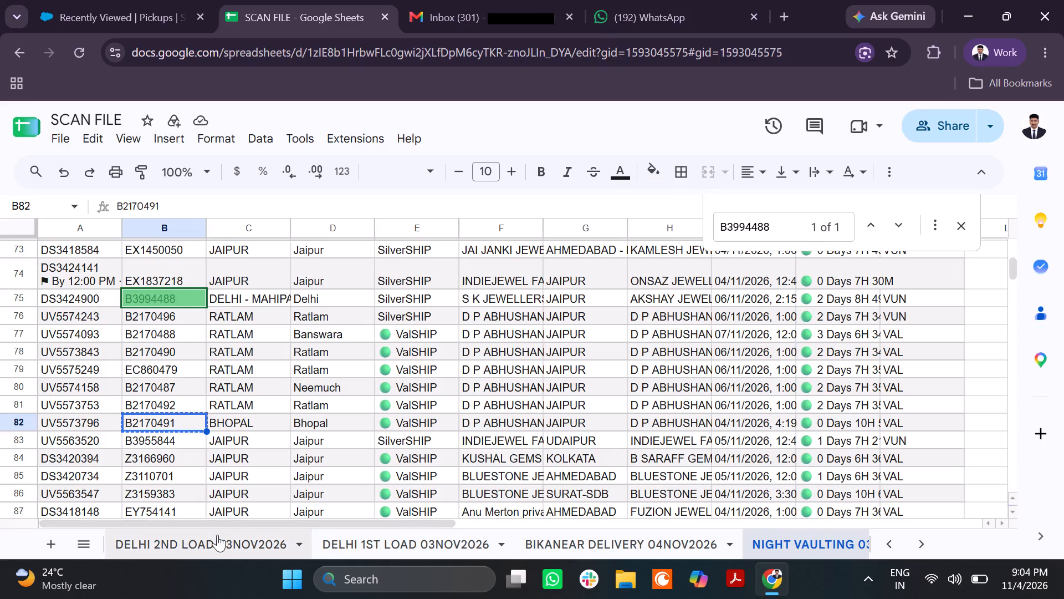
Search the 4 NOM 1 DELHI sheet for the copied secure bag number B2170491.
scroll(213, 539, right, 4)
click(277, 541)
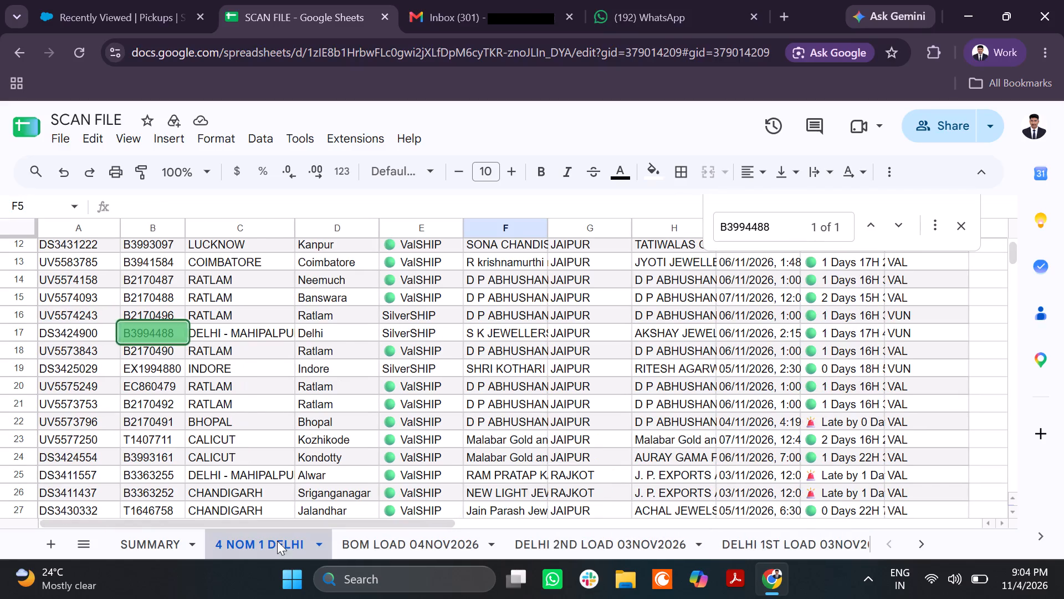
click(489, 314)
key(f)
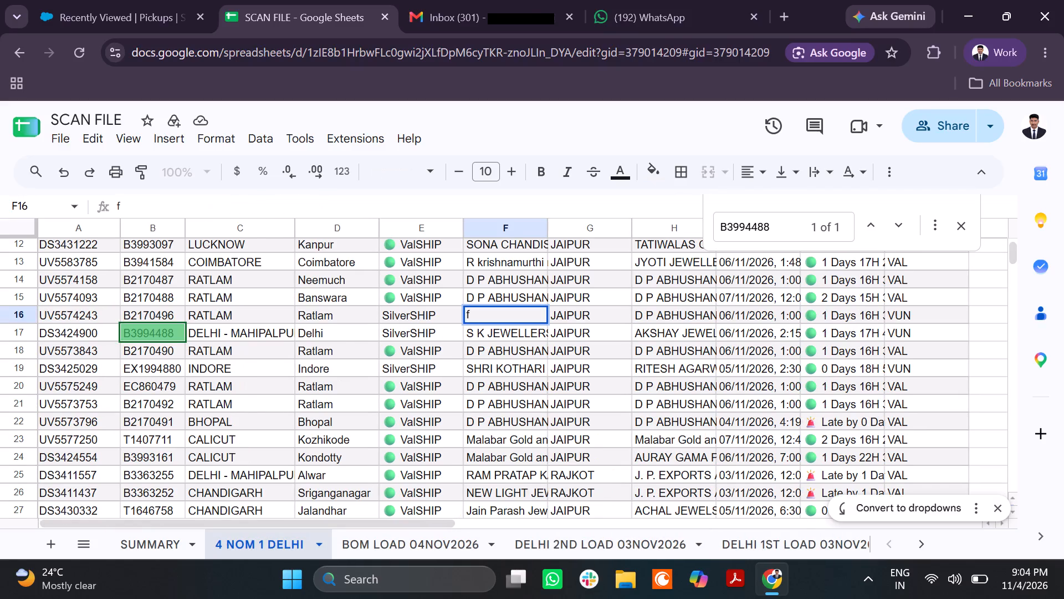
key(Escape)
key(ctrl+f)
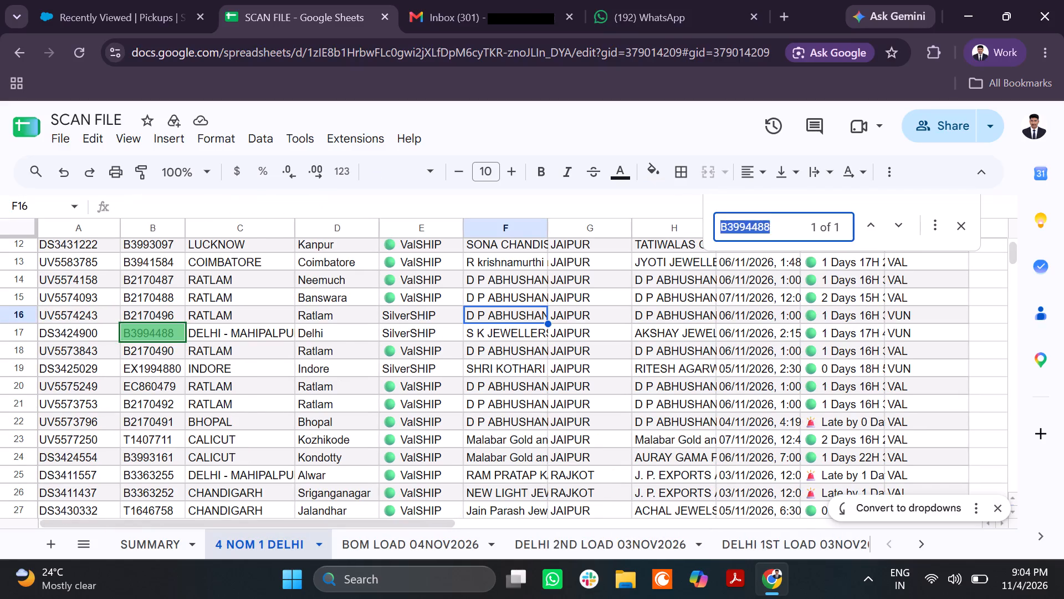
key(ctrl+v)
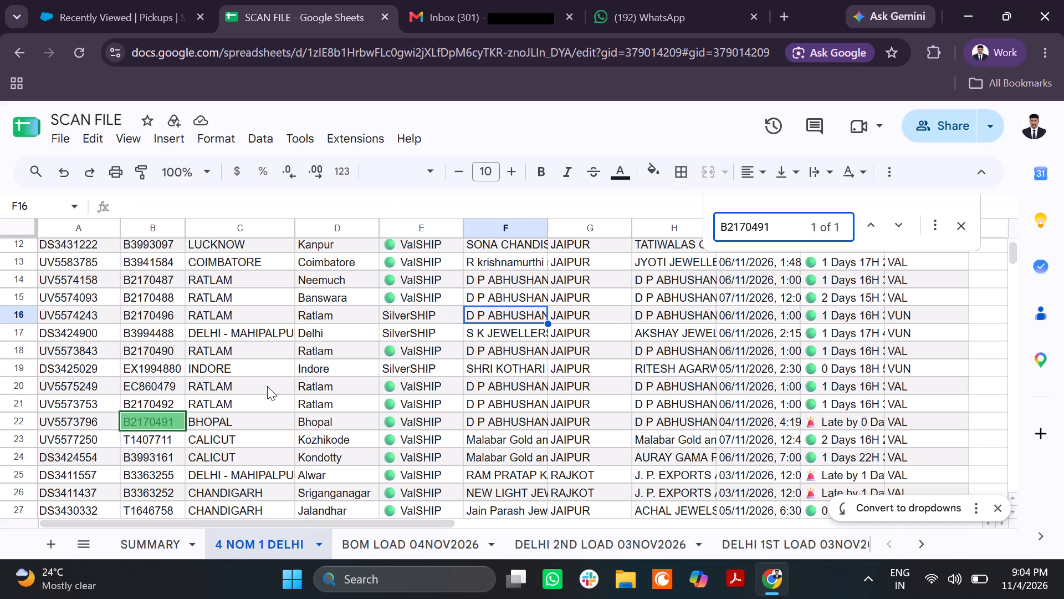
Return to the NIGHT VAULTING 03NOV2026 sheet and copy secure bag number EX1994880 from the Indore shipment in row 118.
scroll(455, 550, left, 4)
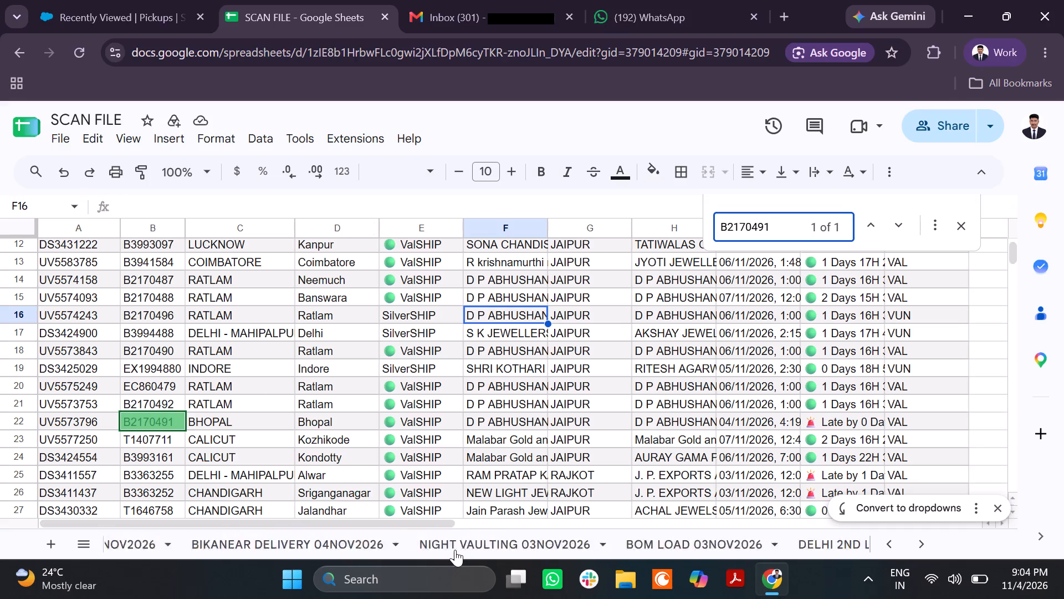
click(367, 549)
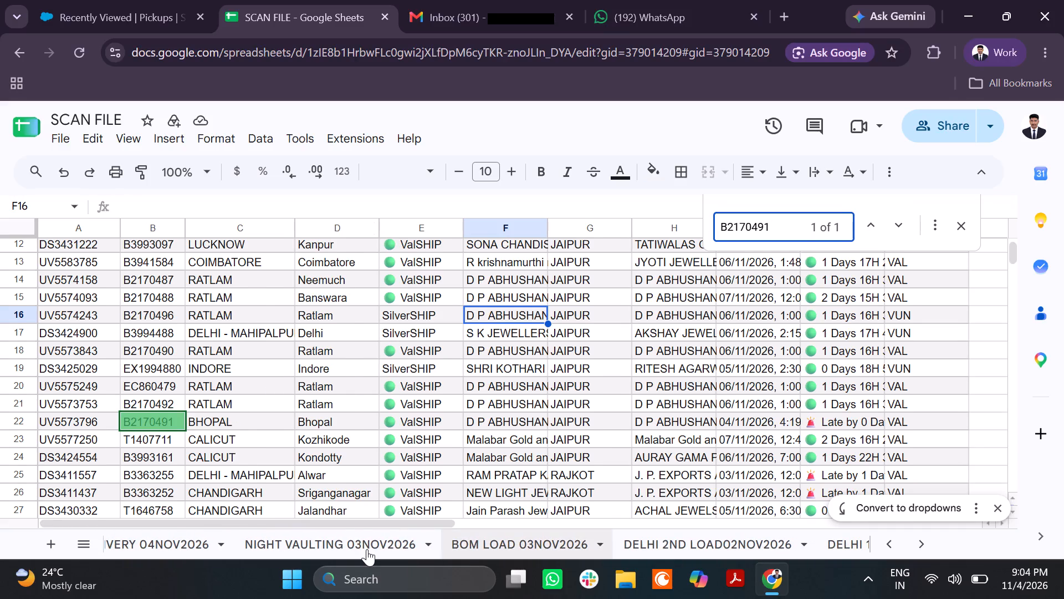
click(433, 489)
scroll(433, 489, down, 2)
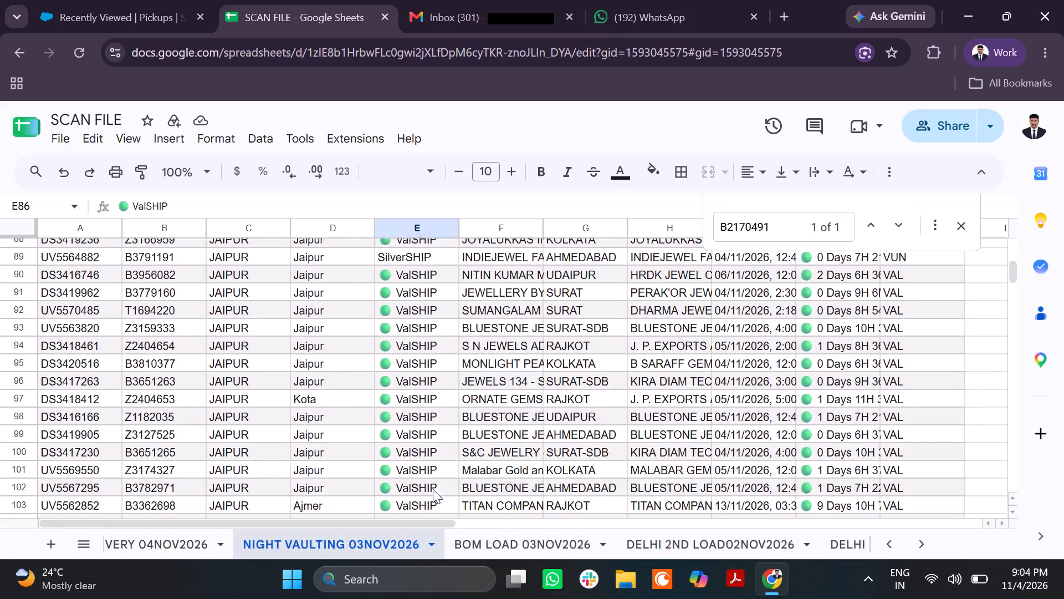
scroll(433, 489, down, 5)
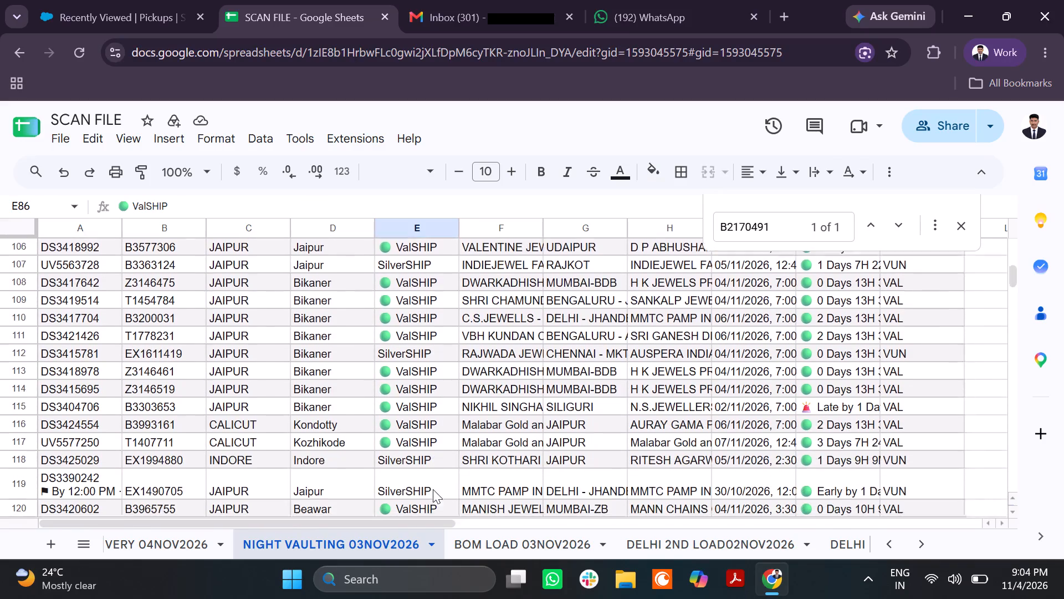
scroll(433, 489, down, 2)
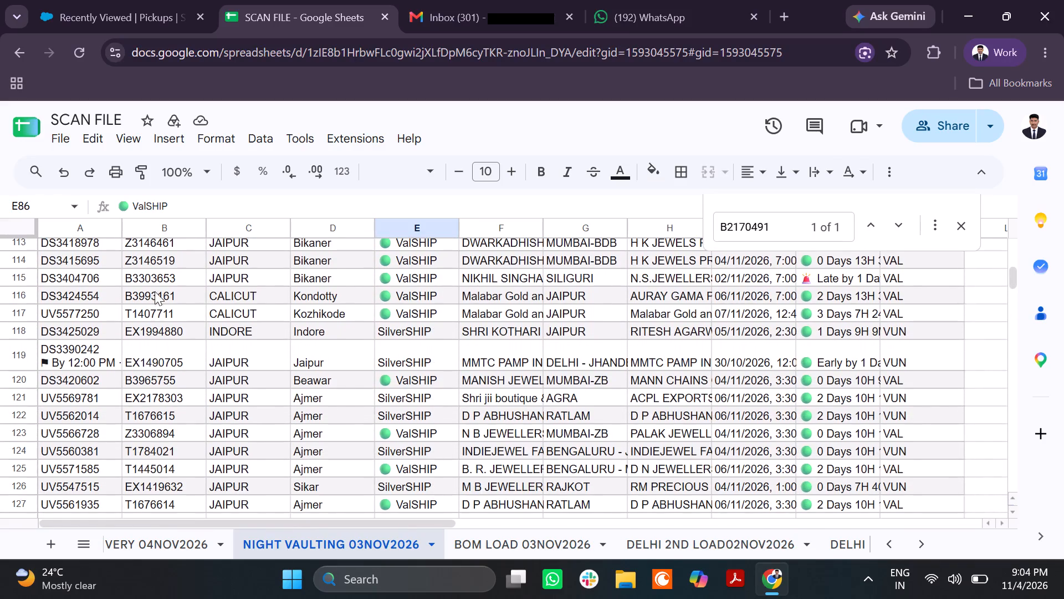
click(163, 331)
key(ctrl+c)
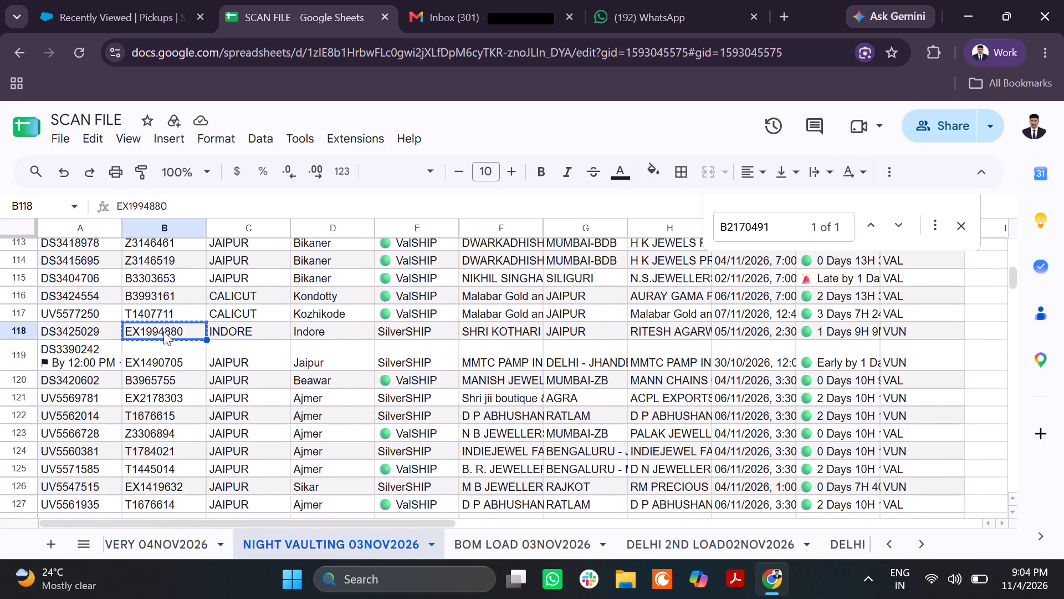
Search the 4 NOM 1 DELHI sheet for the copied secure bag number EX1994880, leaving the shipment type in row 19 as SilverSHIP.
scroll(203, 537, right, 2)
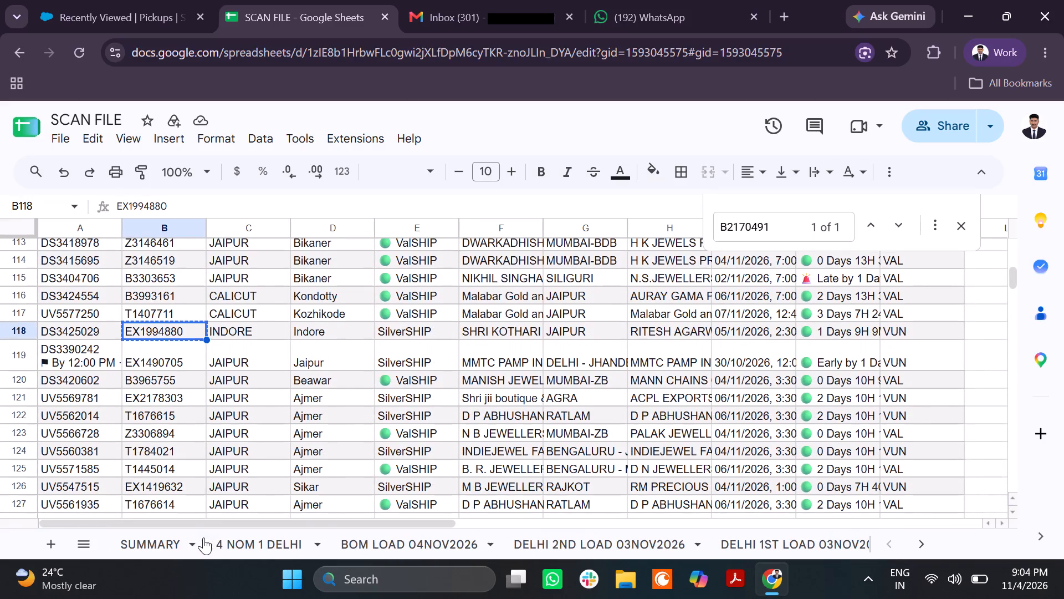
click(261, 545)
click(417, 366)
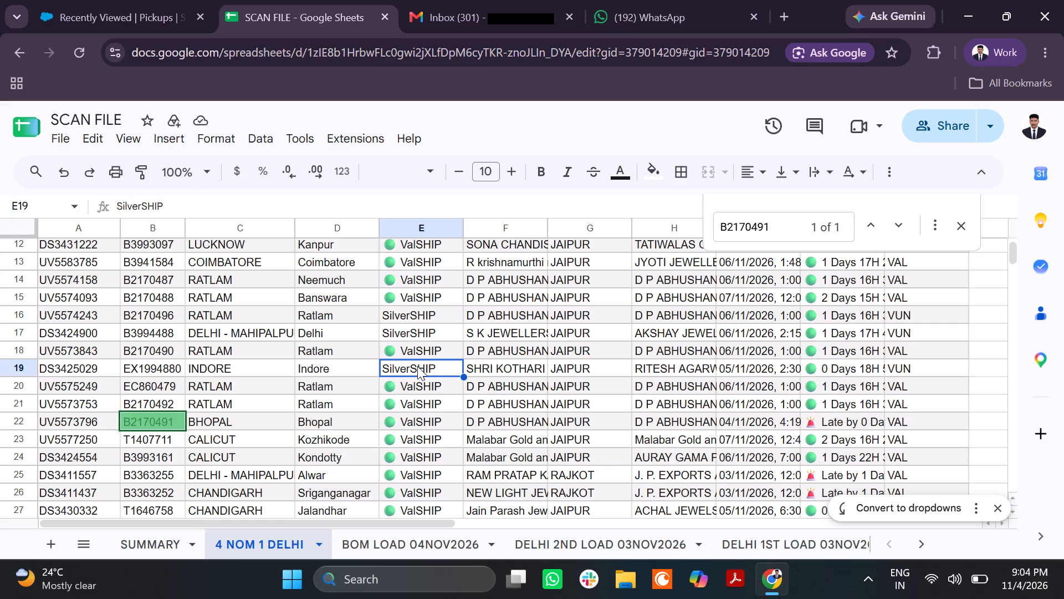
key(ctrl+d)
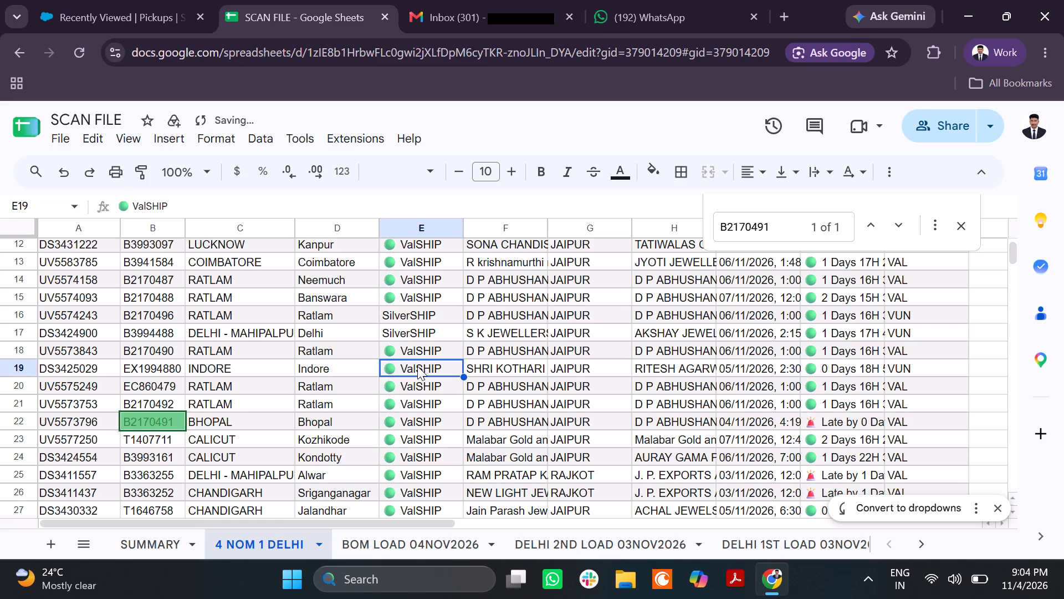
key(ctrl+z)
key(ctrl+f)
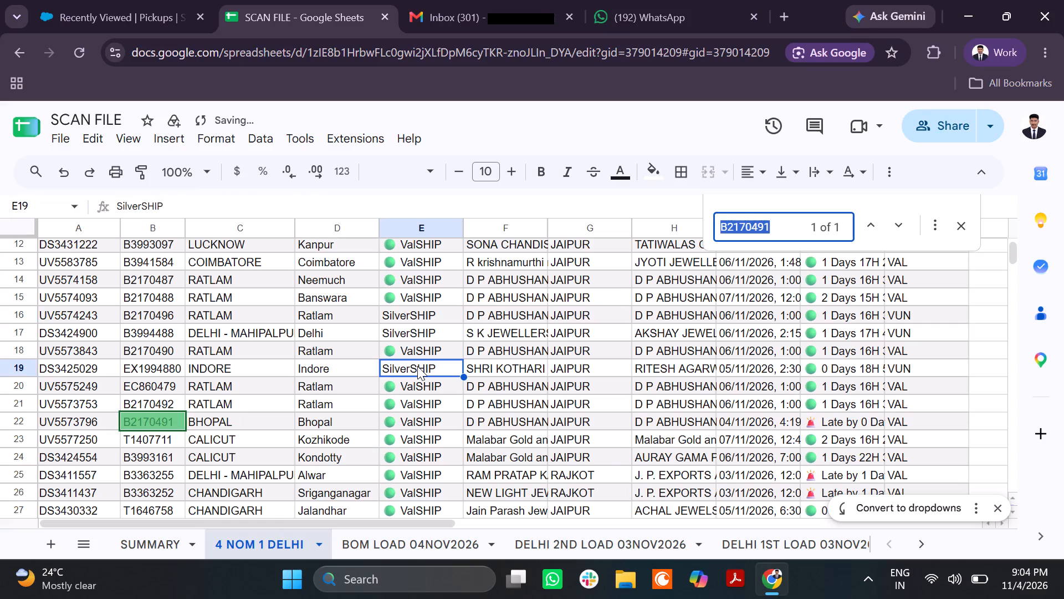
key(ctrl+v)
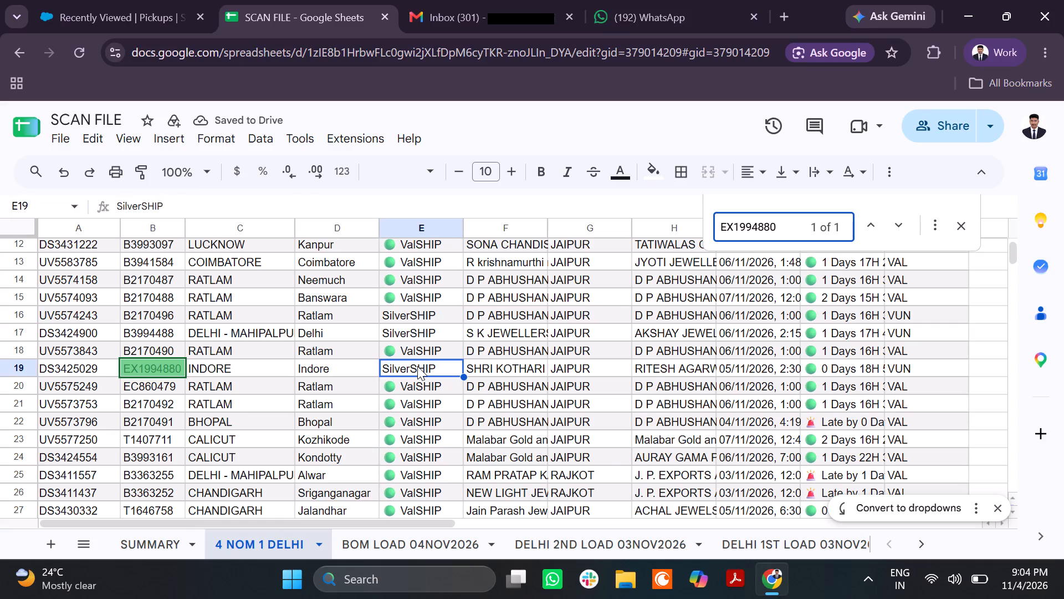
key(Return)
Undo the last width change of the Secure Bag column on the 4 NOM 1 DELHI sheet.
click(206, 415)
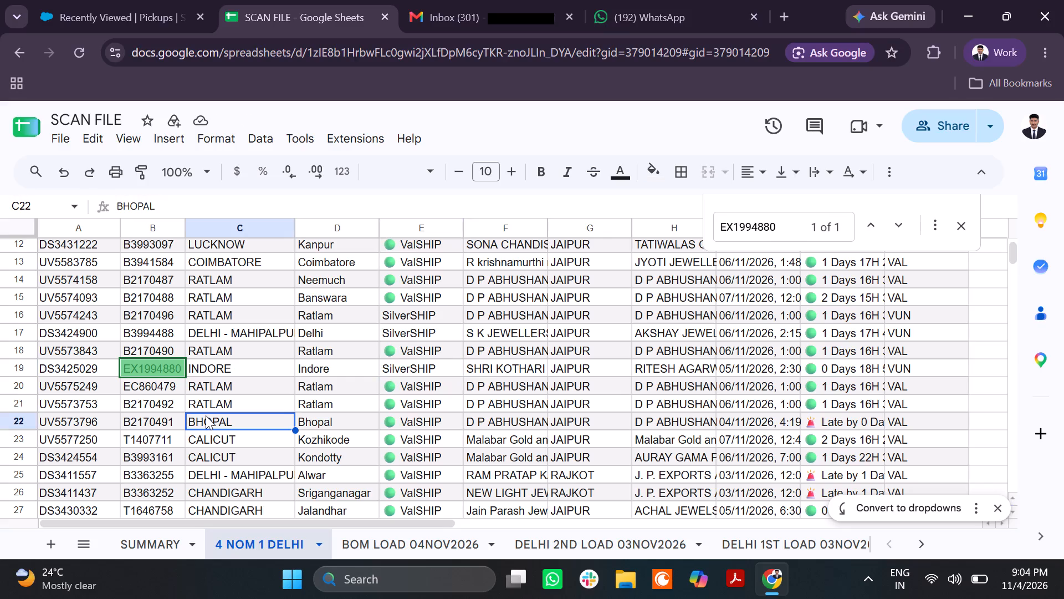
key(ctrl+z)
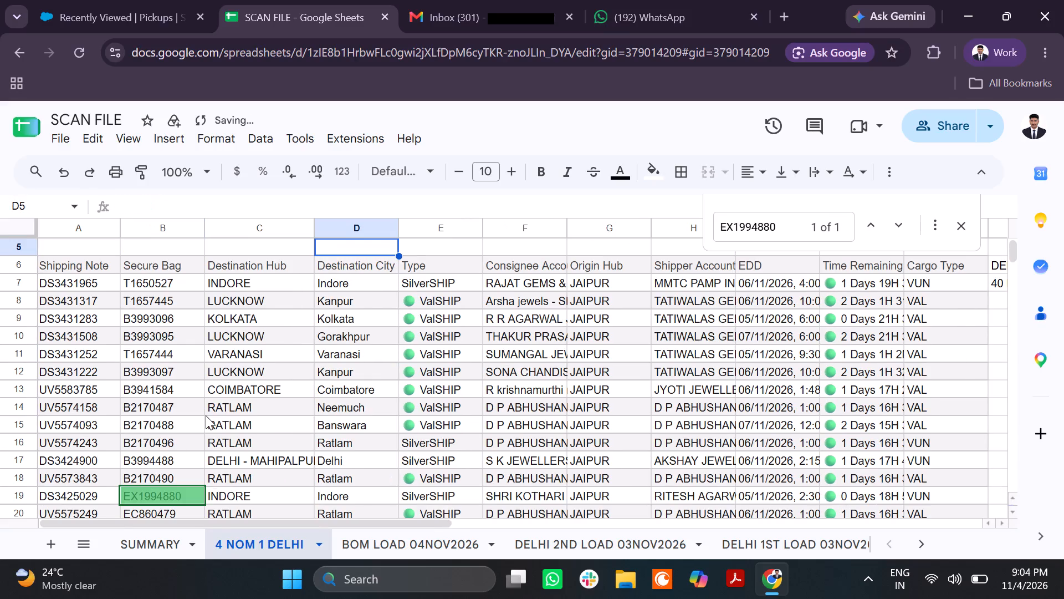
Review the first rows and the DEL - MIX notes of the 4 NOM 1 DELHI sheet, closing the secure bag search.
click(264, 453)
scroll(264, 453, up, 4)
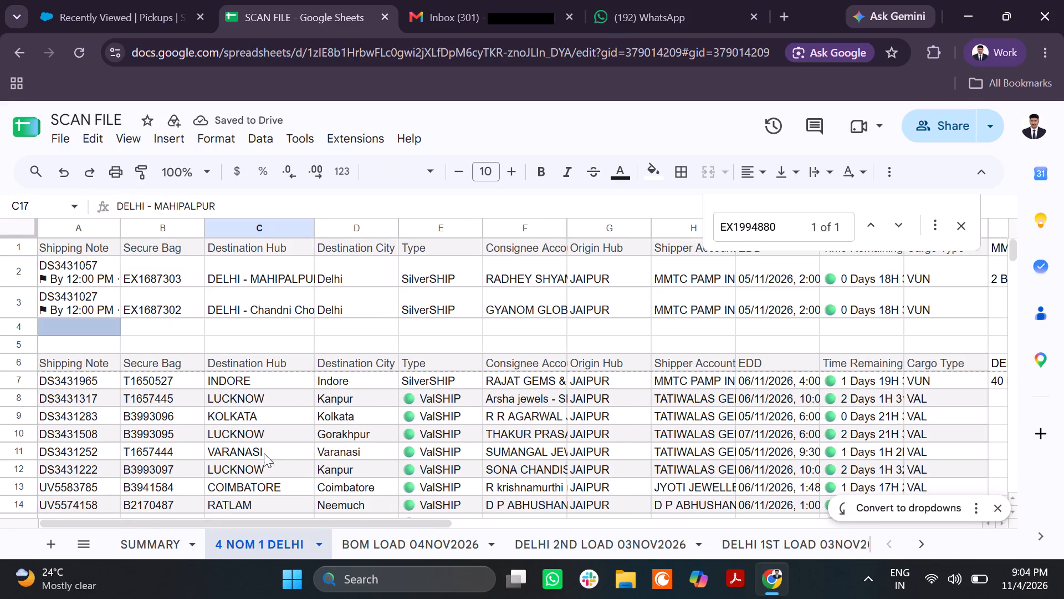
click(240, 348)
scroll(240, 348, up, 1)
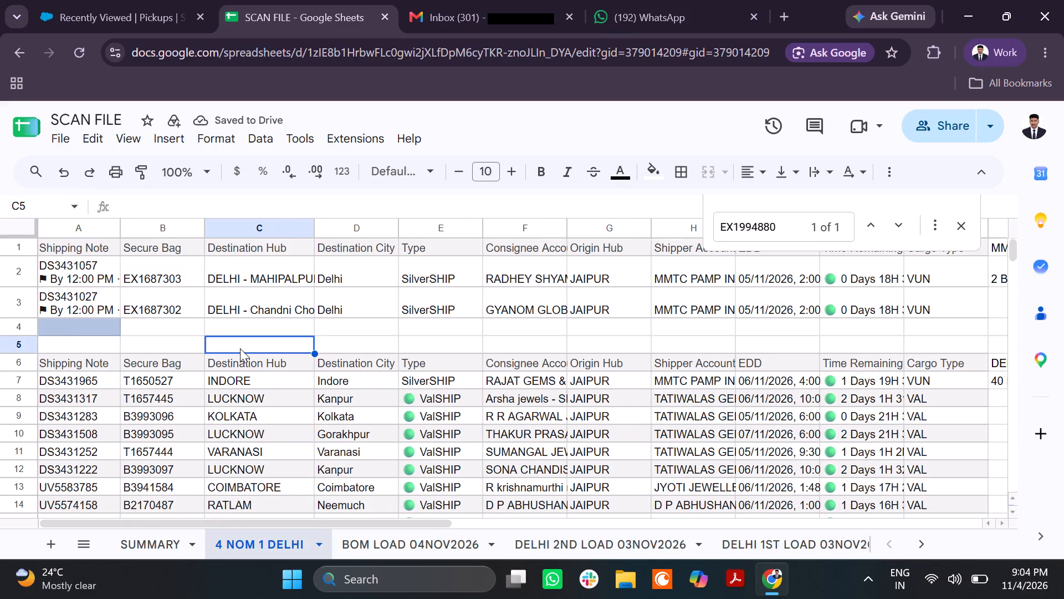
scroll(240, 348, up, 1)
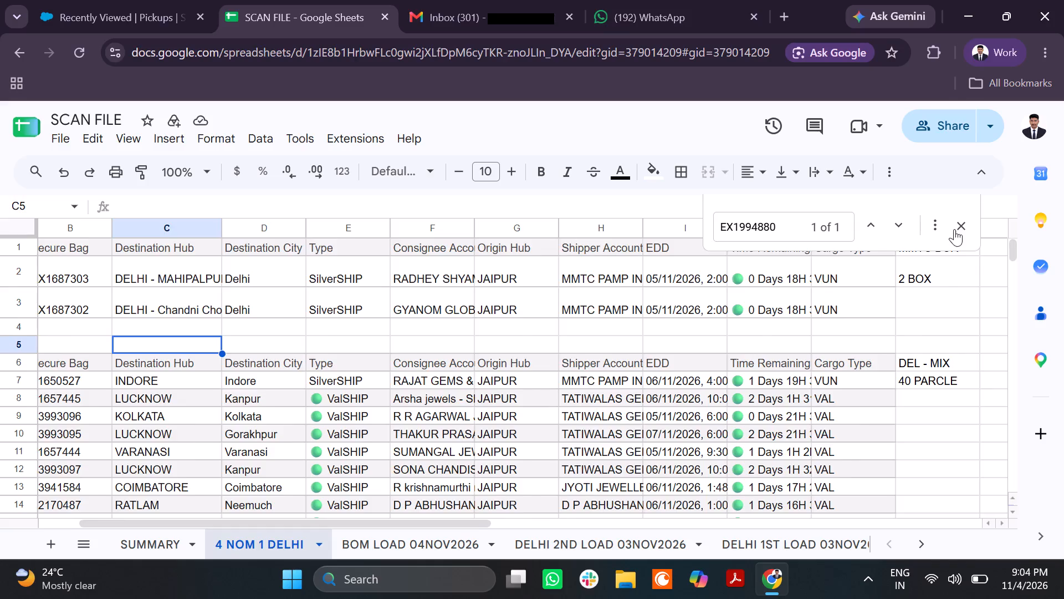
click(954, 229)
click(713, 337)
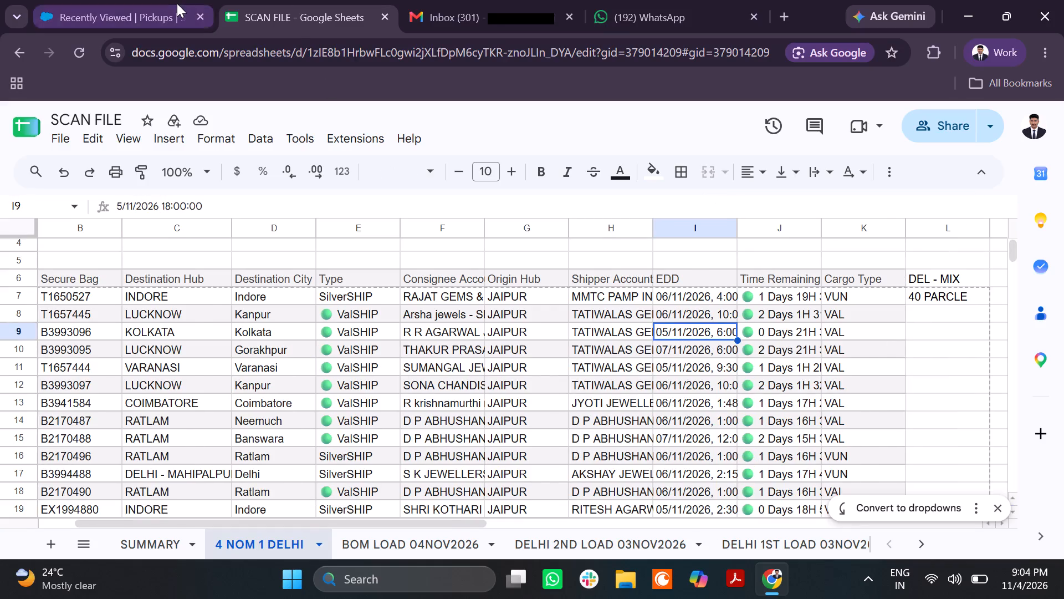
Switch to the Salesforce Pickups page, duplicate its browser tab, and stay on the original tab.
click(177, 3)
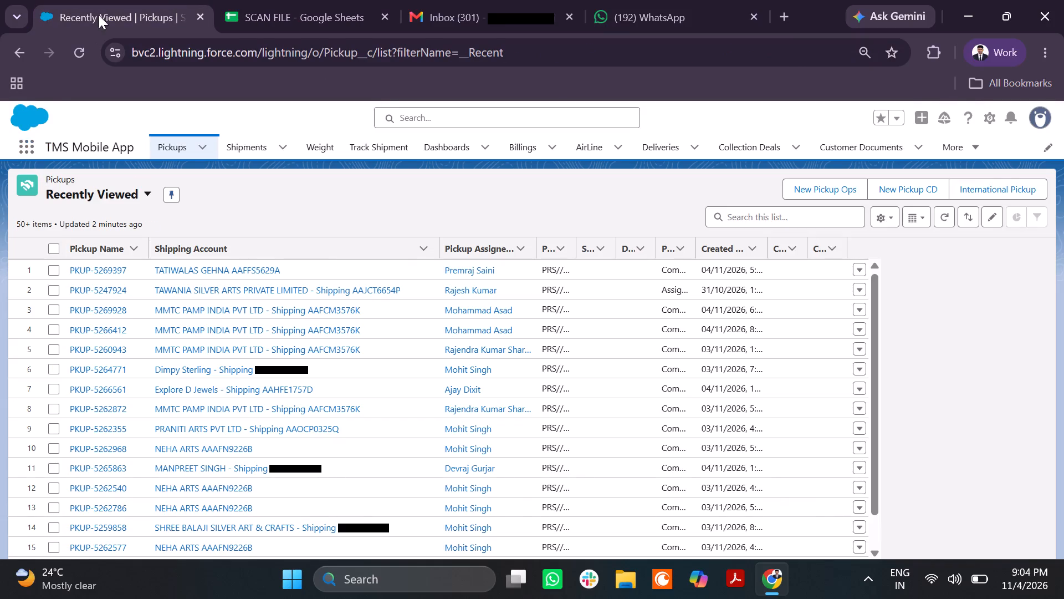
right_click(106, 14)
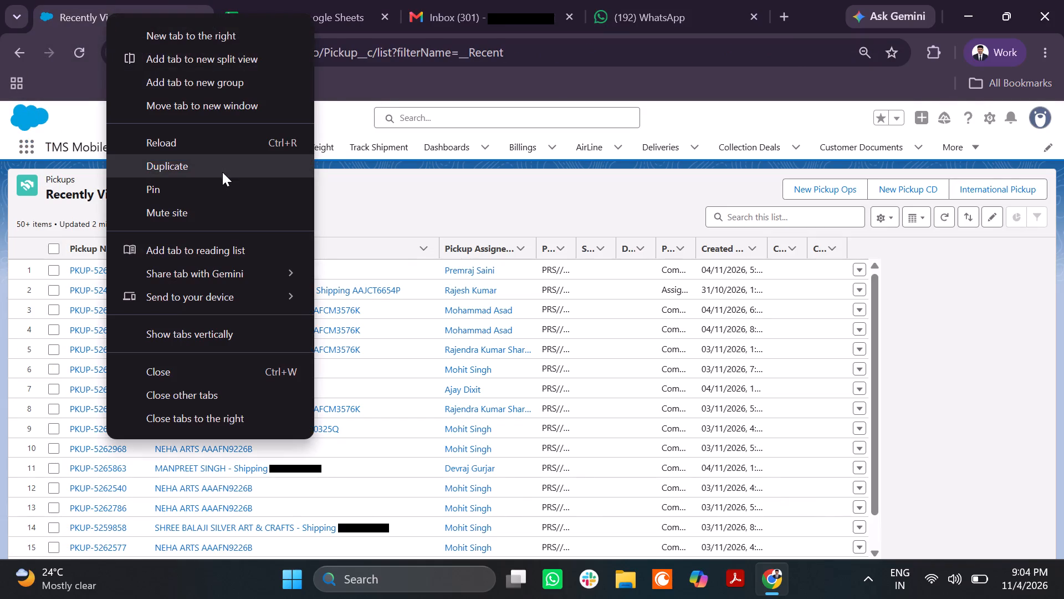
click(222, 172)
click(116, 0)
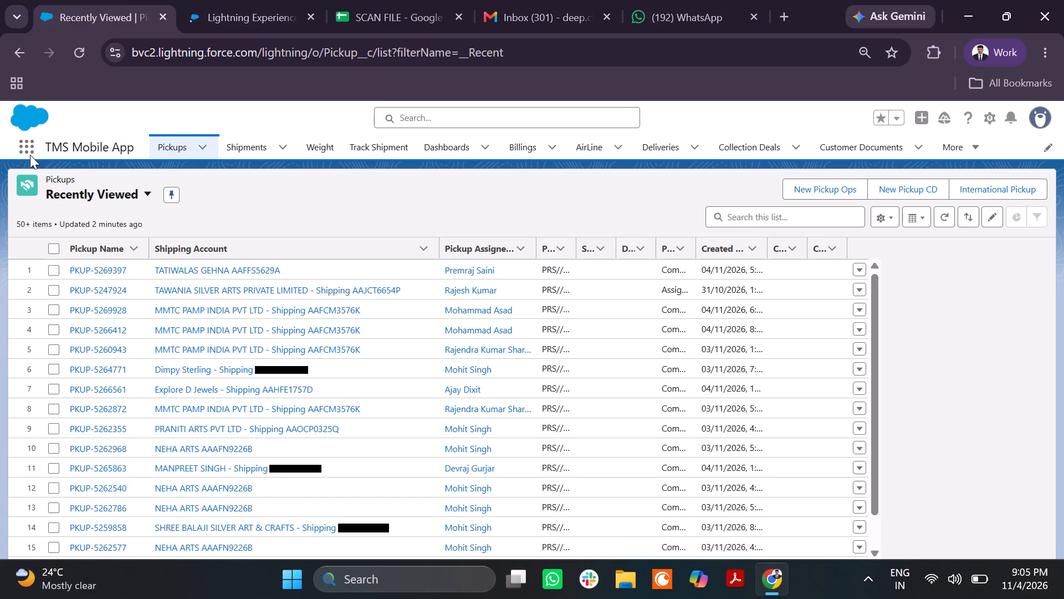
Find Dashboards by searching the available apps and items for "das", and open Operations Dashboard Pratham.
click(27, 153)
text(das)
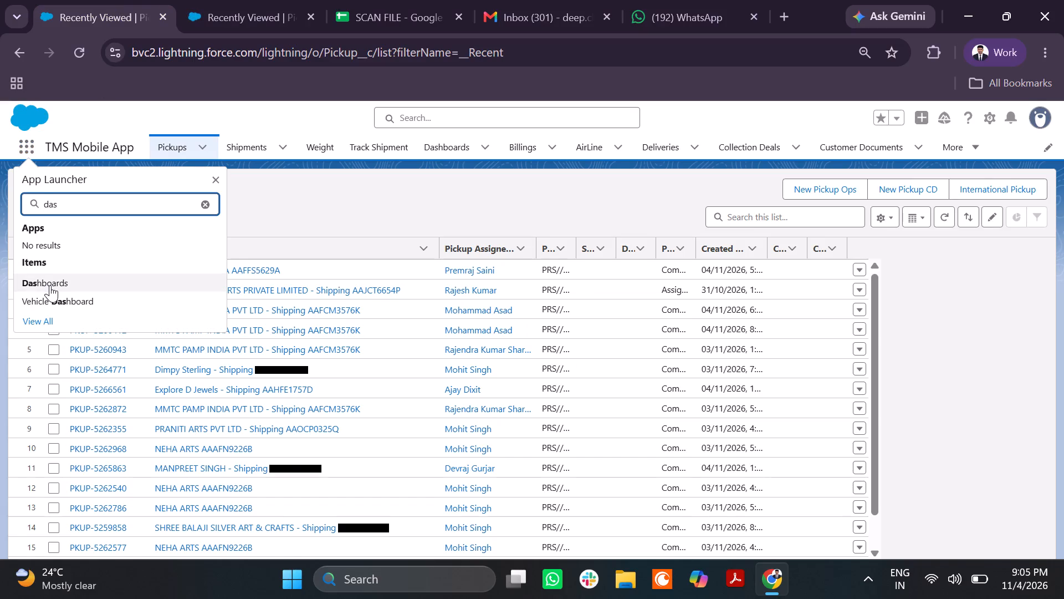
click(50, 285)
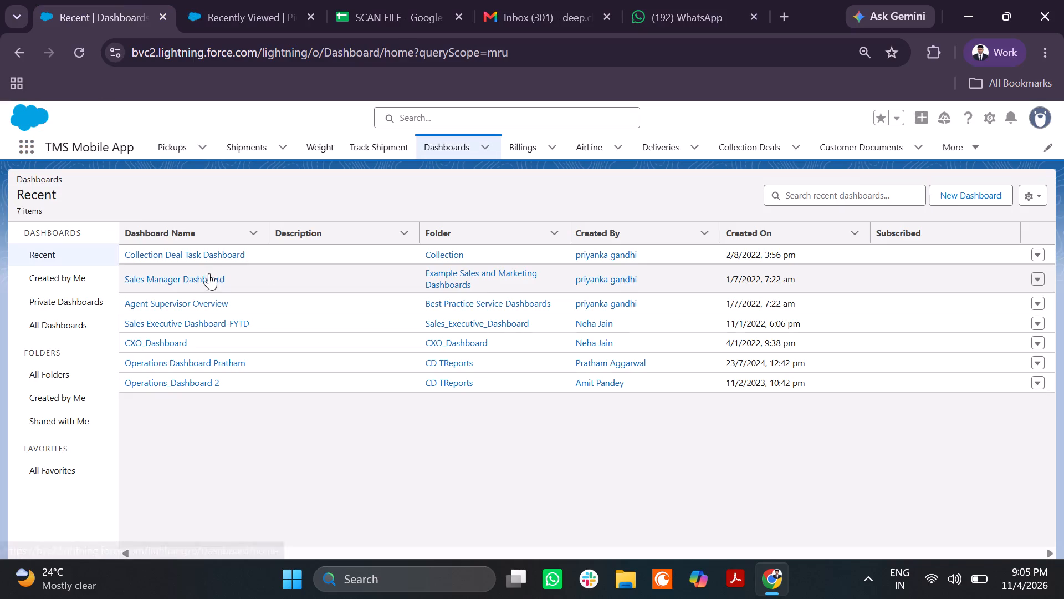
click(193, 359)
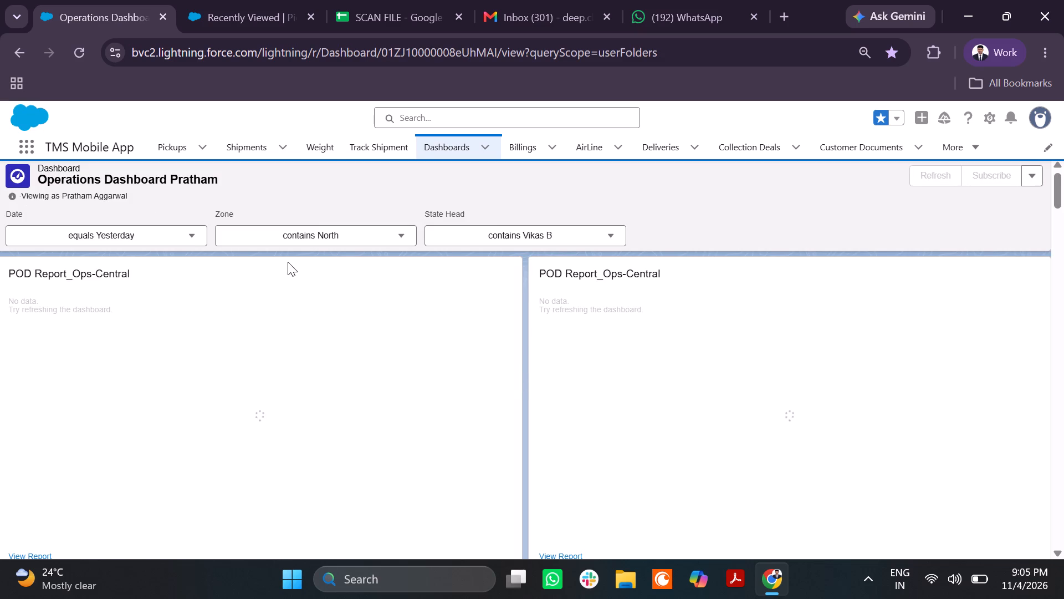
Select equals Yesterday as the dashboard's Date filter, glance over the charts, and reload the page.
click(189, 243)
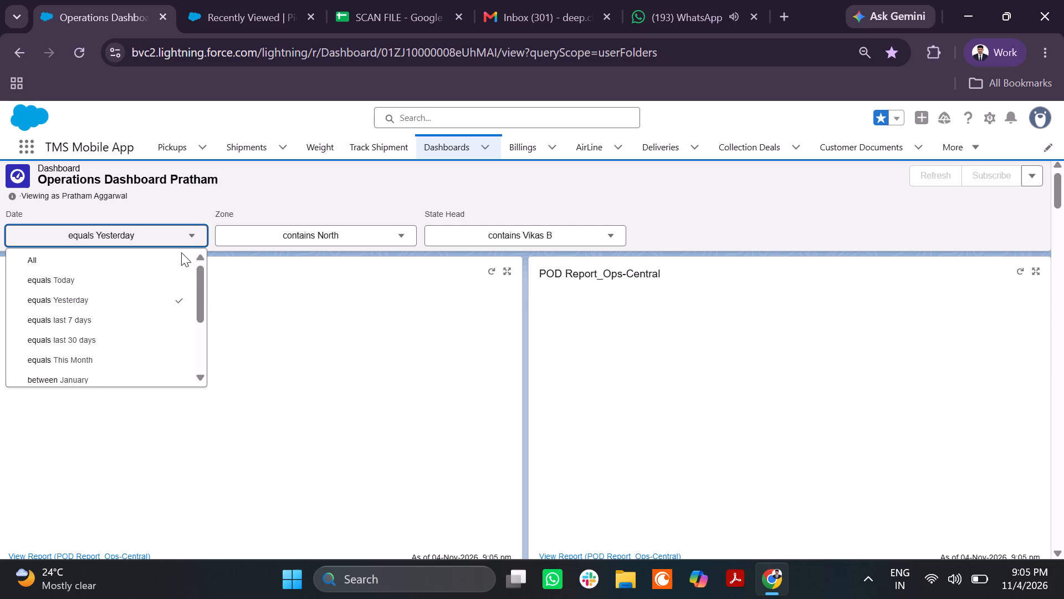
click(124, 303)
scroll(397, 321, down, 2)
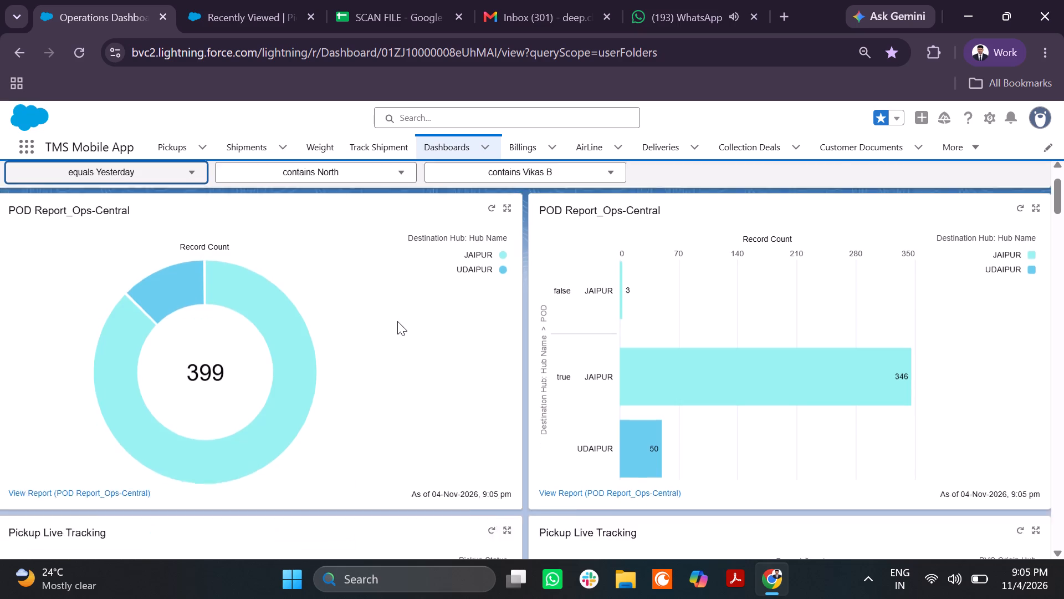
scroll(397, 321, down, 4)
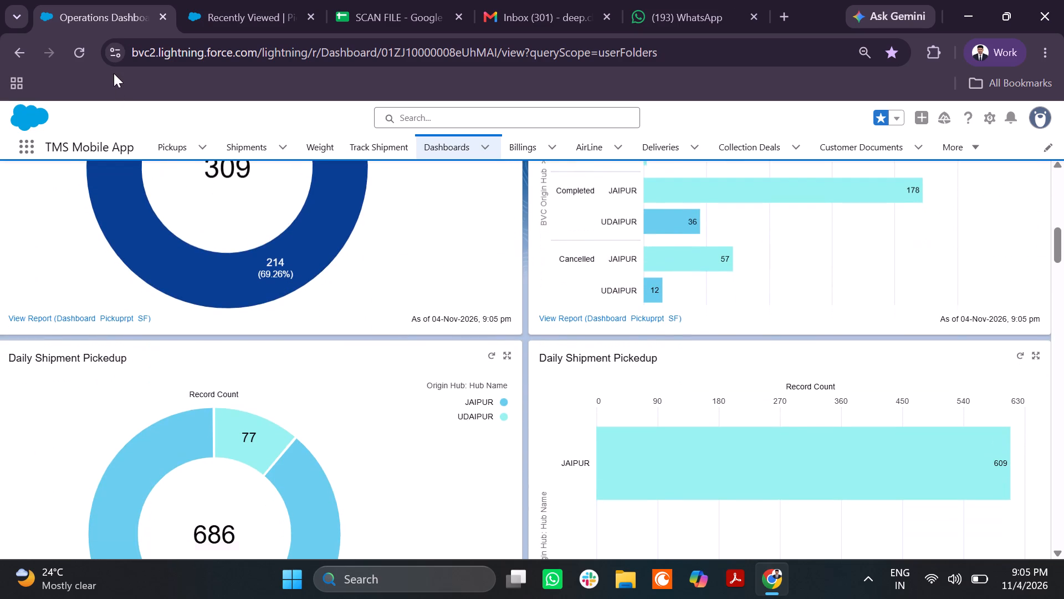
click(86, 55)
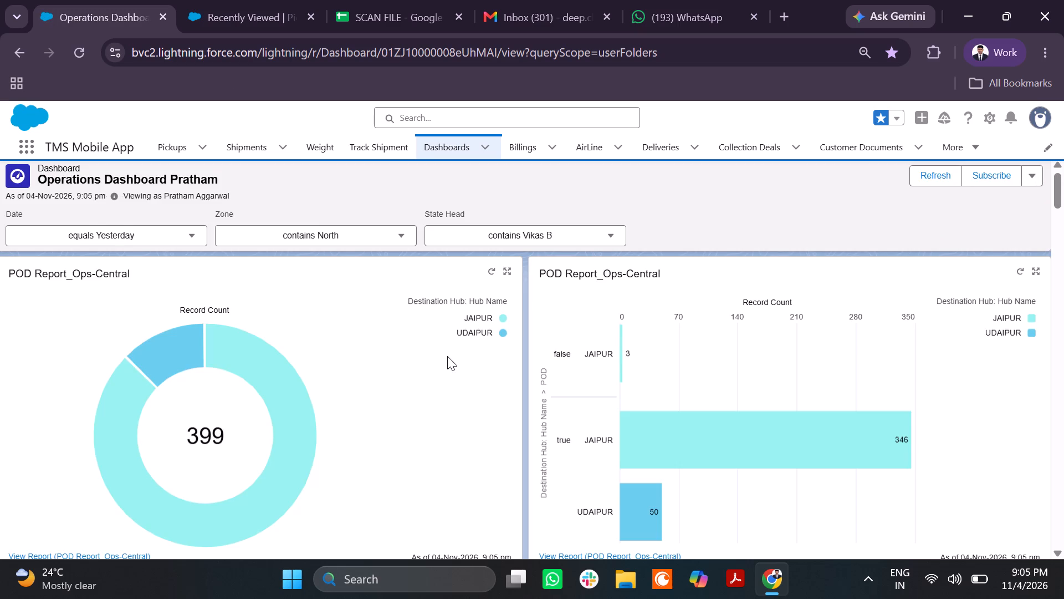
Open the Copy of gross weight pendency report behind the dashboard's INCOMPLETE SHIPMENTS chart and view its shipment rows.
scroll(447, 356, down, 7)
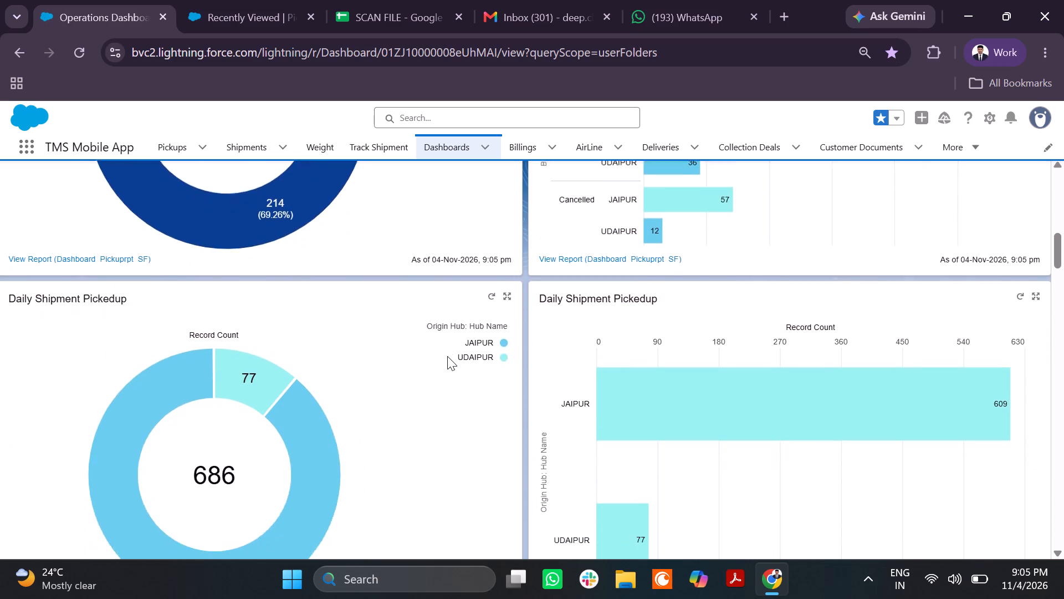
scroll(447, 356, down, 7)
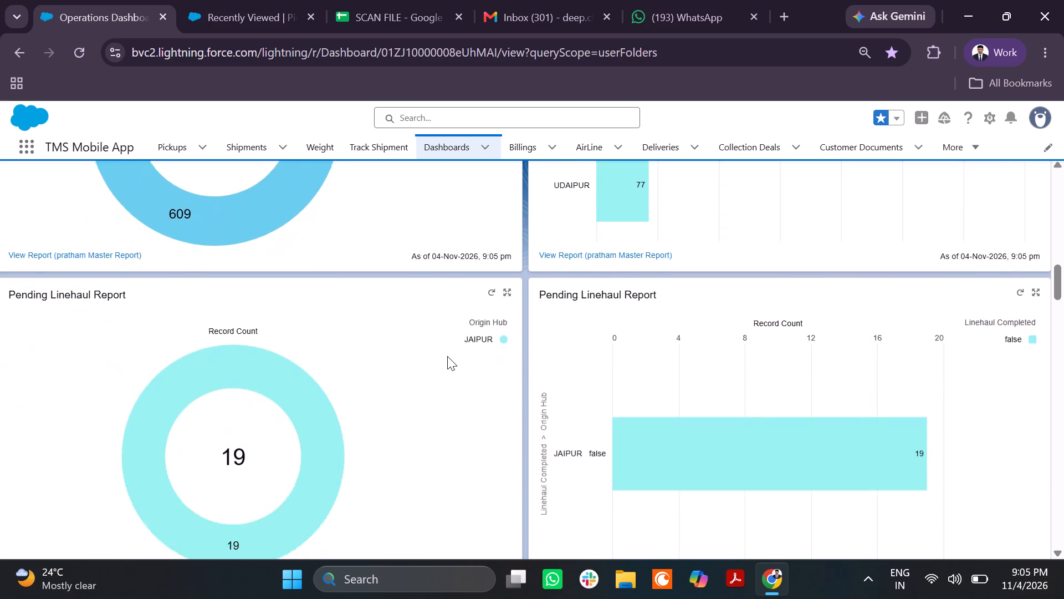
scroll(447, 356, down, 6)
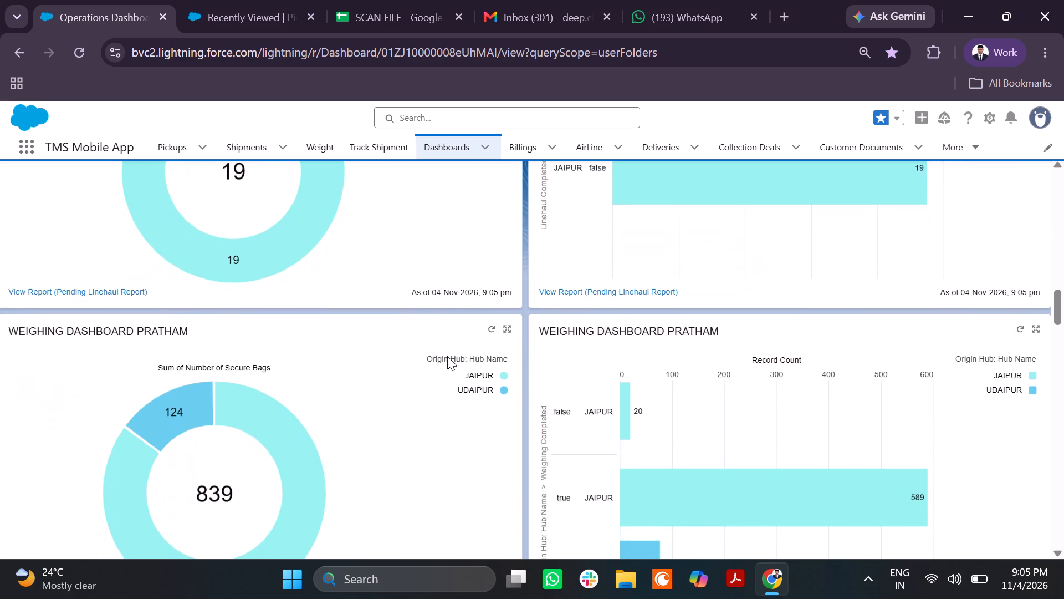
scroll(447, 356, down, 3)
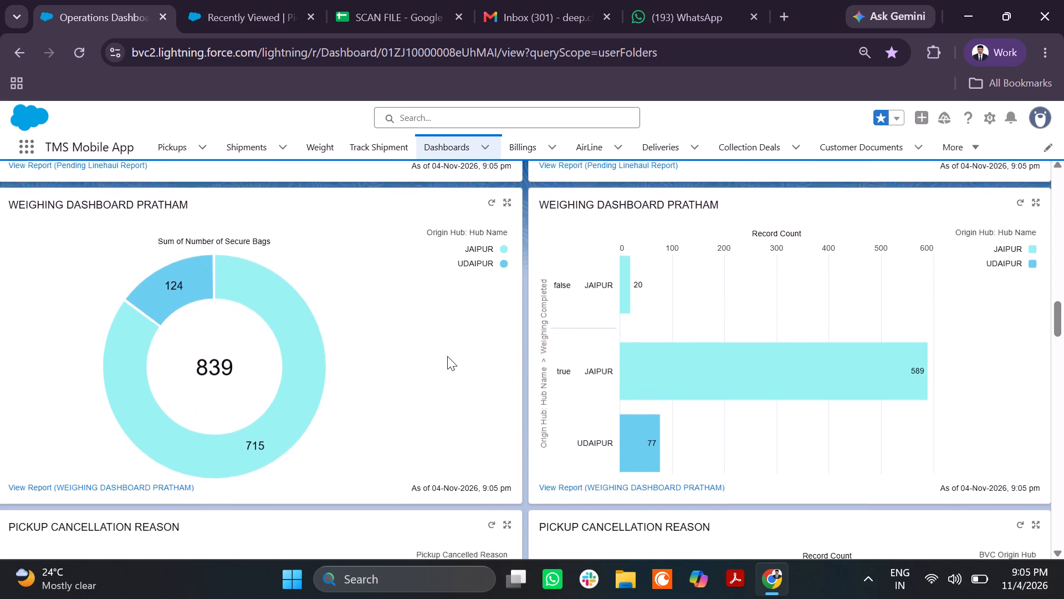
scroll(447, 356, down, 4)
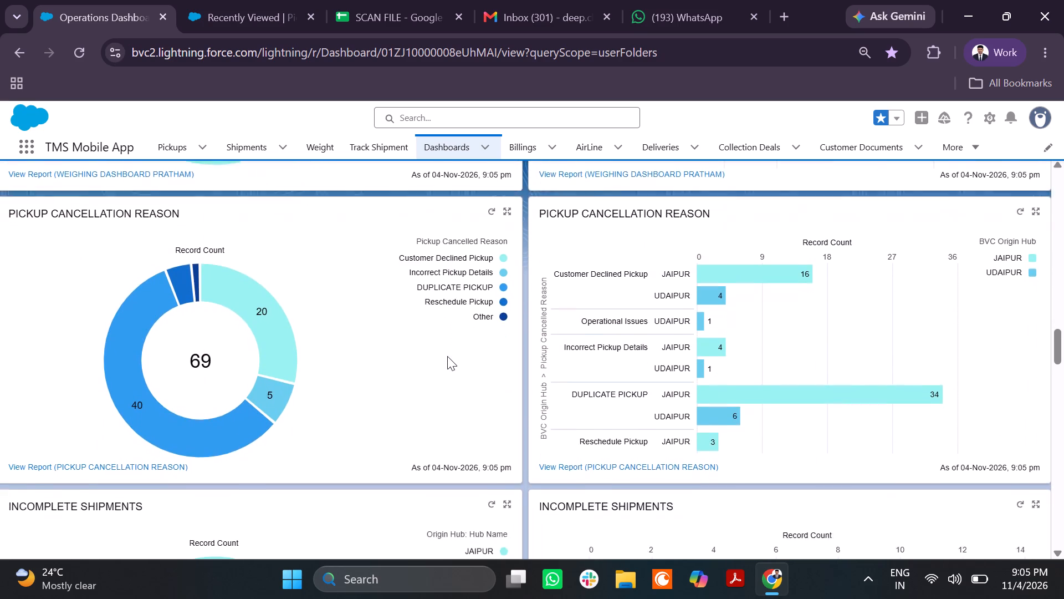
scroll(447, 356, down, 6)
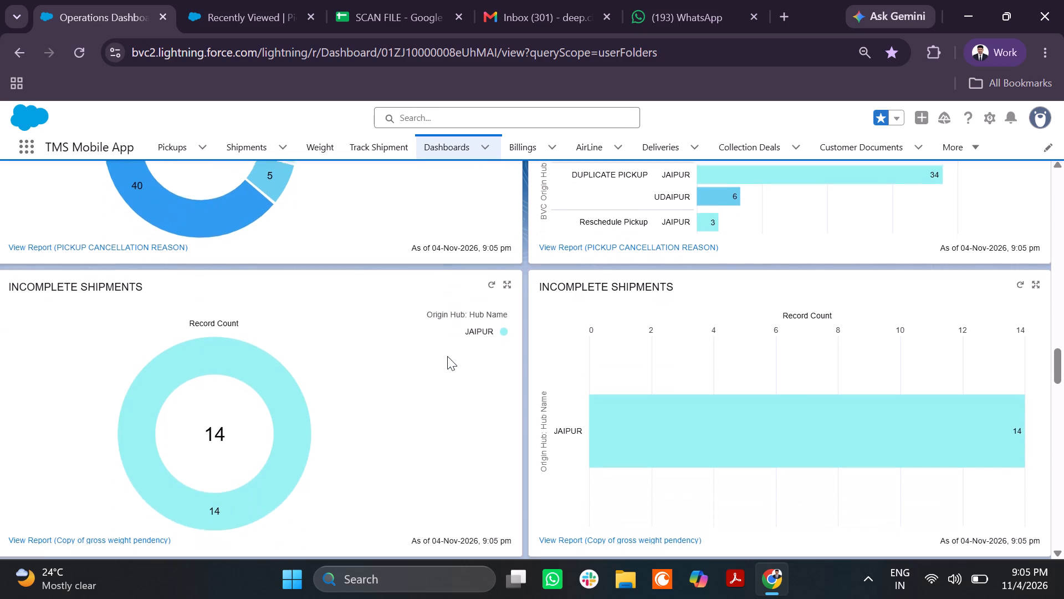
scroll(447, 356, down, 1)
click(285, 403)
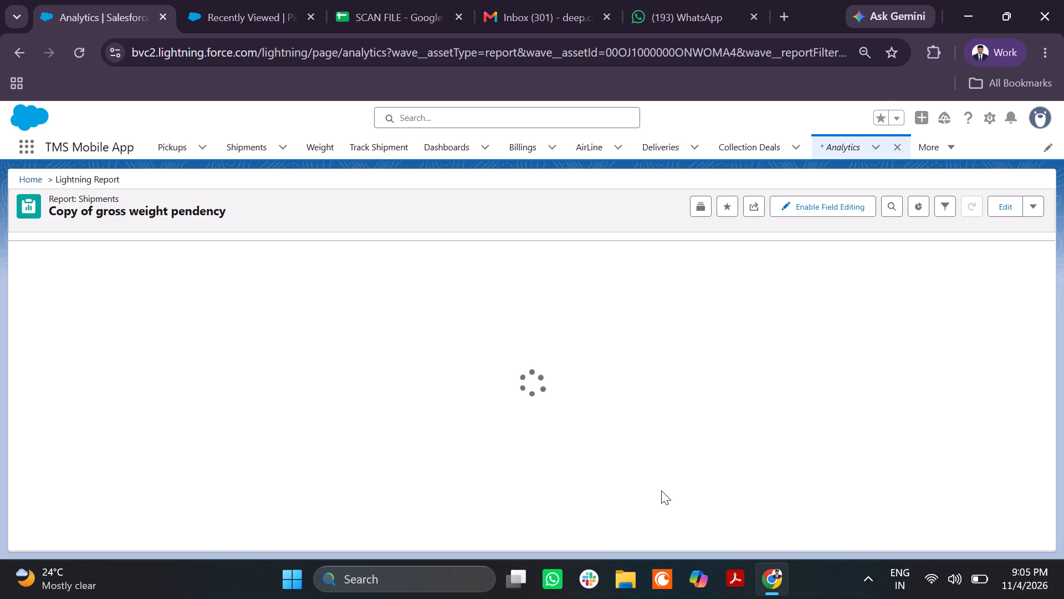
scroll(594, 476, down, 3)
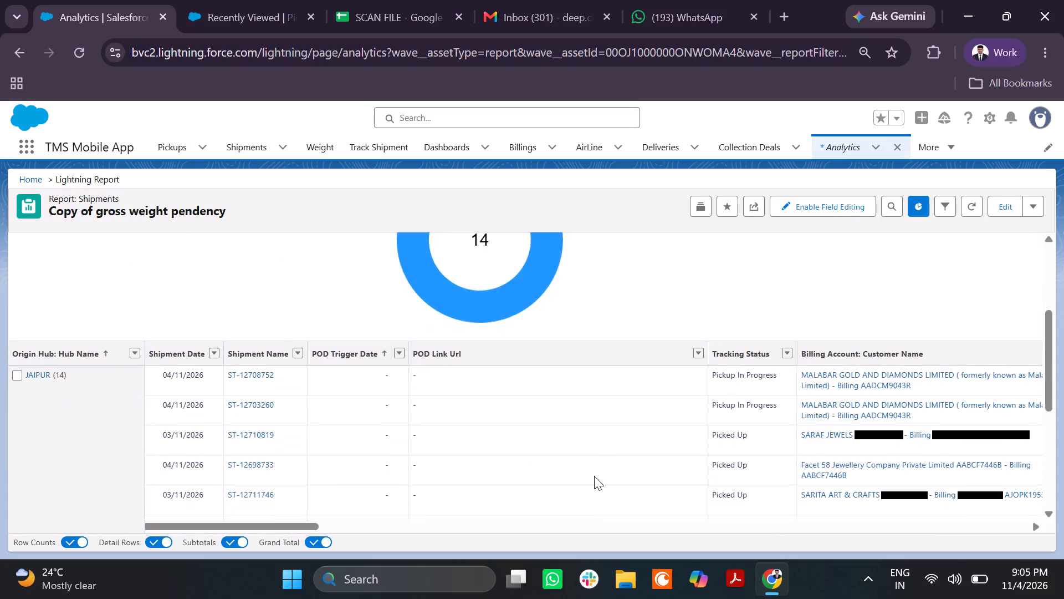
Examine the report's shipment rows across their columns, checking tracking status, shipping note number and BVC gross weight down to the delivered shipments.
scroll(594, 476, down, 1)
scroll(594, 476, left, 14)
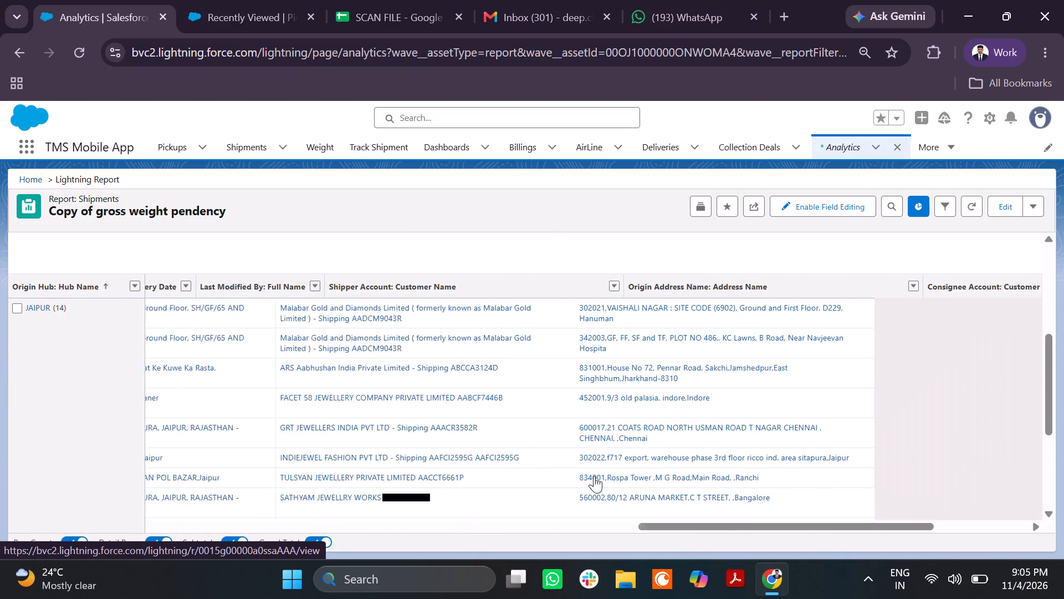
scroll(583, 423, down, 2)
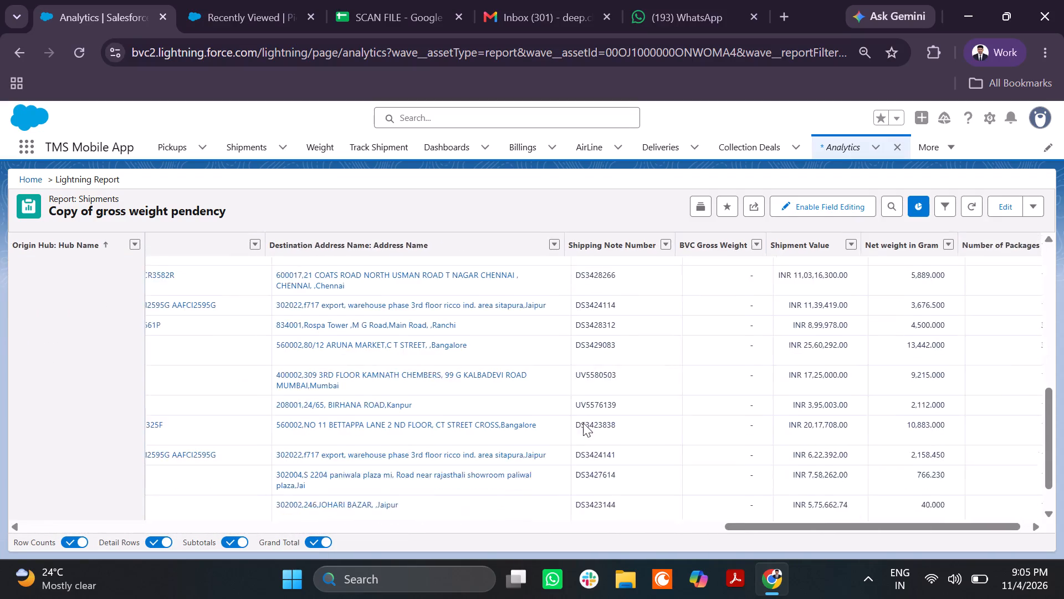
scroll(583, 423, right, 8)
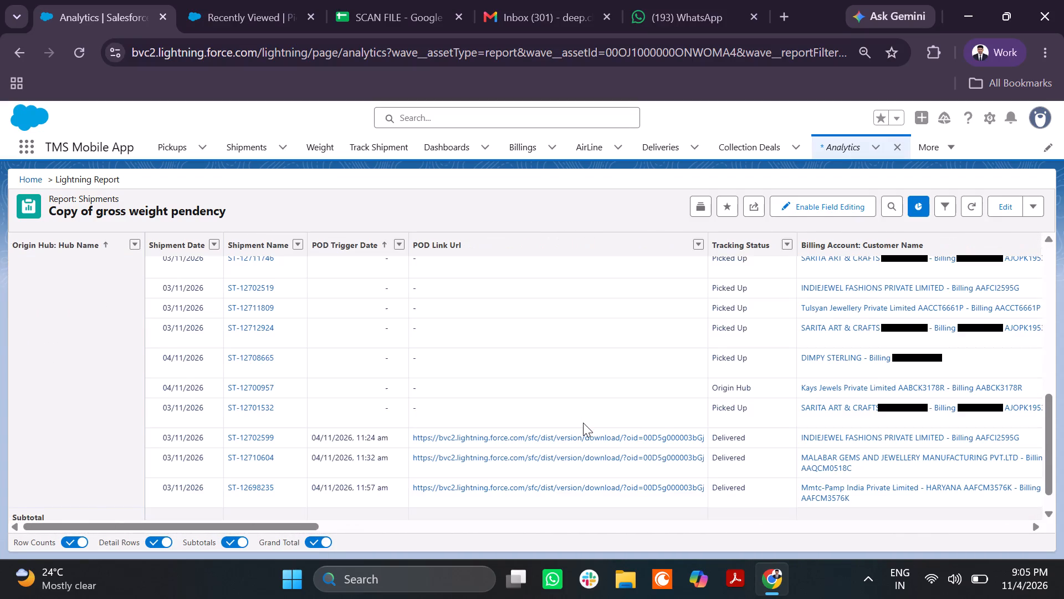
scroll(583, 423, right, 1)
scroll(583, 423, down, 1)
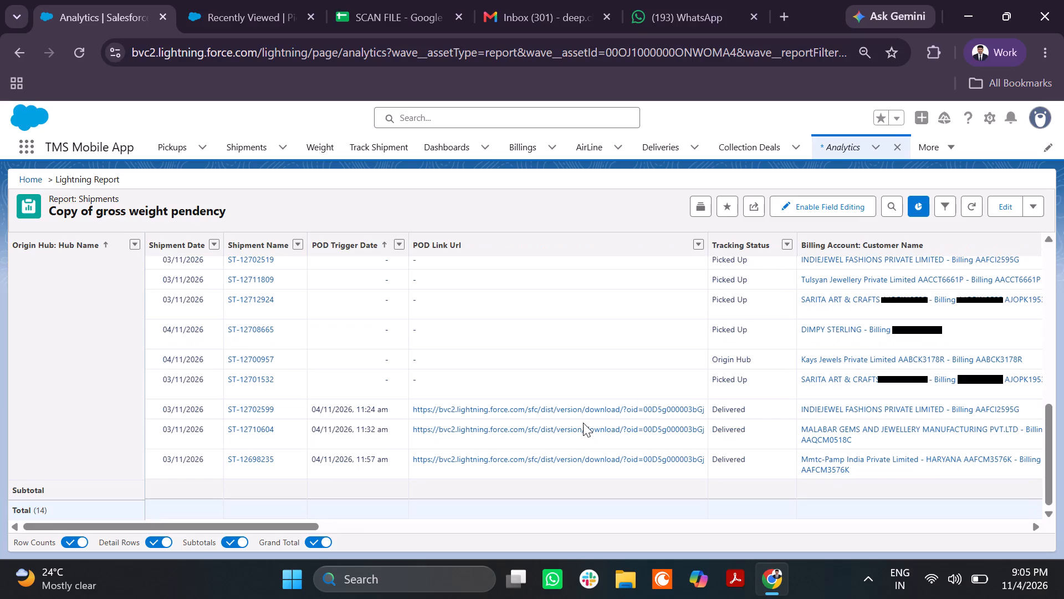
scroll(780, 421, left, 10)
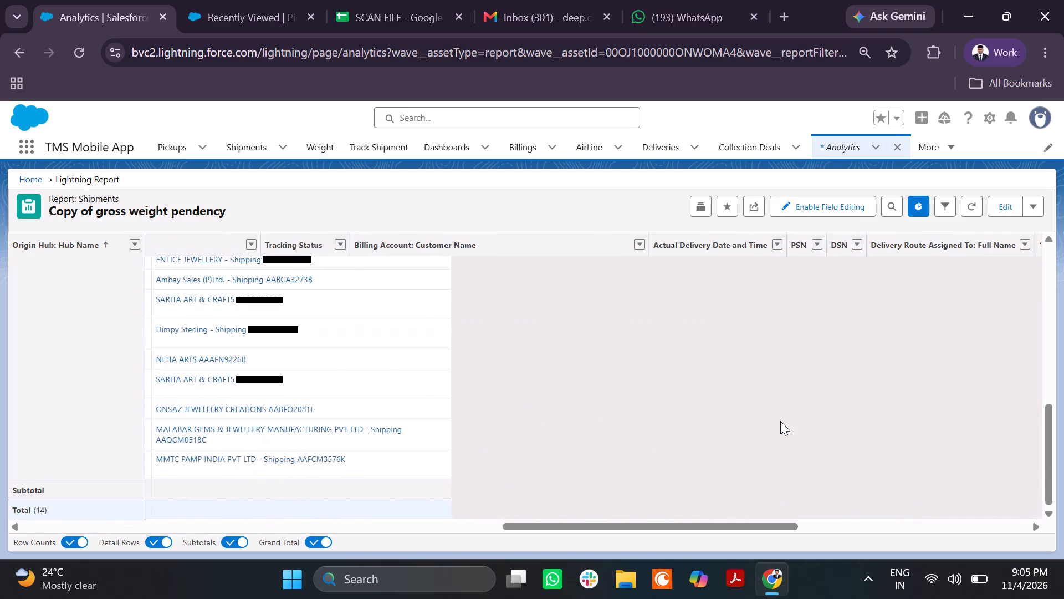
scroll(780, 421, left, 11)
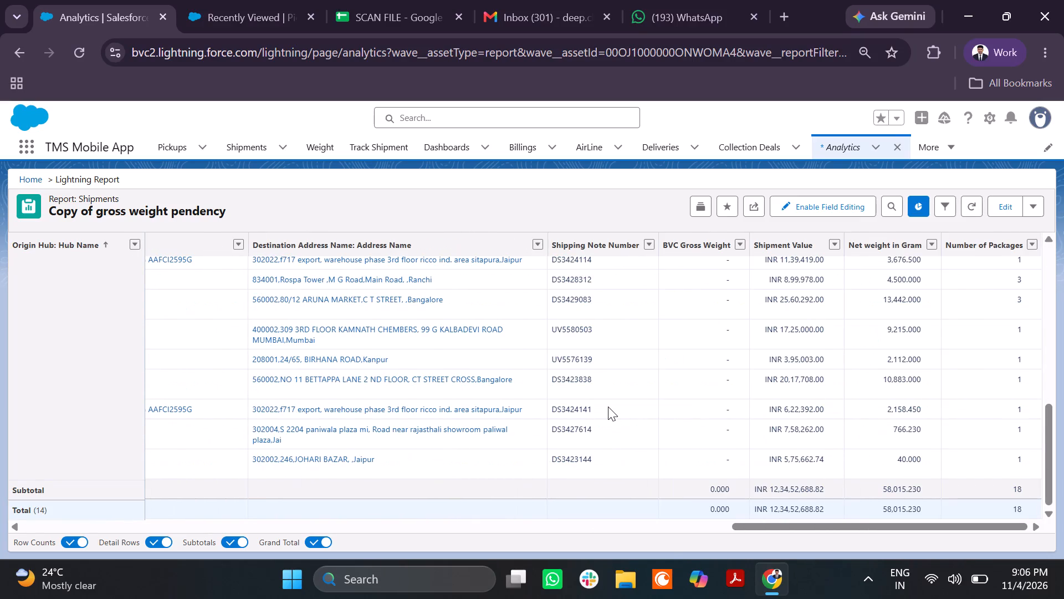
drag(607, 405, 544, 410)
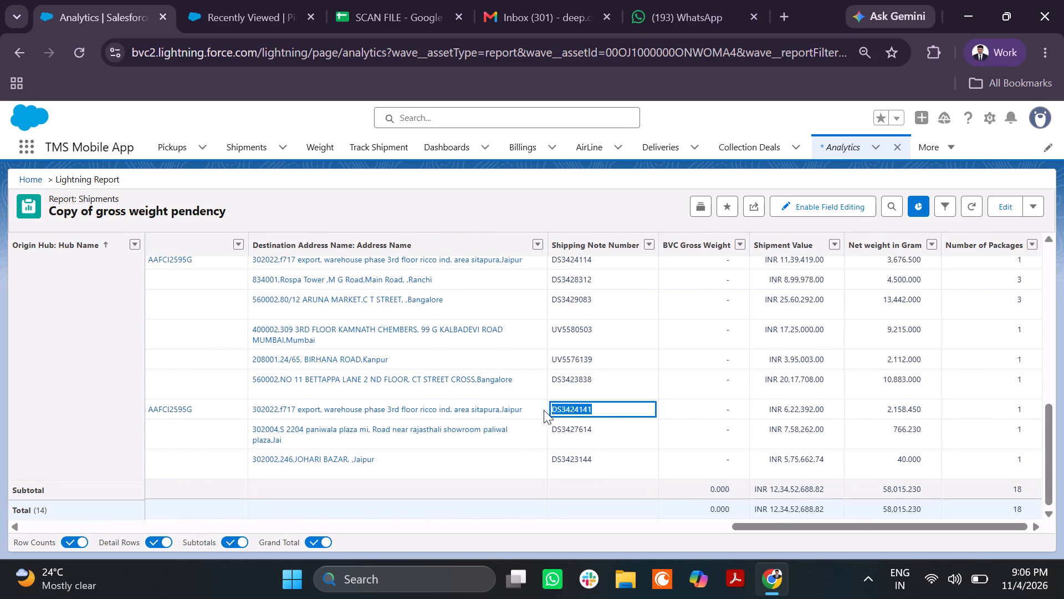
drag(544, 410, 543, 410)
key(ctrl+c)
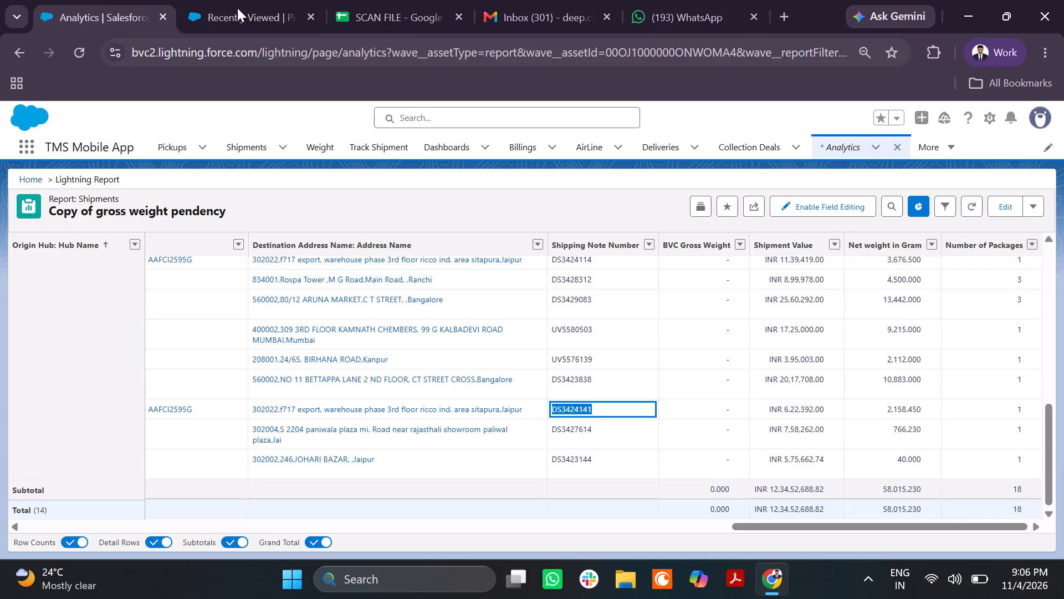
click(237, 0)
click(470, 121)
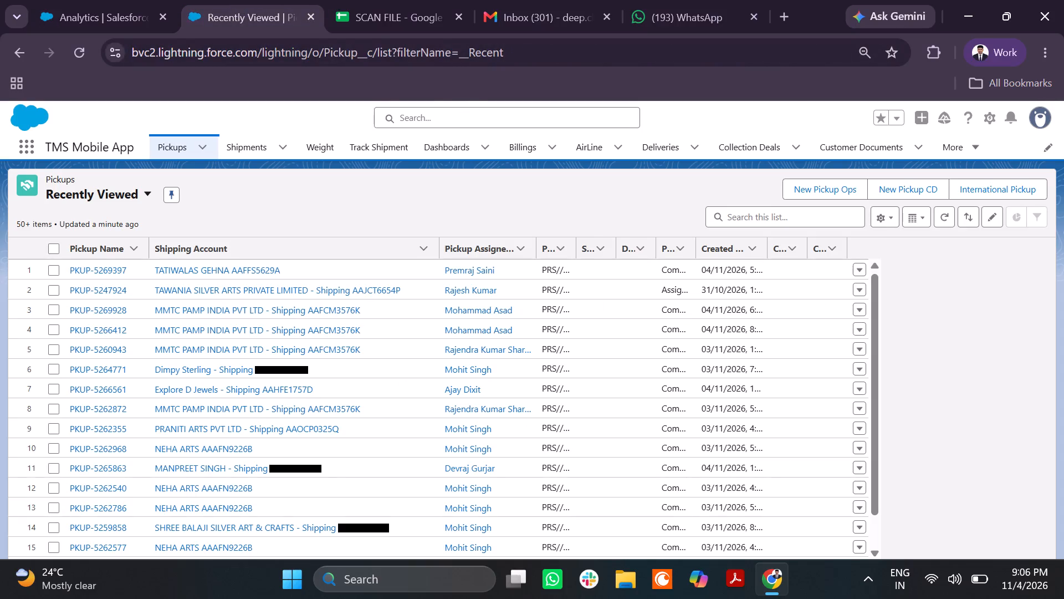
key(ctrl+v)
key(Return)
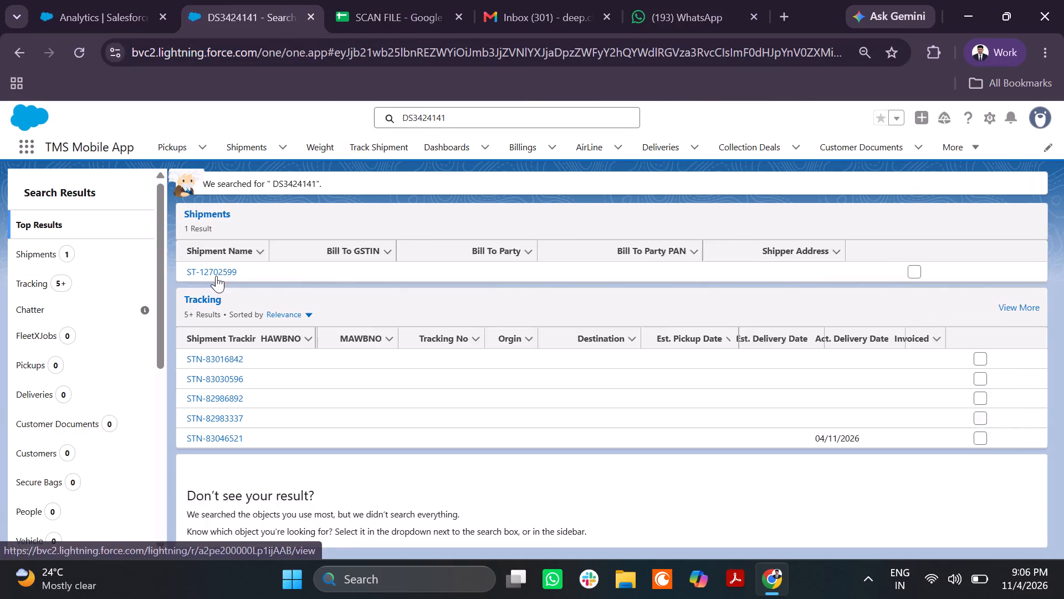
double_click(218, 267)
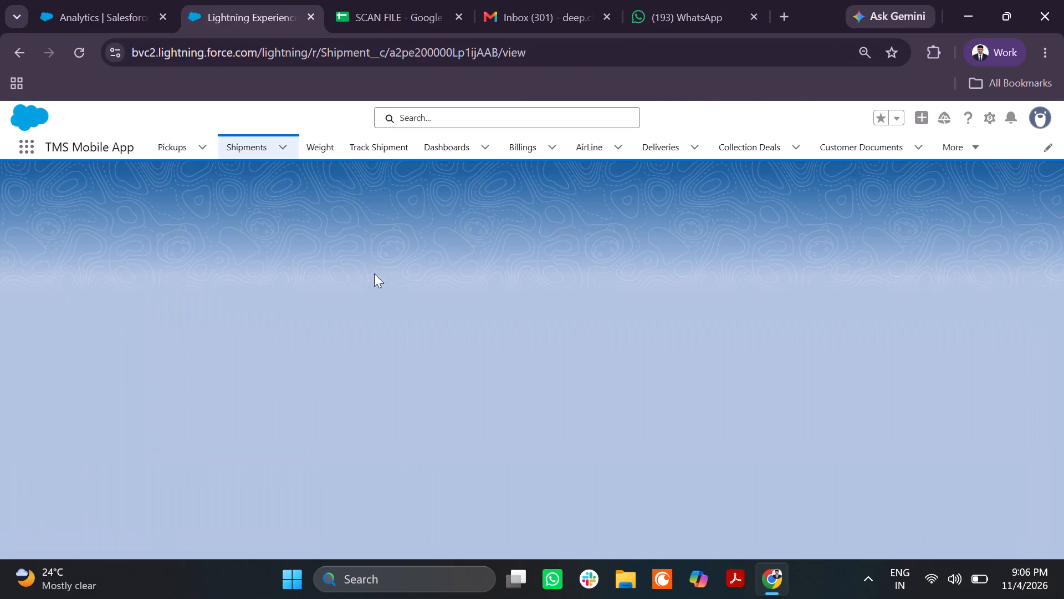
View the weighing photo attached to the shipment's secure bag SB-12380394, then close it and return to the shipment record.
scroll(591, 339, down, 4)
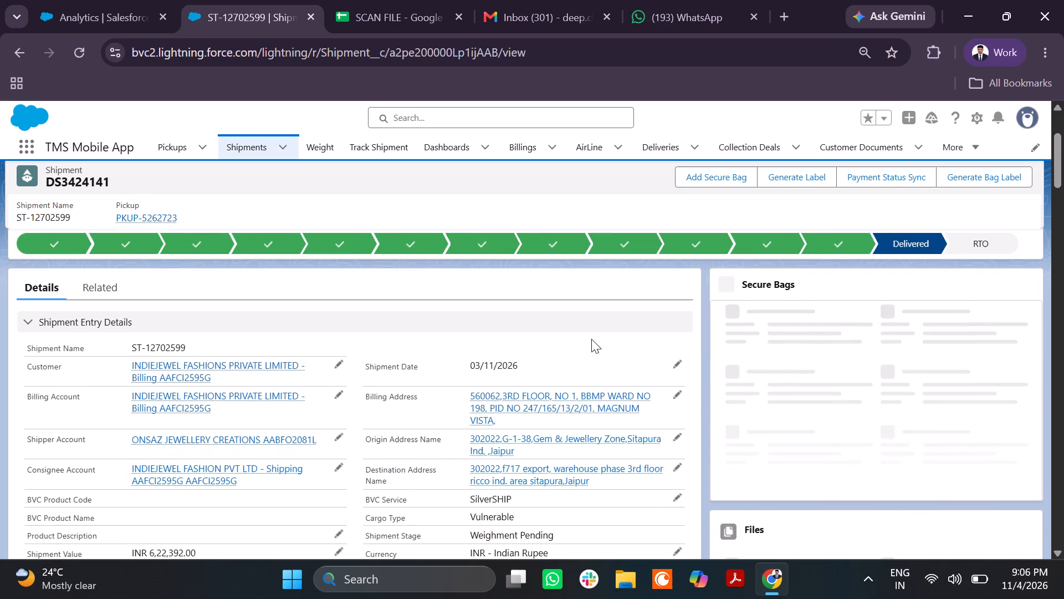
scroll(591, 339, down, 1)
scroll(591, 339, up, 2)
scroll(611, 386, up, 1)
click(737, 368)
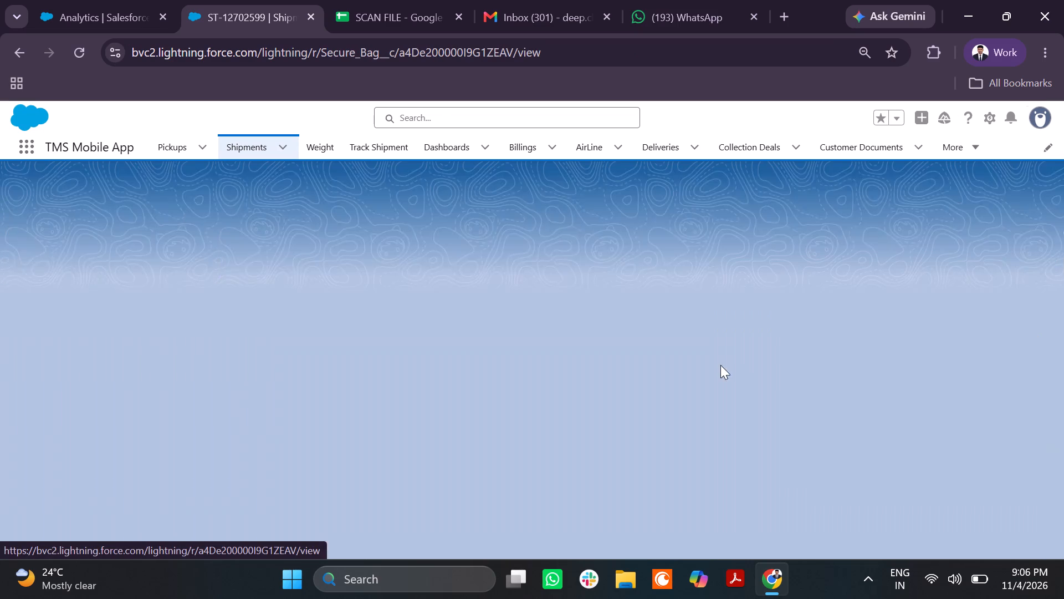
click(38, 265)
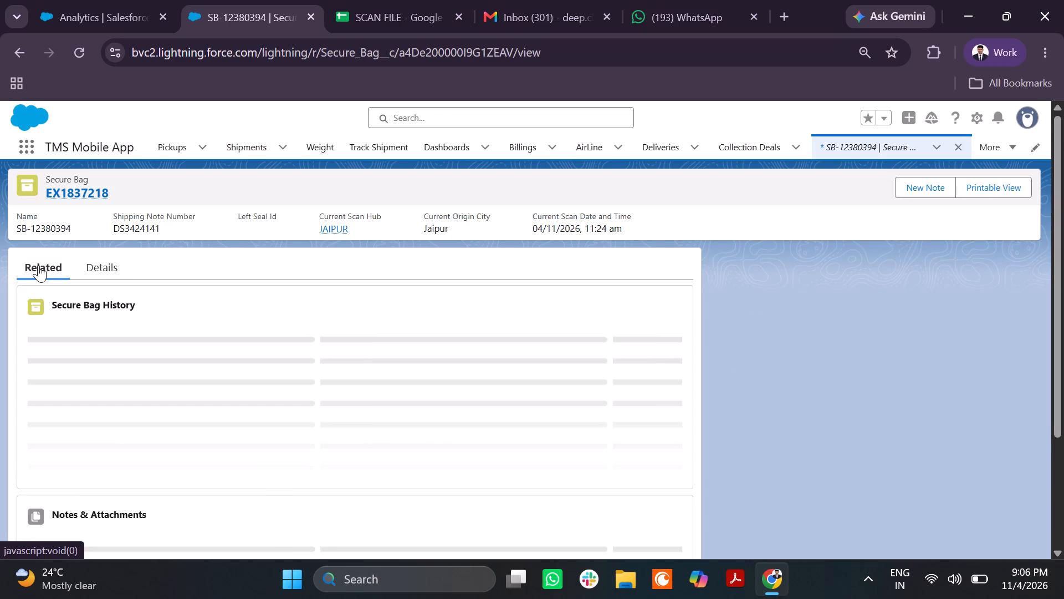
scroll(169, 373, down, 2)
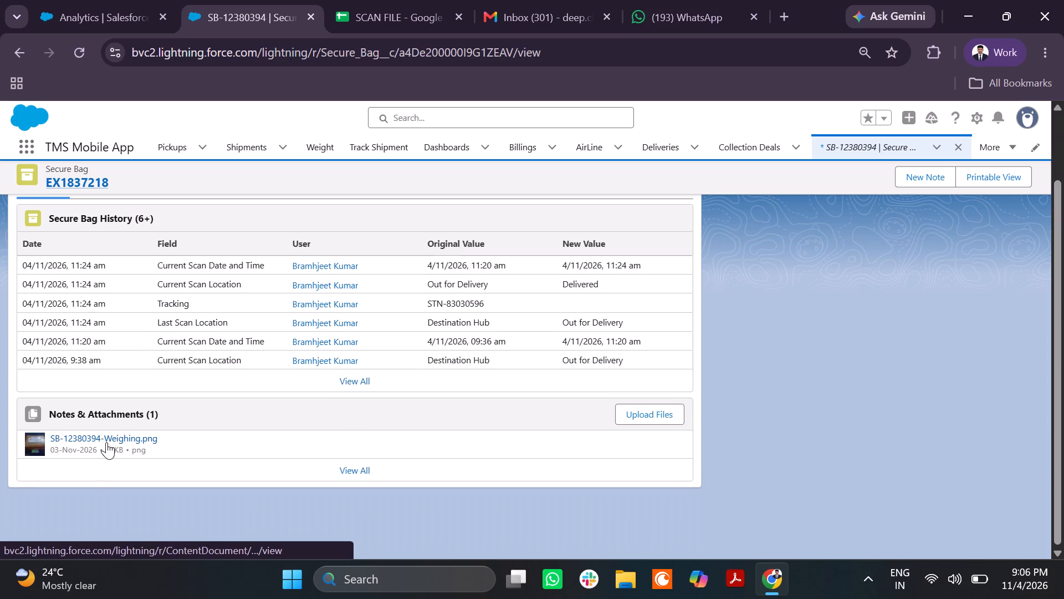
click(106, 442)
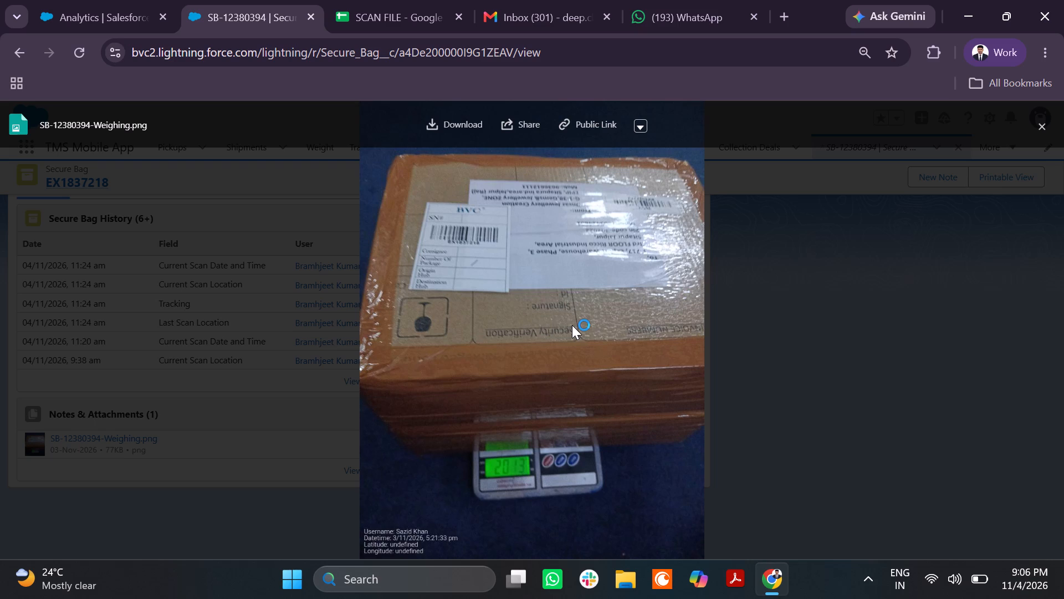
key(Escape)
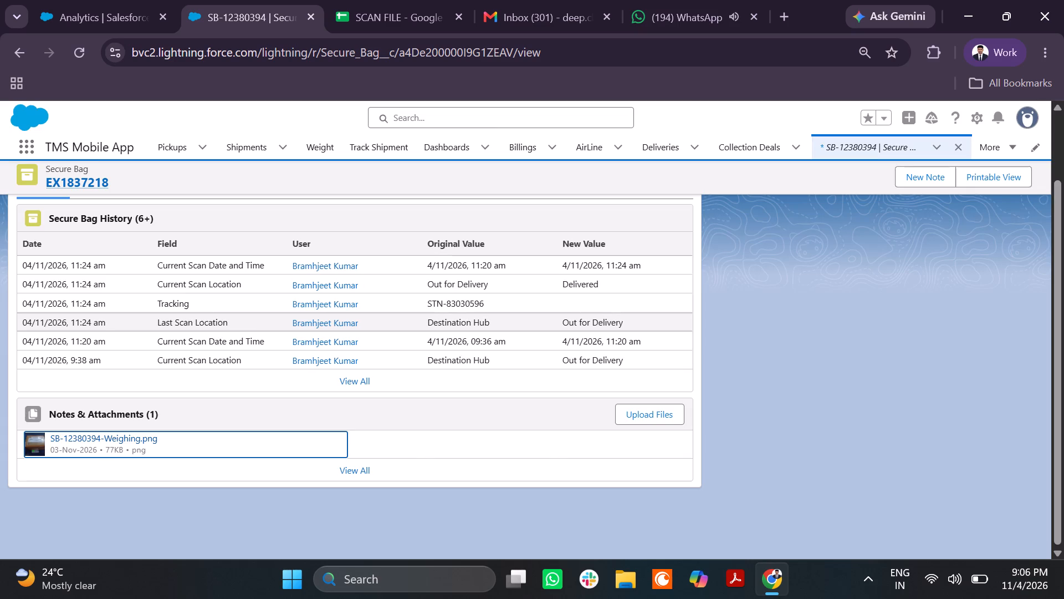
click(19, 56)
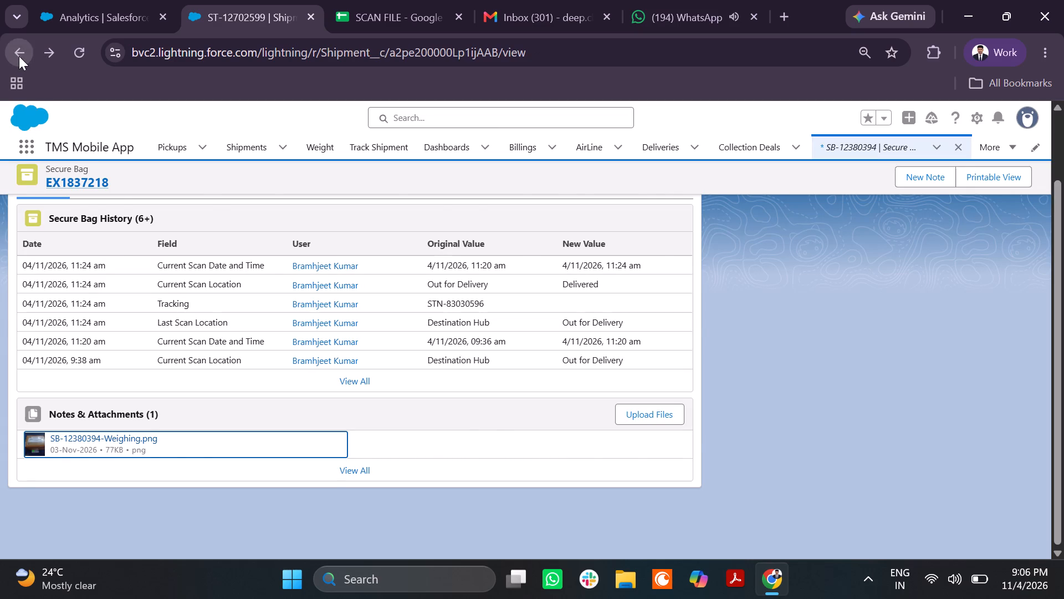
scroll(219, 341, down, 1)
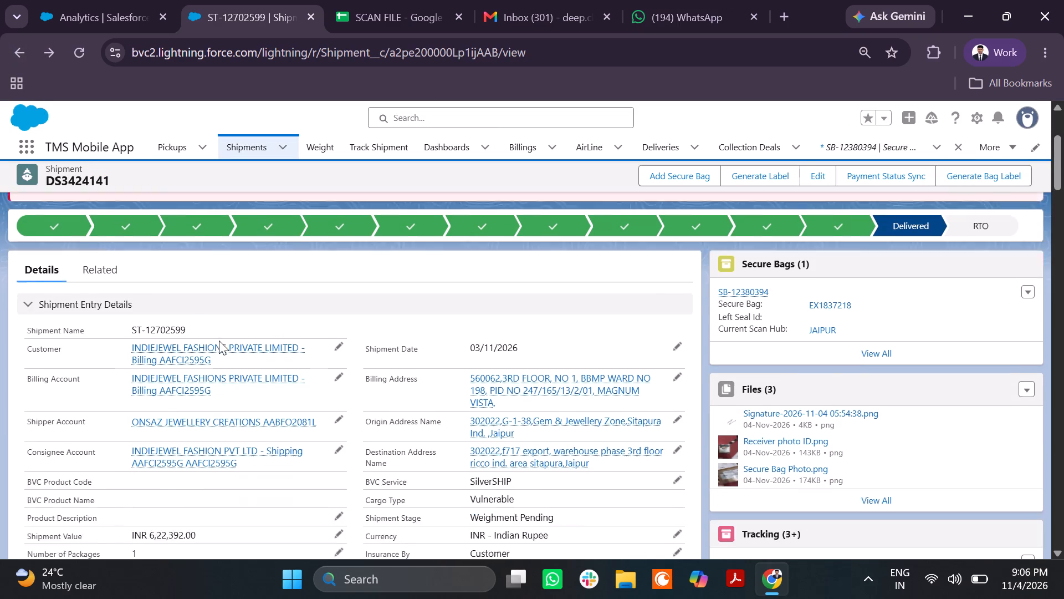
scroll(219, 341, down, 7)
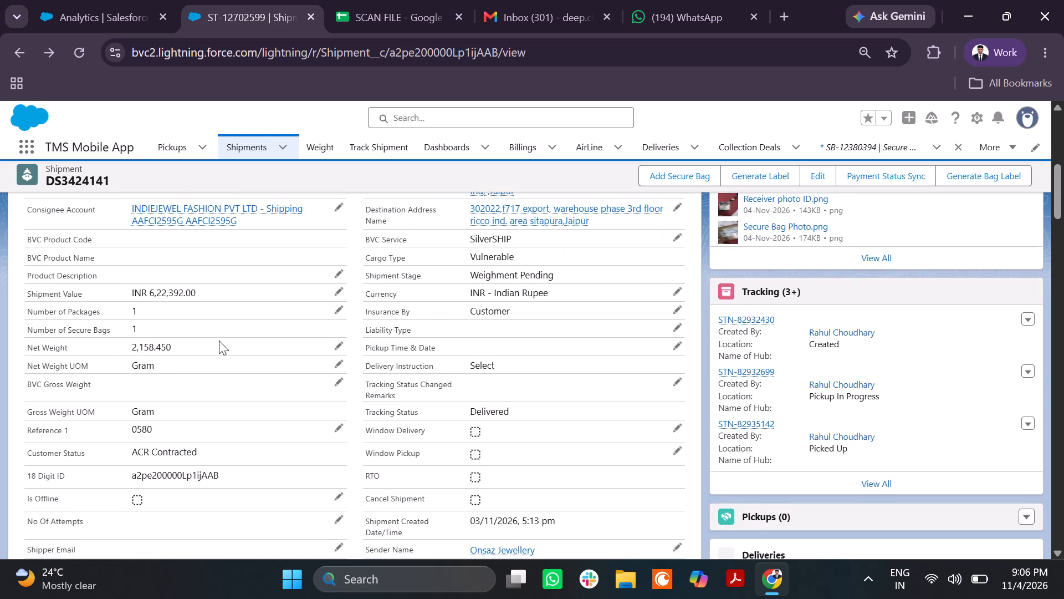
scroll(219, 341, down, 1)
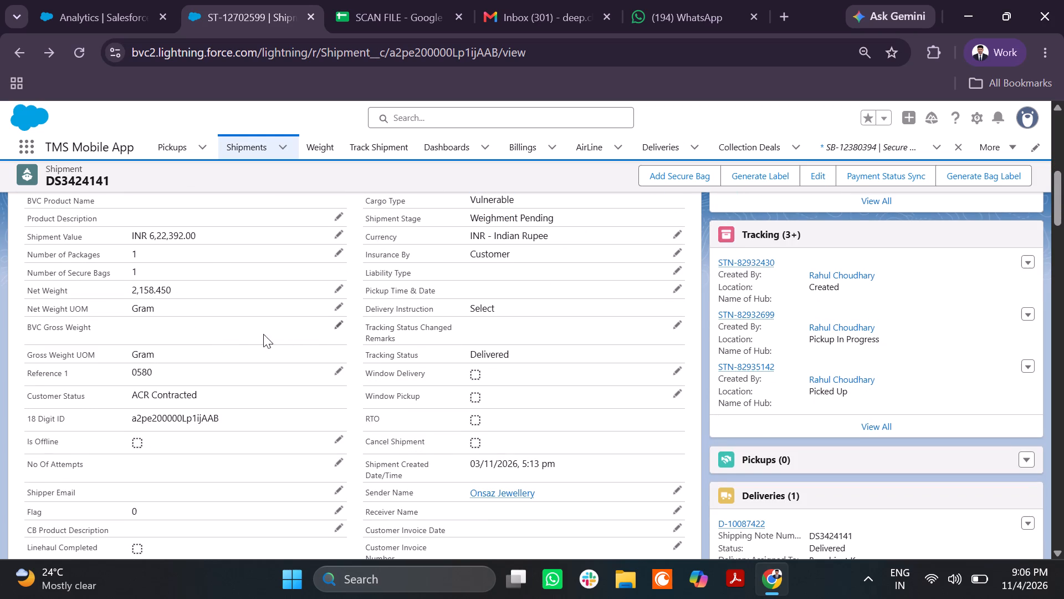
click(335, 332)
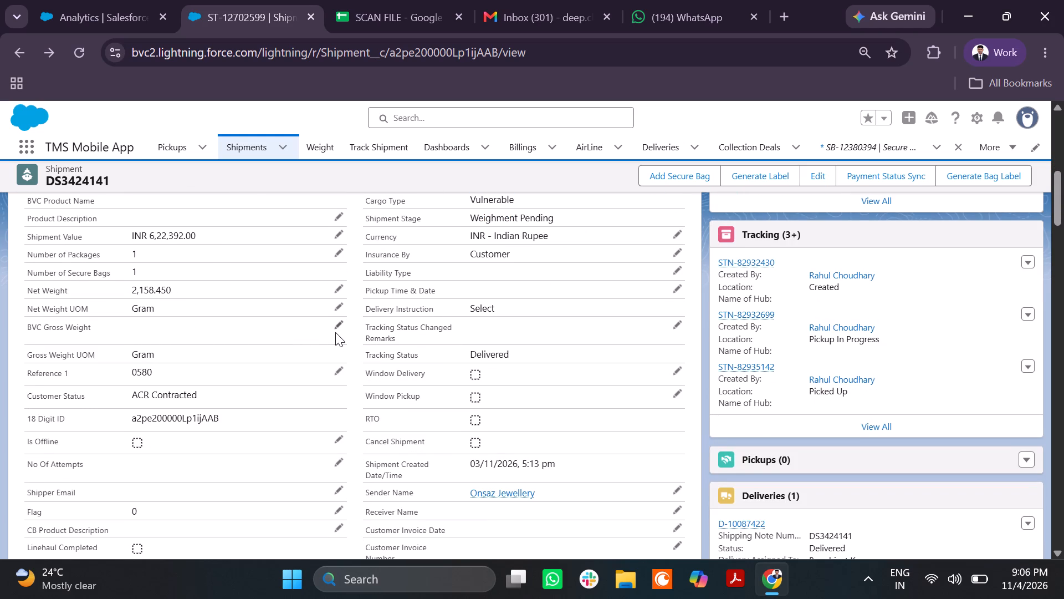
click(340, 320)
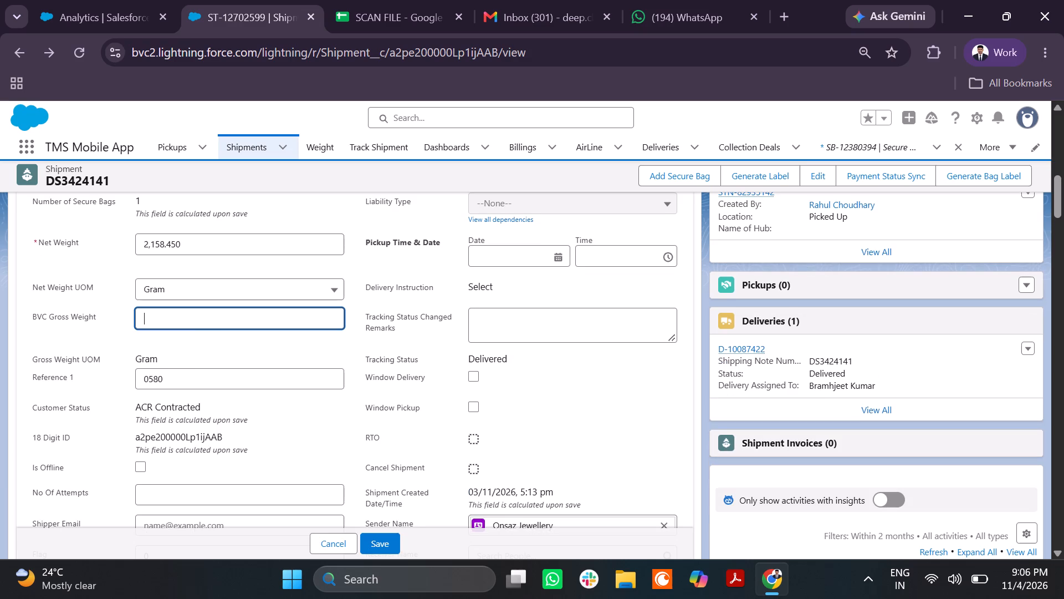
text(221)
key(0)
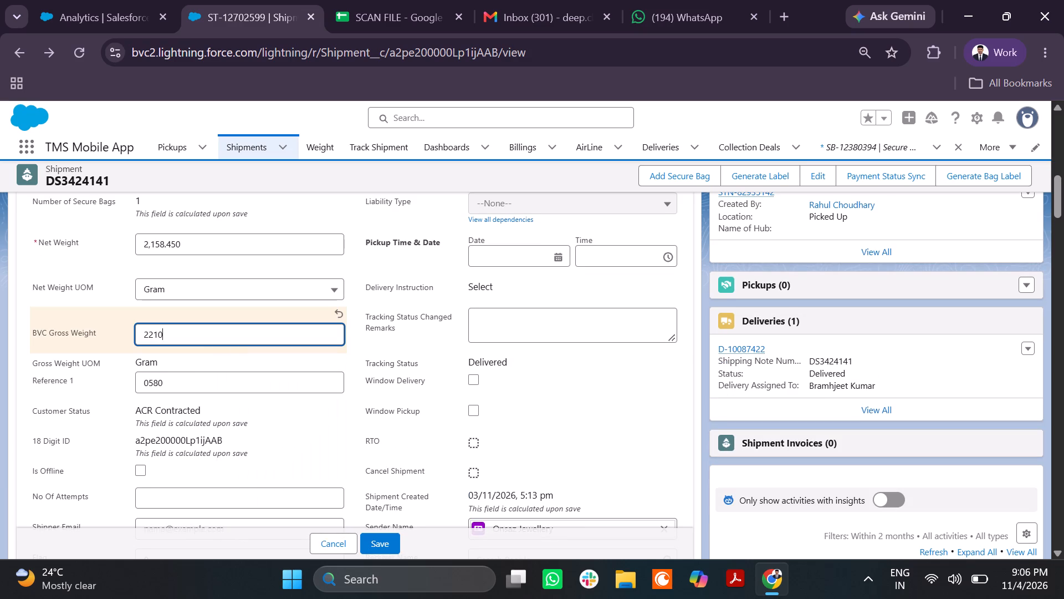
click(387, 547)
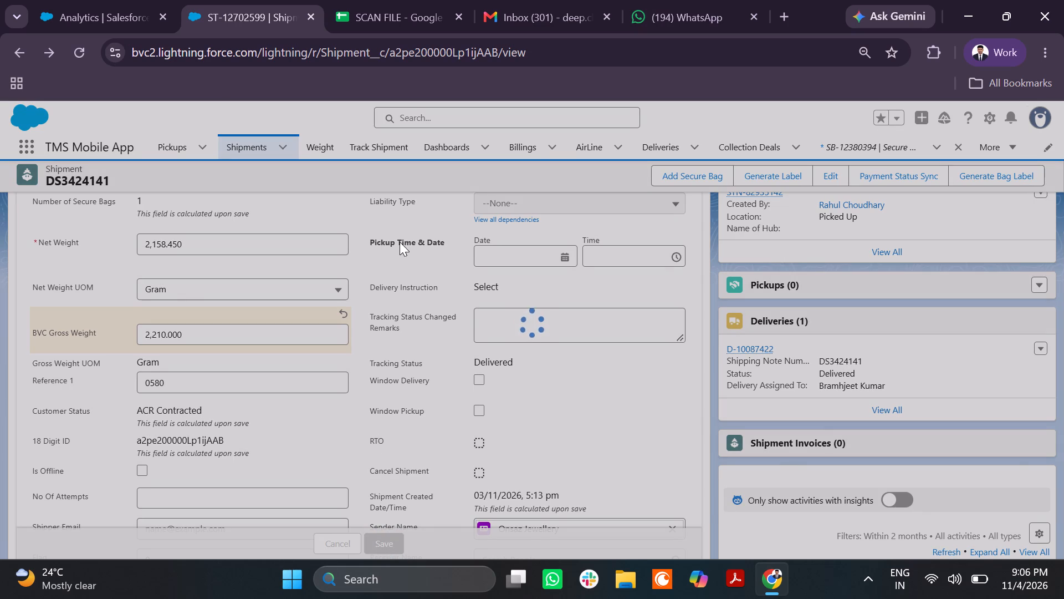
click(101, 22)
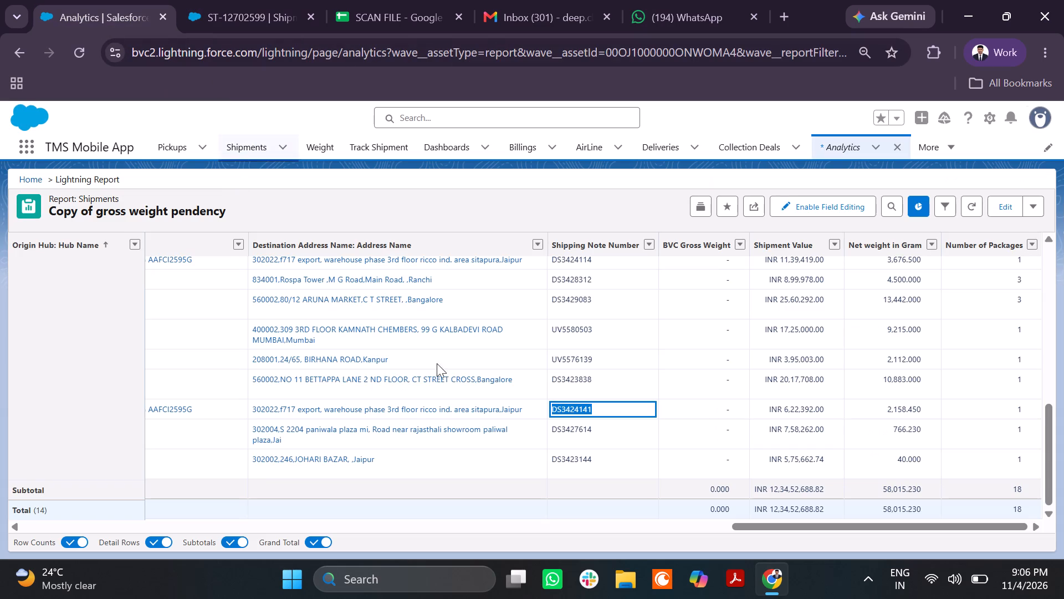
scroll(474, 388, down, 1)
drag(612, 426, 536, 423)
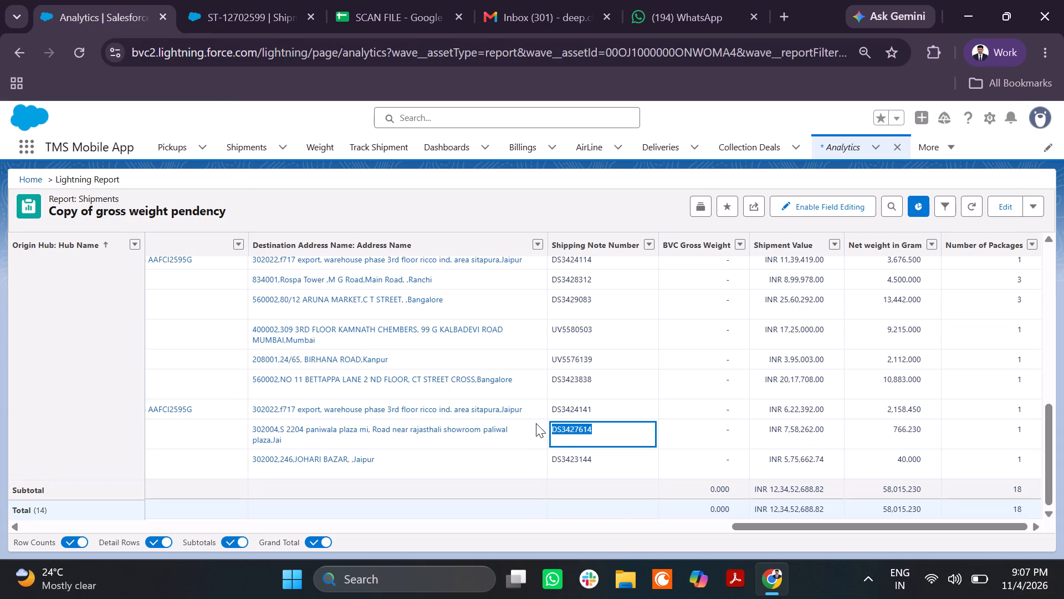
key(ctrl+c)
click(256, 2)
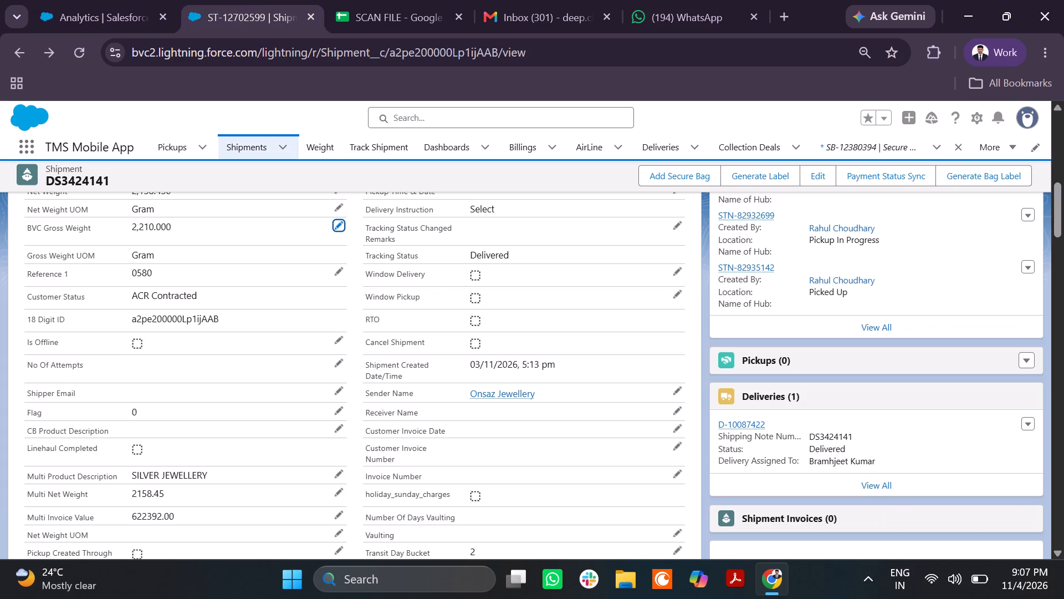
click(431, 109)
key(ctrl+v)
key(Return)
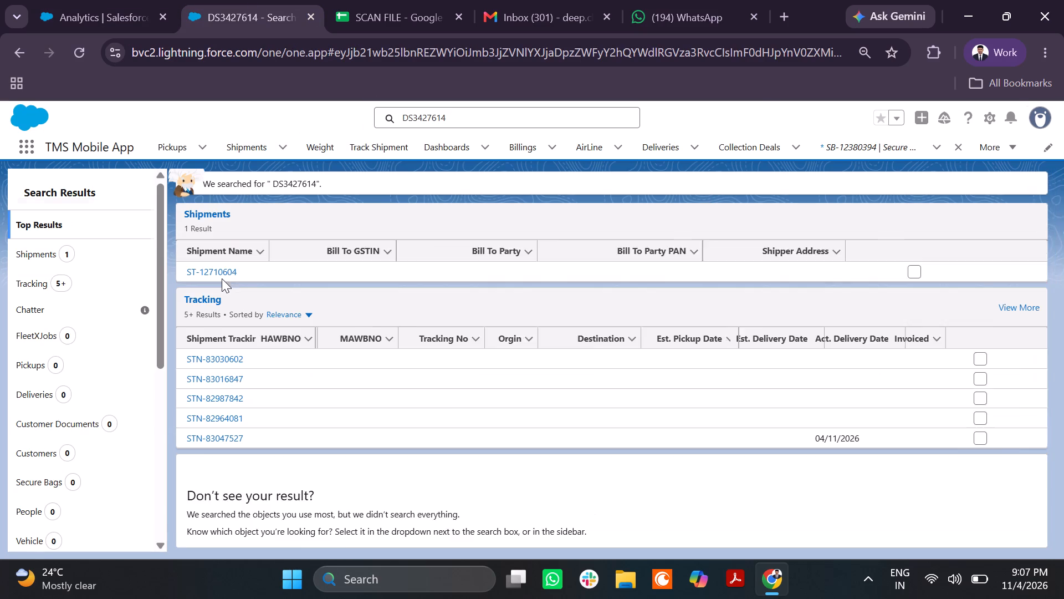
click(217, 273)
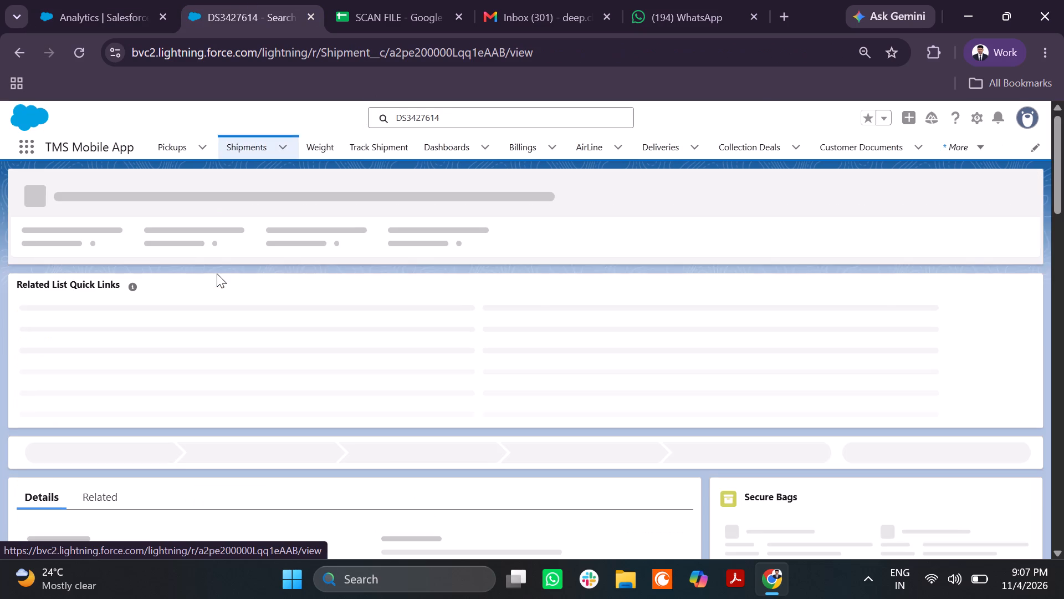
View the weighing photo attached to the shipment's secure bag SB-12389267, then close it and return to the shipment record.
scroll(428, 364, down, 2)
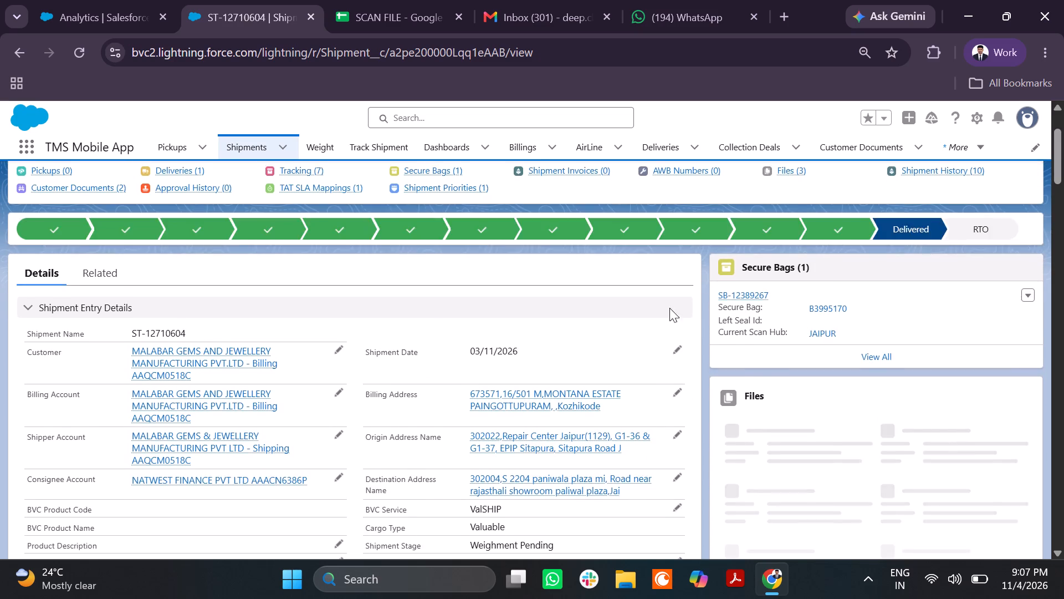
click(744, 266)
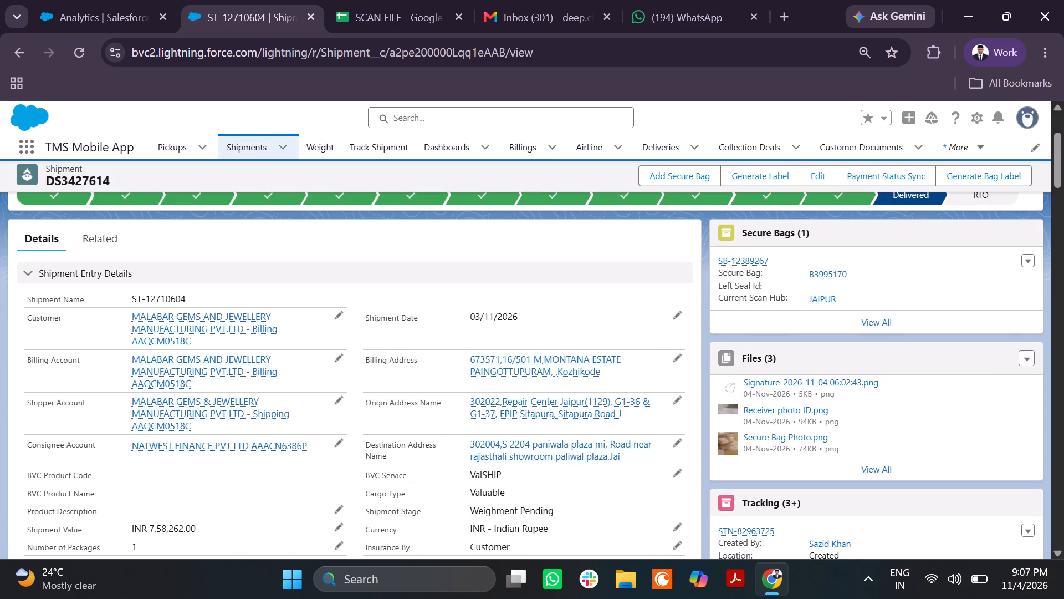
click(744, 261)
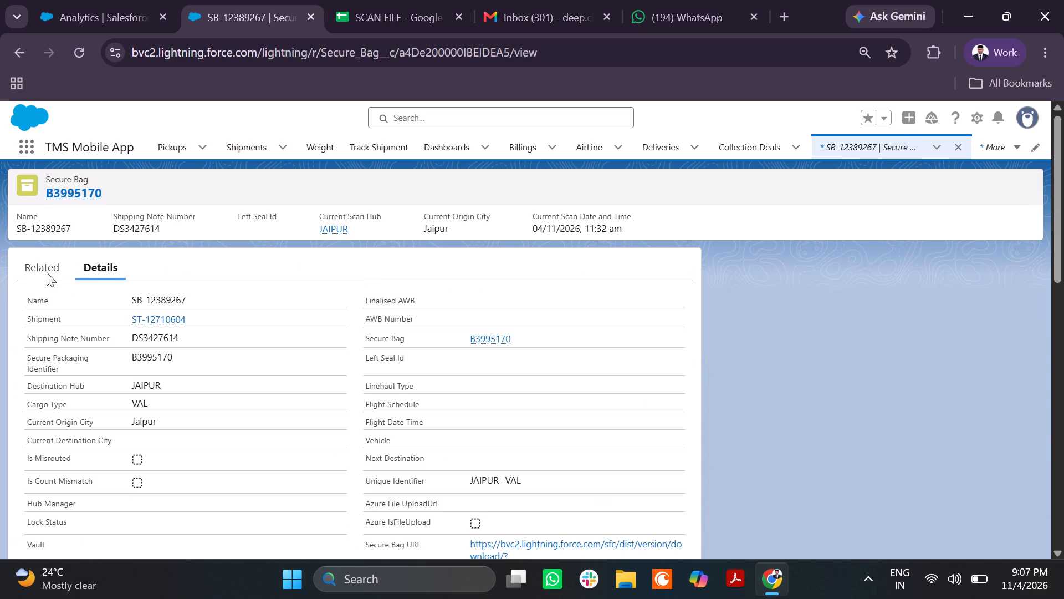
click(44, 267)
scroll(243, 361, down, 2)
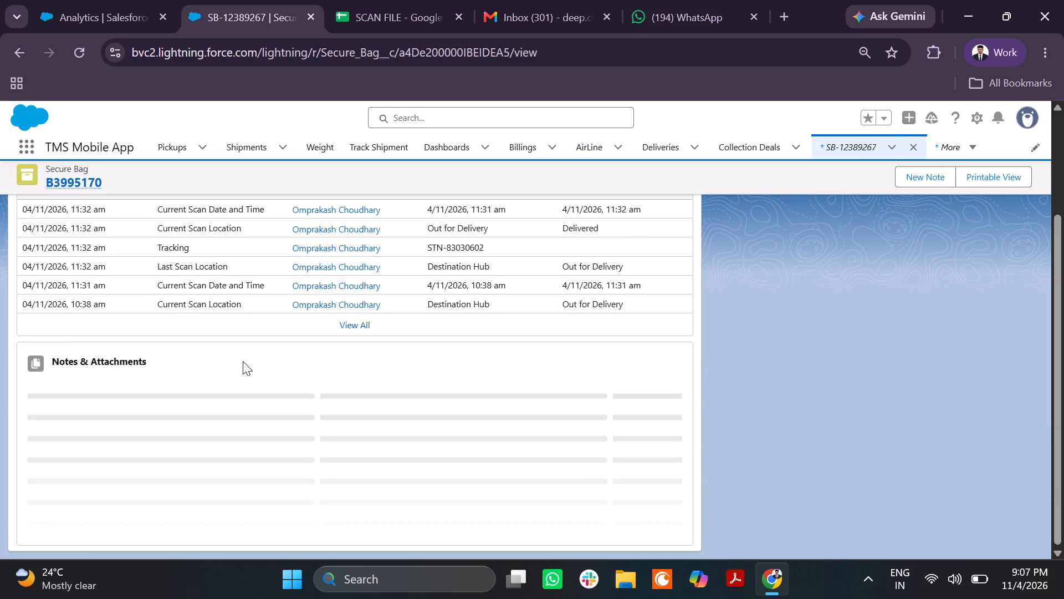
click(117, 436)
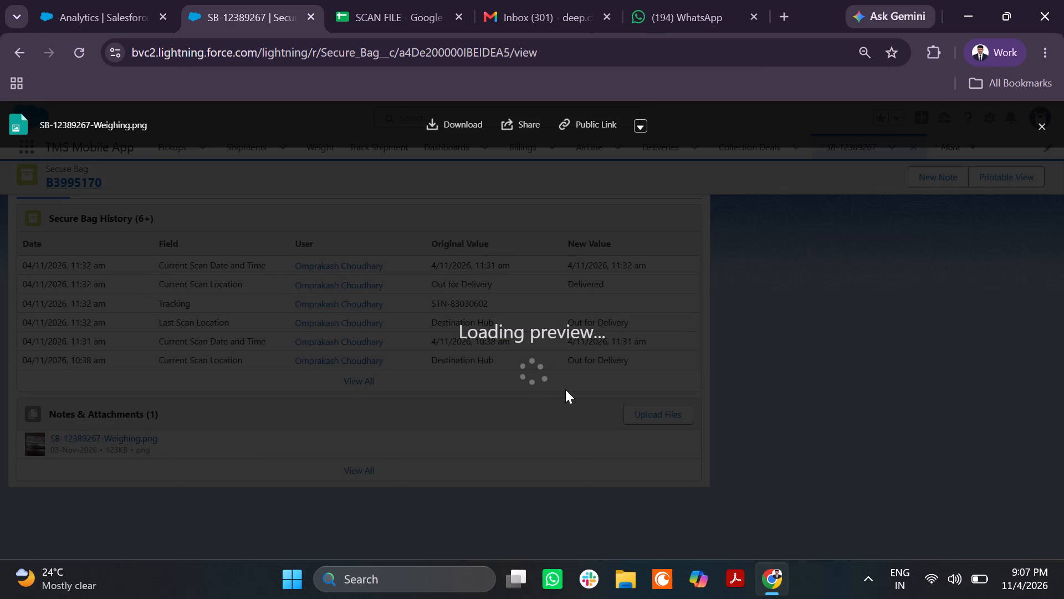
key(Escape)
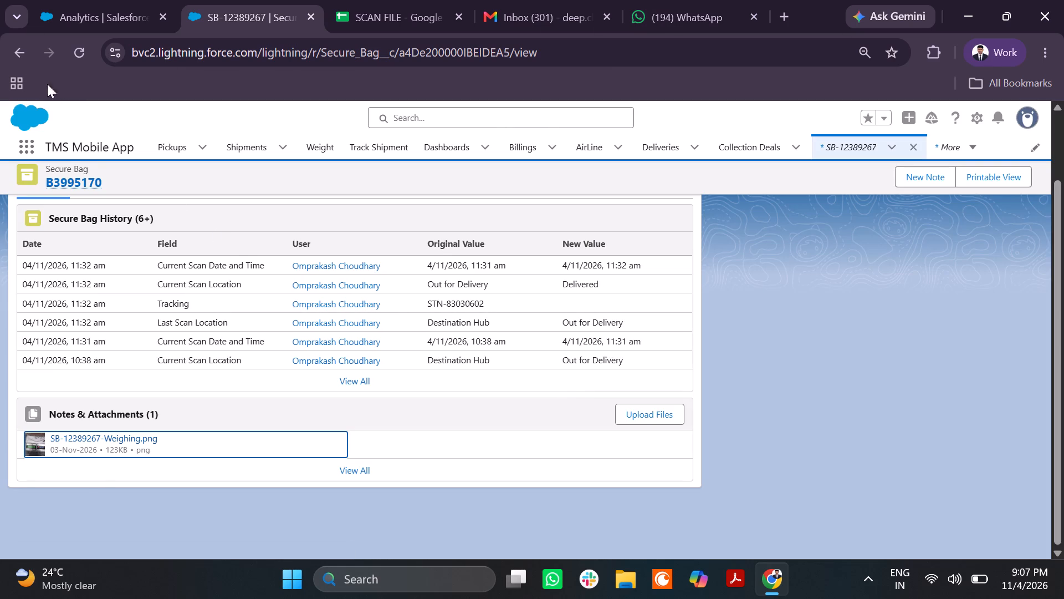
click(23, 55)
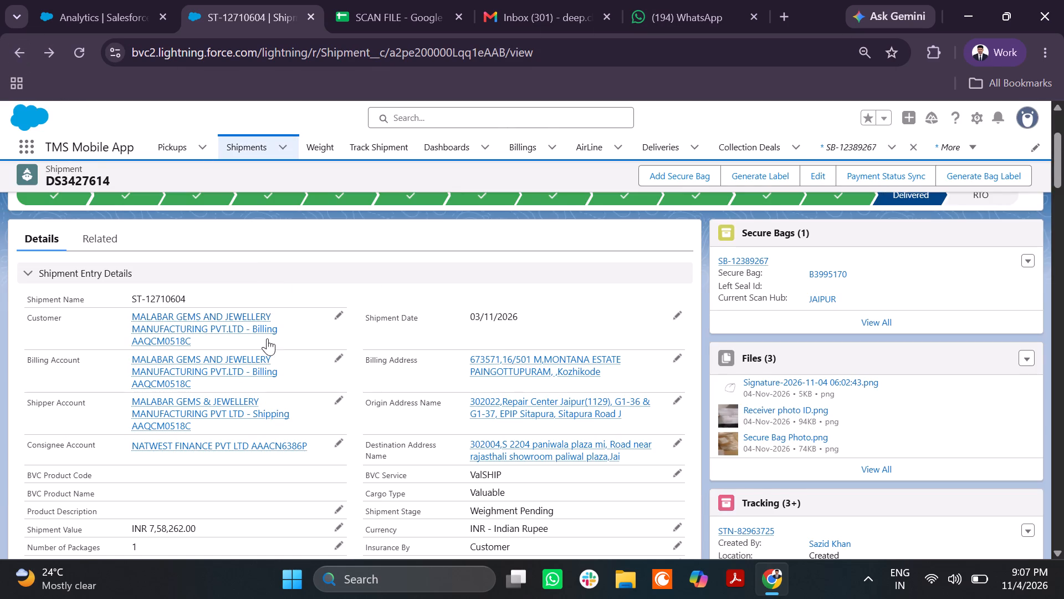
scroll(267, 359, down, 4)
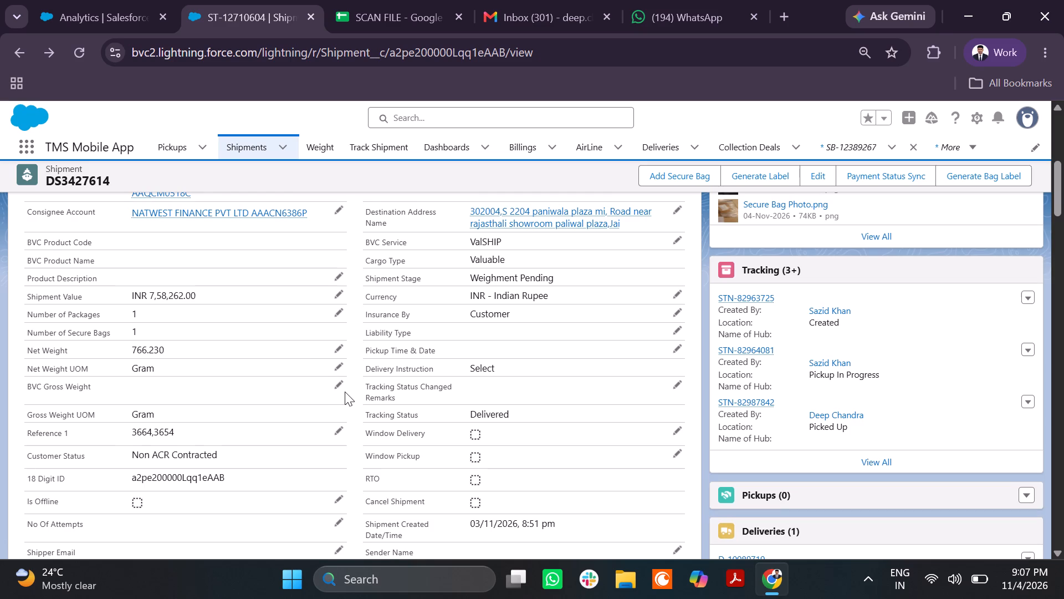
click(339, 389)
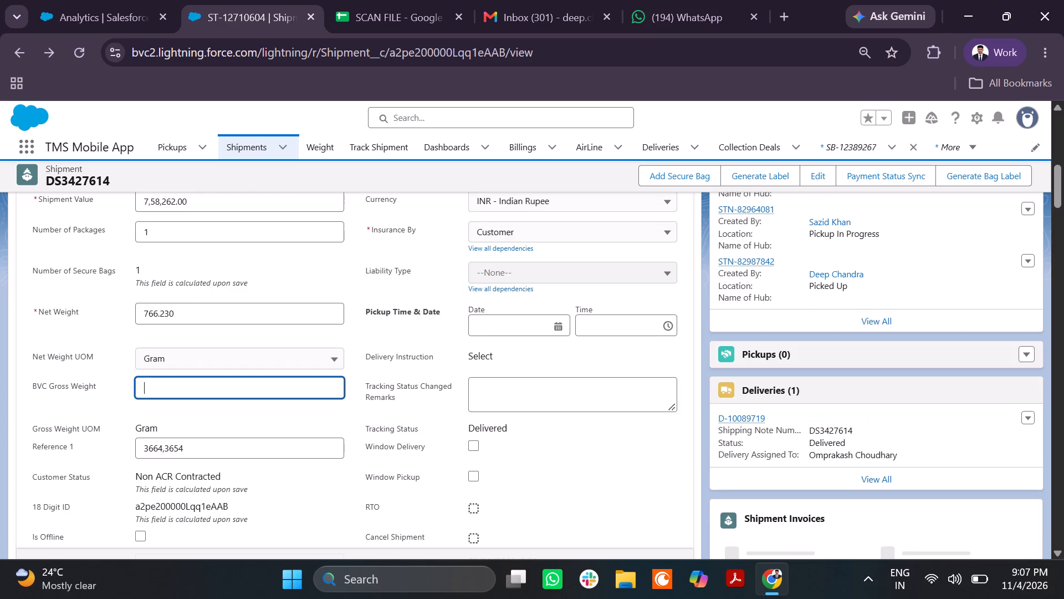
text(31)
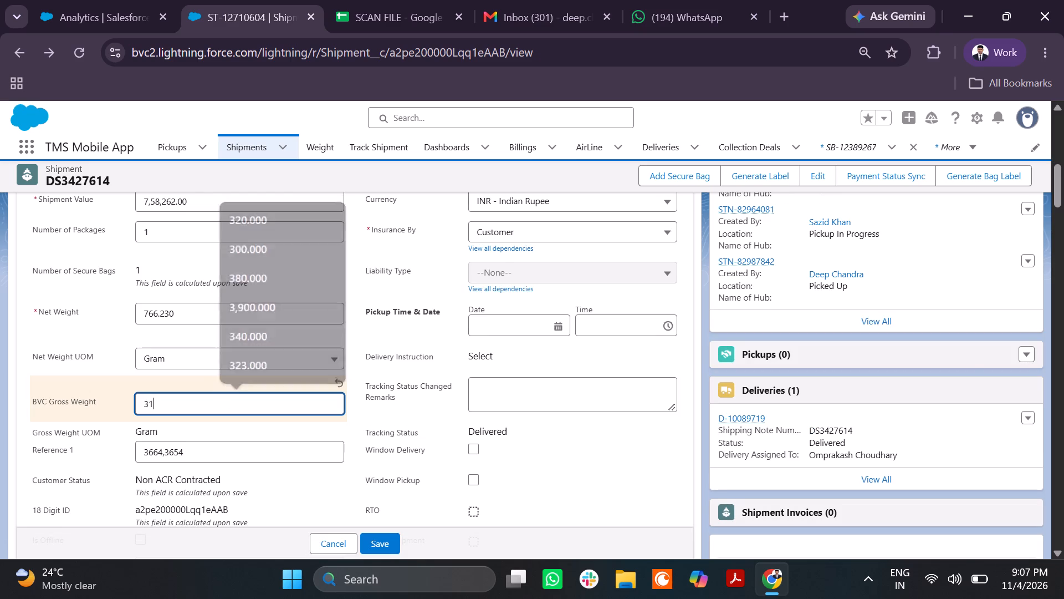
key(6)
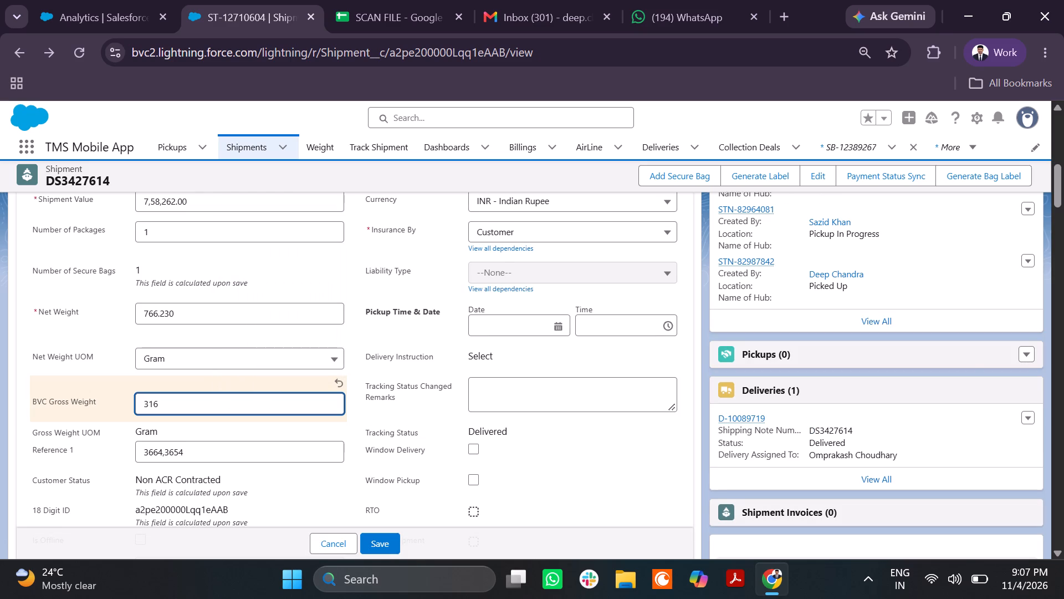
click(262, 302)
key(BackSpace)
key(BackSpace)
key(BackSpace)
key(BackSpace)
key(BackSpace)
key(BackSpace)
key(BackSpace)
key(BackSpace)
key(BackSpace)
key(BackSpace)
key(BackSpace)
key(BackSpace)
key(BackSpace)
key(BackSpace)
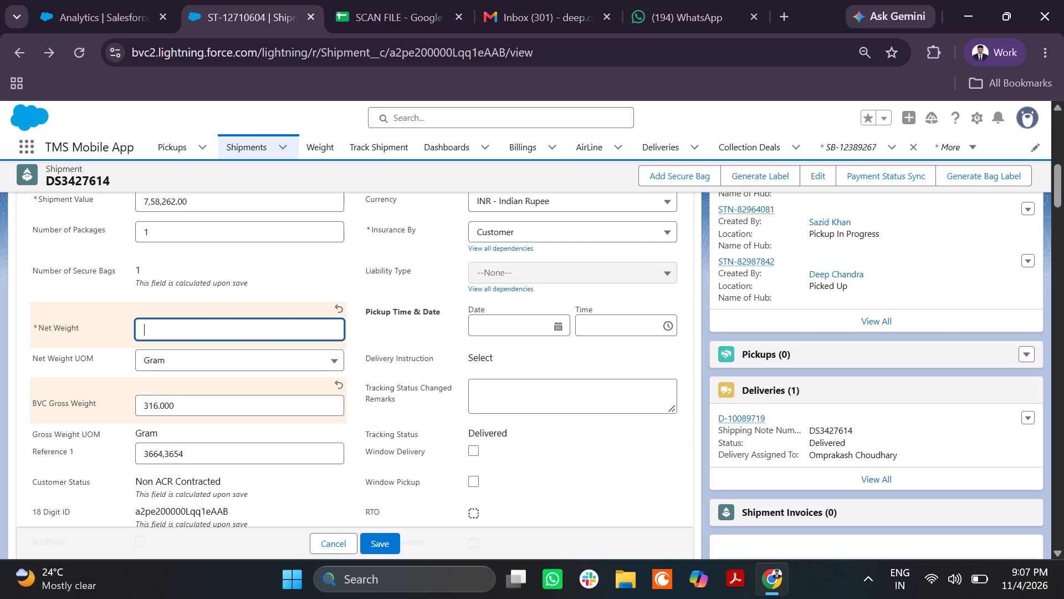
text(310)
click(397, 542)
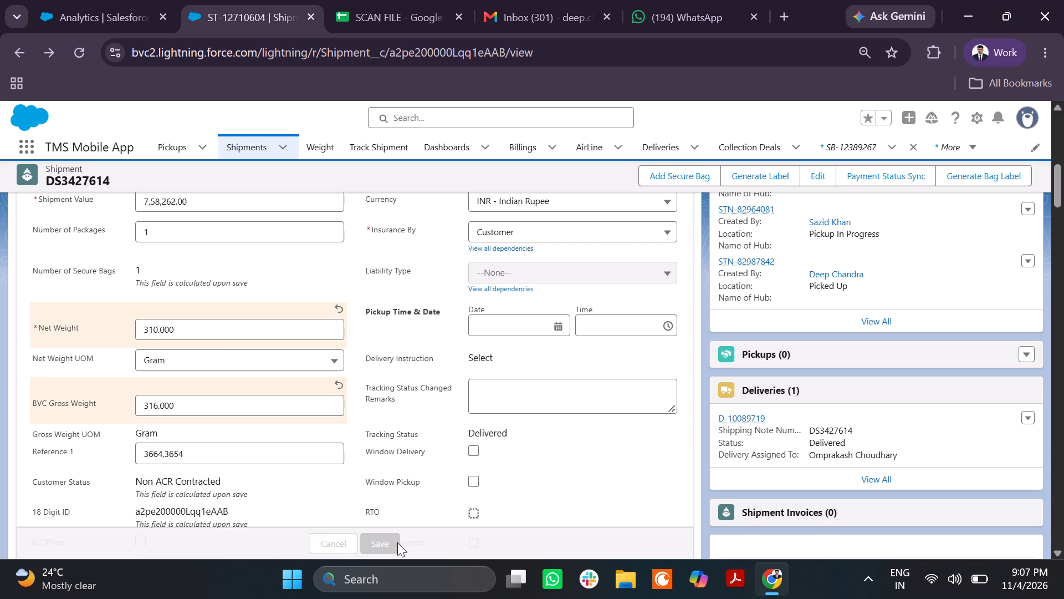
scroll(361, 455, down, 1)
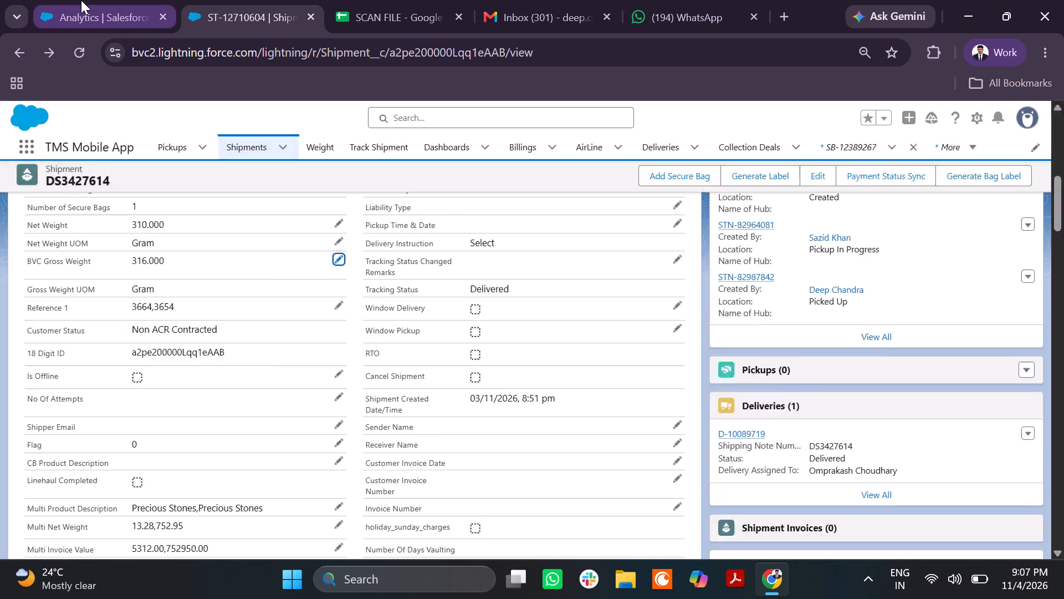
click(81, 0)
click(621, 449)
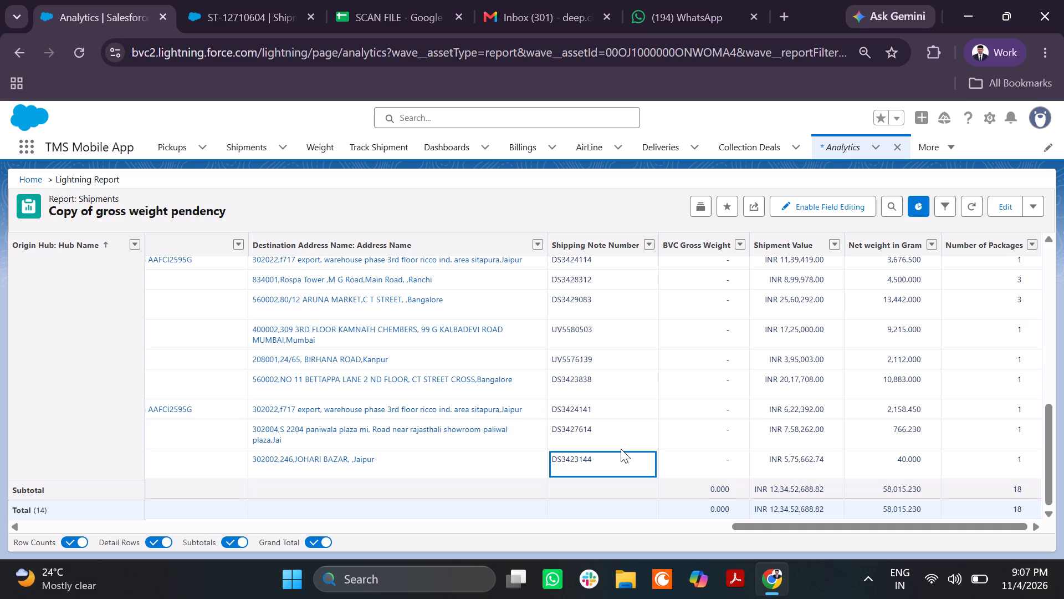
drag(622, 452, 527, 454)
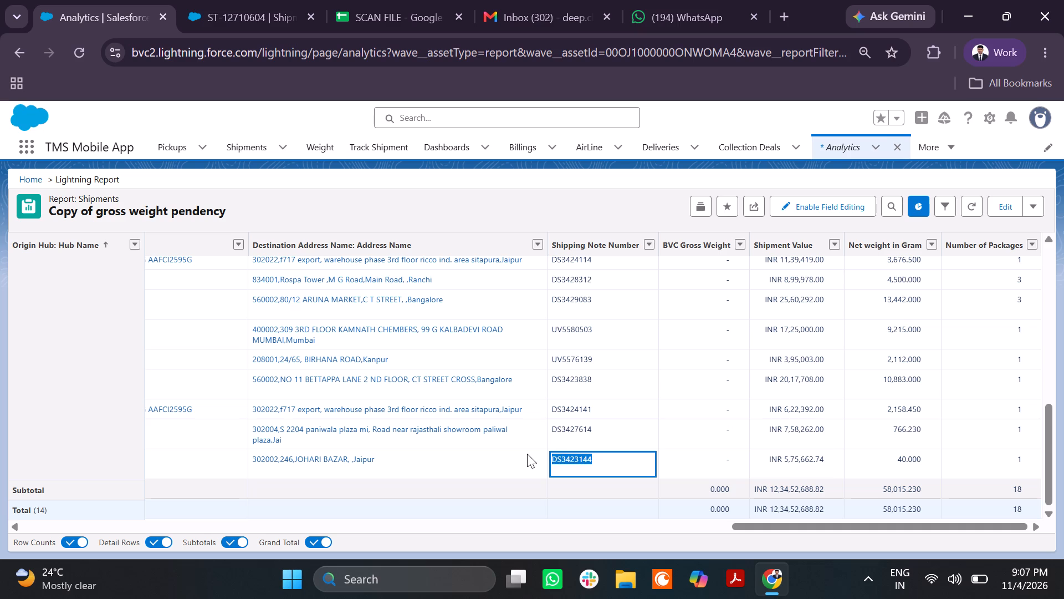
key(ctrl+c)
click(230, 0)
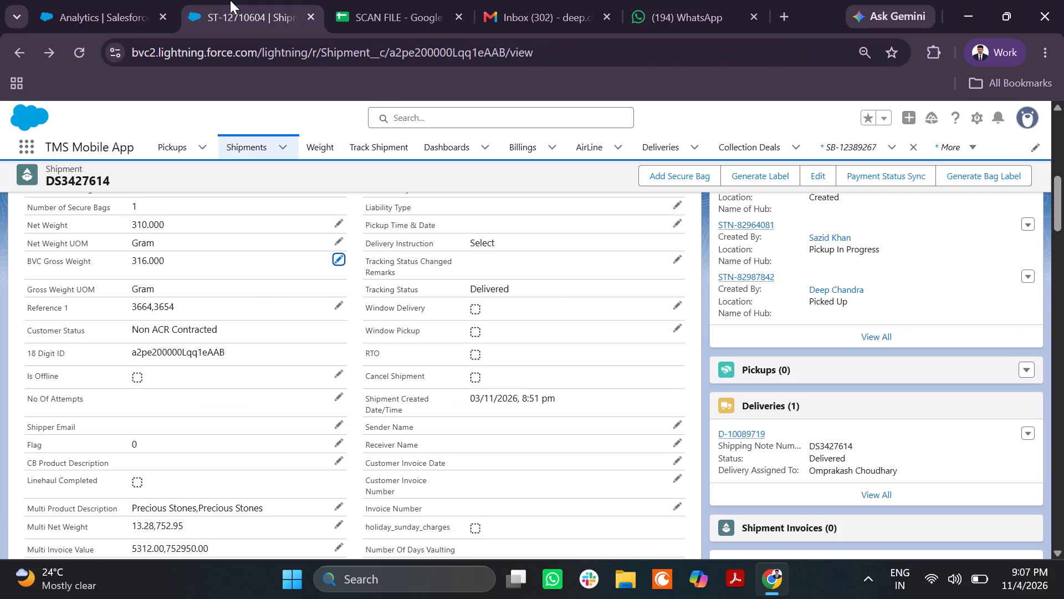
click(400, 123)
key(ctrl+v)
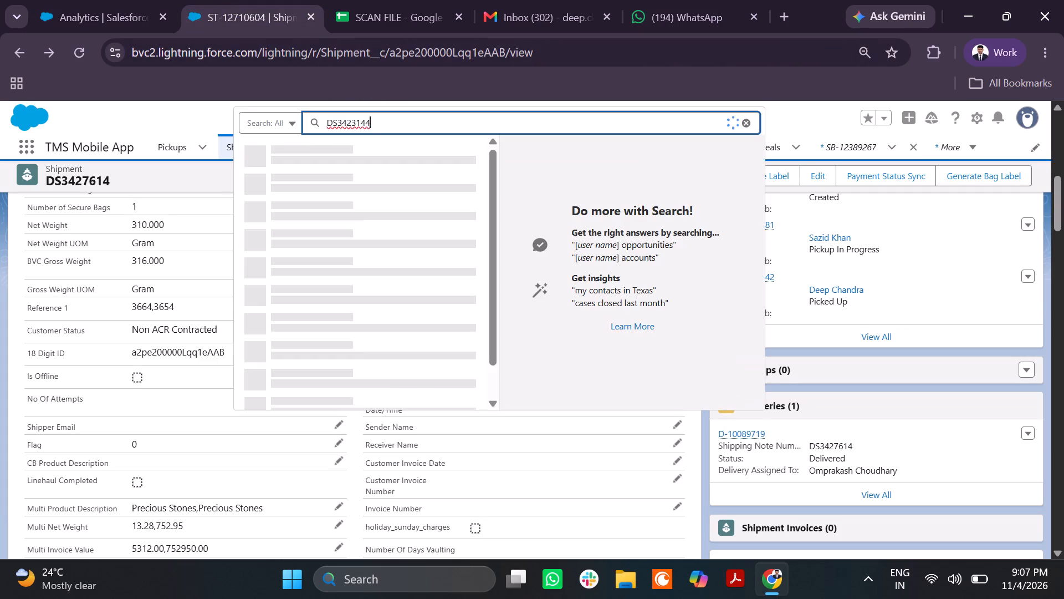
key(Return)
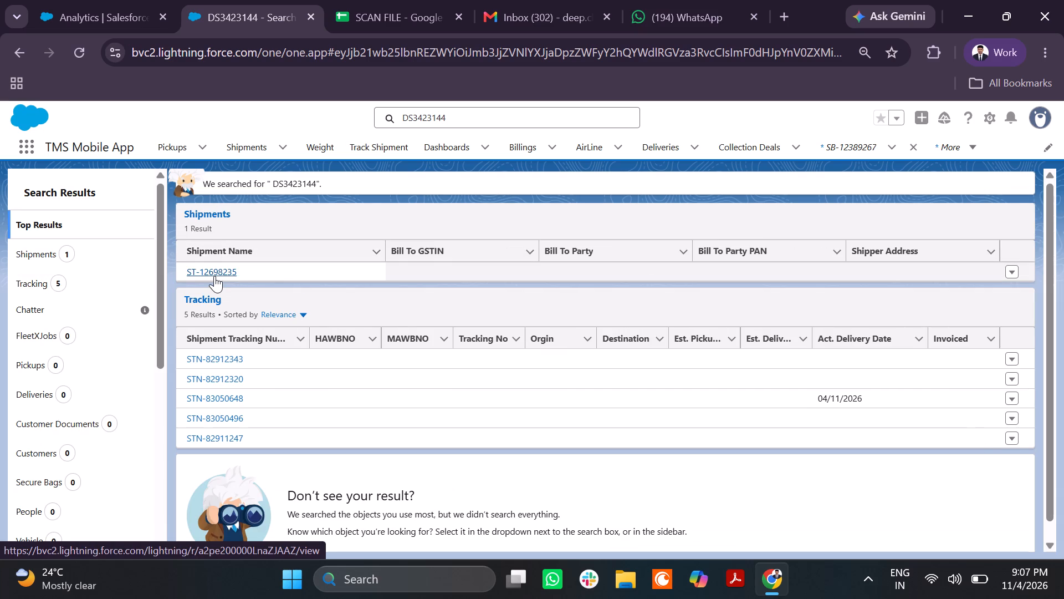
double_click(214, 276)
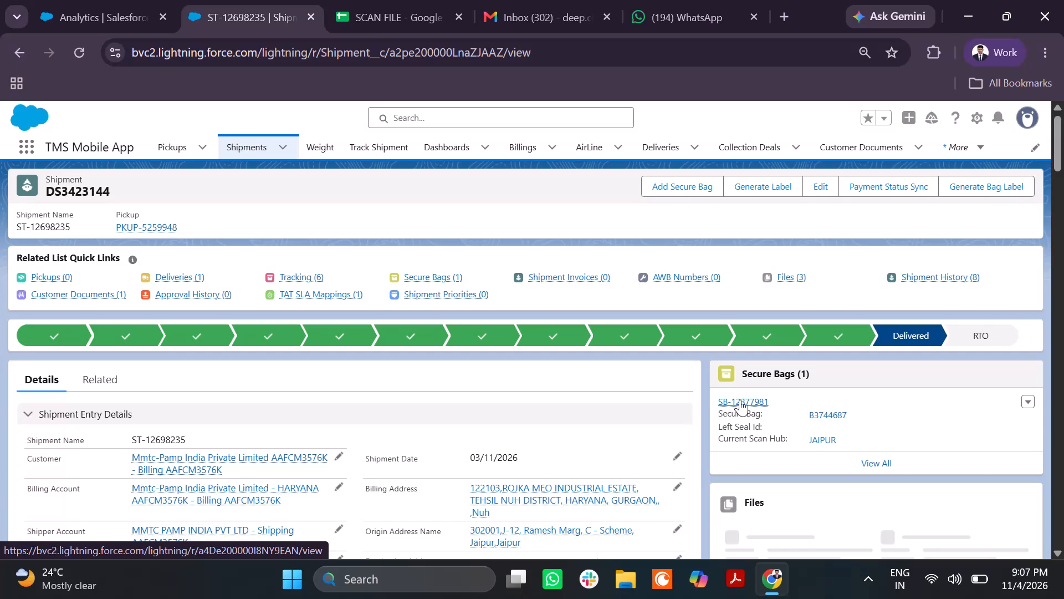
View the weighing photo attached to the shipment's secure bag SB-12377981, then close it and return to the shipment record.
click(740, 399)
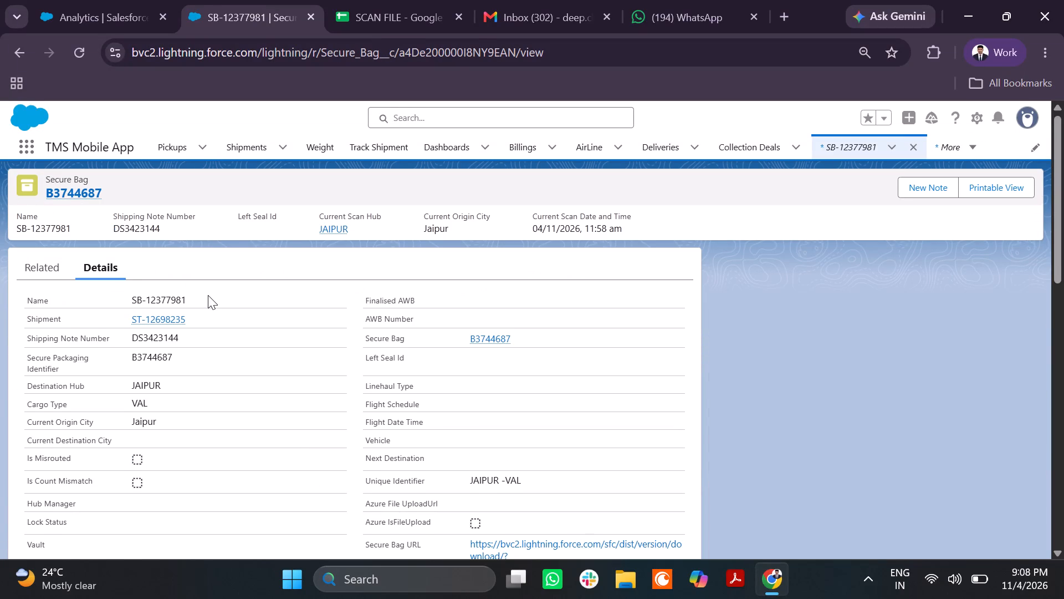
click(30, 260)
scroll(191, 373, down, 1)
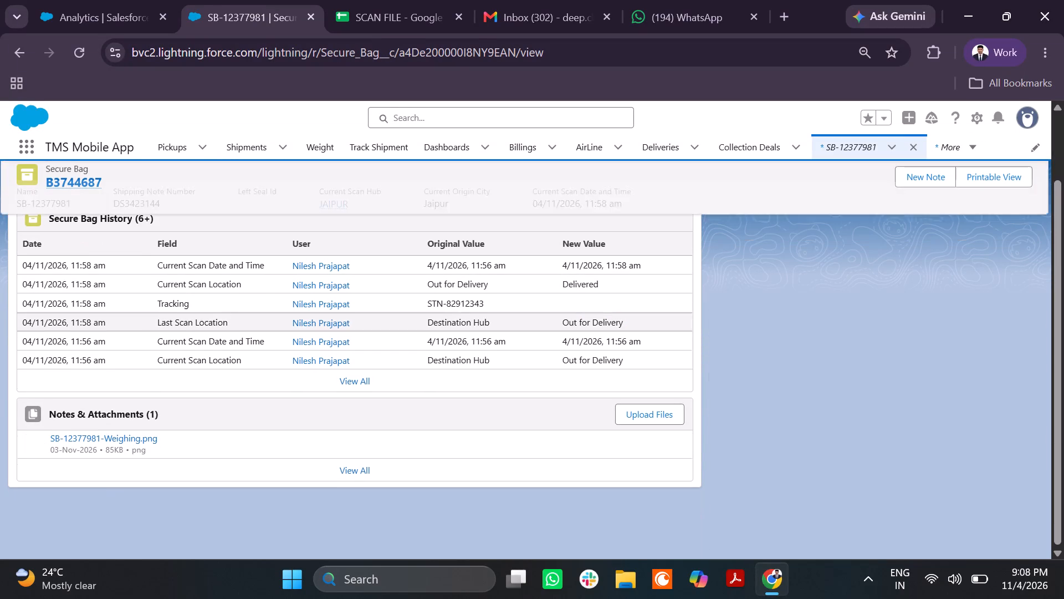
scroll(191, 373, down, 2)
click(120, 440)
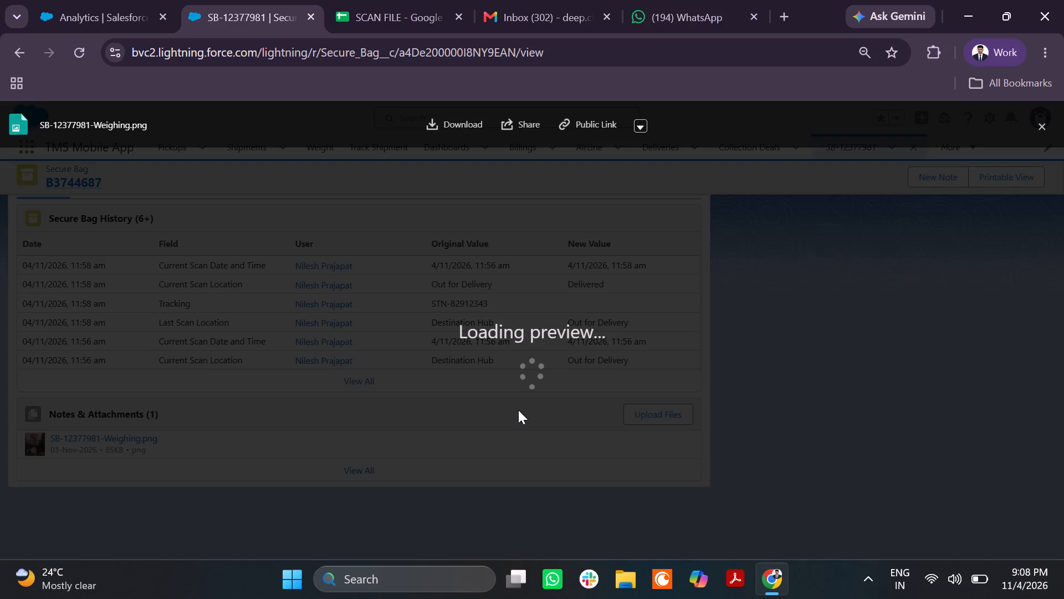
key(Escape)
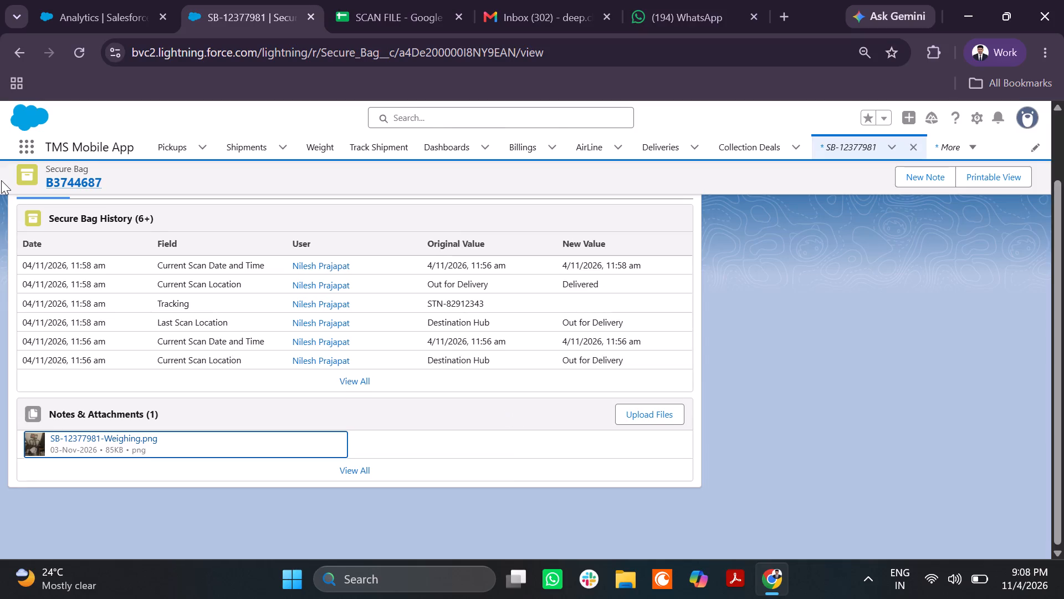
click(13, 52)
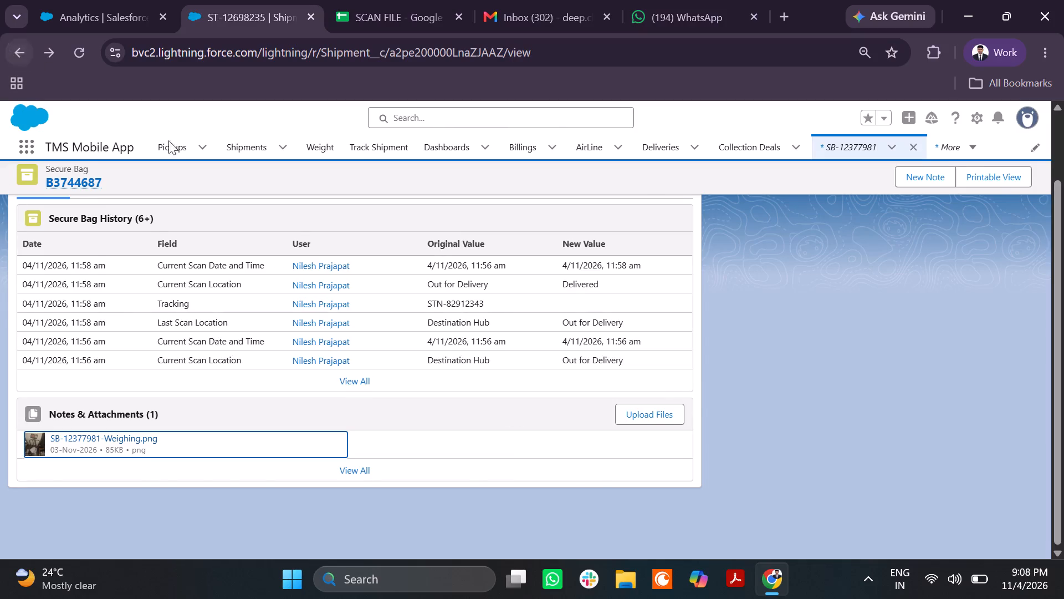
scroll(258, 373, down, 5)
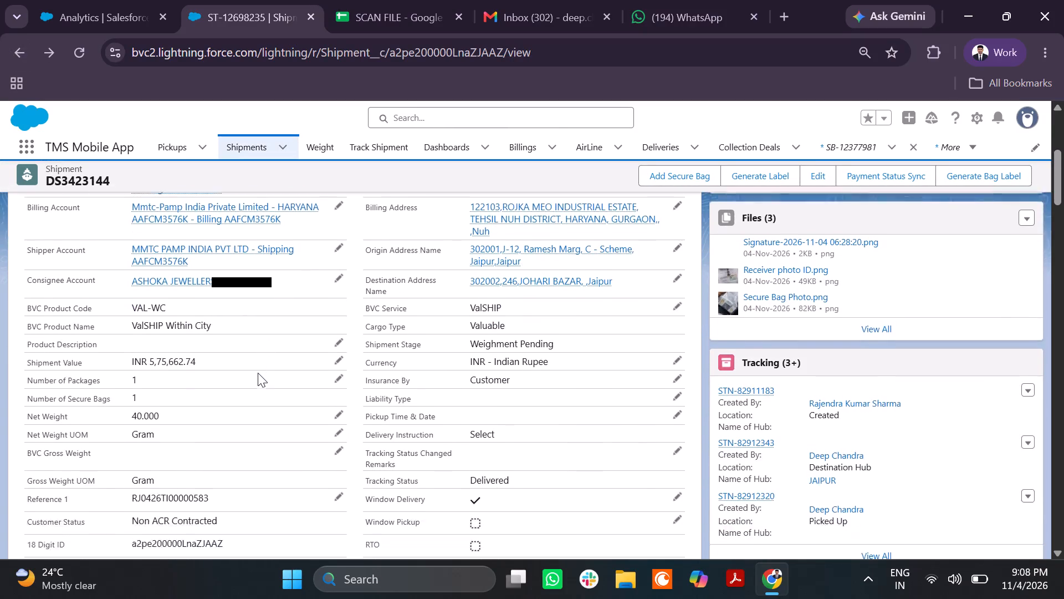
scroll(258, 373, down, 1)
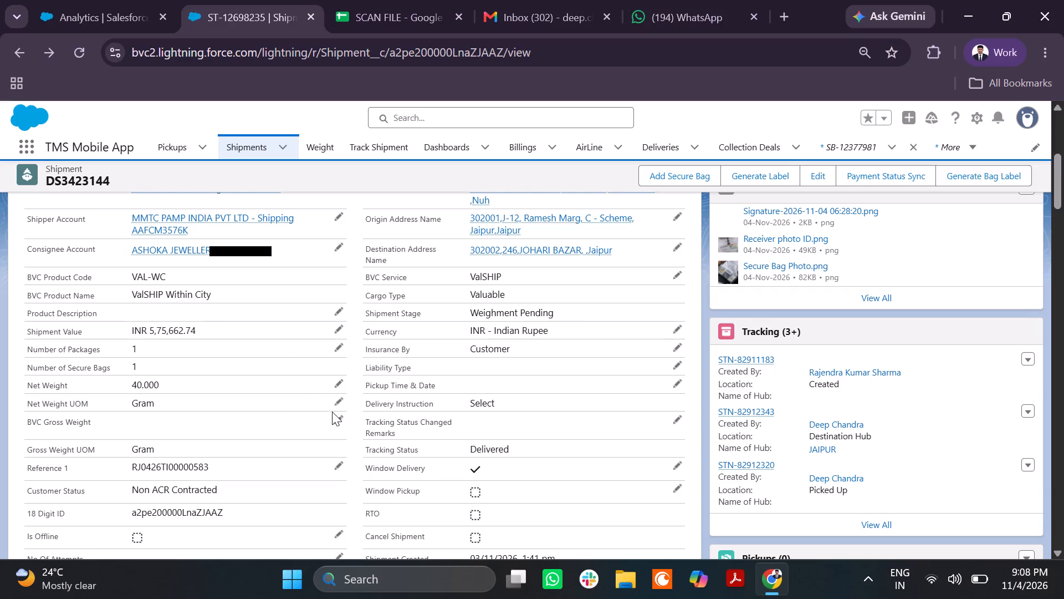
click(341, 416)
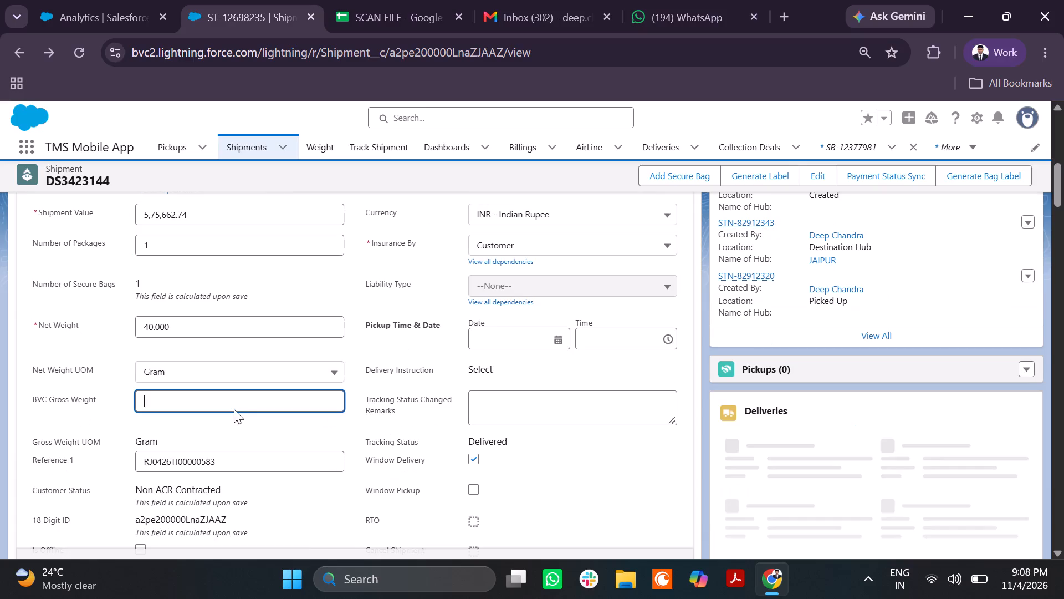
text(200)
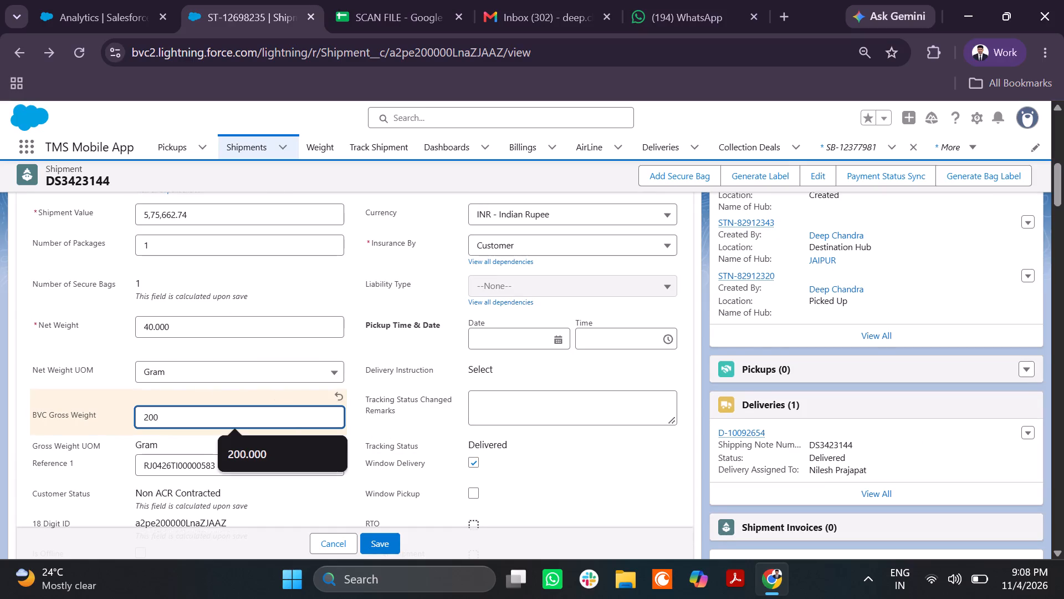
click(385, 534)
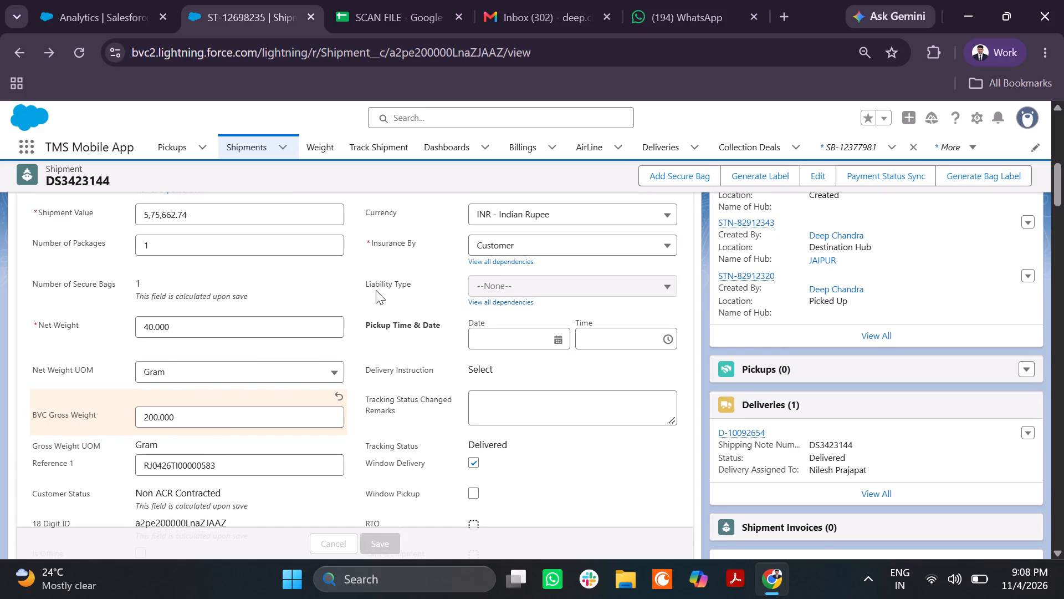
Return to the gross weight pendency report and reload it to refresh the list of pending shipments.
click(98, 0)
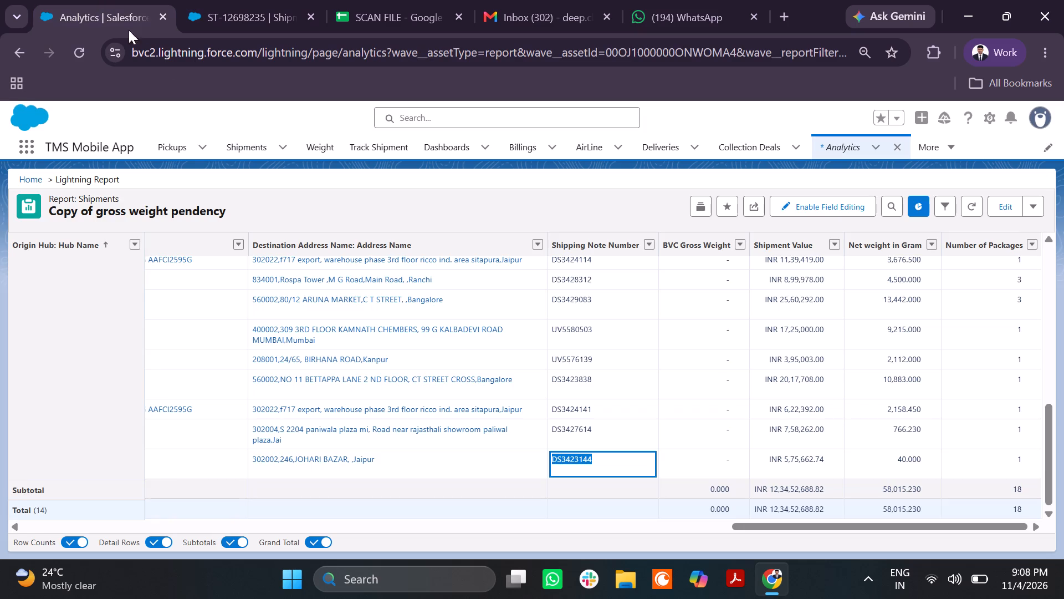
scroll(246, 298, up, 4)
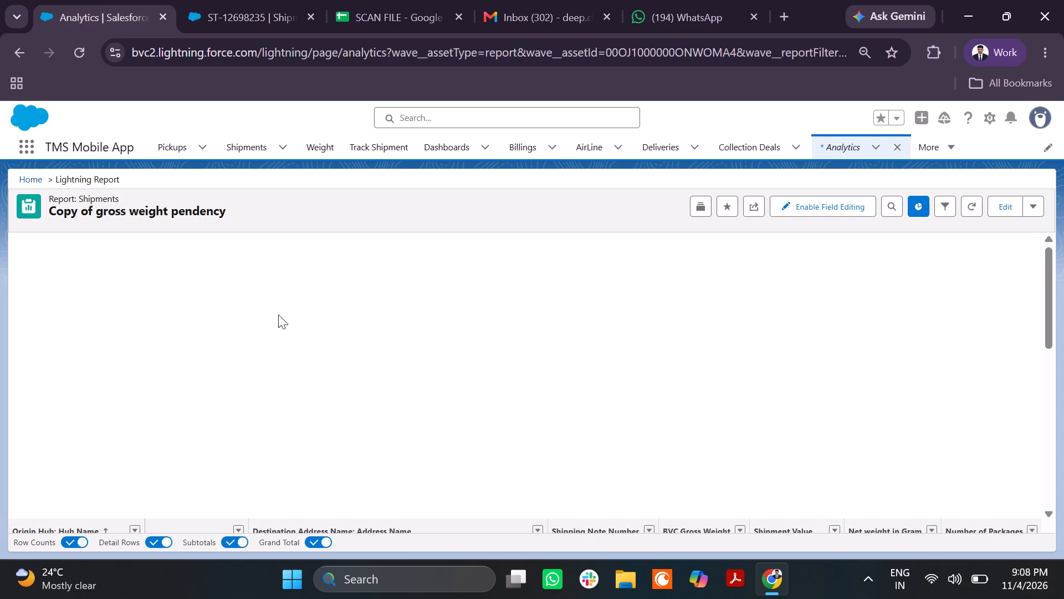
scroll(310, 341, right, 7)
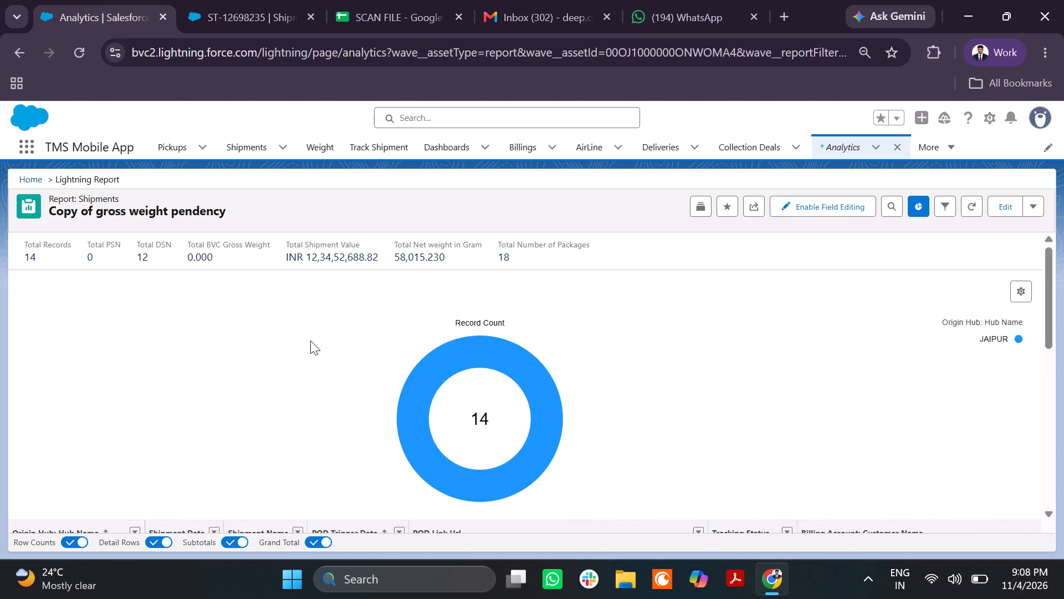
click(73, 60)
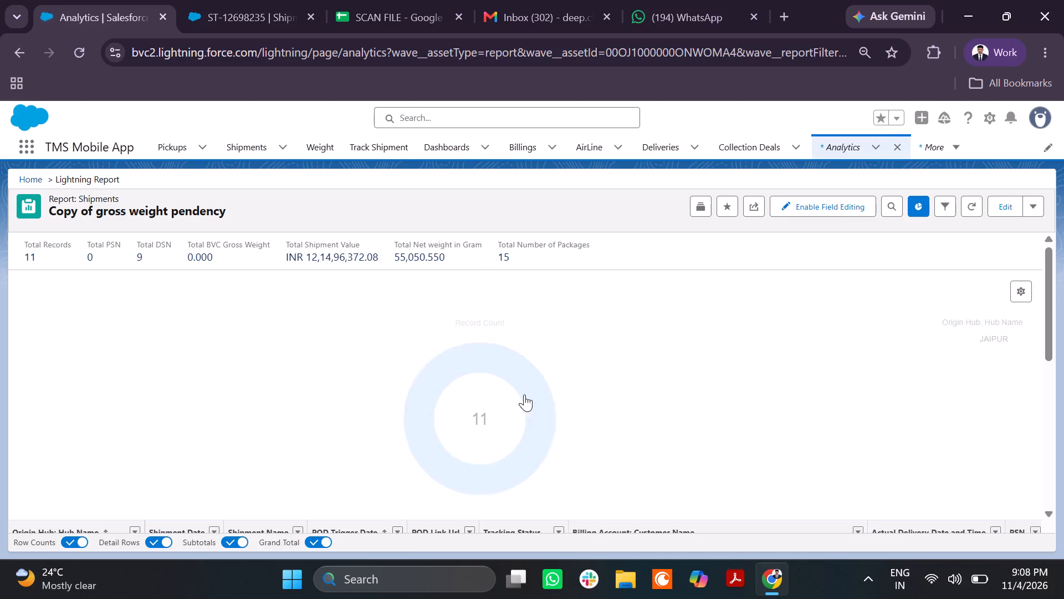
scroll(516, 393, down, 5)
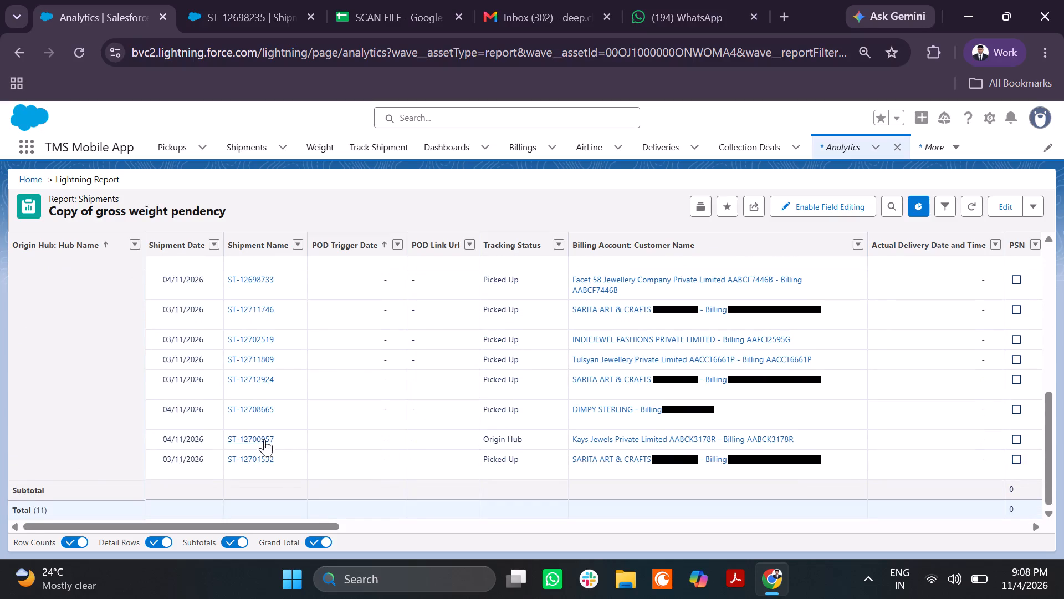
scroll(488, 448, left, 13)
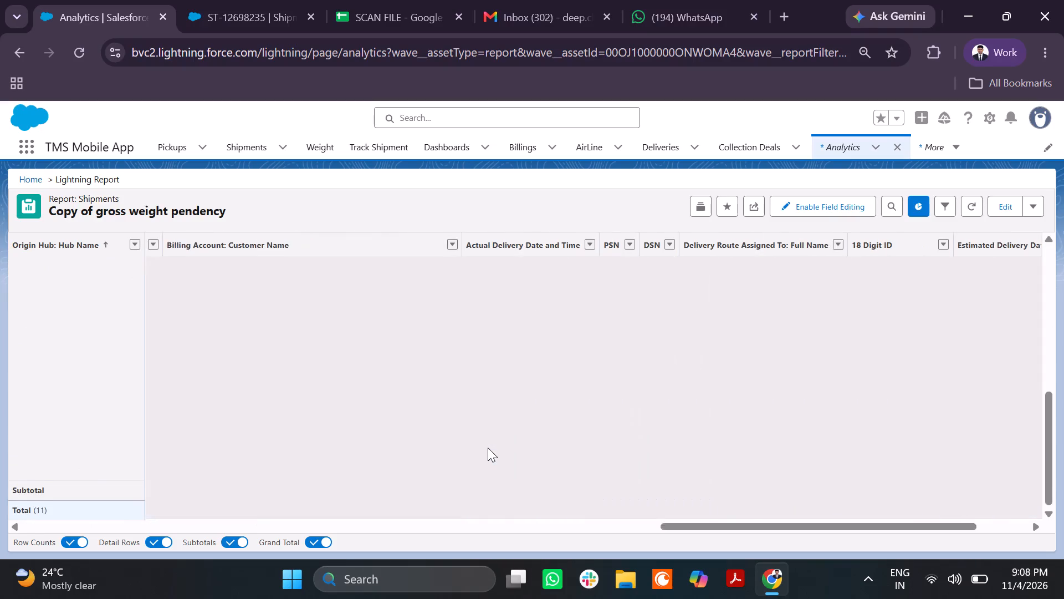
scroll(488, 448, left, 3)
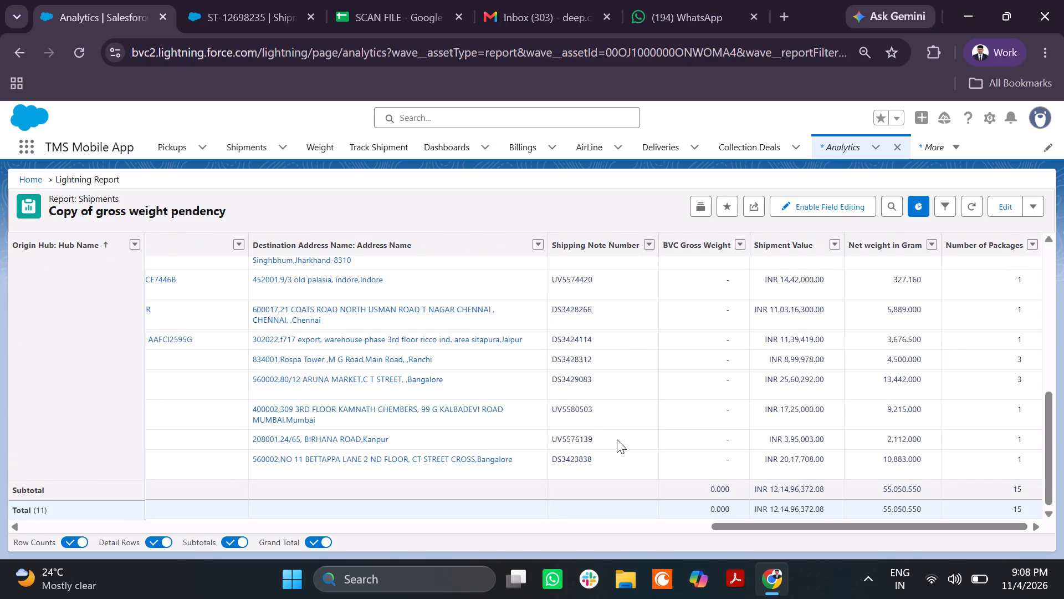
drag(617, 439, 534, 437)
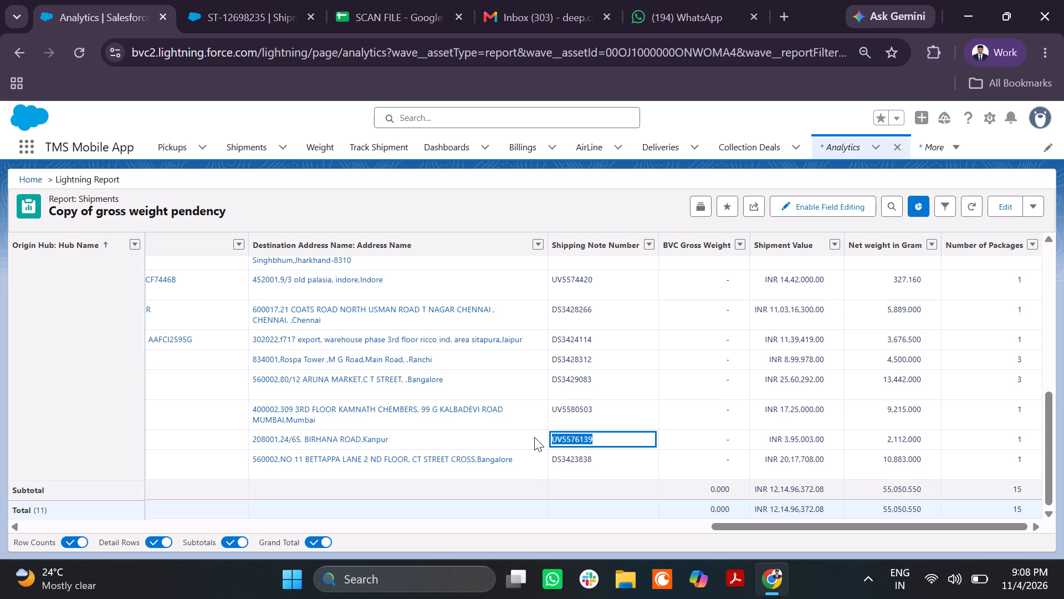
key(ctrl+c)
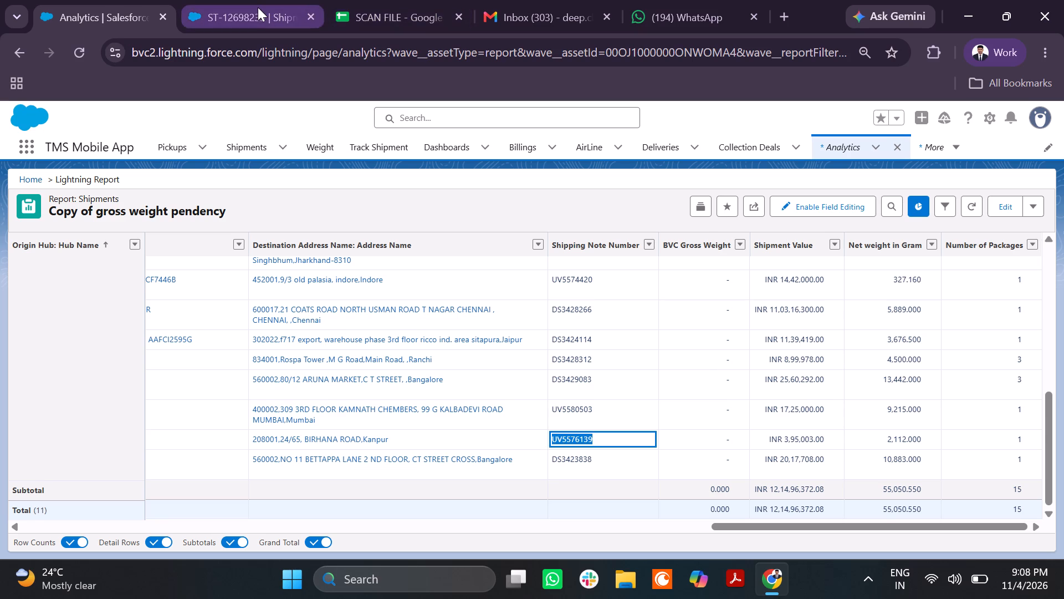
click(258, 7)
click(442, 116)
key(ctrl+v)
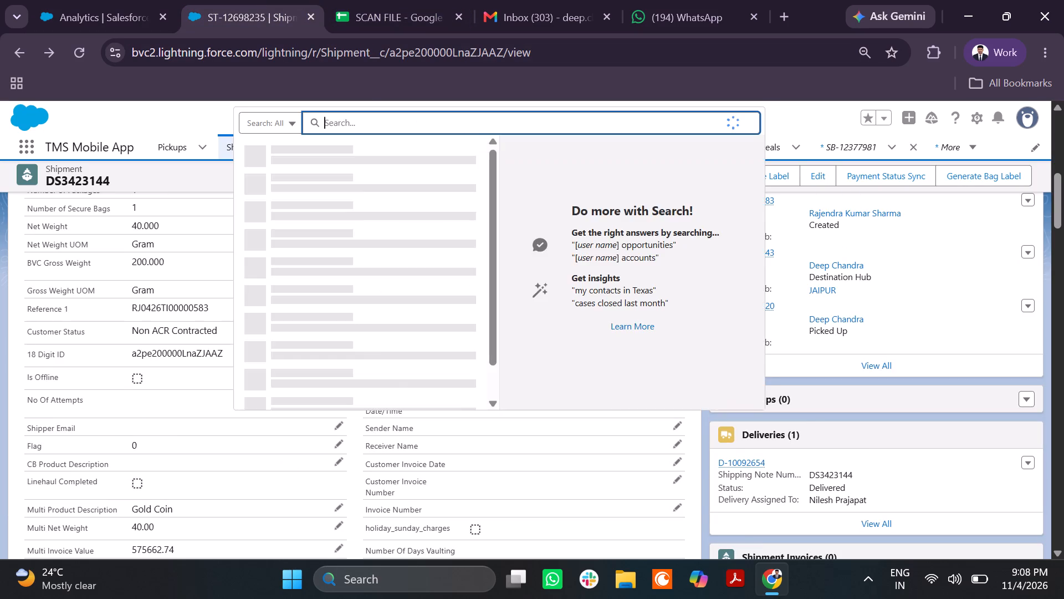
key(Return)
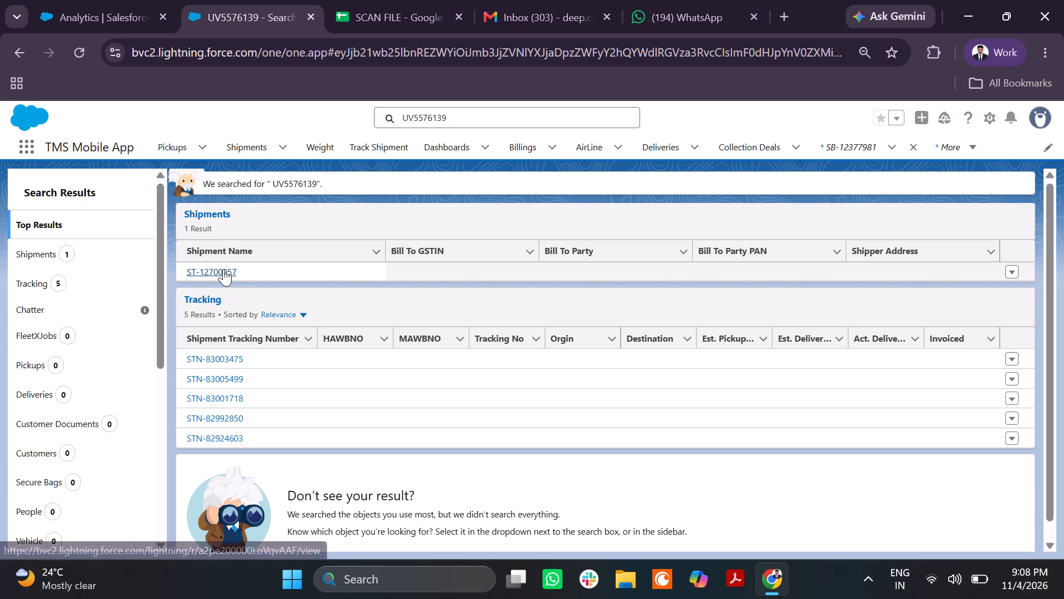
click(223, 269)
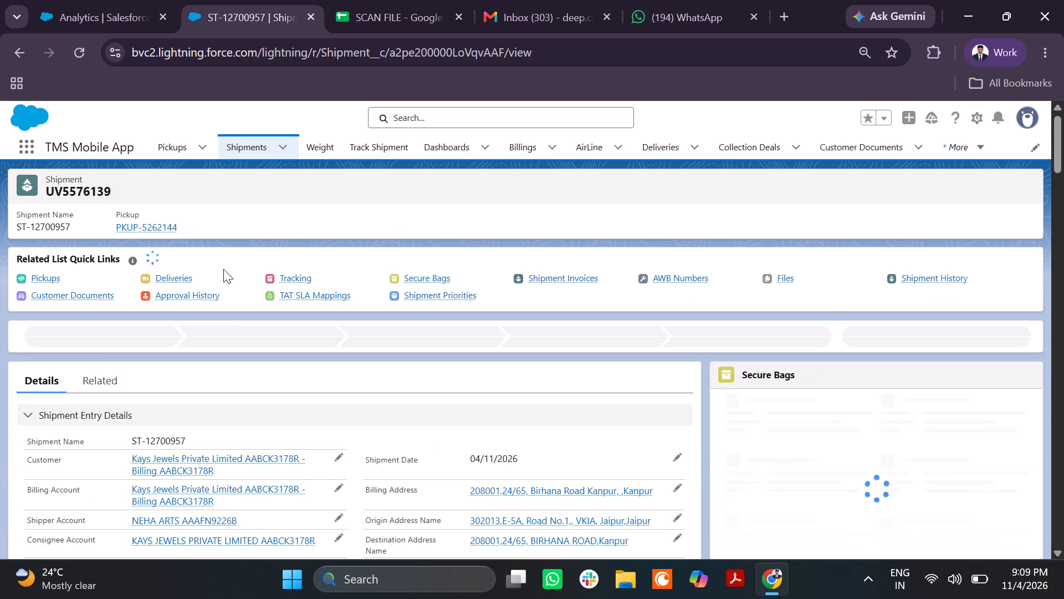
right_click(262, 4)
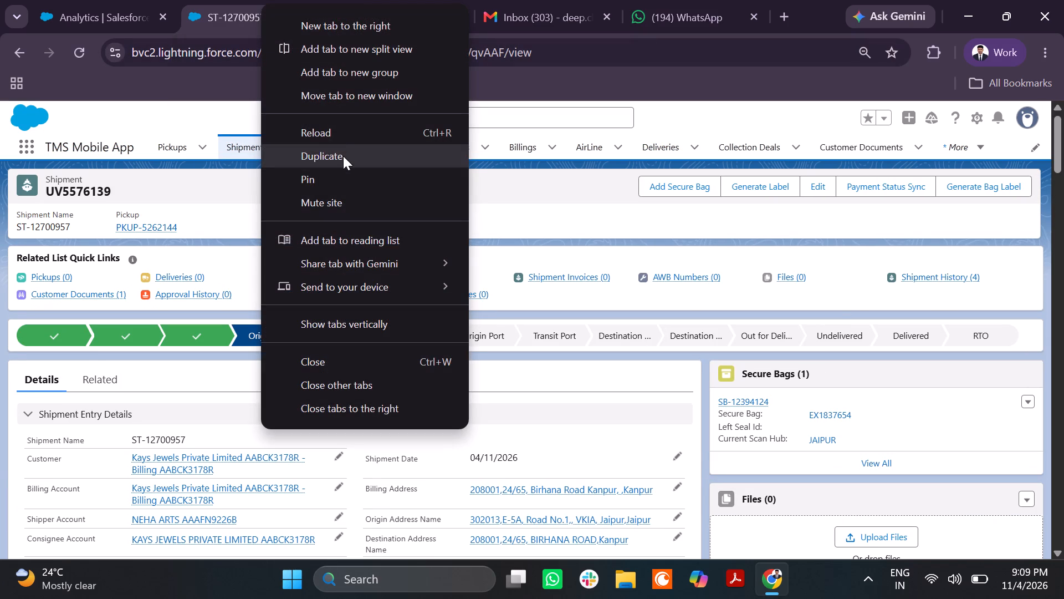
click(343, 156)
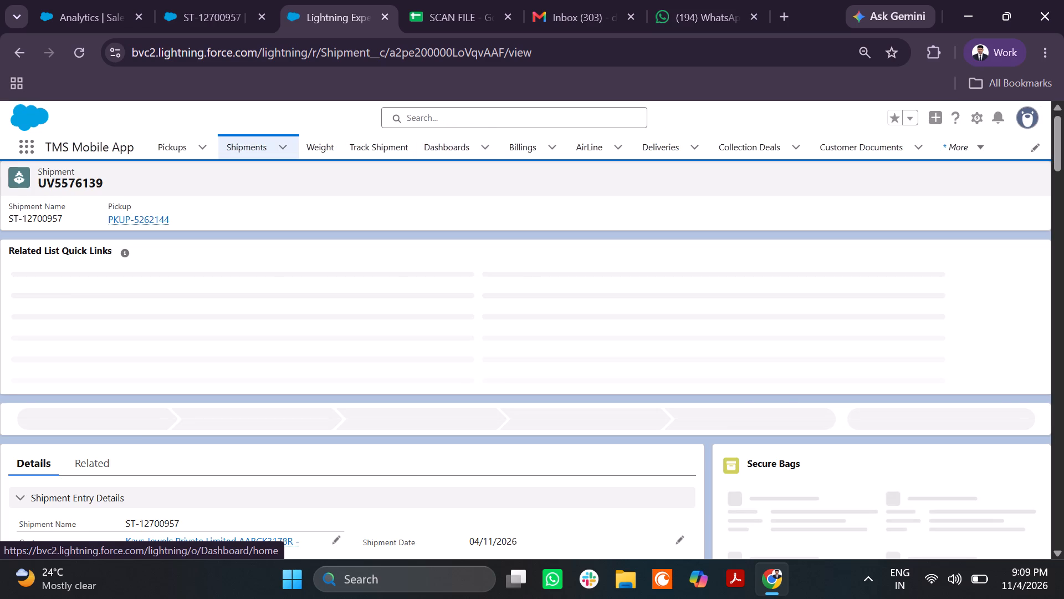
click(468, 113)
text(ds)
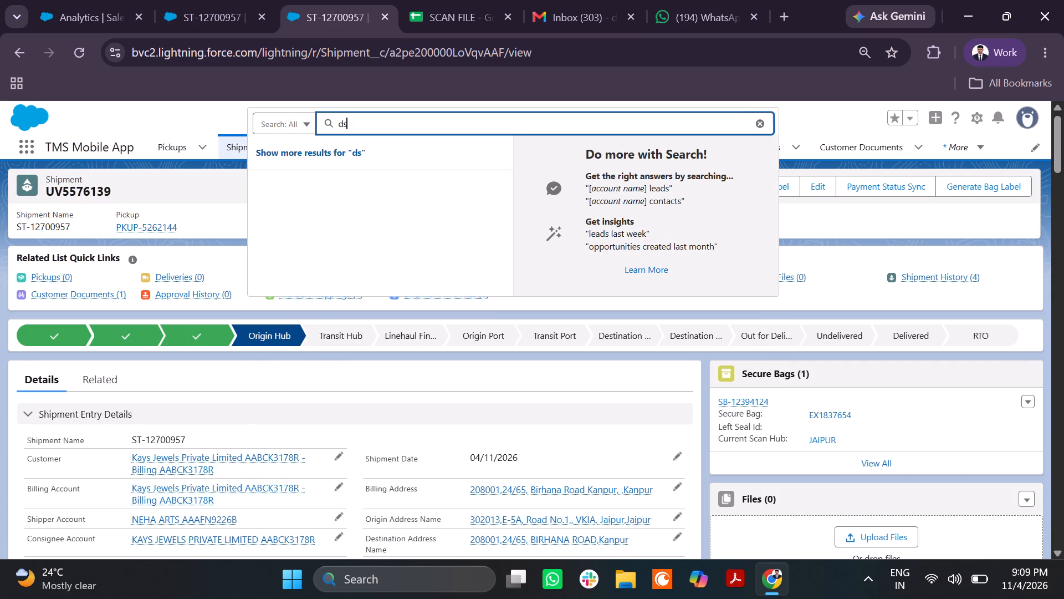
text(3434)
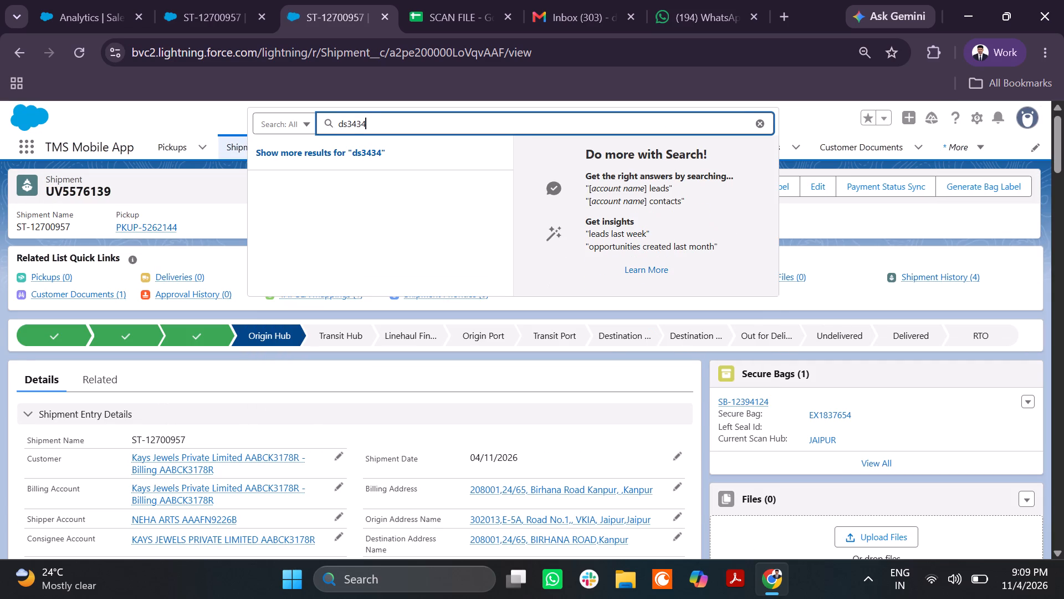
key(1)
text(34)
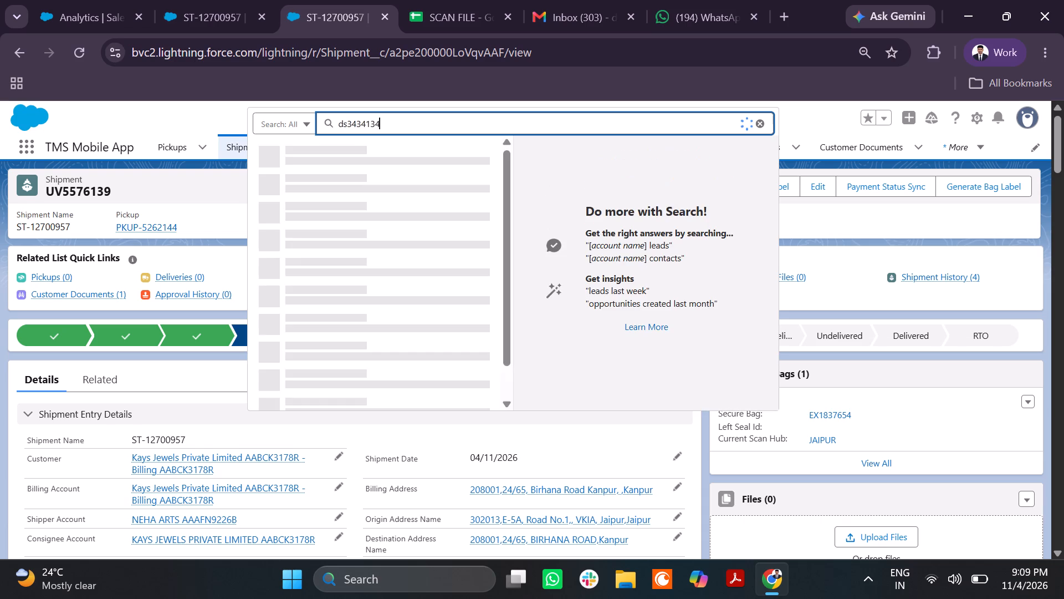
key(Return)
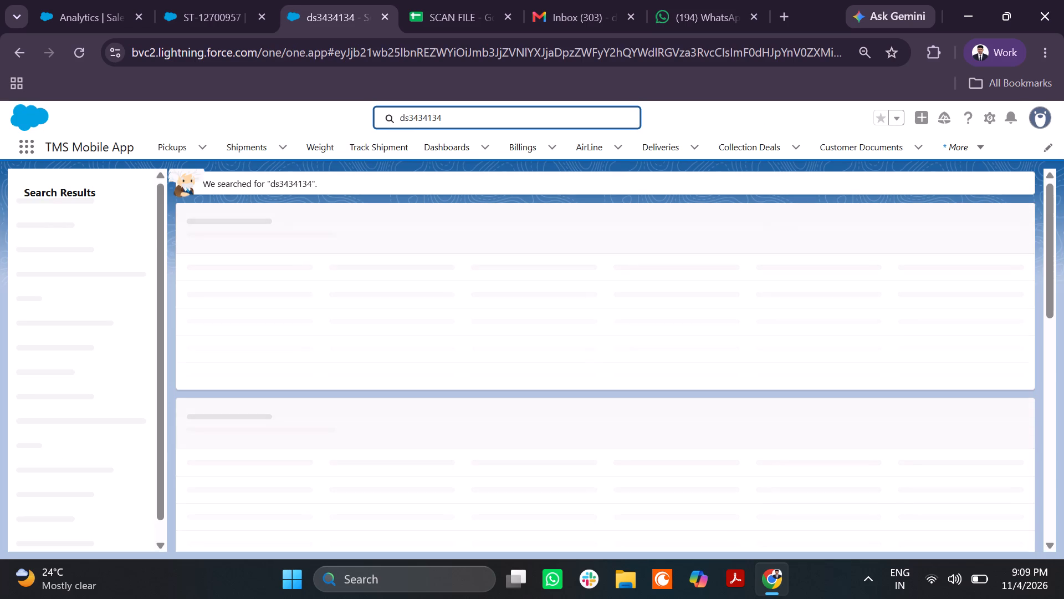
click(229, 271)
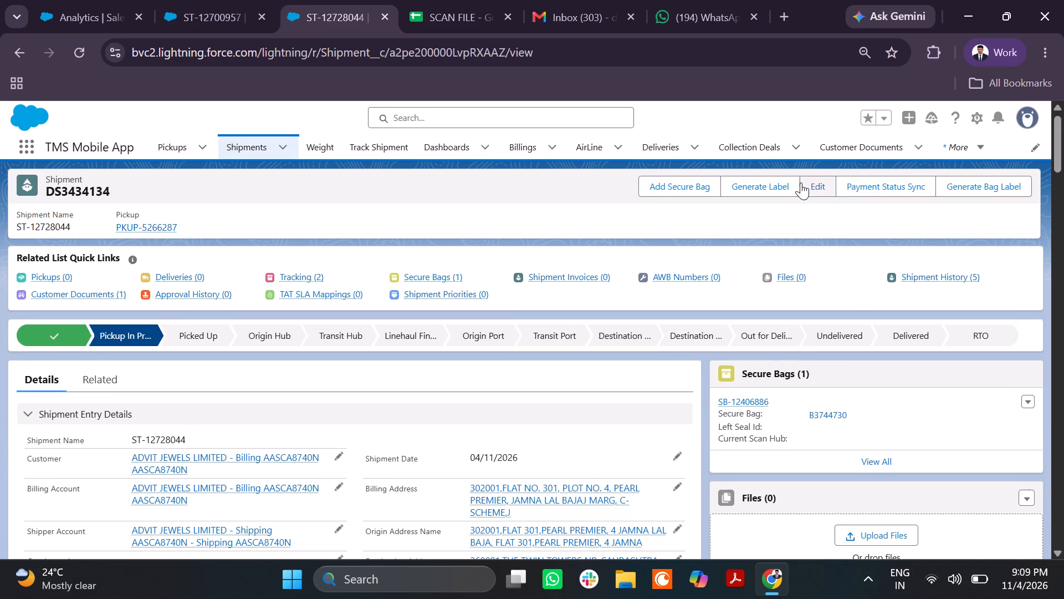
click(814, 184)
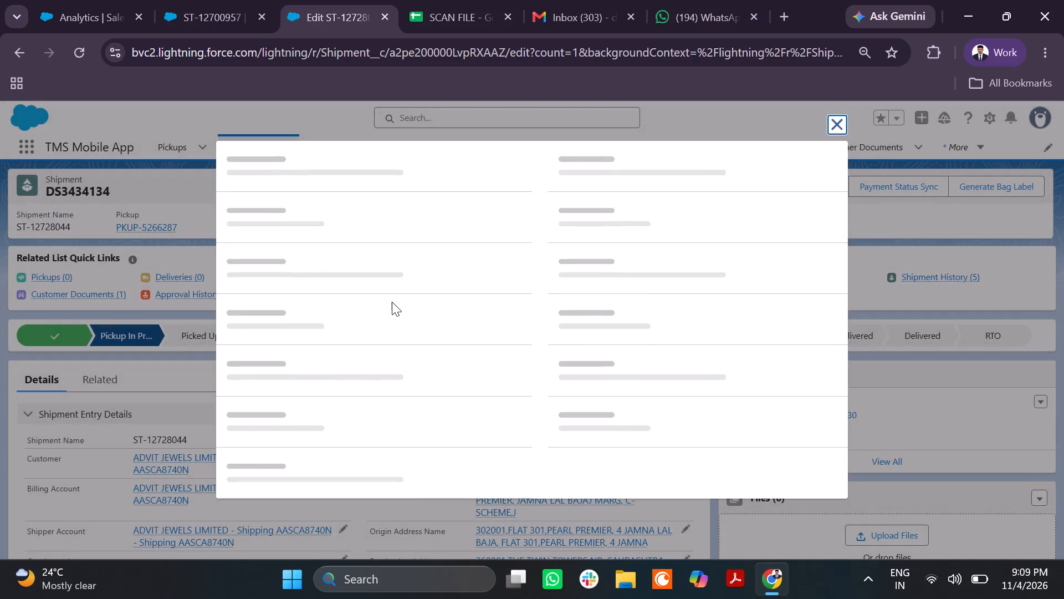
scroll(401, 313, down, 1)
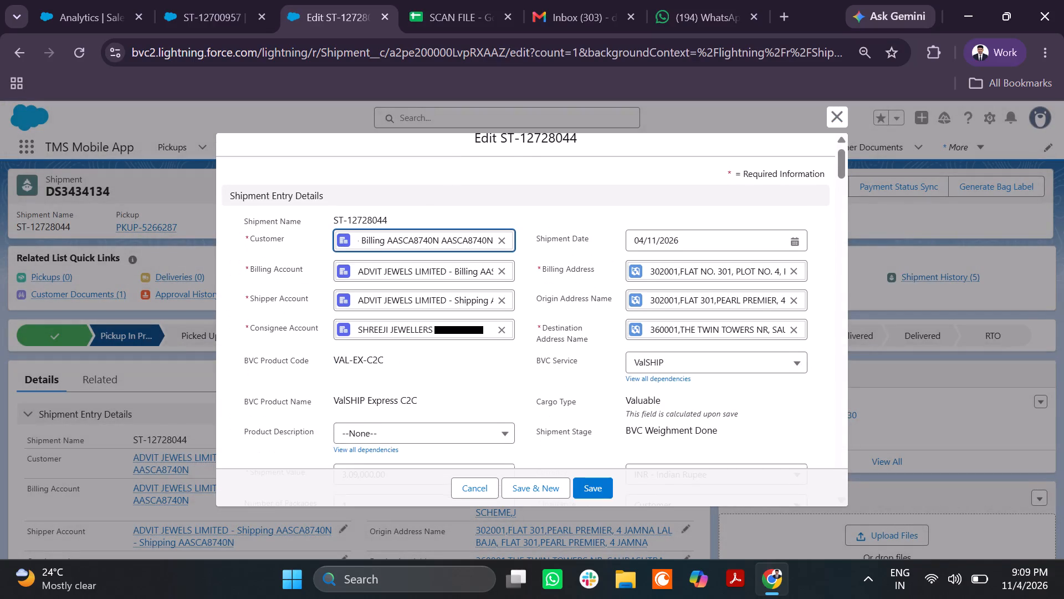
scroll(401, 313, down, 1)
click(498, 326)
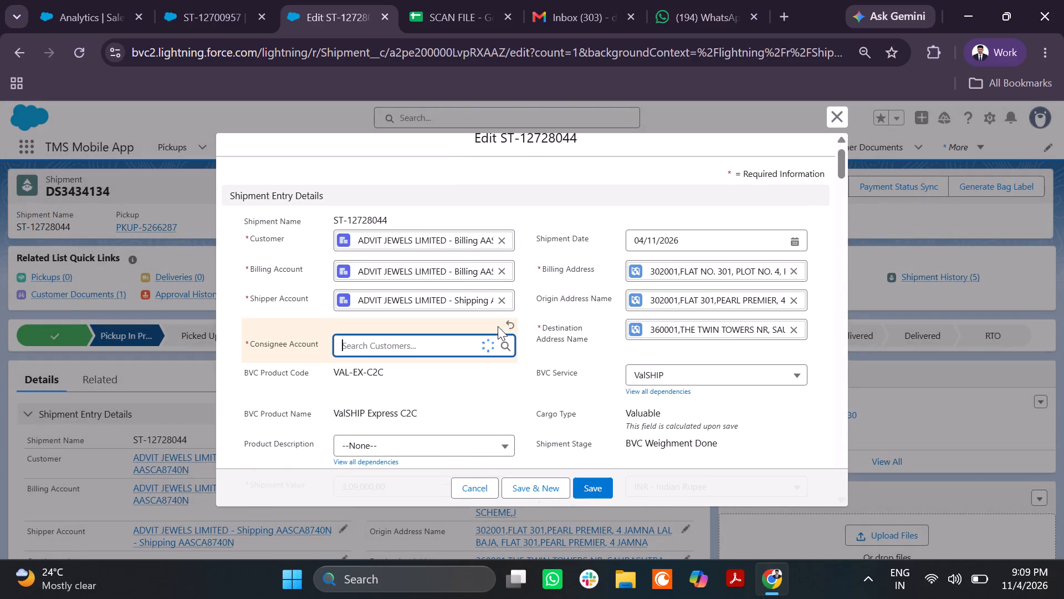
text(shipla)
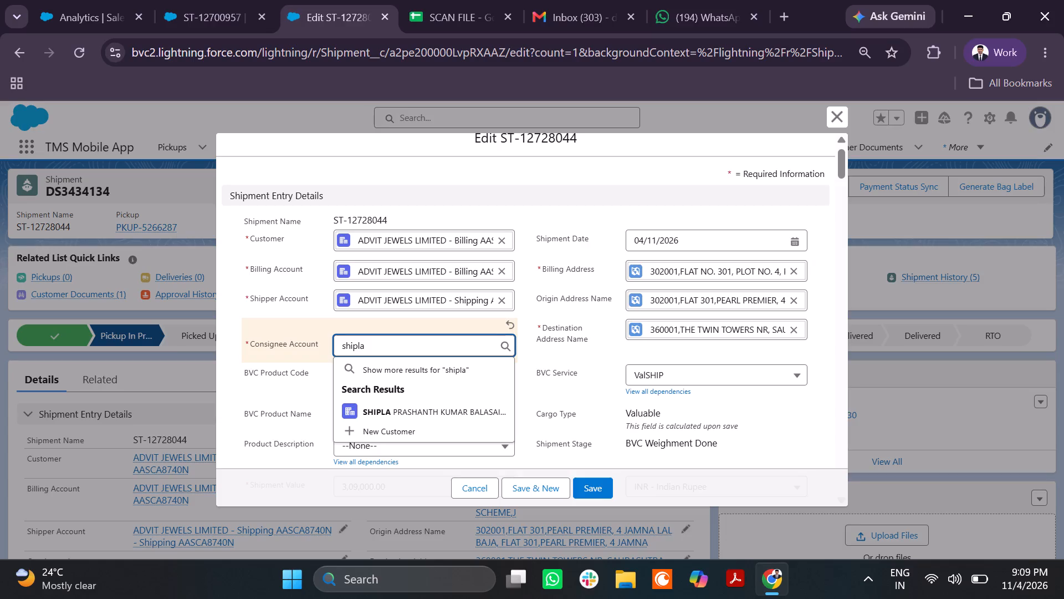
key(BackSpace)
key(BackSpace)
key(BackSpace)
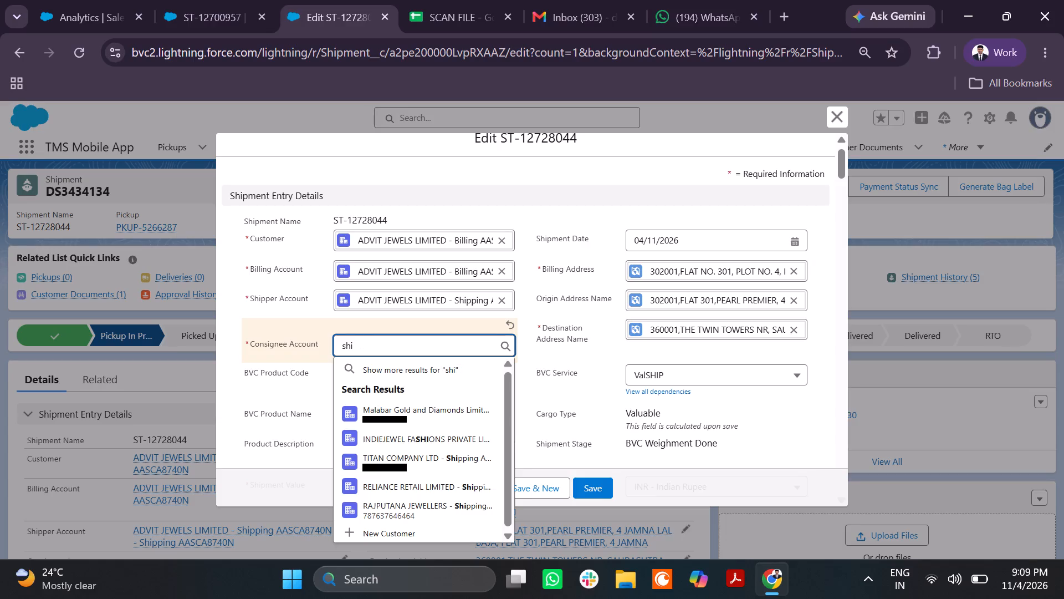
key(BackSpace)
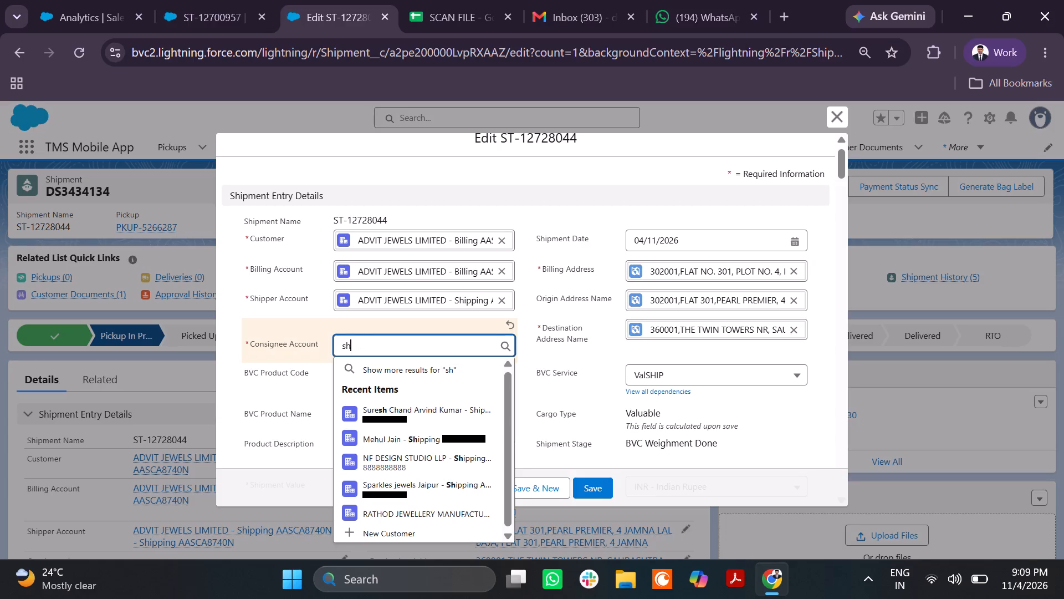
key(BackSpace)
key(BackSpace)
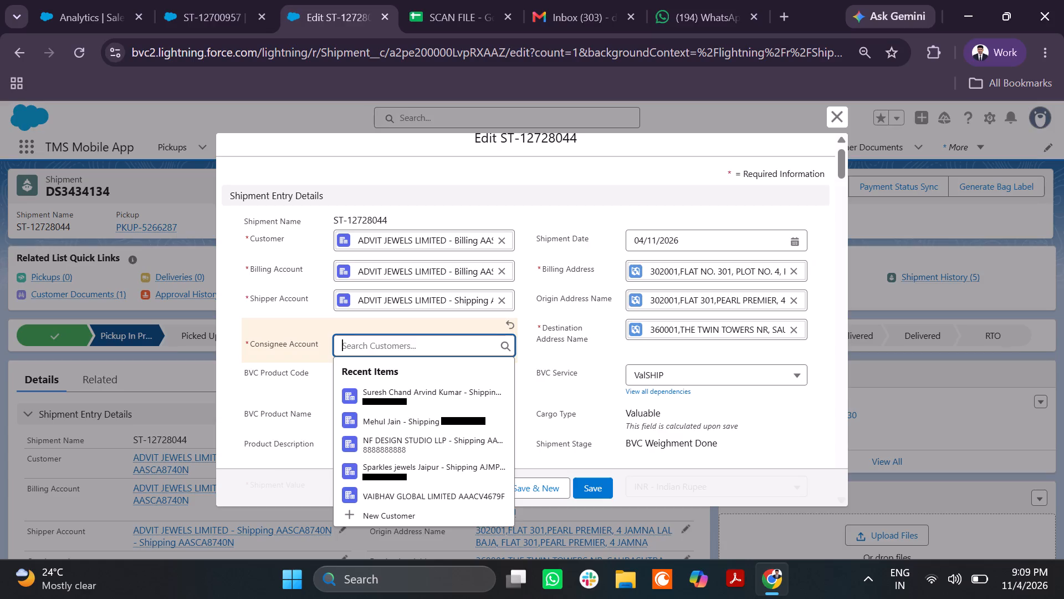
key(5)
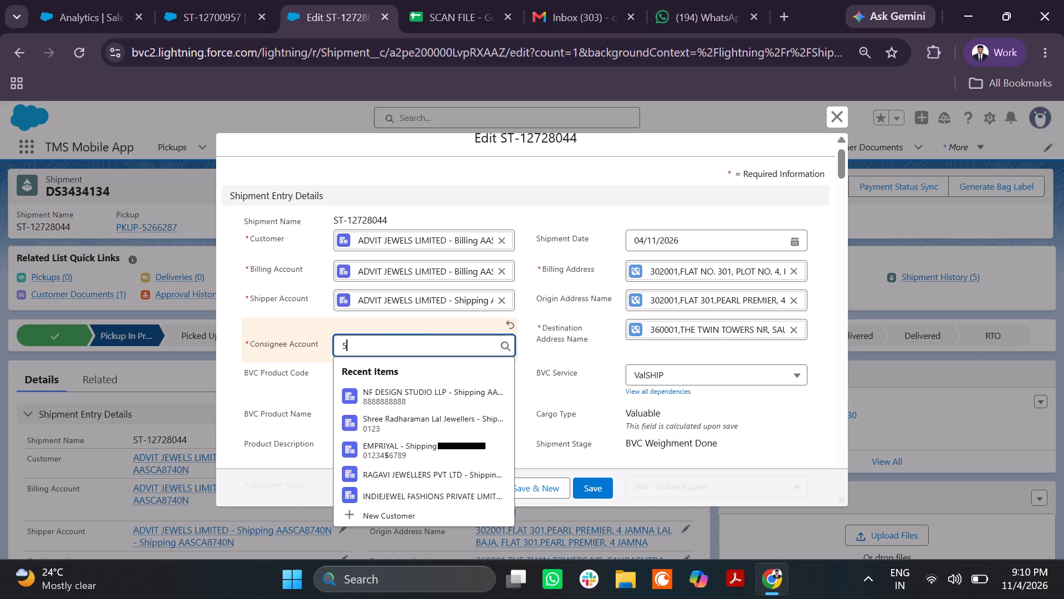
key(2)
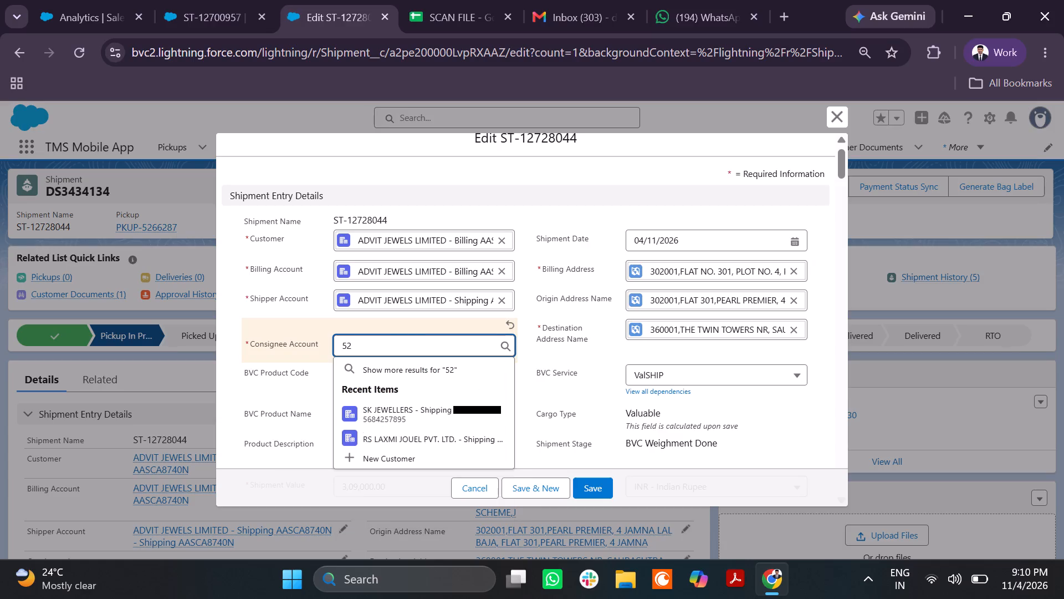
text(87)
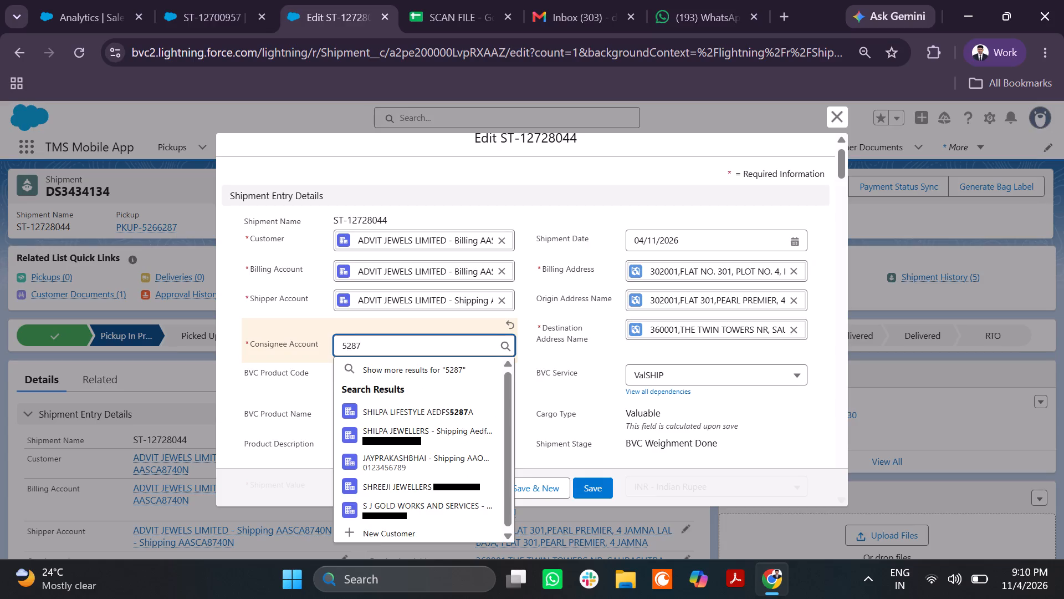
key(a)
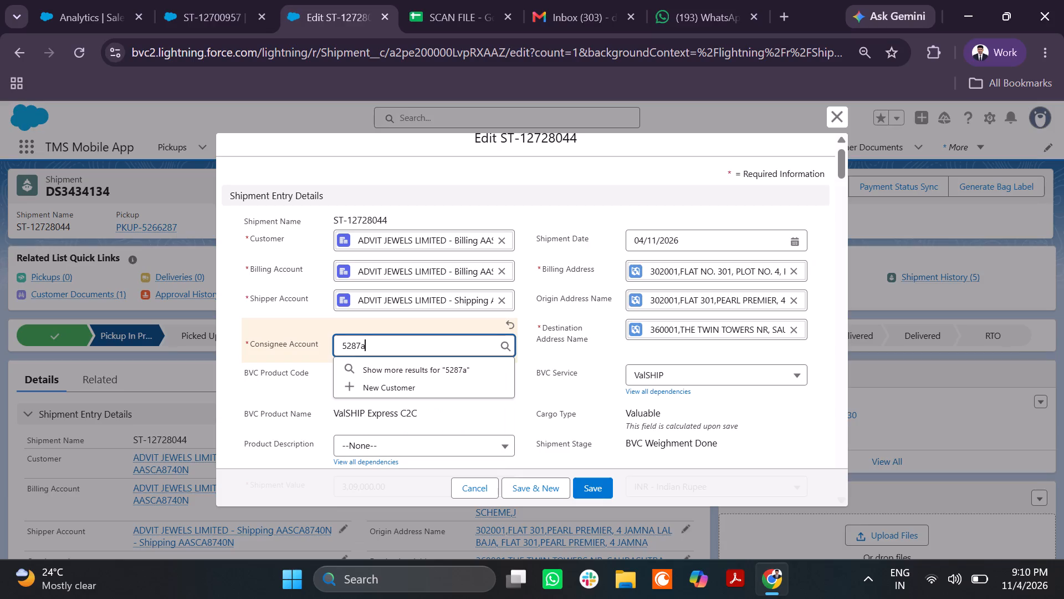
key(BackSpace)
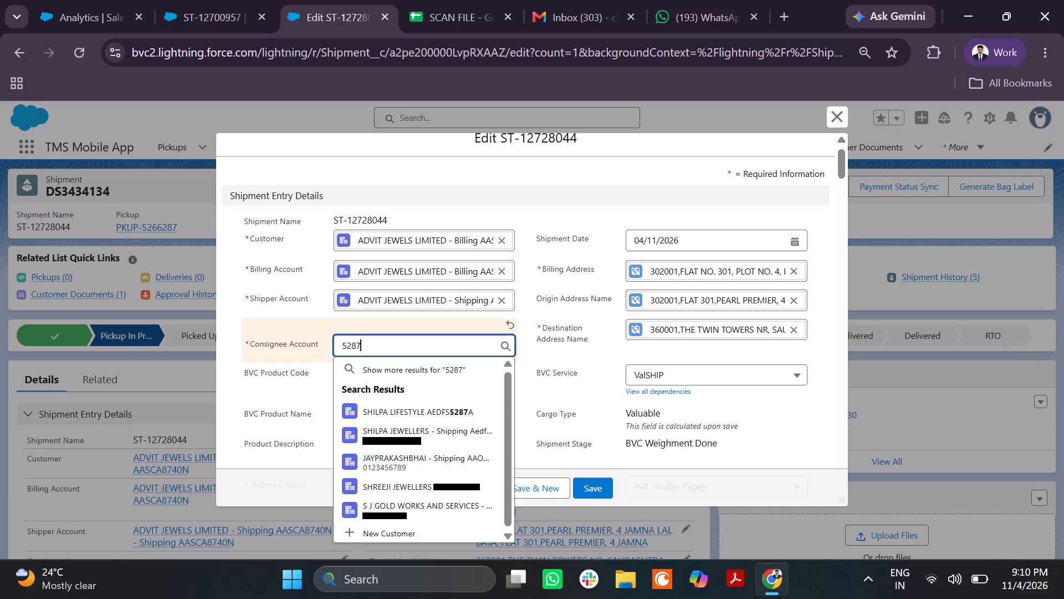
click(404, 428)
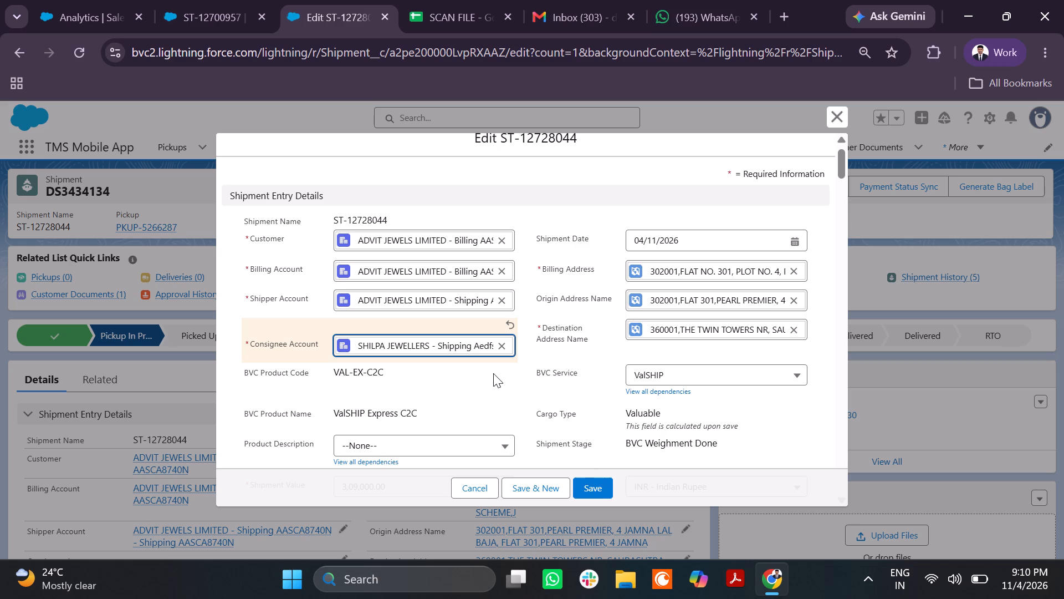
click(582, 488)
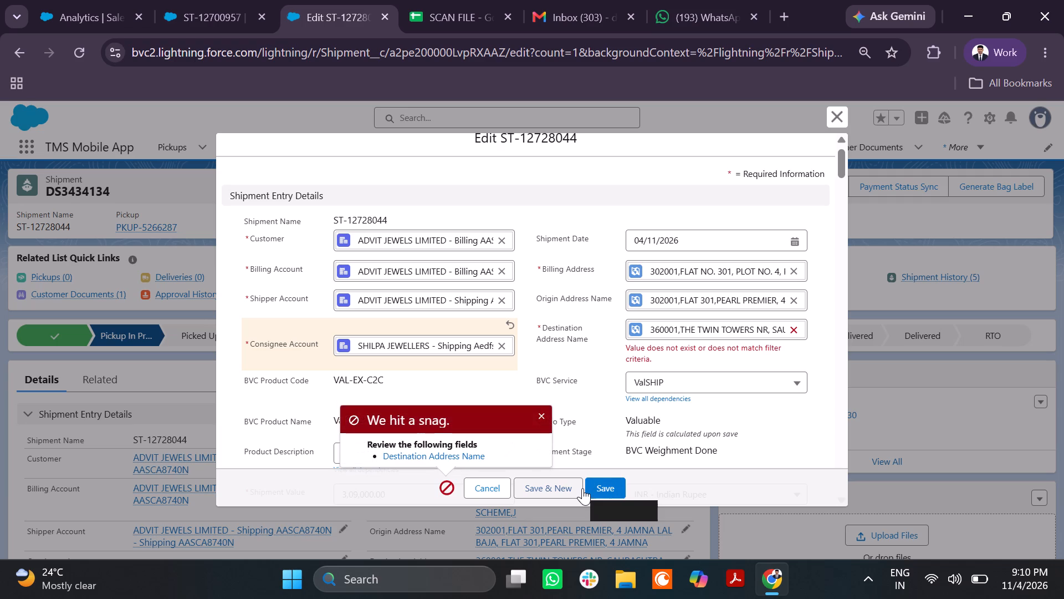
click(542, 413)
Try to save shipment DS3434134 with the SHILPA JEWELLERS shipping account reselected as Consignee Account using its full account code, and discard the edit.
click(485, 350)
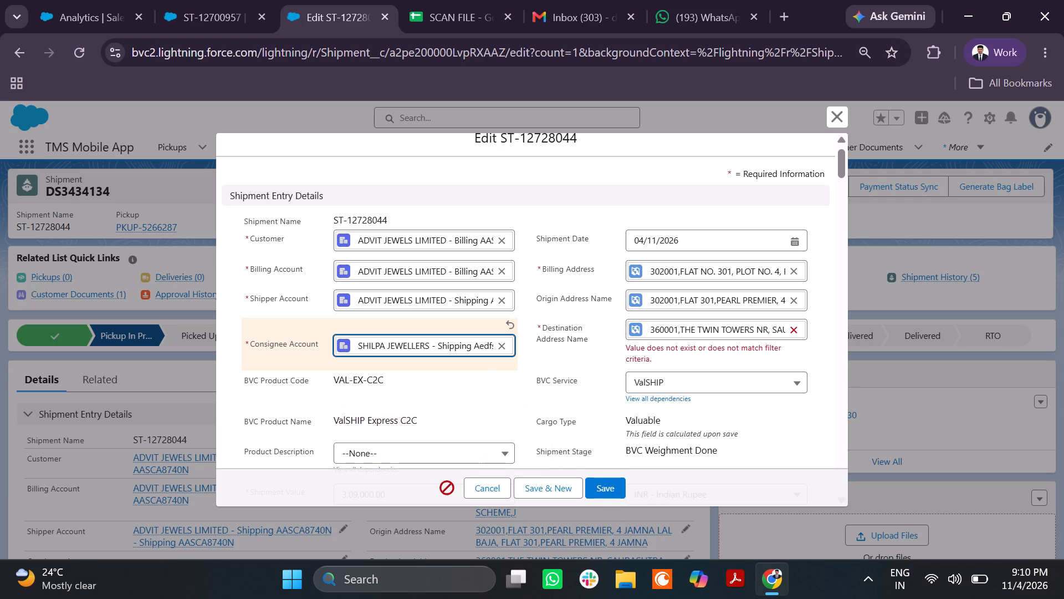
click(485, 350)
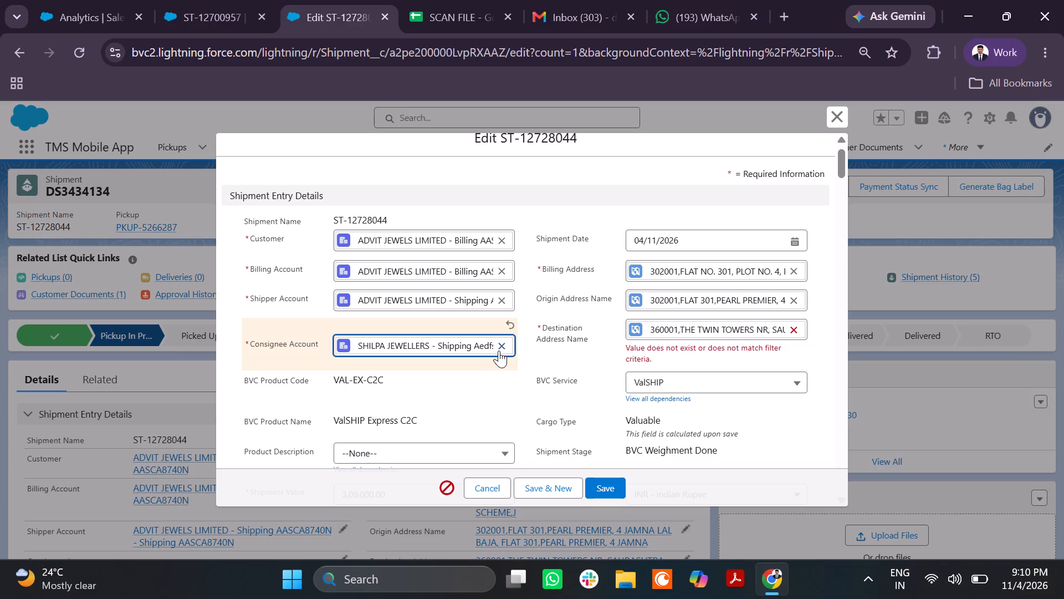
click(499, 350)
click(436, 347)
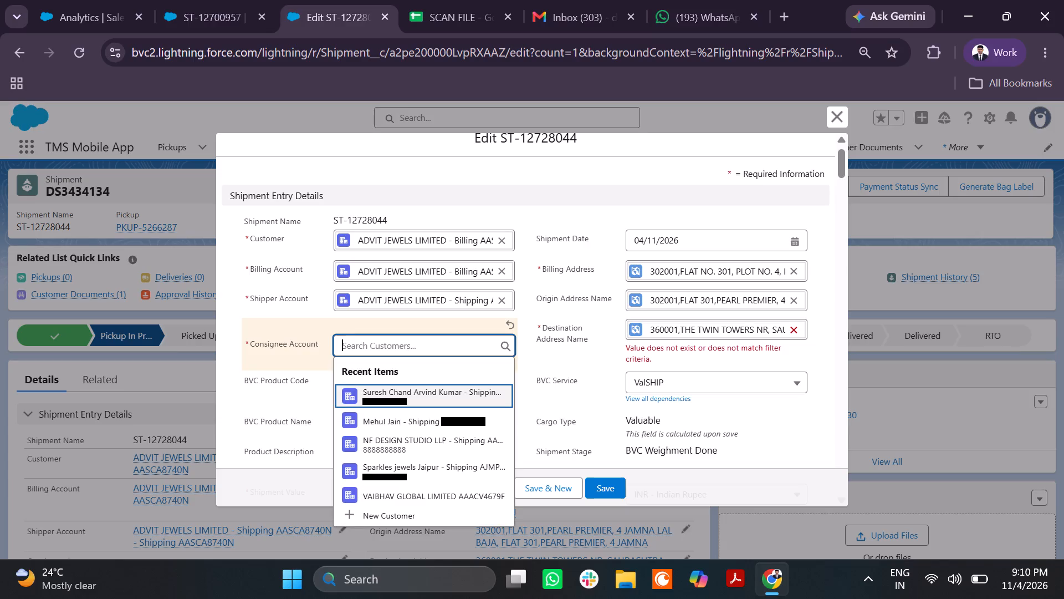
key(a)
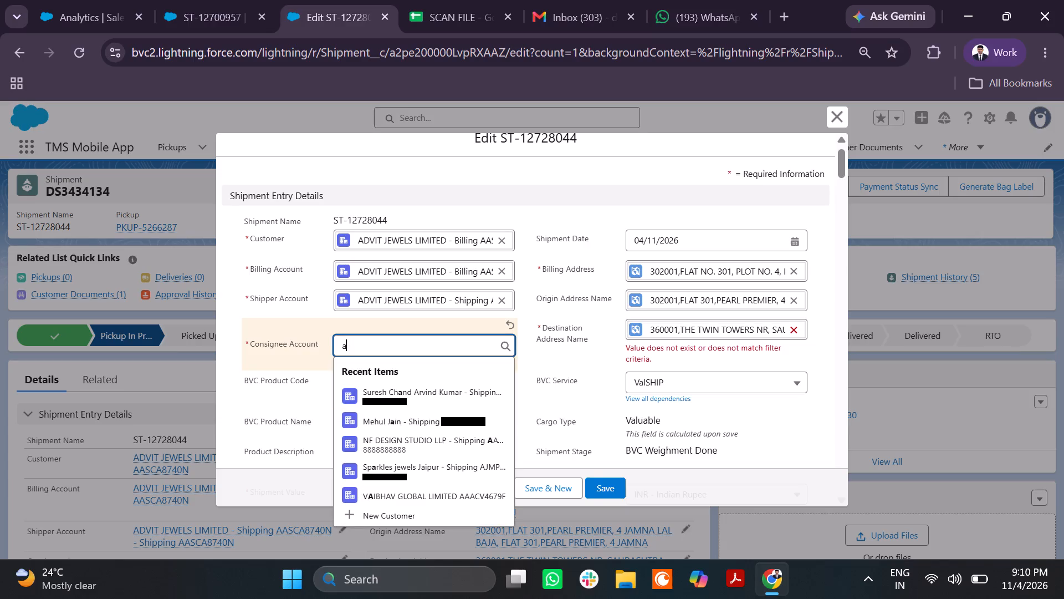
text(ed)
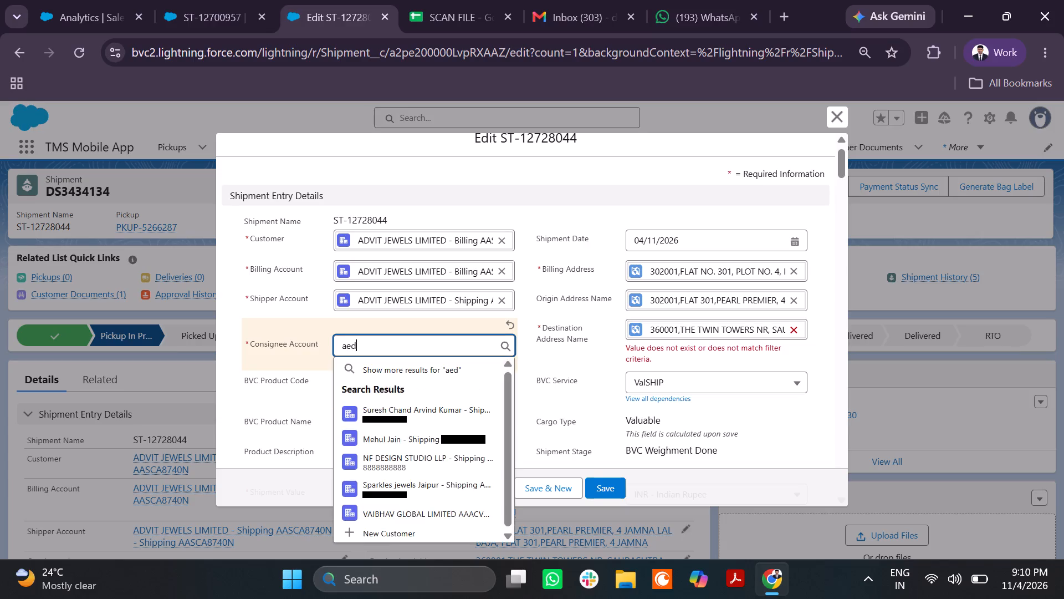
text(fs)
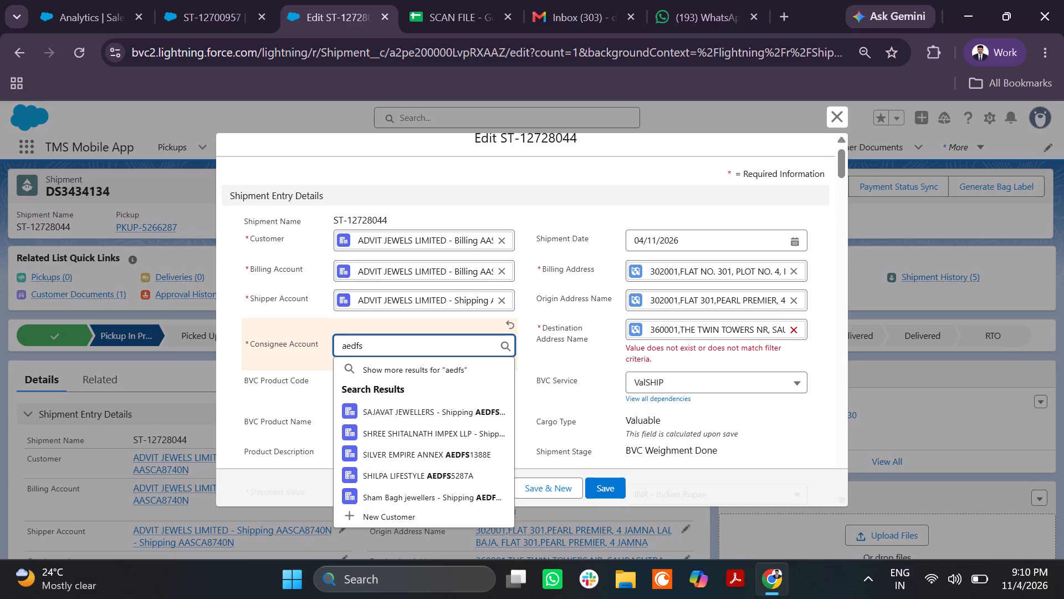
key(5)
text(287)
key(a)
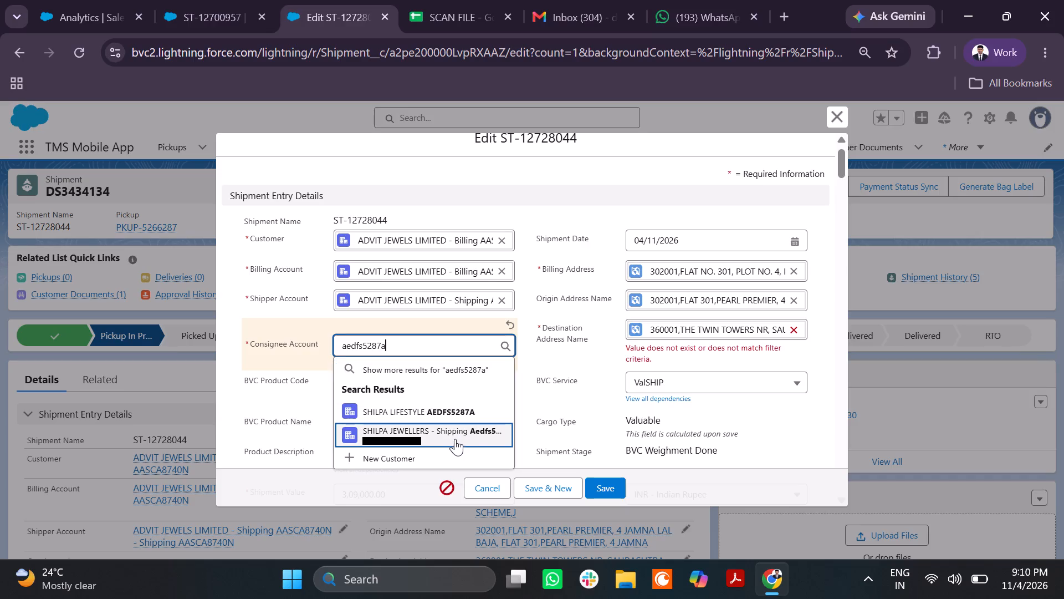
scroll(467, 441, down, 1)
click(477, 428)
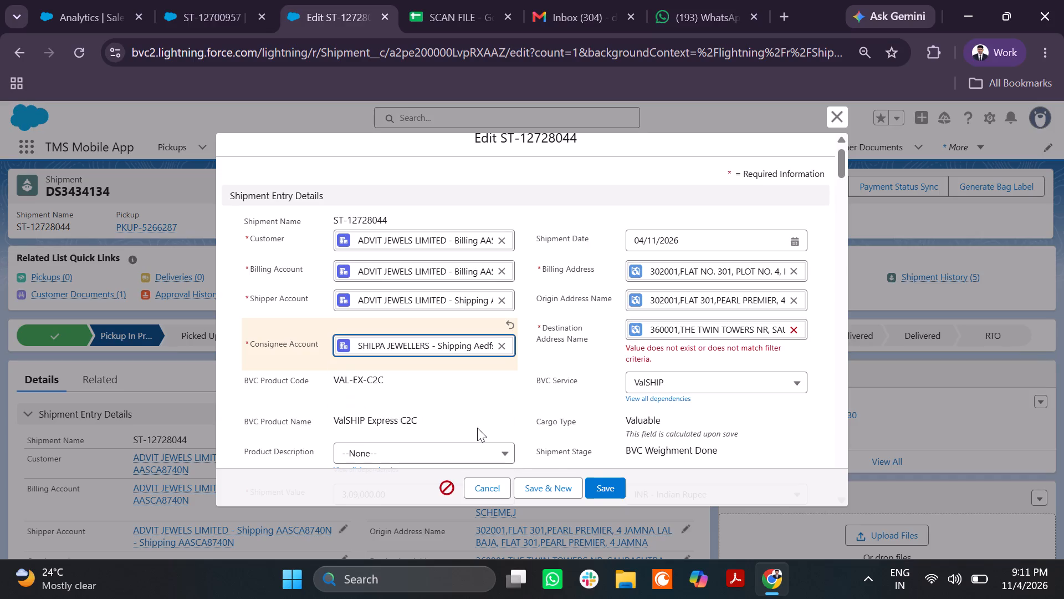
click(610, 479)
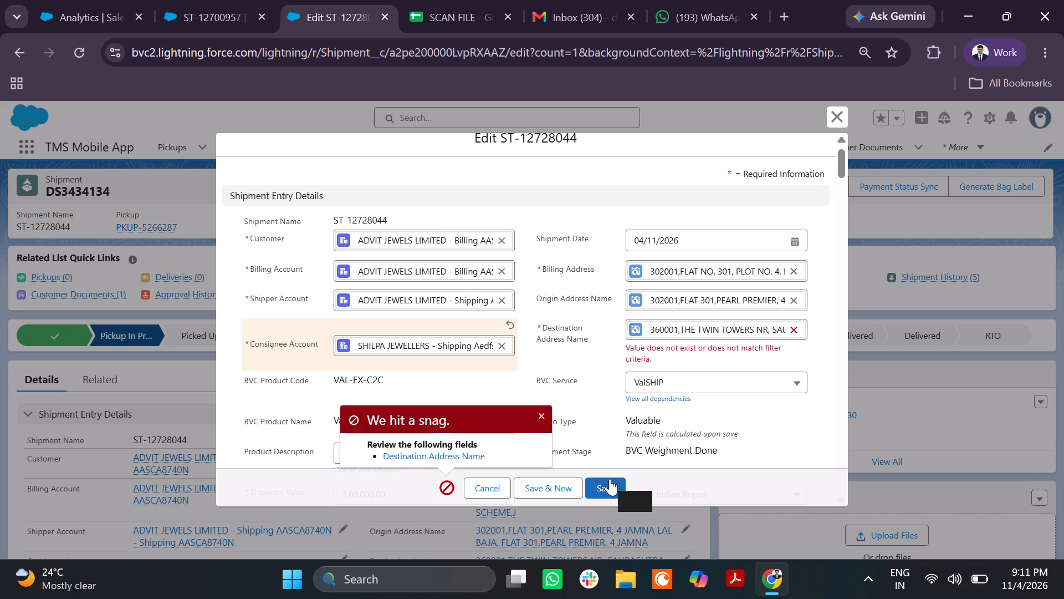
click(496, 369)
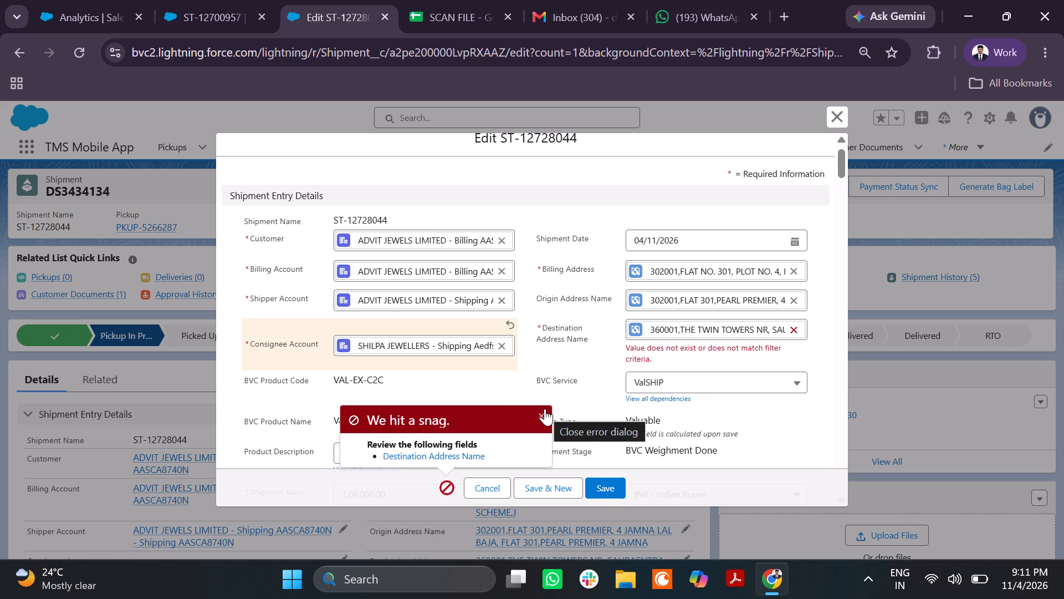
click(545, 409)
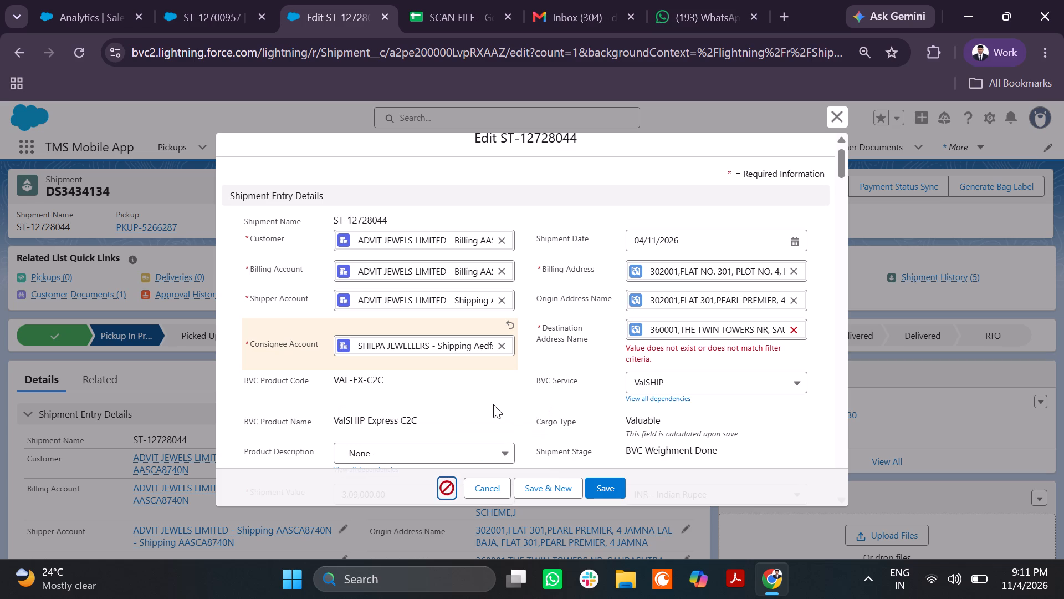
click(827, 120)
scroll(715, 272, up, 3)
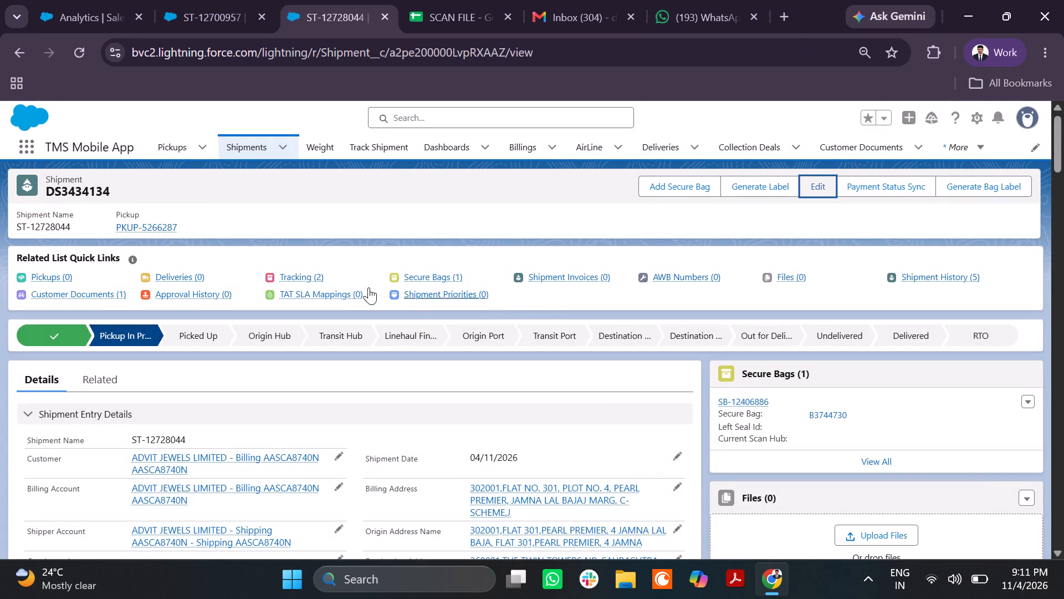
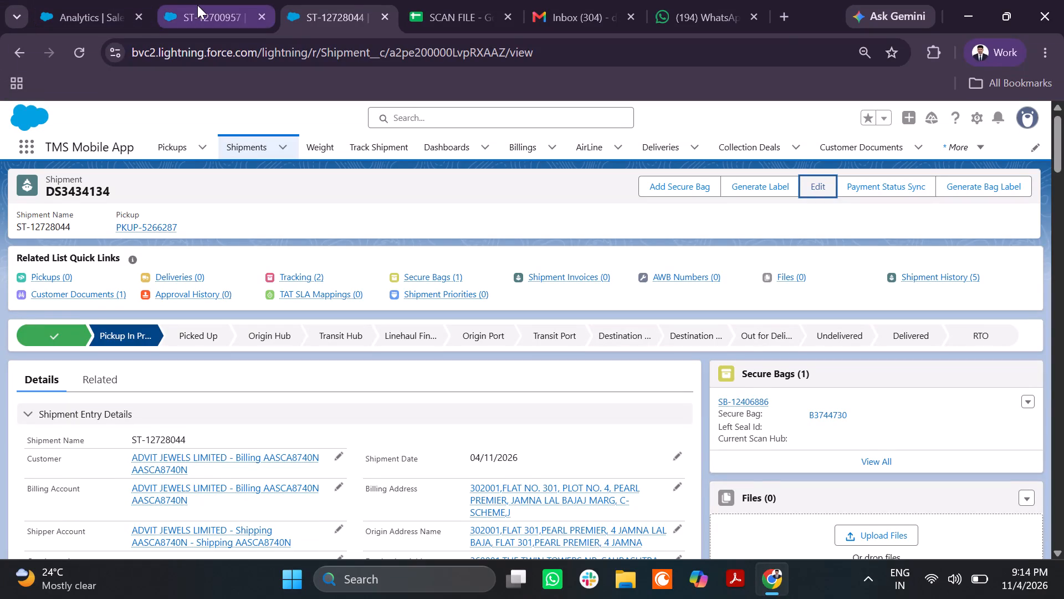
click(197, 5)
scroll(385, 405, down, 1)
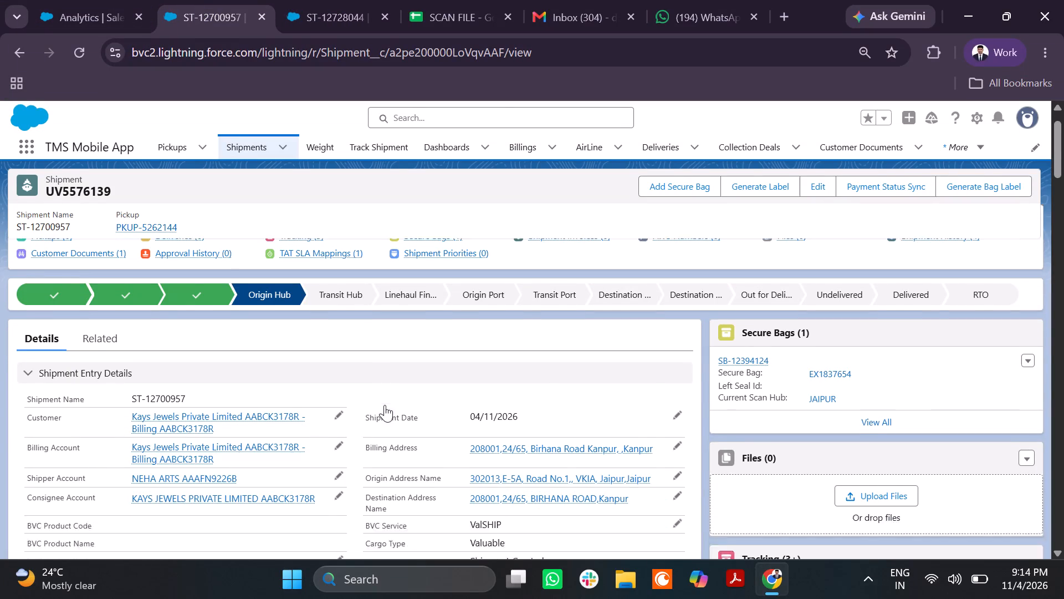
scroll(385, 405, down, 2)
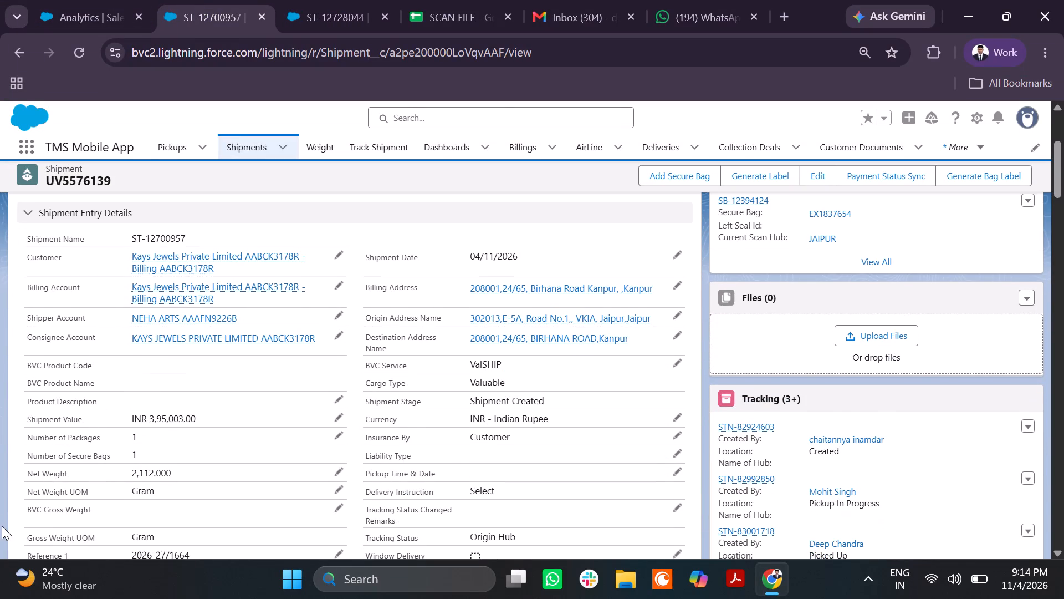
scroll(228, 463, down, 3)
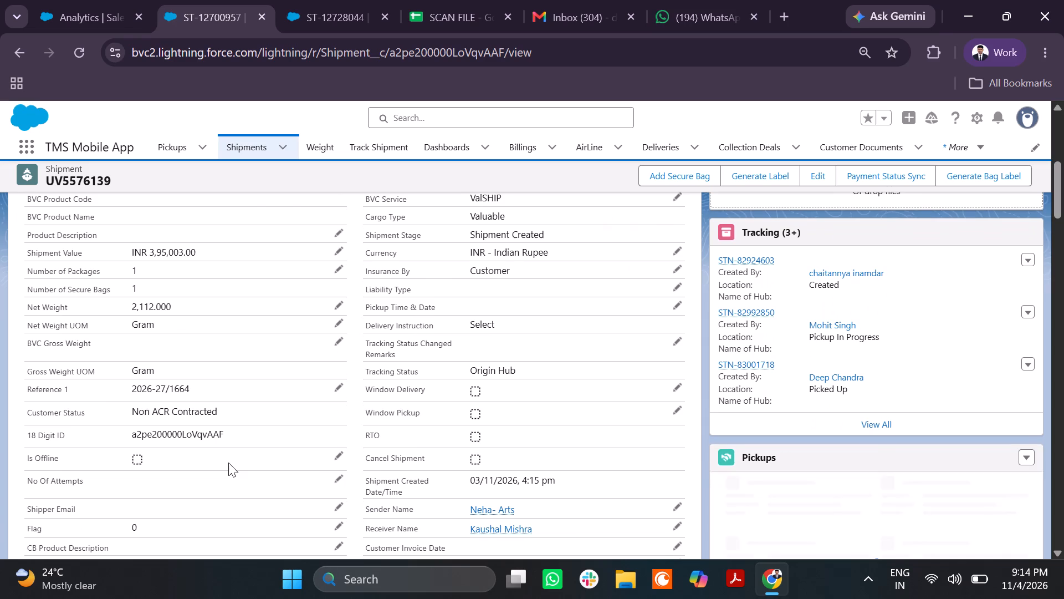
scroll(228, 463, up, 3)
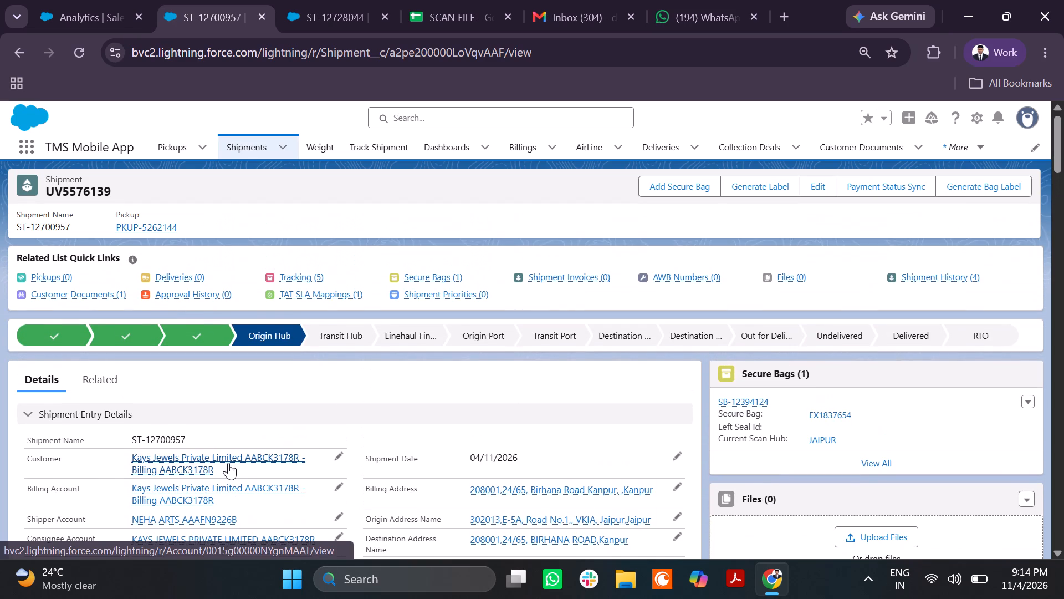
click(108, 14)
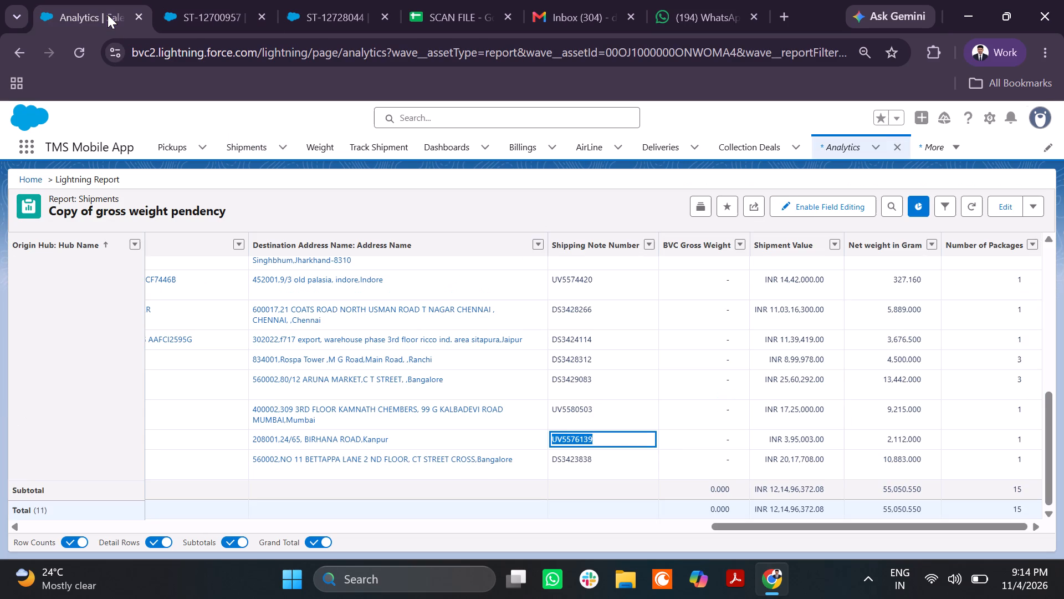
click(218, 8)
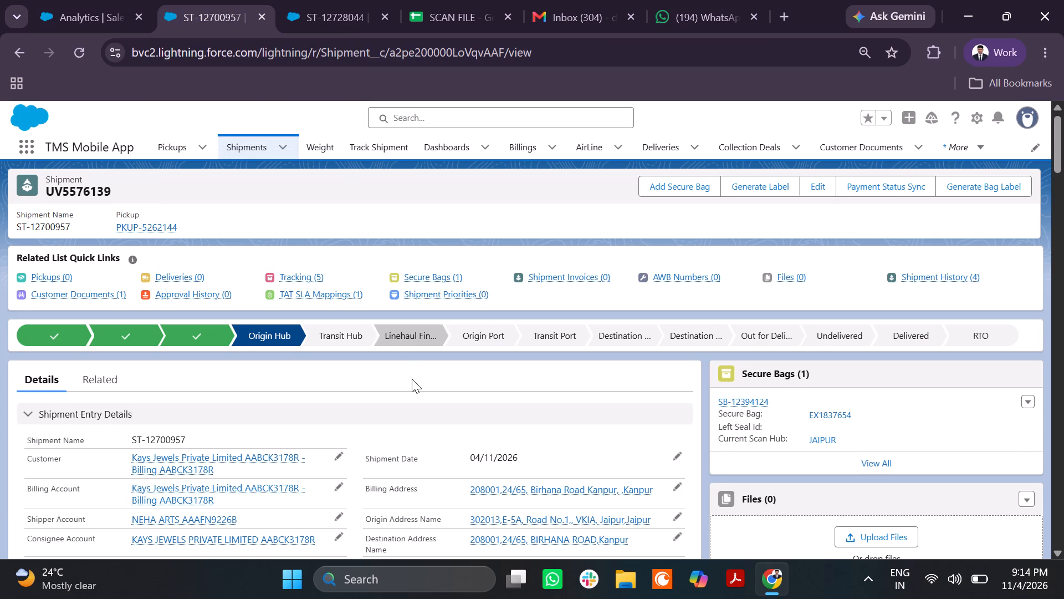
scroll(412, 379, down, 2)
click(753, 281)
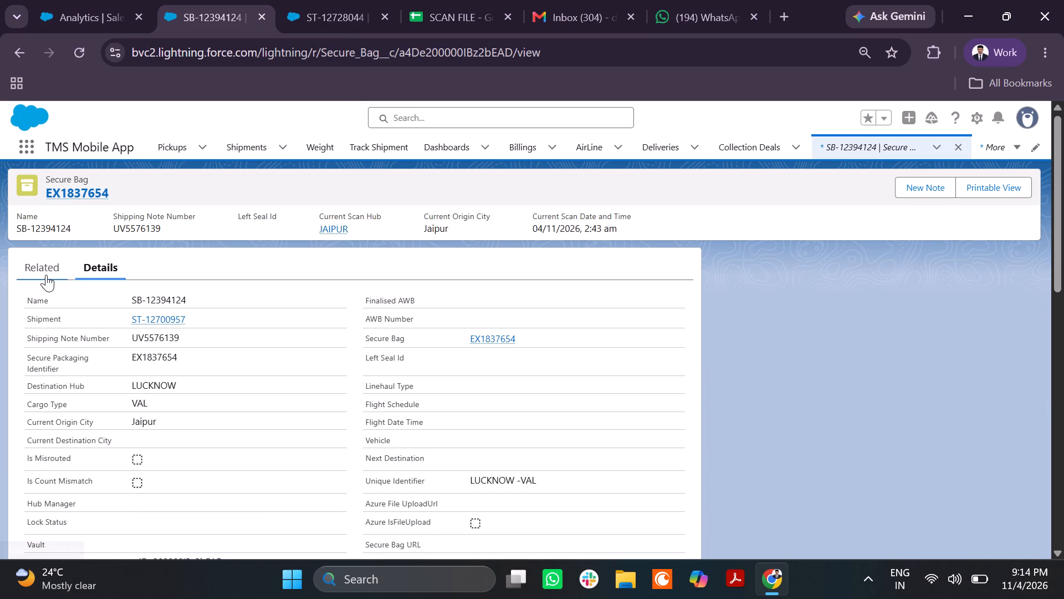
click(46, 275)
scroll(195, 389, down, 2)
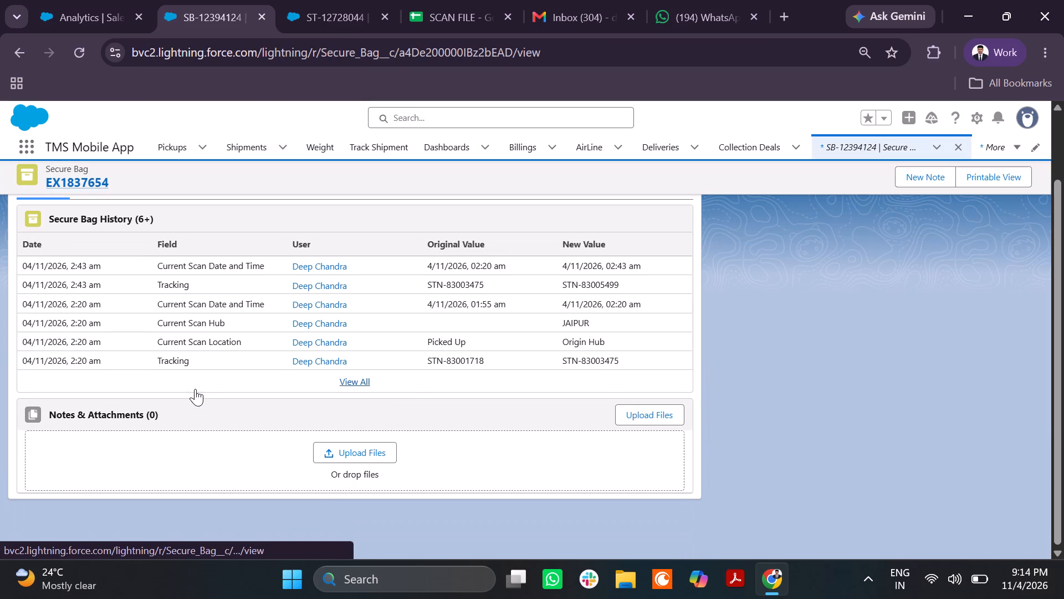
scroll(191, 378, up, 4)
click(17, 63)
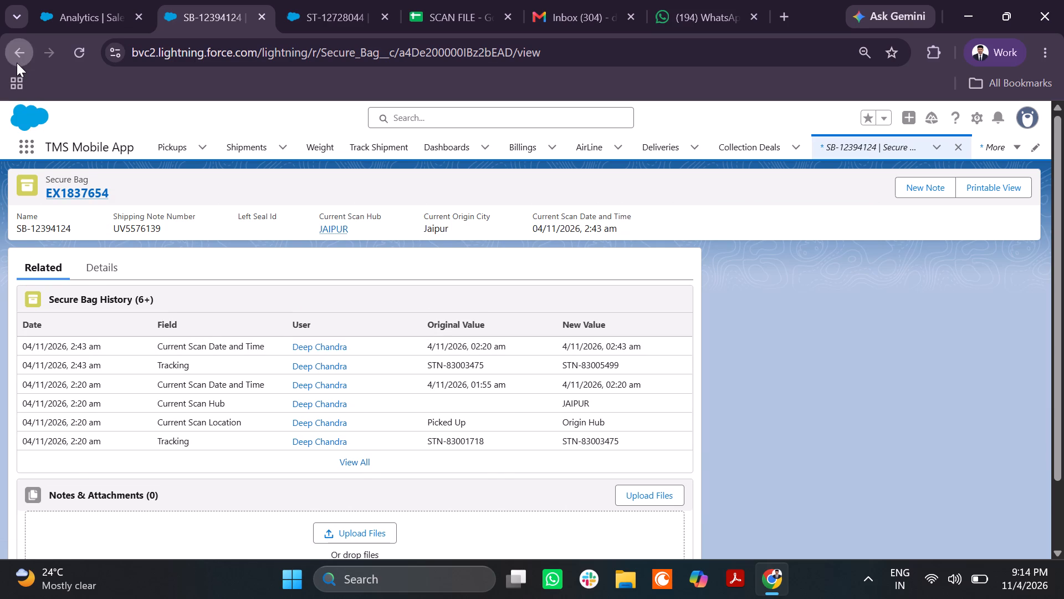
scroll(278, 417, down, 4)
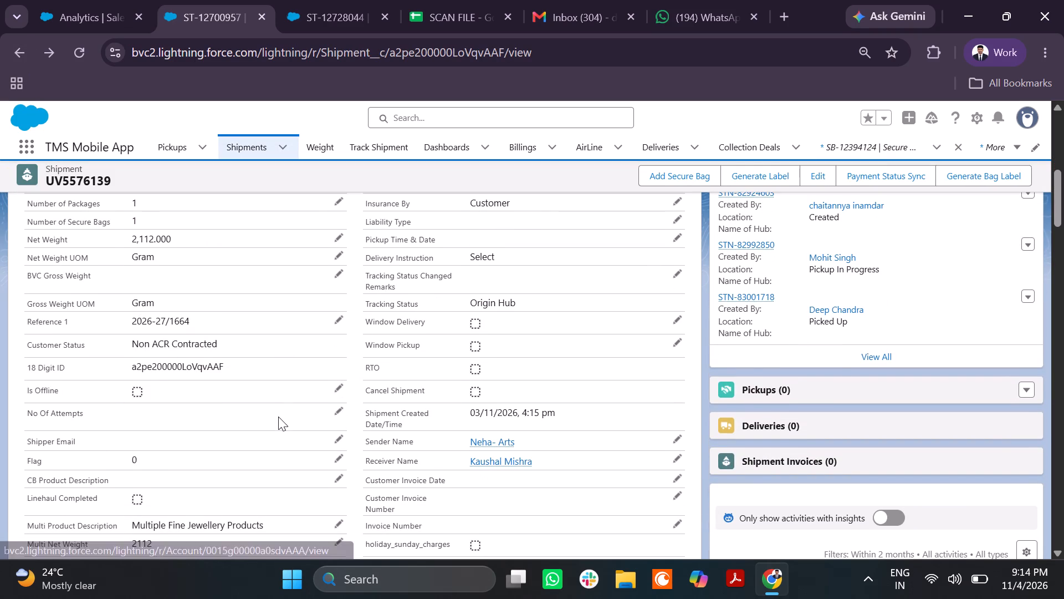
click(337, 276)
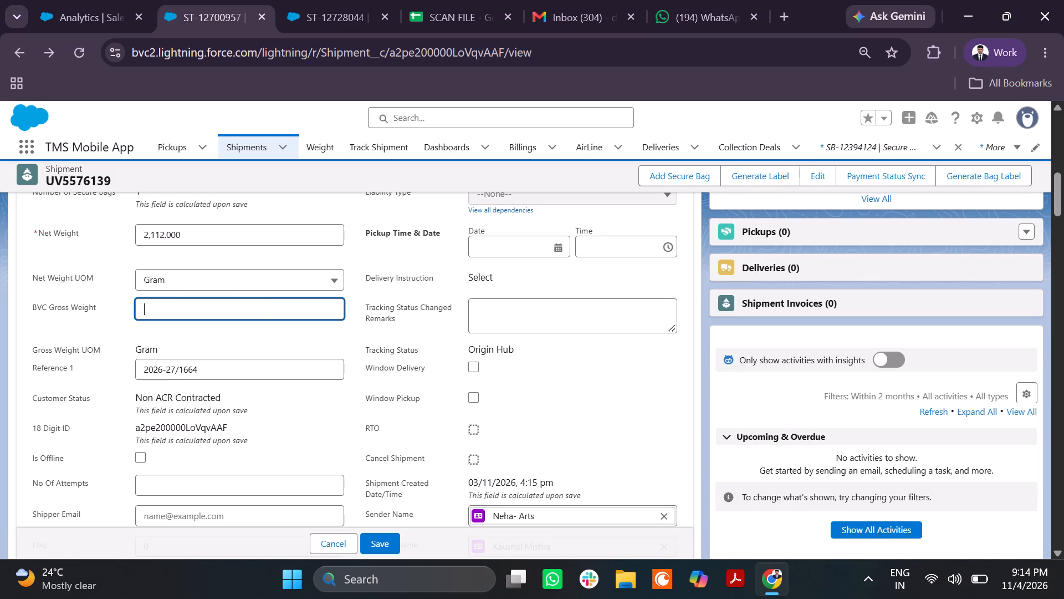
text(21)
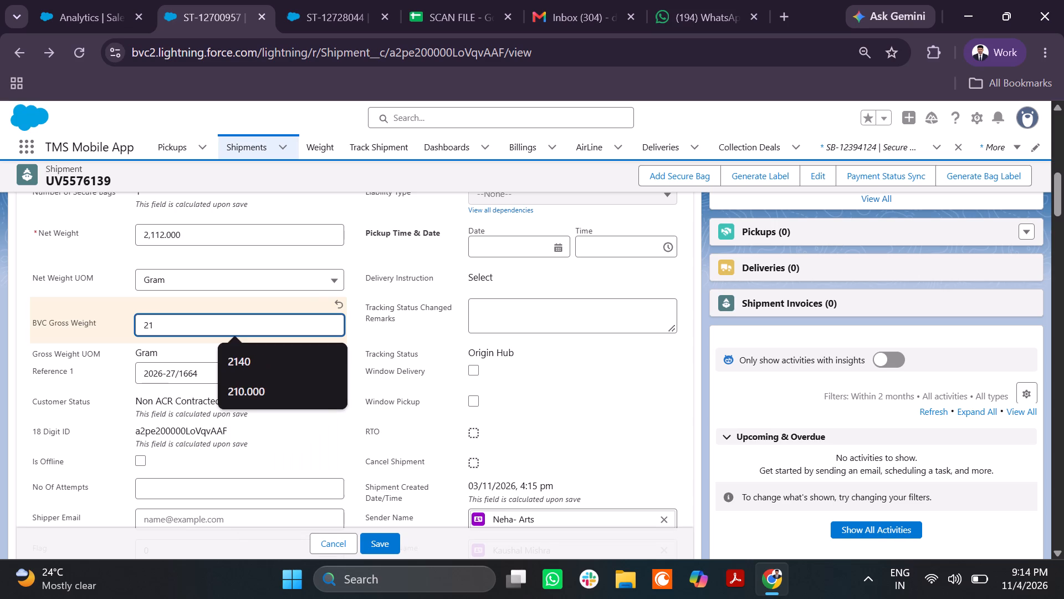
key(BackSpace)
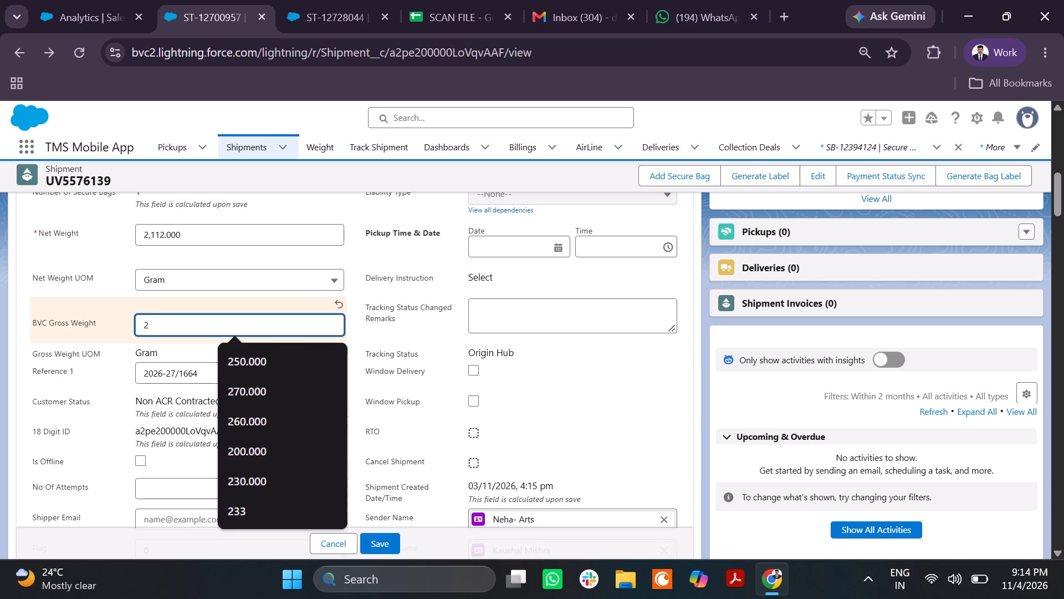
key(2)
text(34)
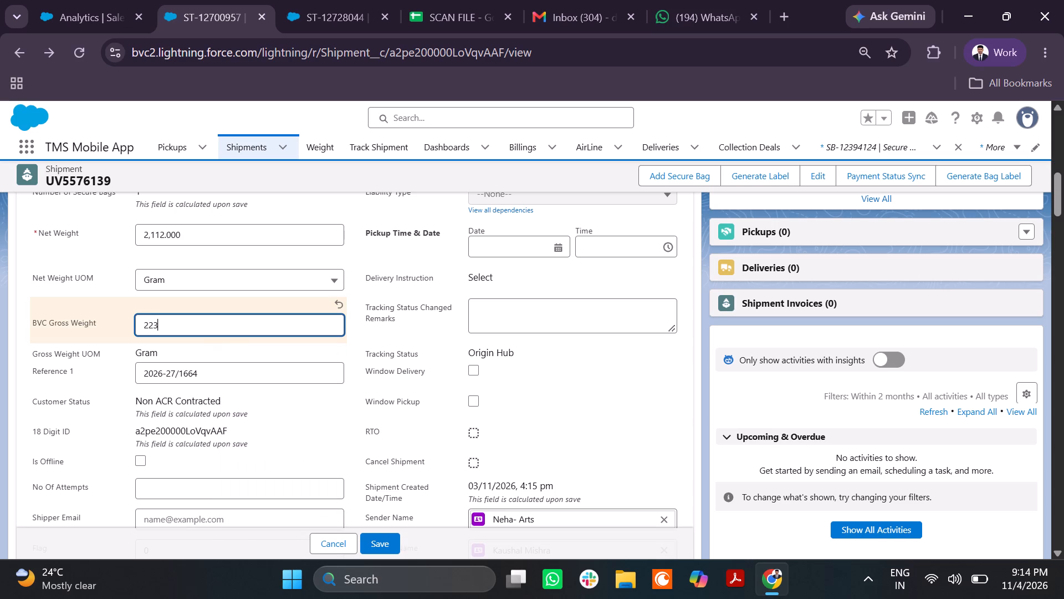
click(377, 533)
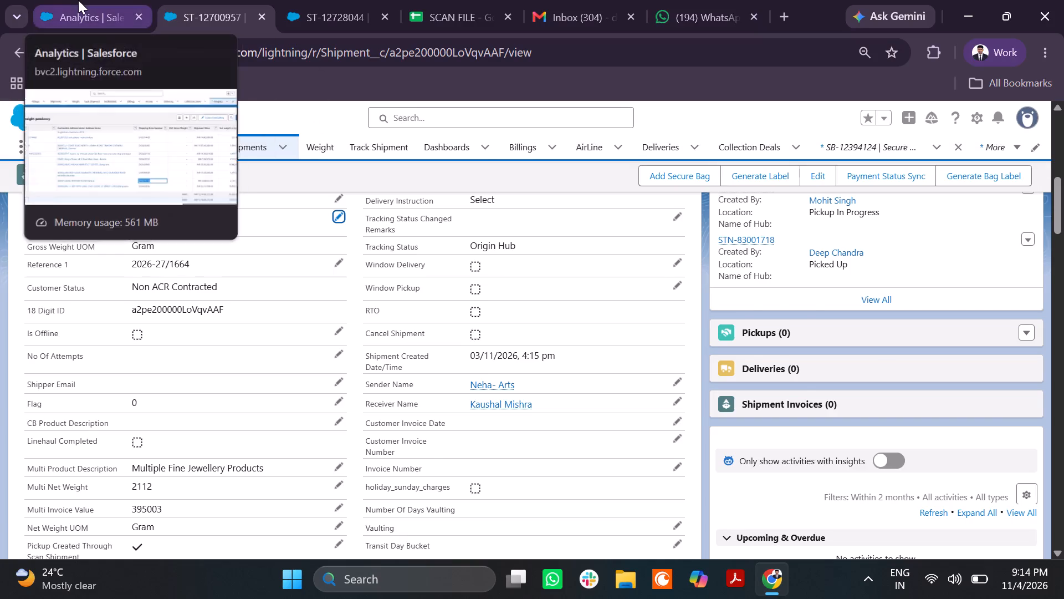
Return to the gross weight pendency report and look through the rows of the Jaipur hub's pending shipments.
click(78, 0)
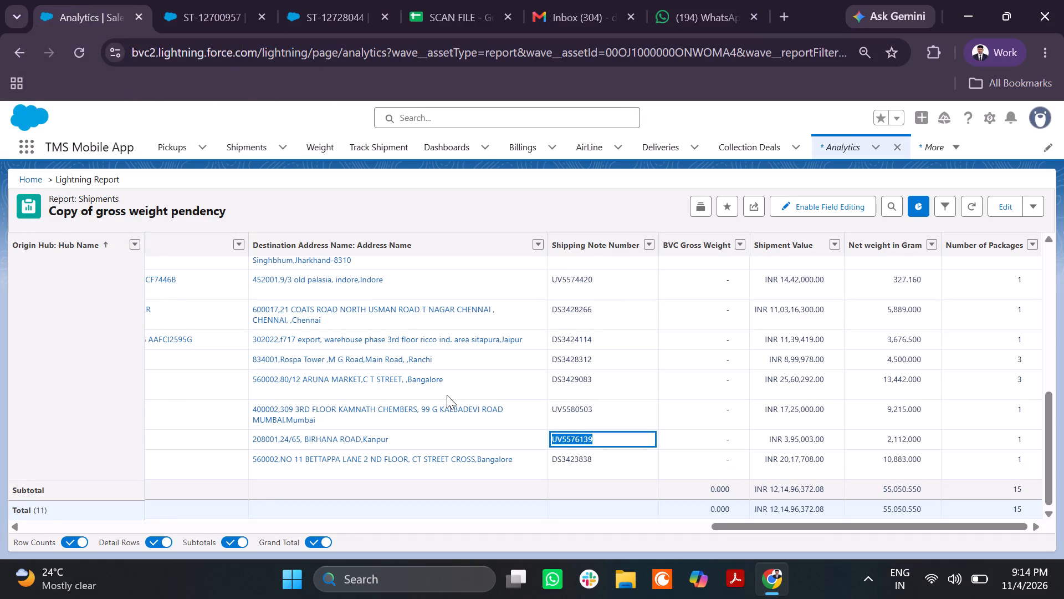
scroll(447, 395, up, 1)
scroll(447, 395, right, 4)
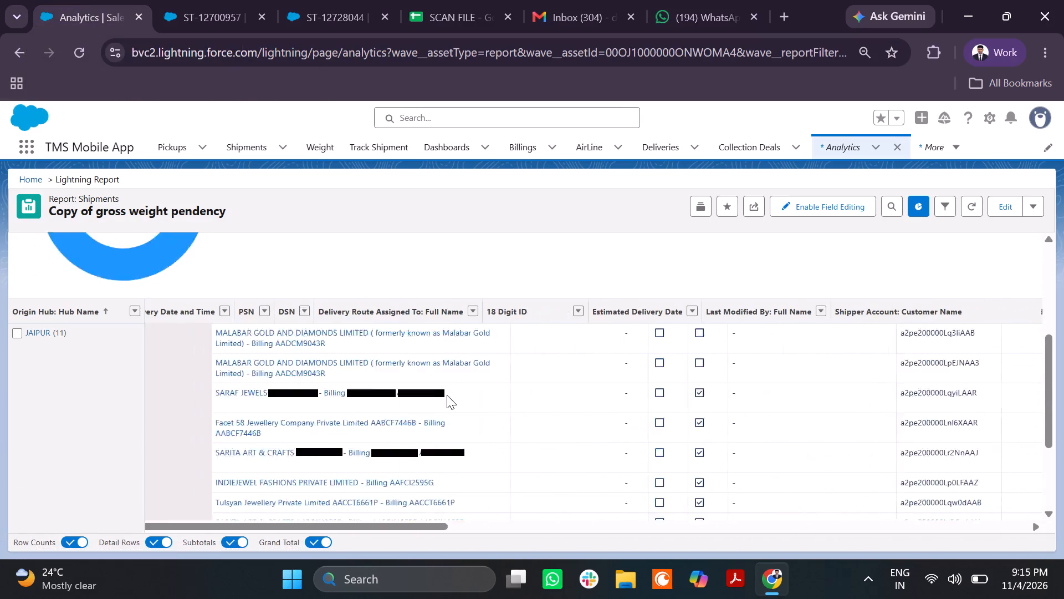
scroll(447, 395, right, 2)
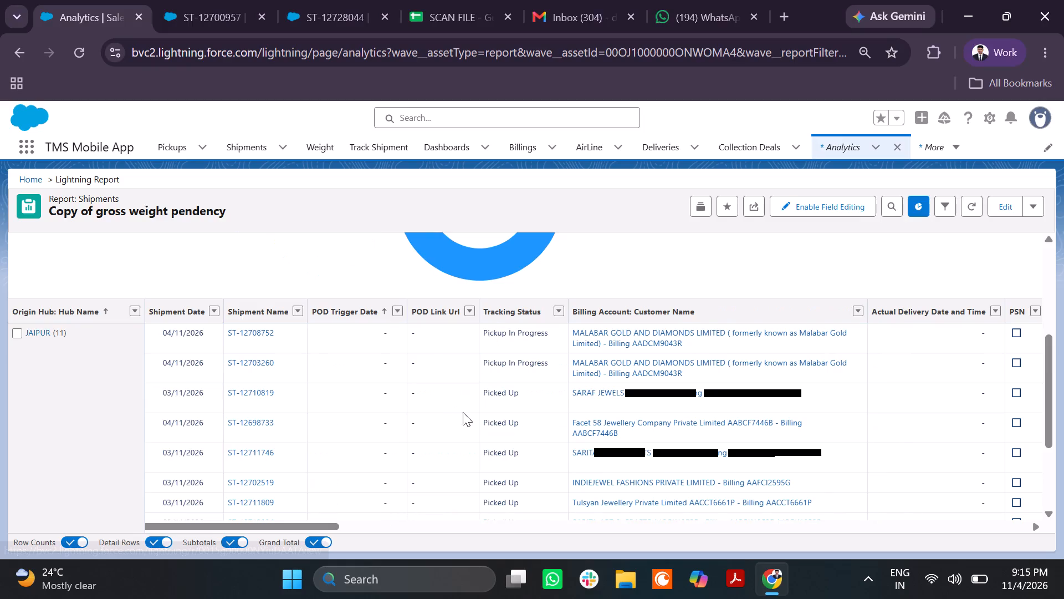
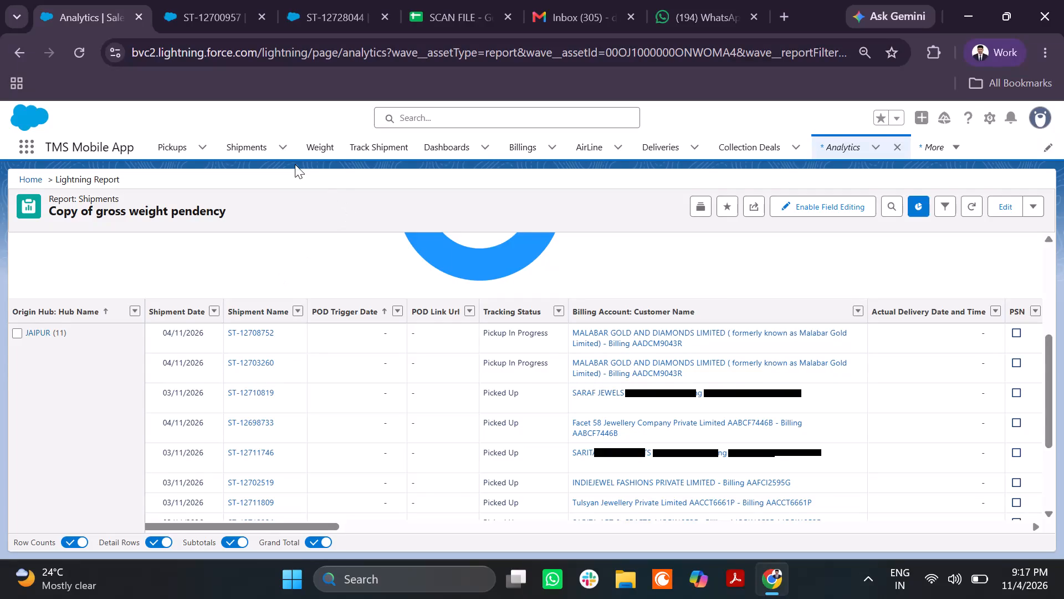
click(206, 0)
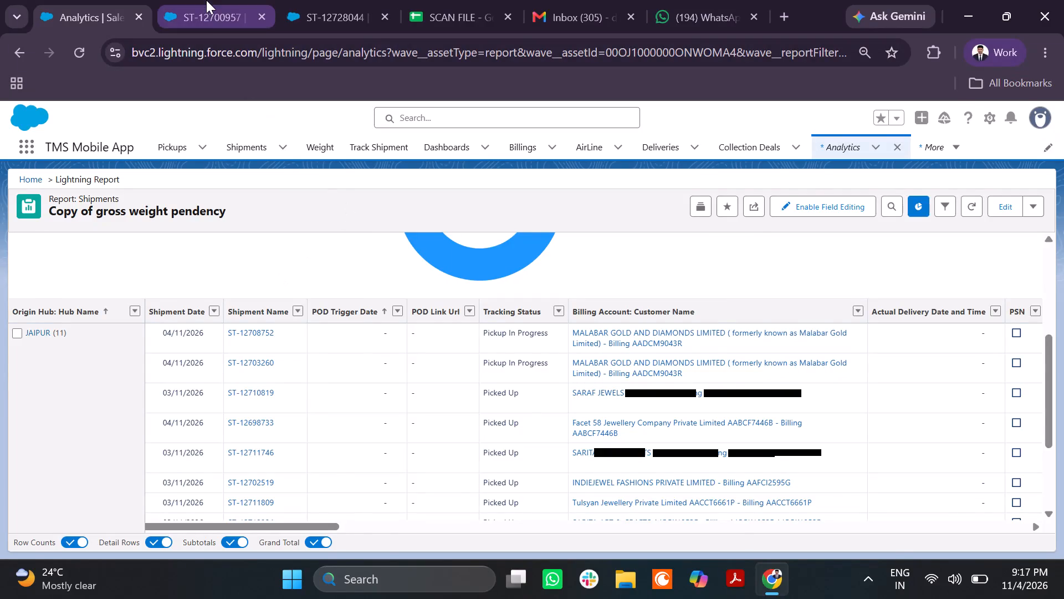
click(306, 2)
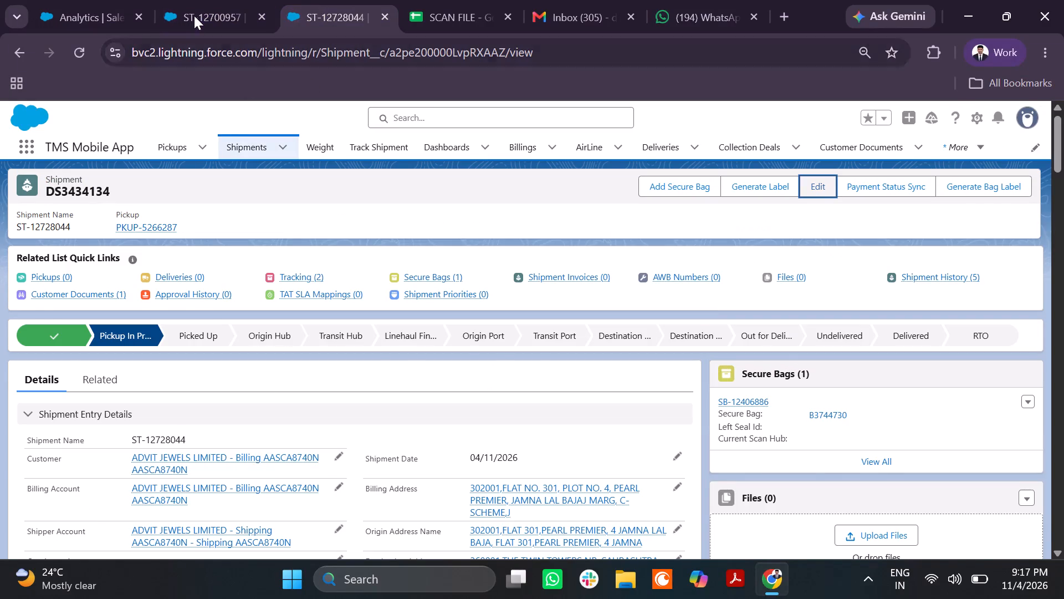
click(189, 0)
scroll(406, 413, up, 2)
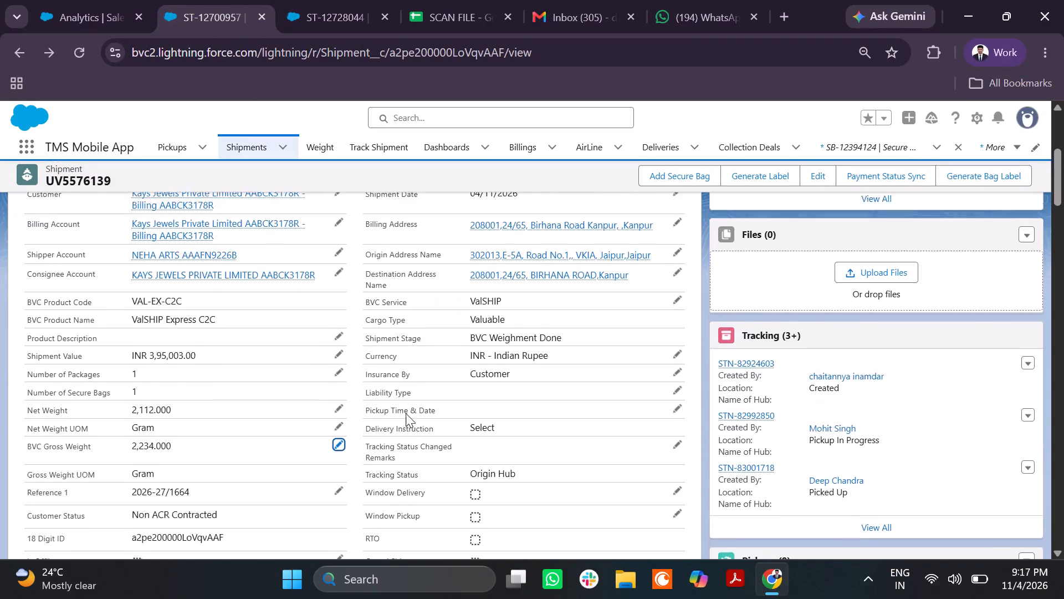
scroll(406, 413, up, 2)
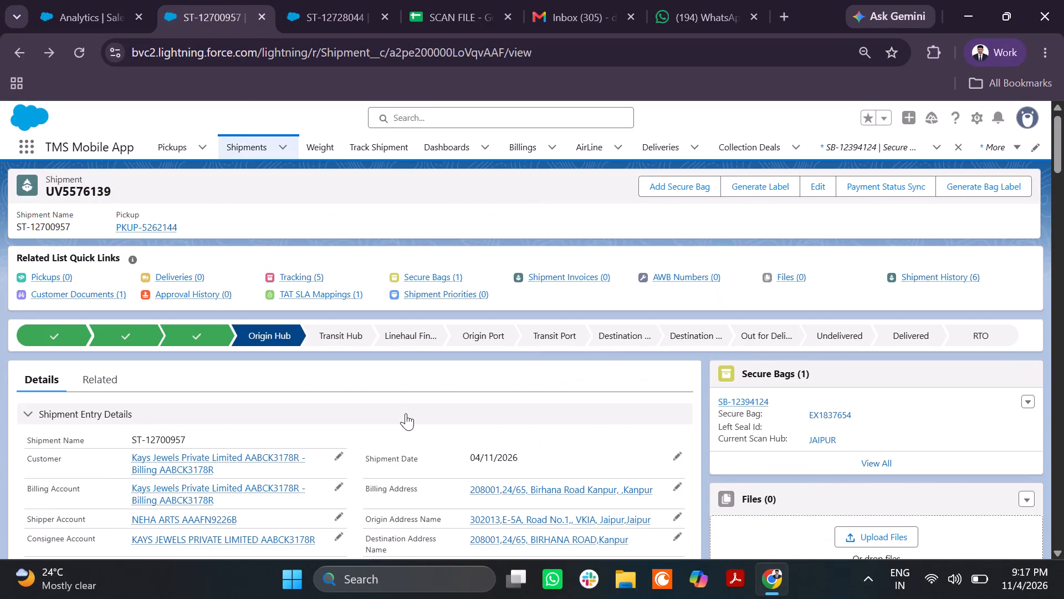
click(310, 0)
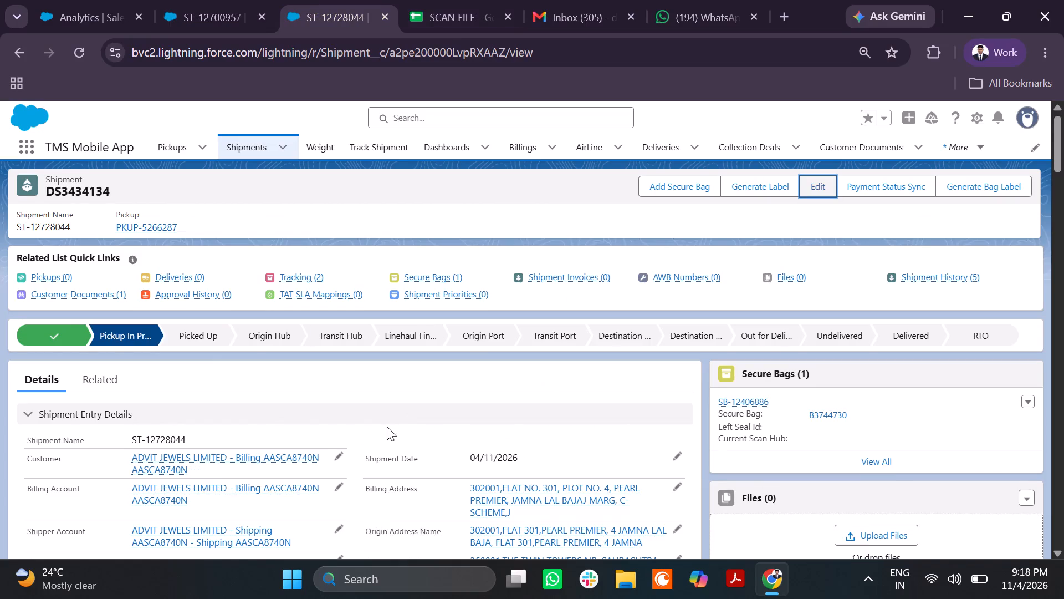
scroll(387, 427, down, 5)
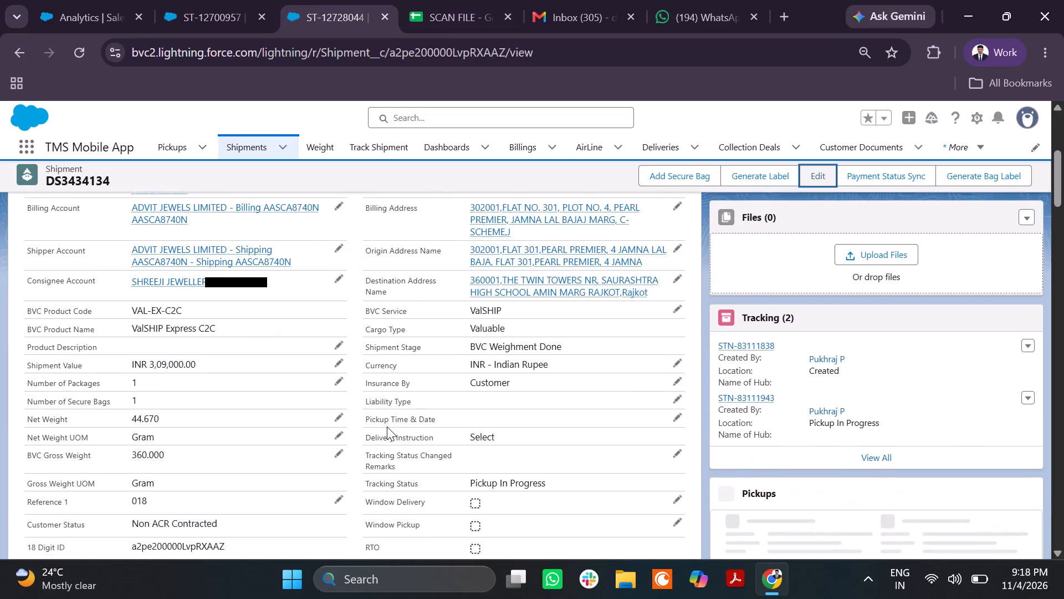
scroll(387, 427, up, 1)
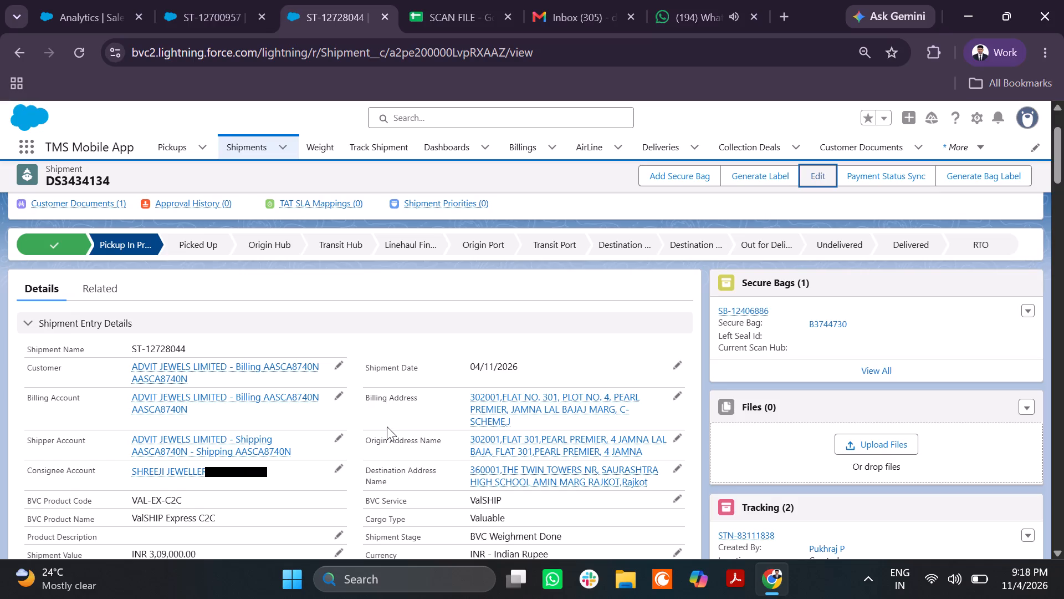
click(820, 173)
scroll(449, 331, down, 2)
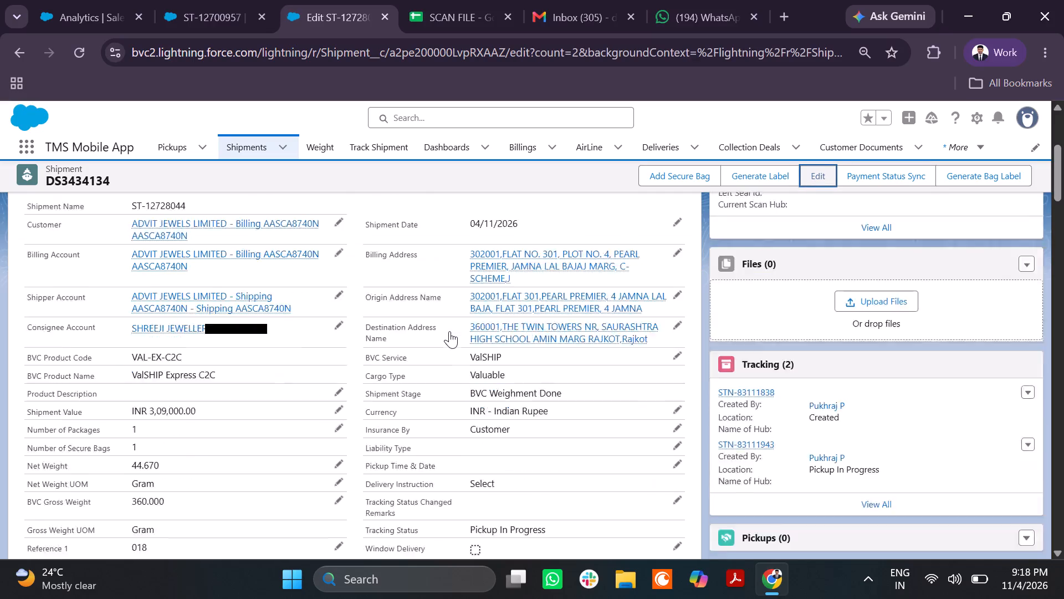
scroll(449, 331, down, 2)
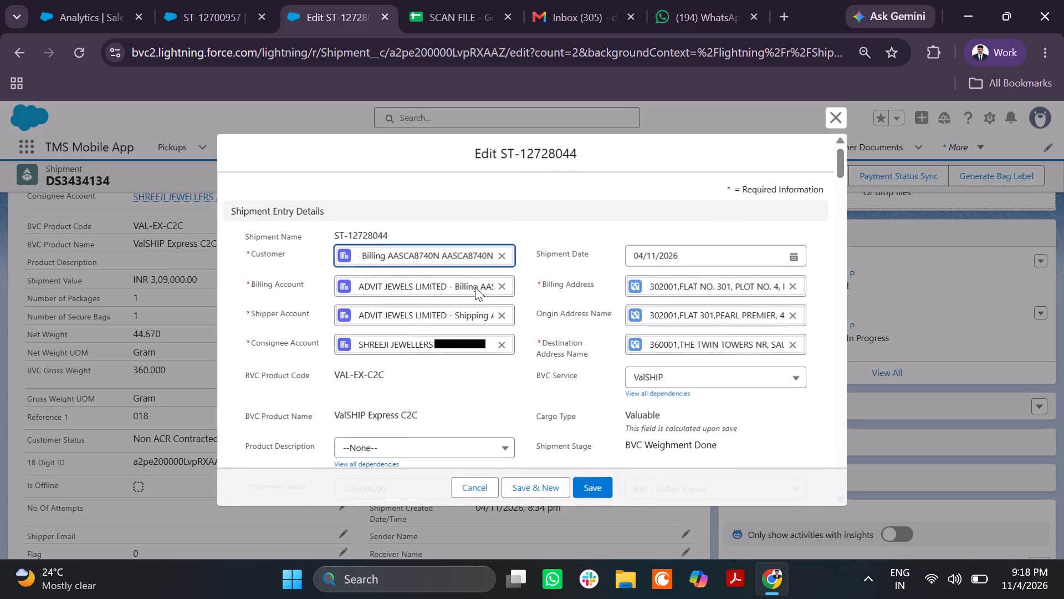
click(497, 346)
click(457, 348)
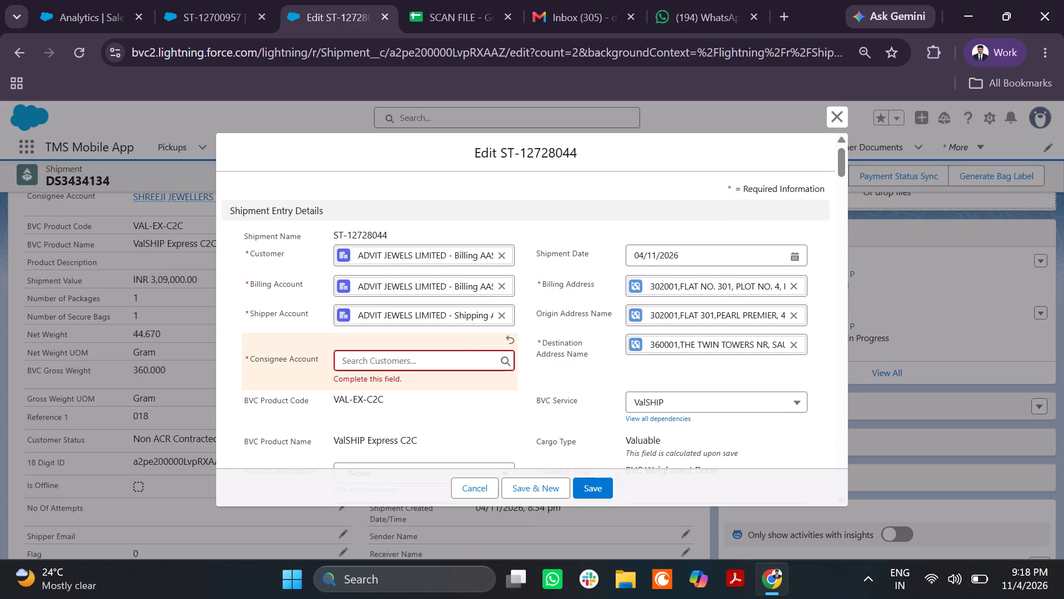
click(442, 361)
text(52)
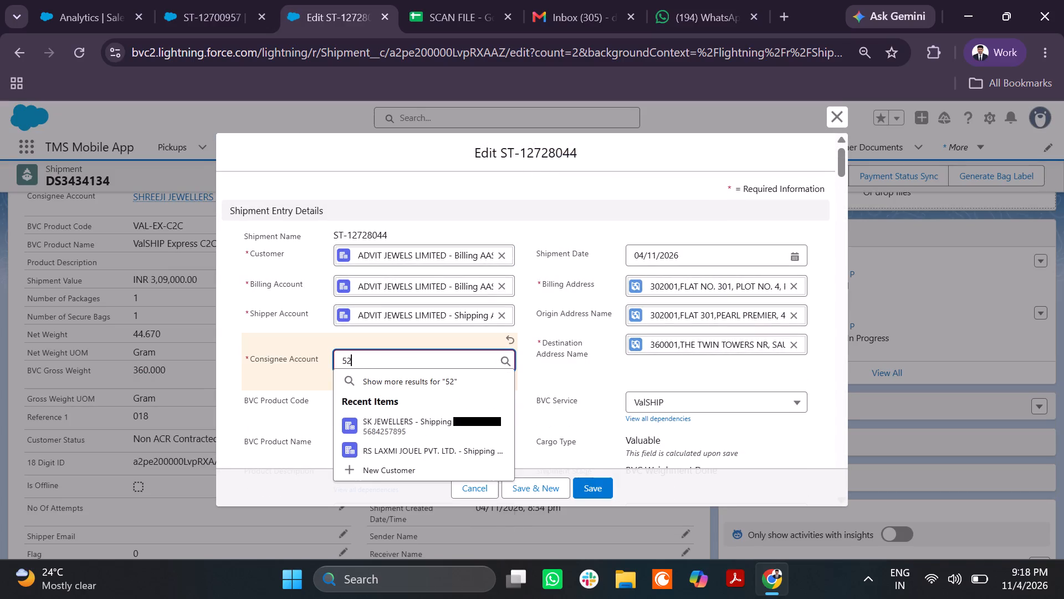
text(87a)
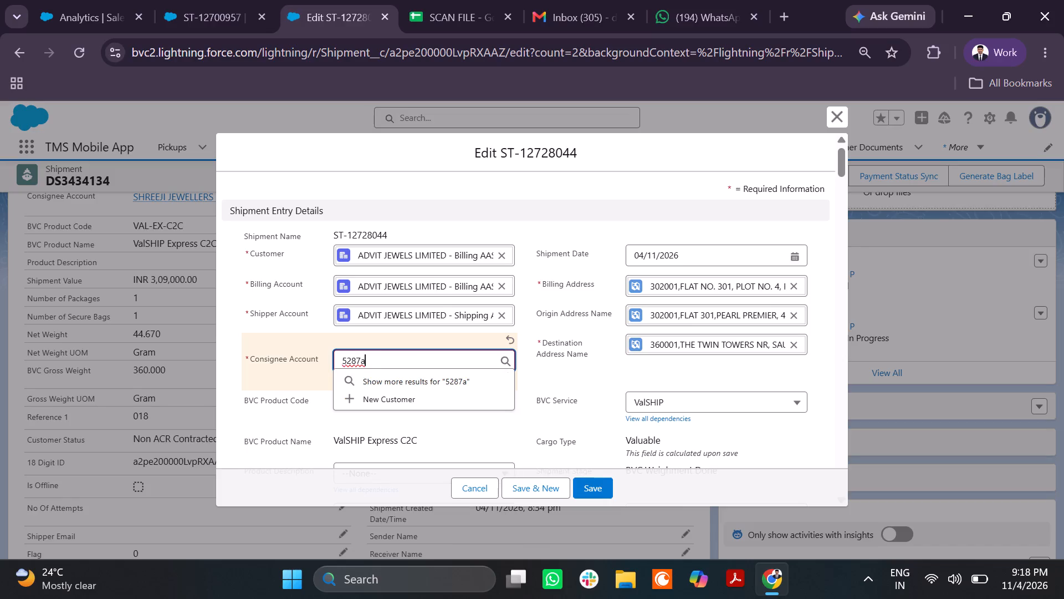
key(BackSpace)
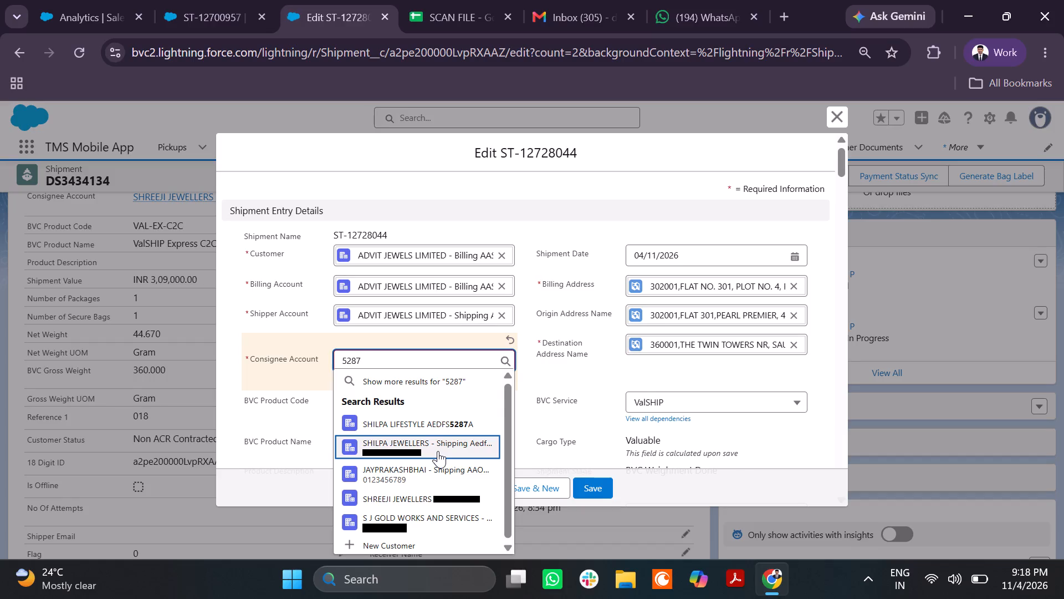
double_click(420, 361)
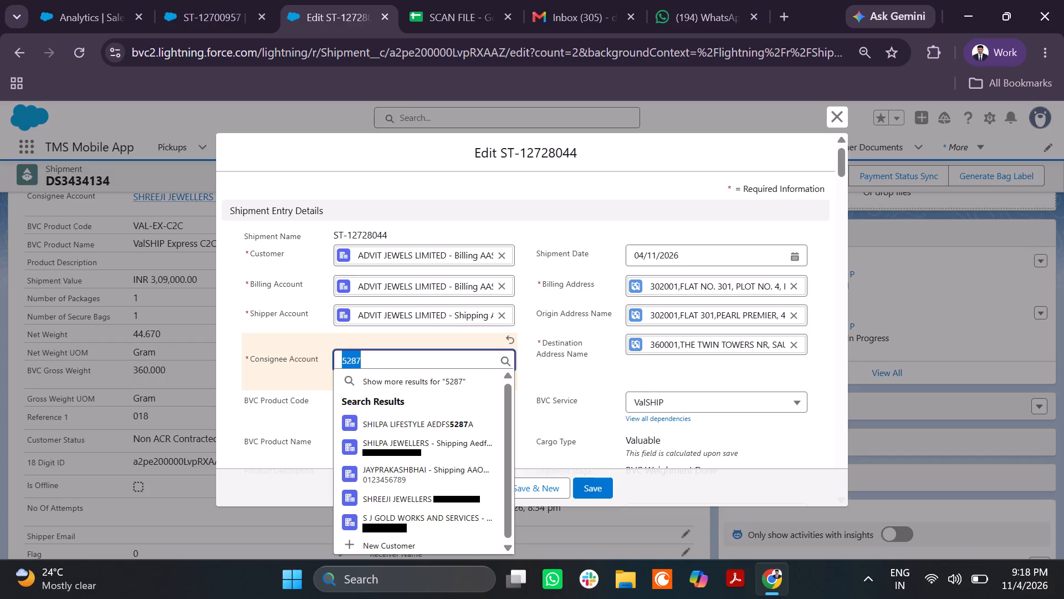
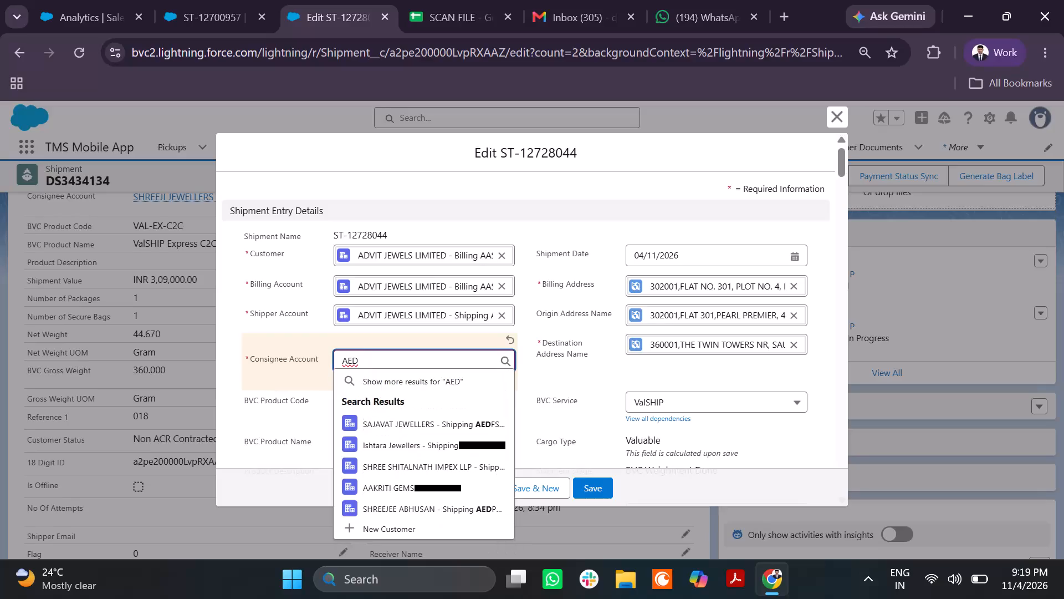
Complete the Consignee Account search with the consignee's full tax ID and select the SHILPA JEWELLERS - Shipping account.
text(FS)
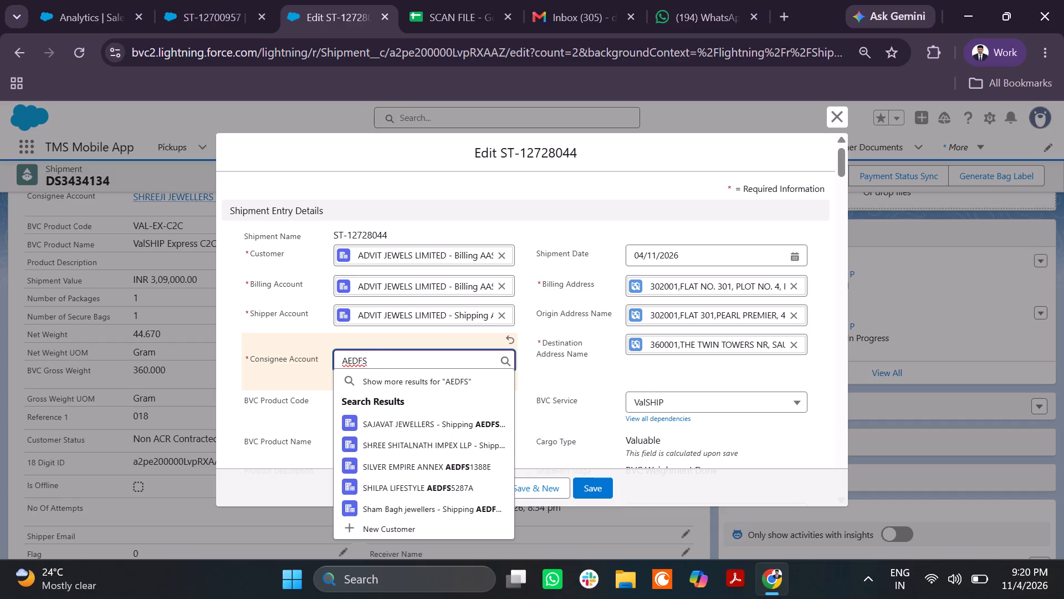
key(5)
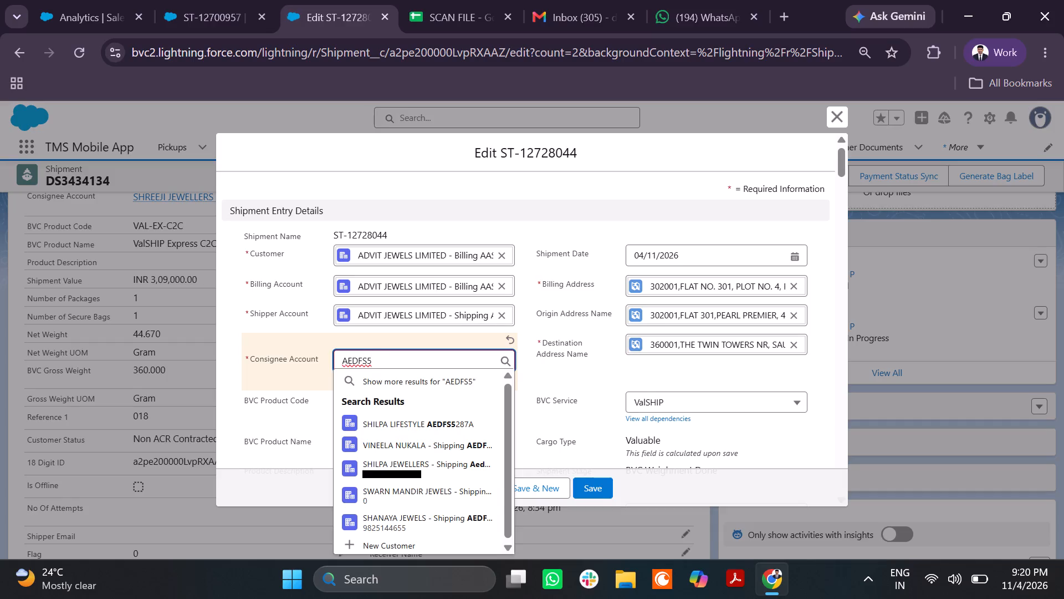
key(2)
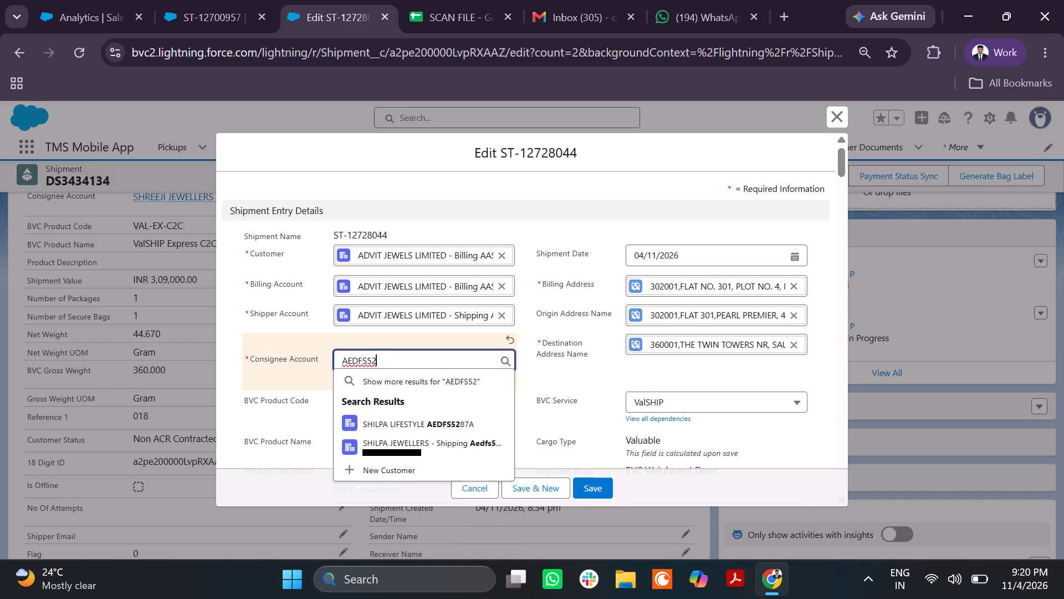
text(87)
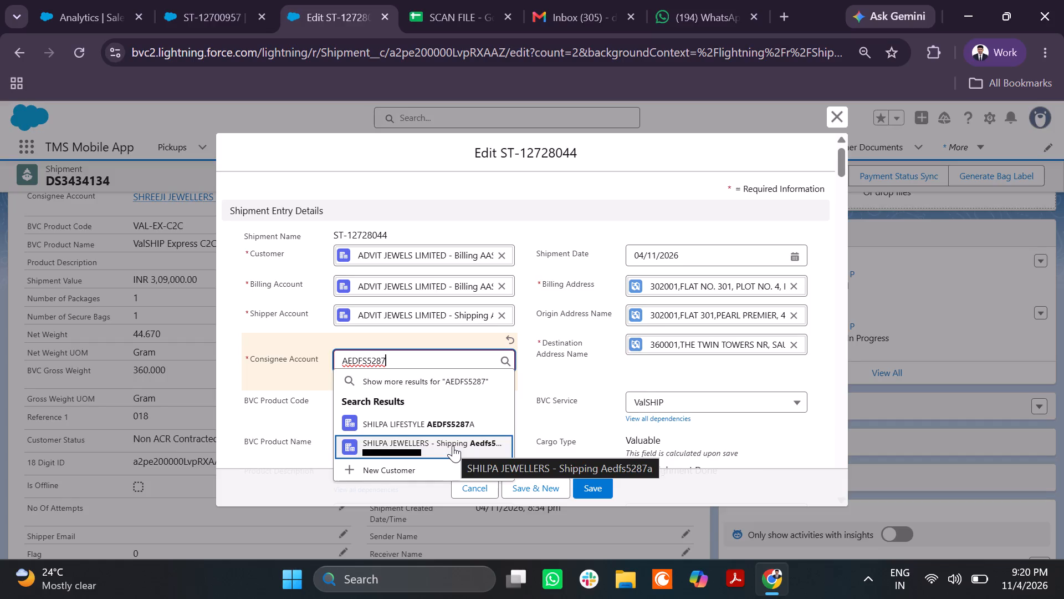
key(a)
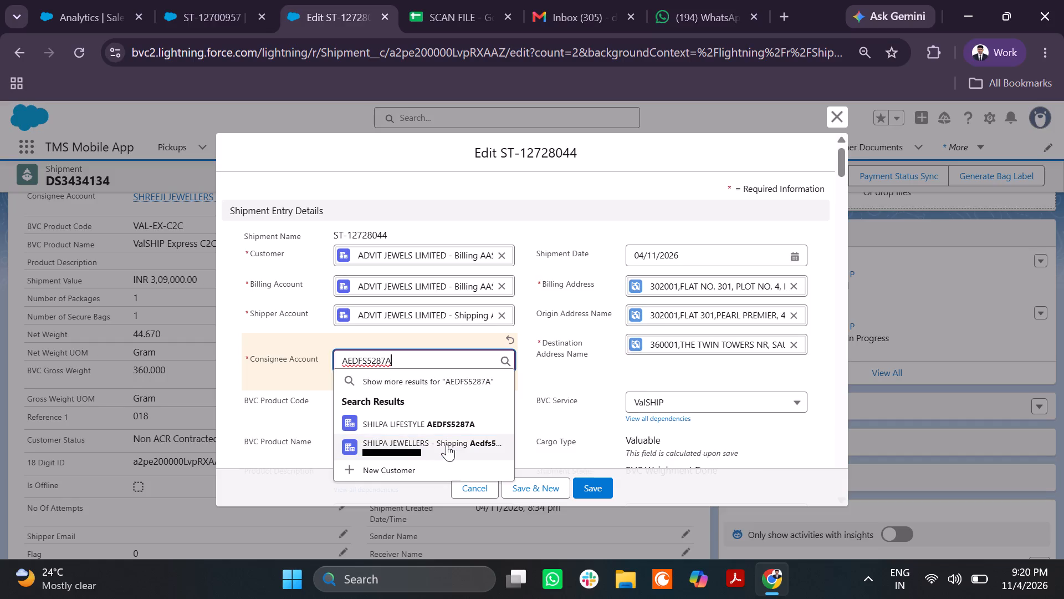
click(446, 444)
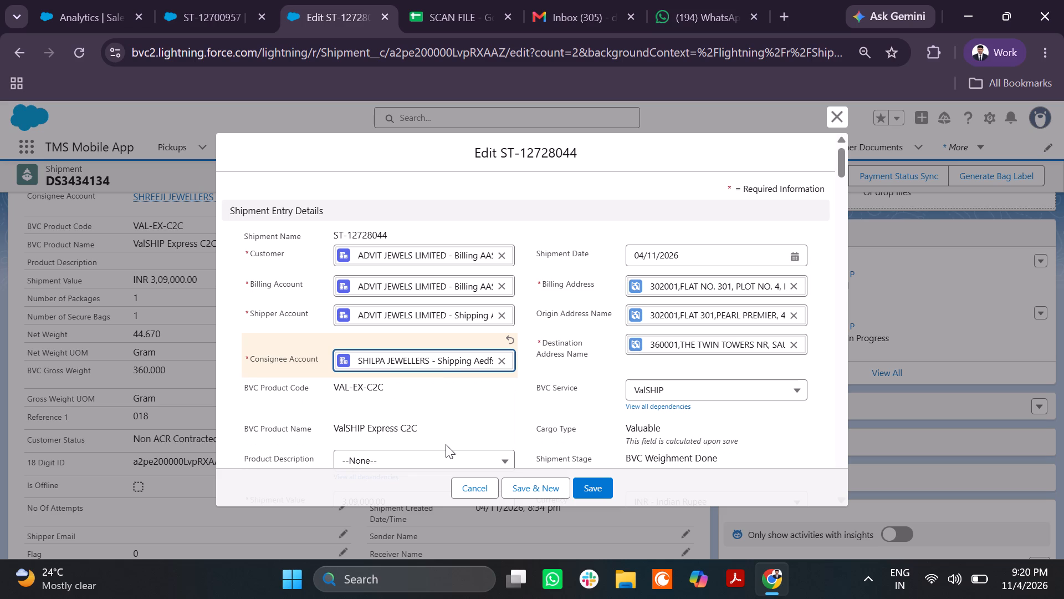
click(494, 398)
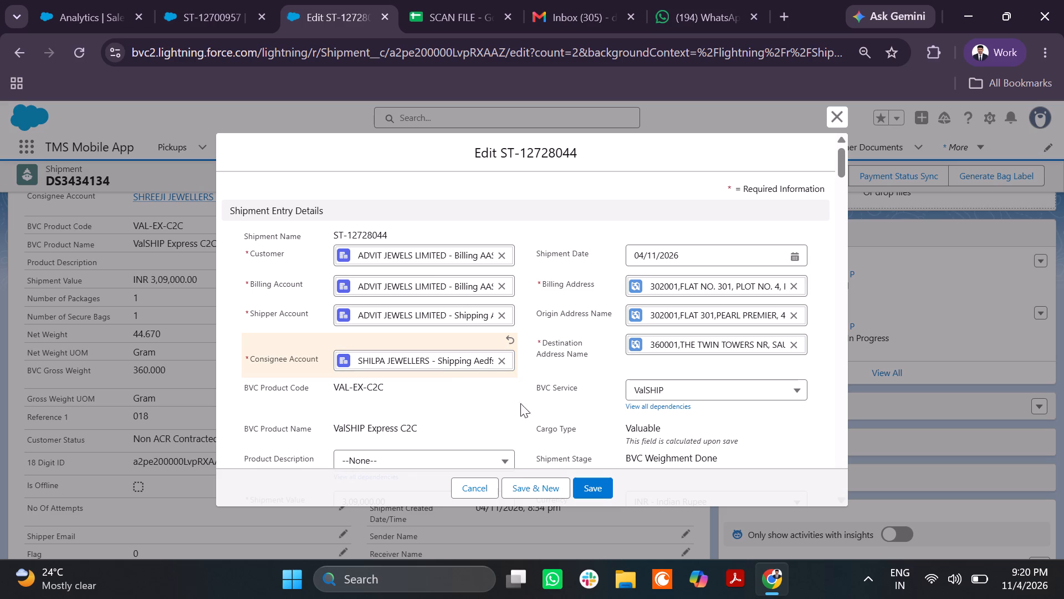
Set the shipment's Product Description to GOLD JEWELLERY and try to save the record.
scroll(526, 405, down, 2)
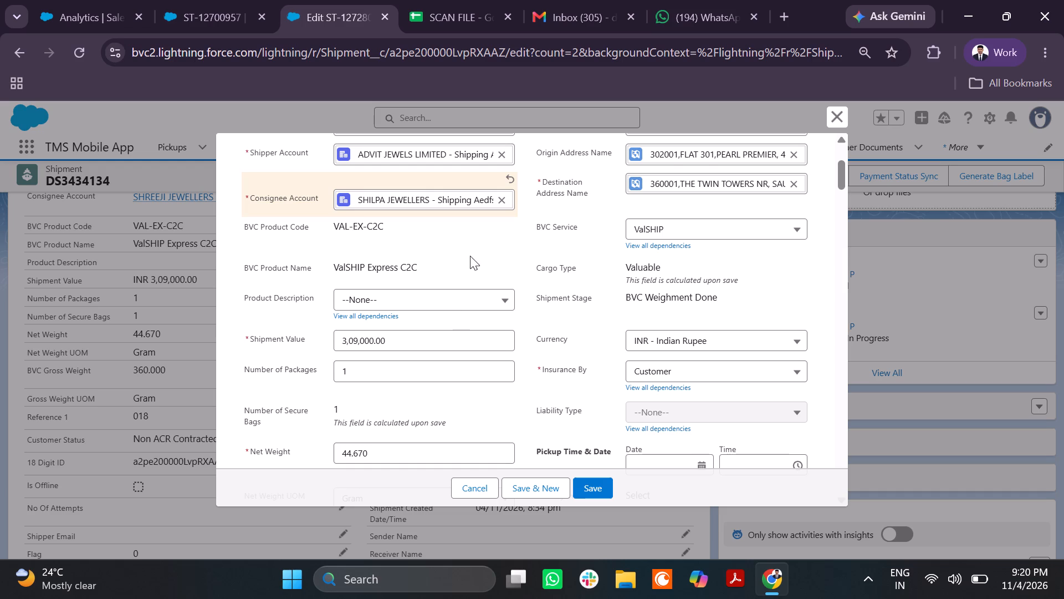
click(448, 299)
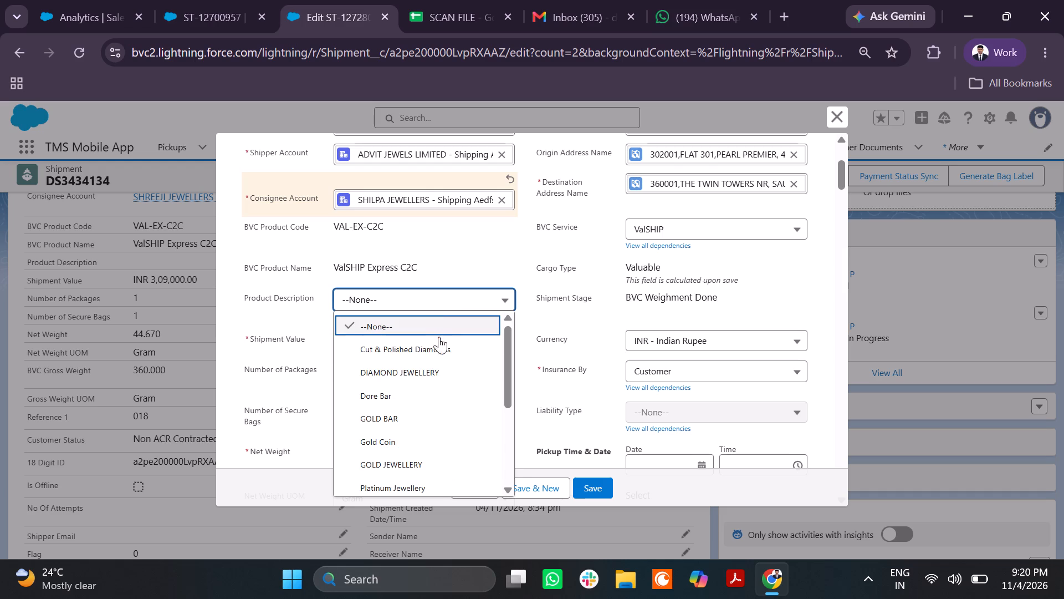
click(419, 465)
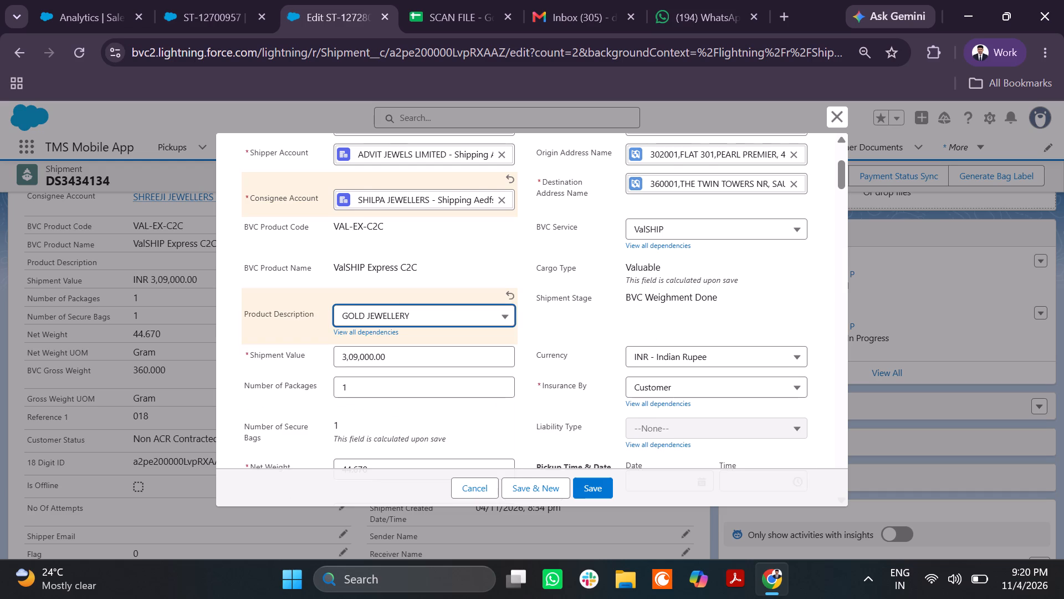
scroll(434, 420, down, 1)
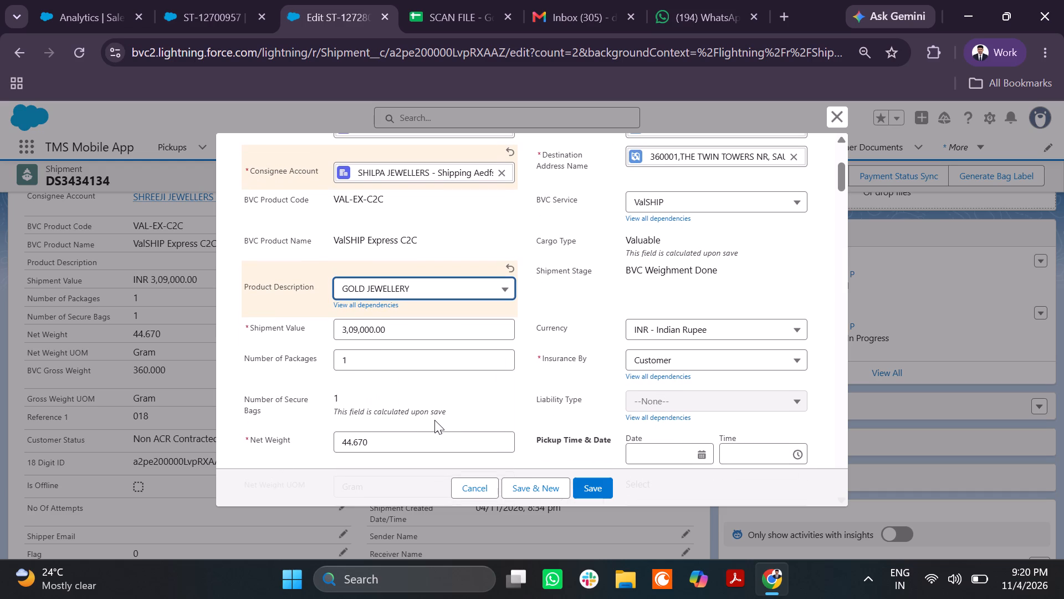
scroll(434, 420, down, 2)
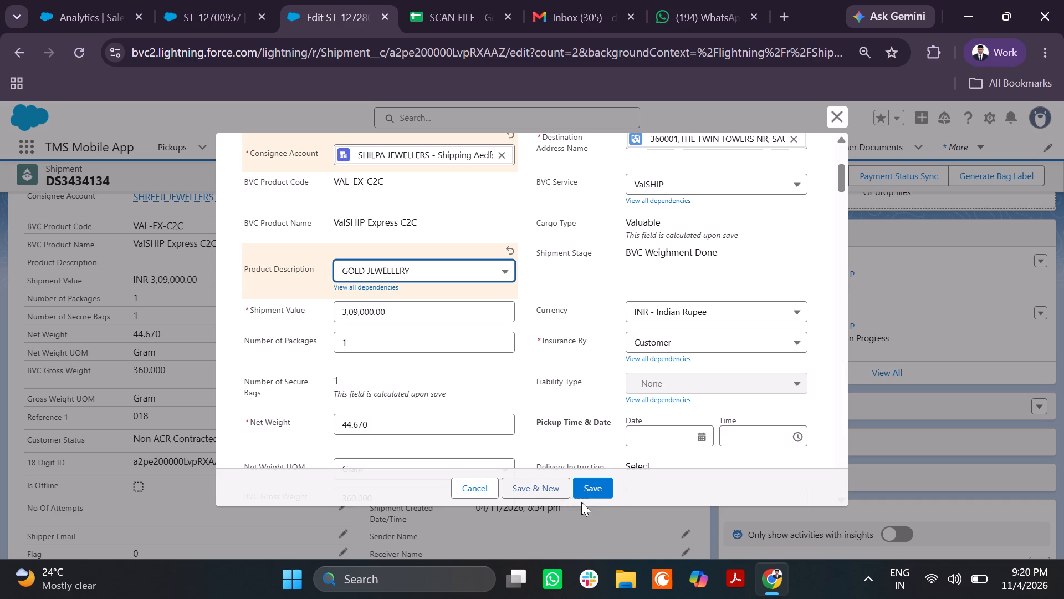
click(590, 486)
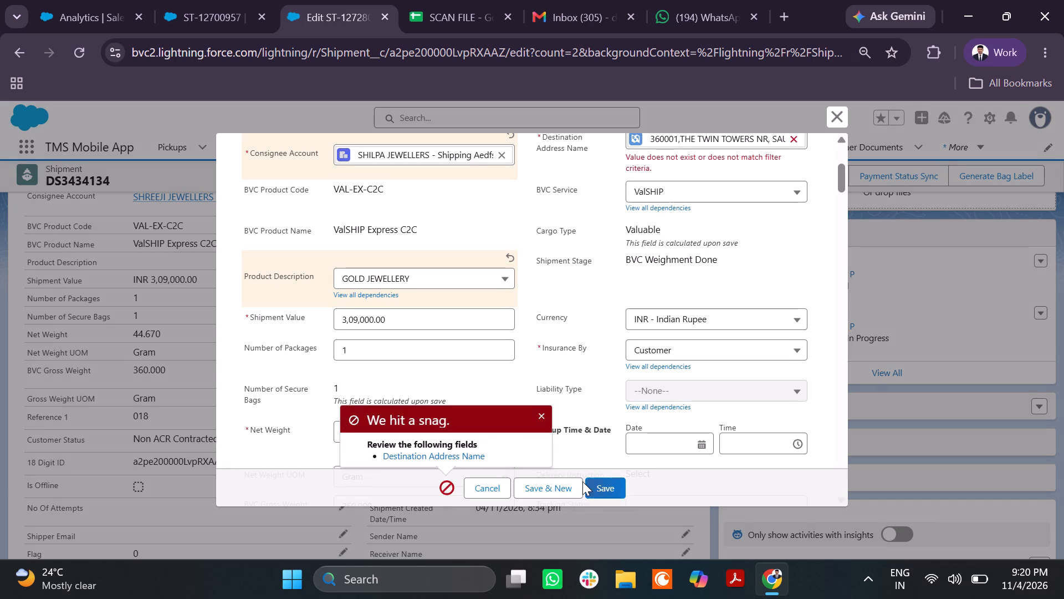
Replace the Destination Address Name with SHILPA JEWELLERS' Twin Tower ground floor address, searching for 3600, and save the shipment.
drag(540, 413, 650, 386)
scroll(659, 322, up, 1)
scroll(650, 386, up, 1)
click(792, 202)
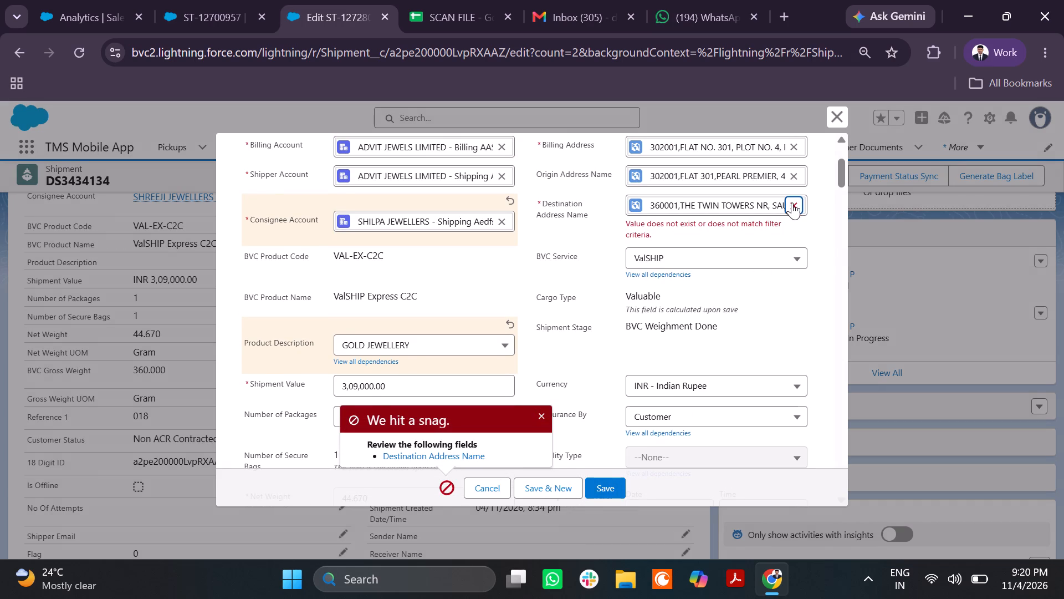
click(730, 215)
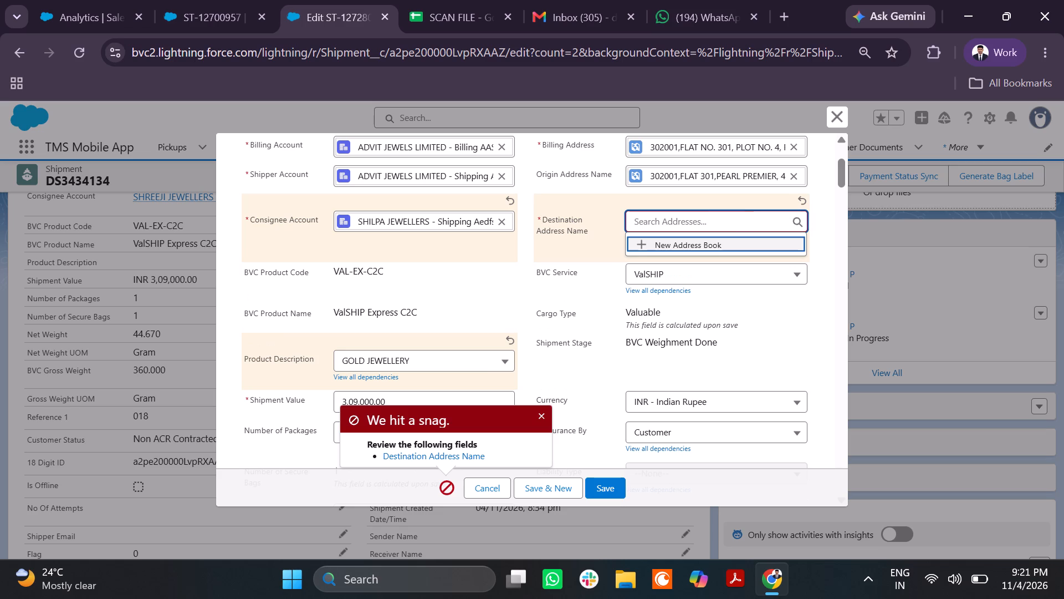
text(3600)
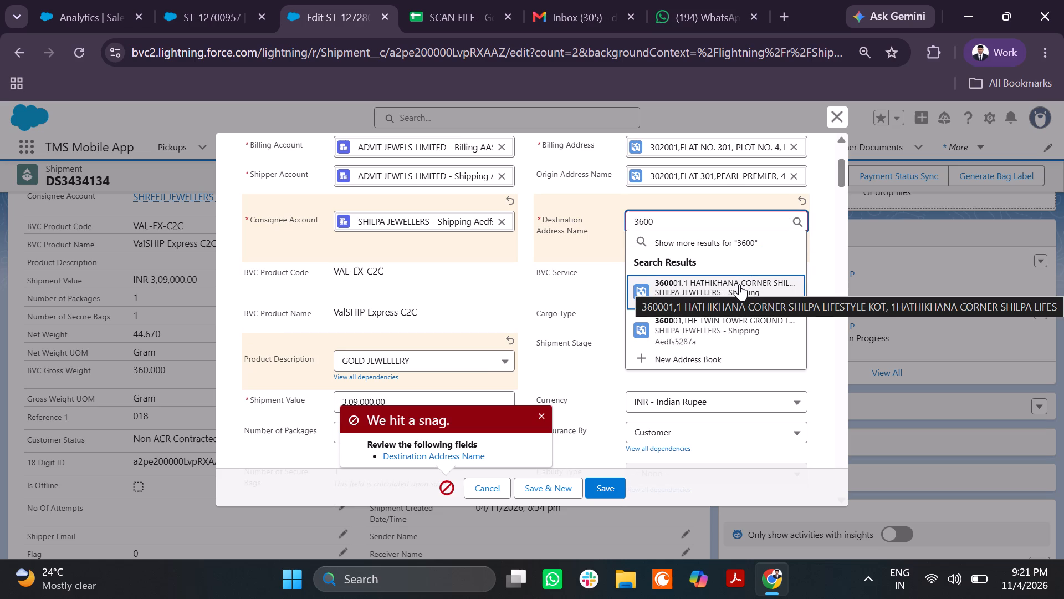
click(731, 320)
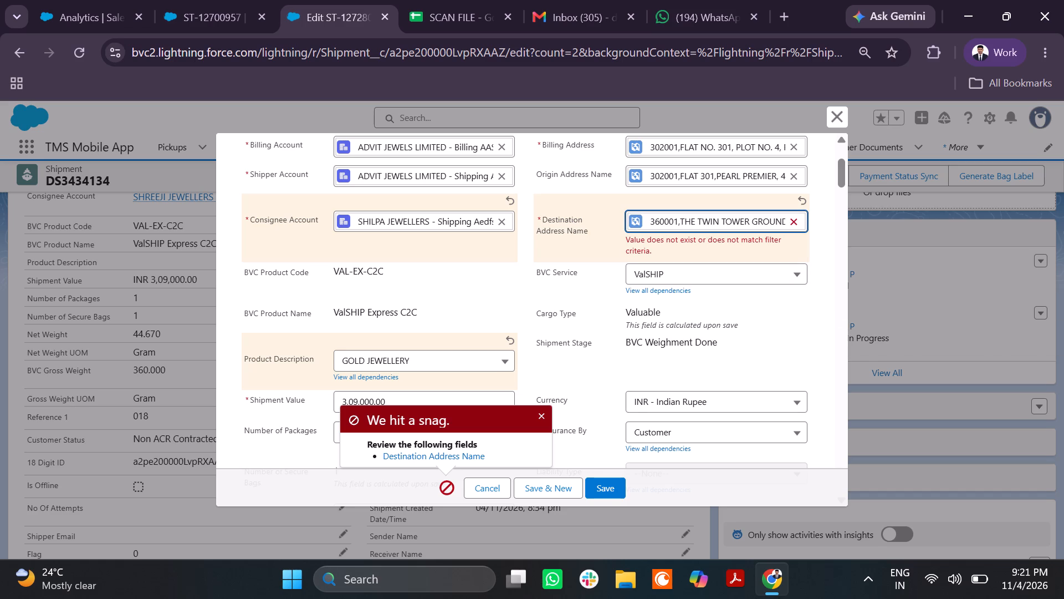
click(597, 485)
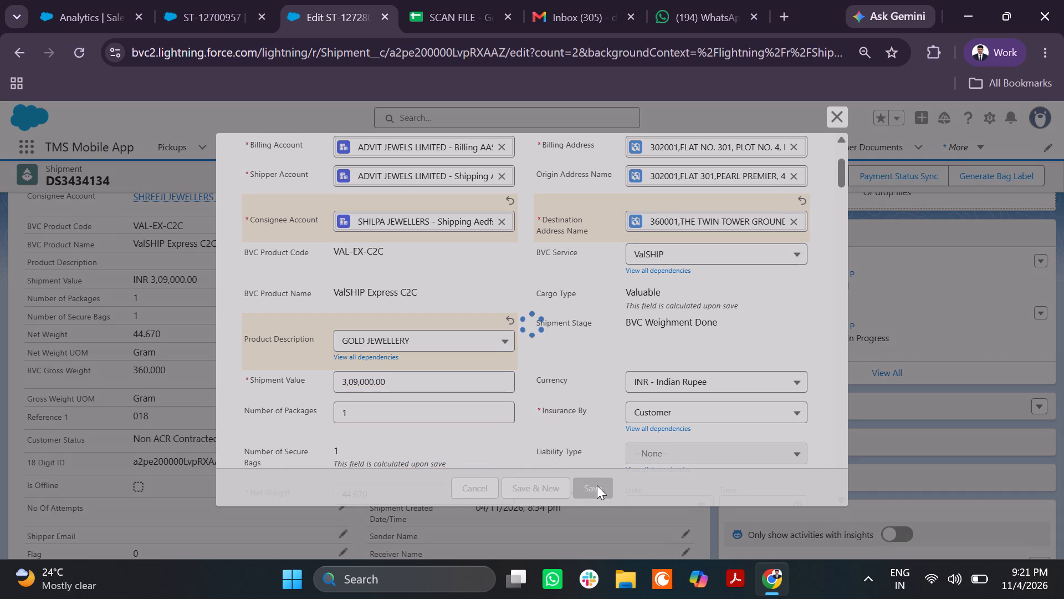
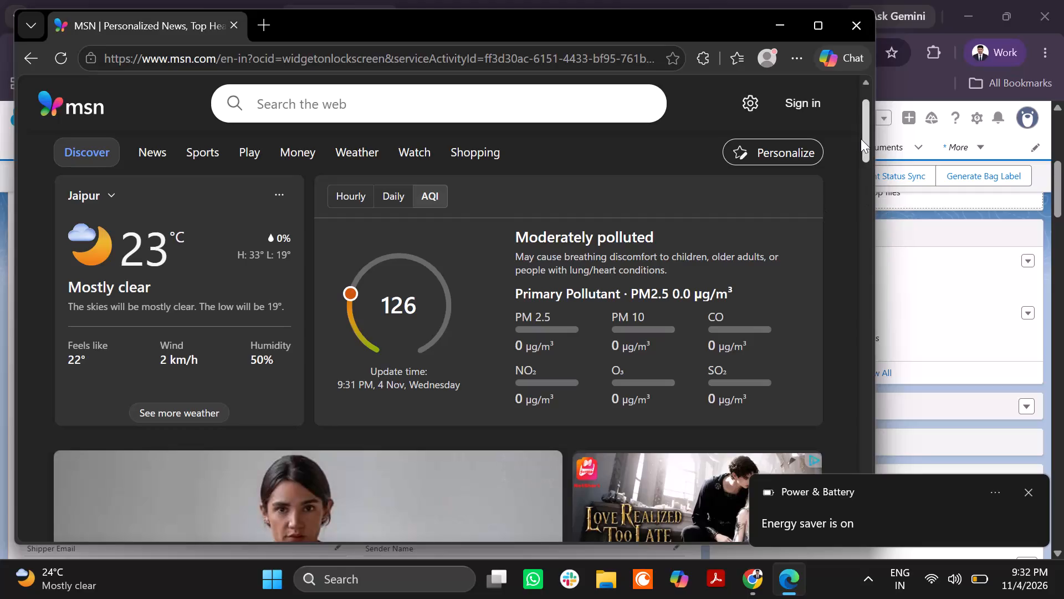
Close the MSN news window covering the shipment record.
click(858, 25)
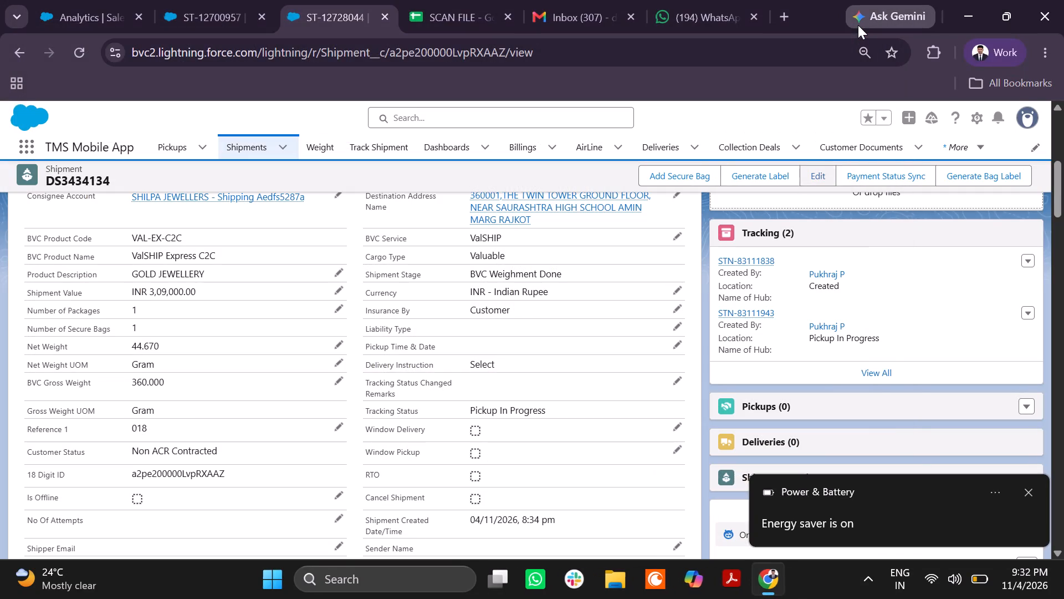
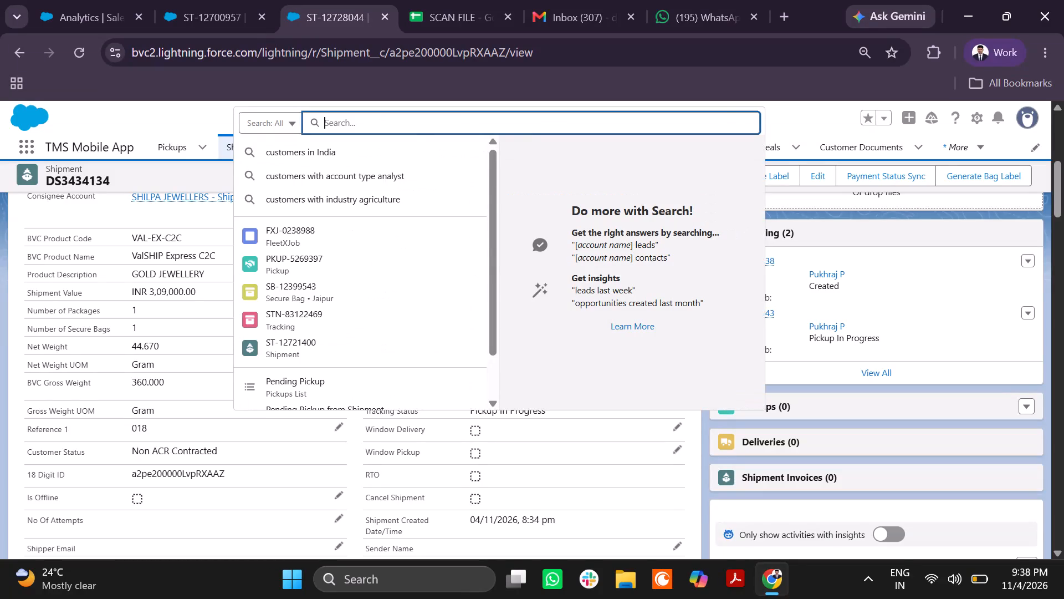
key(b)
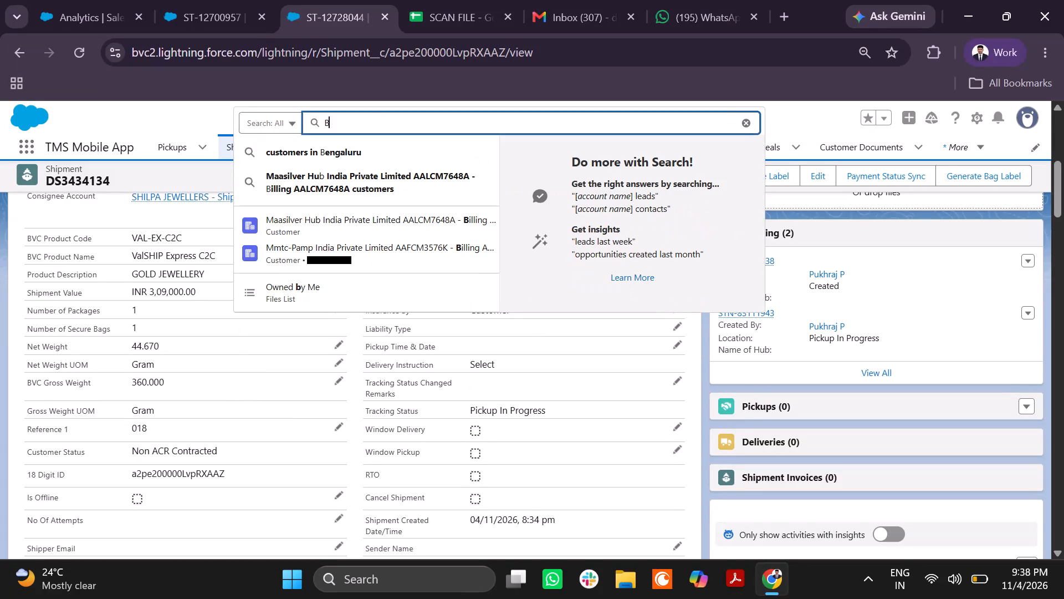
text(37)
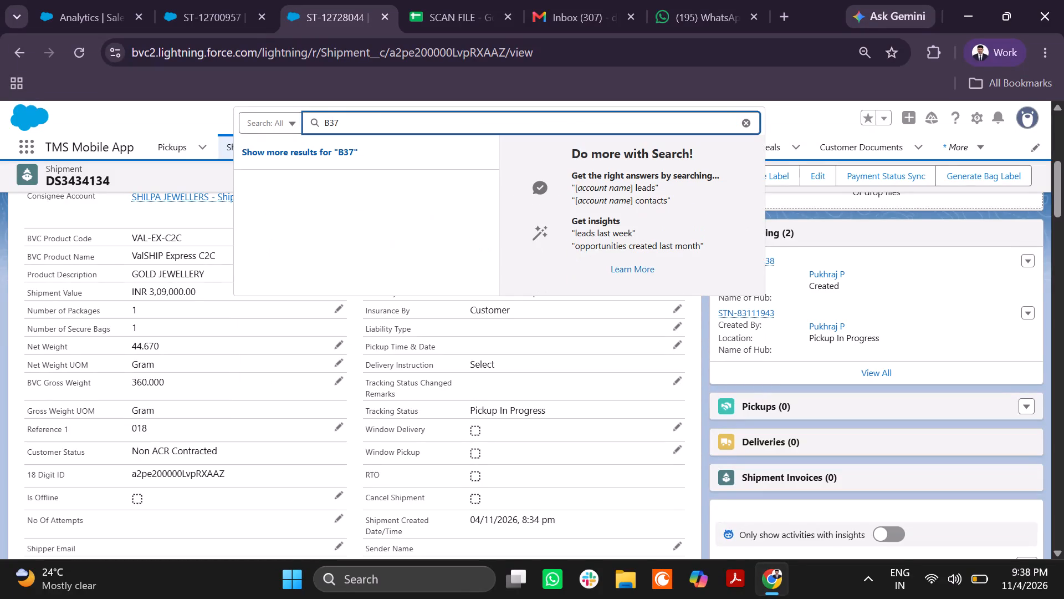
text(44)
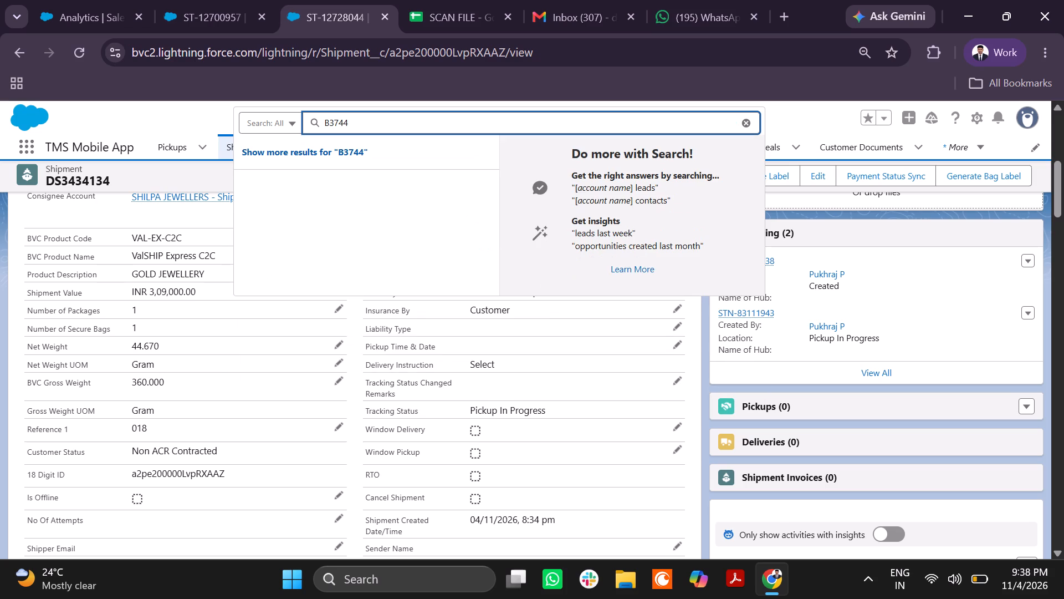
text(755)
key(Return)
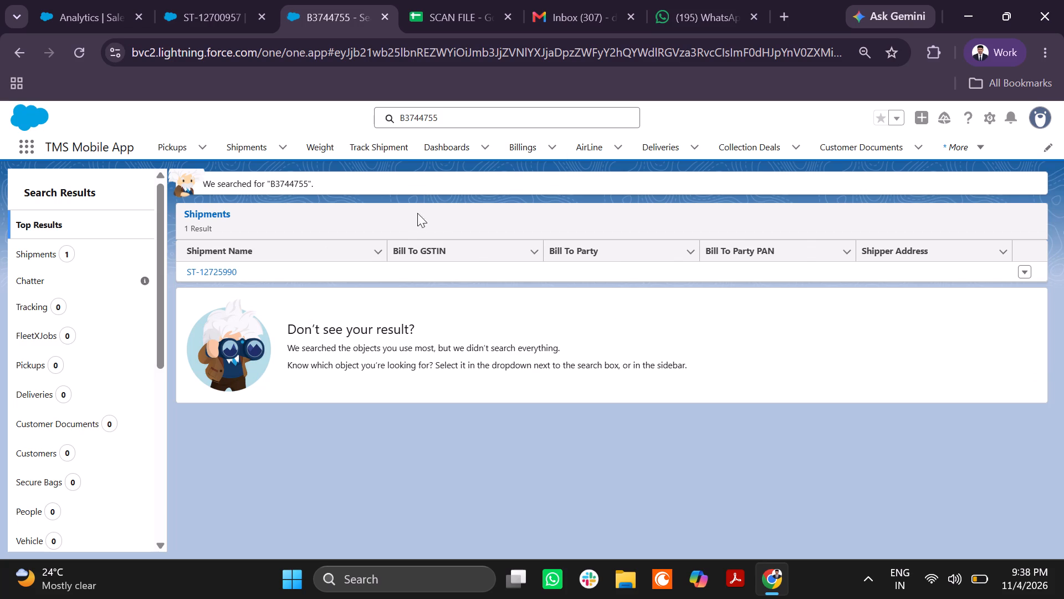
click(226, 276)
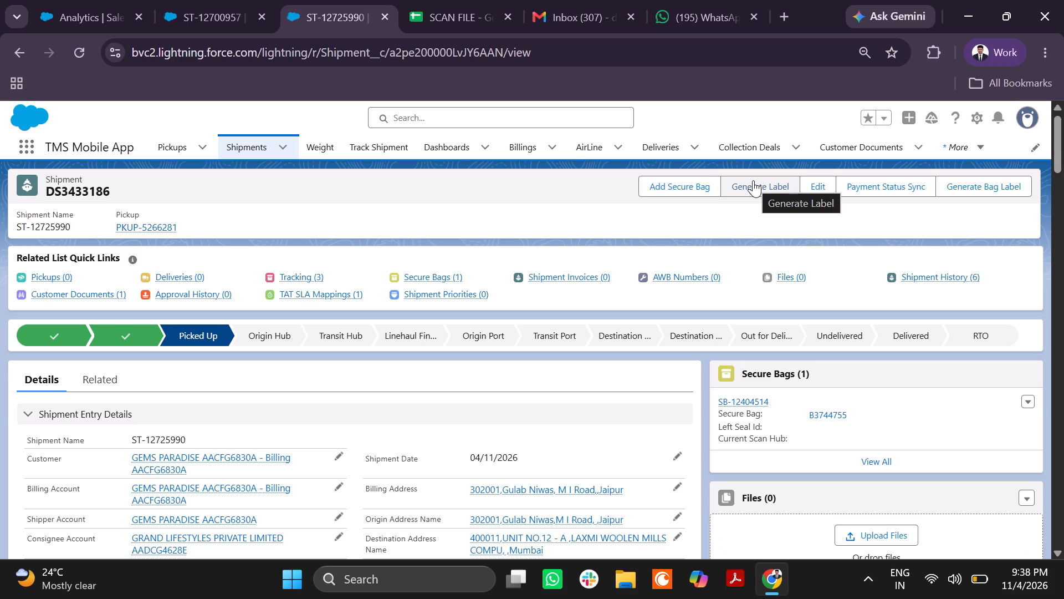
click(753, 180)
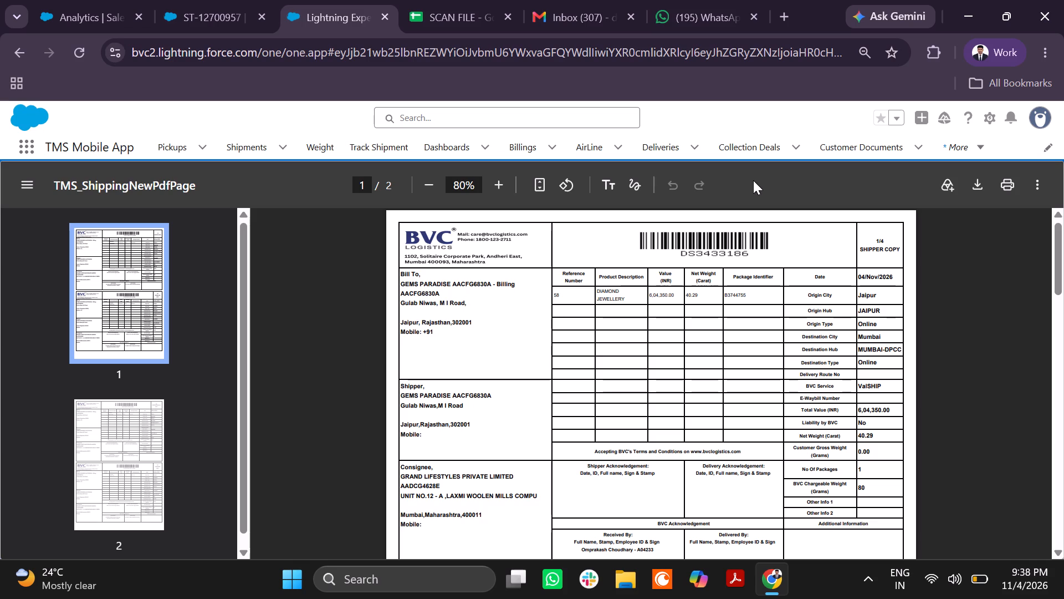
click(1008, 177)
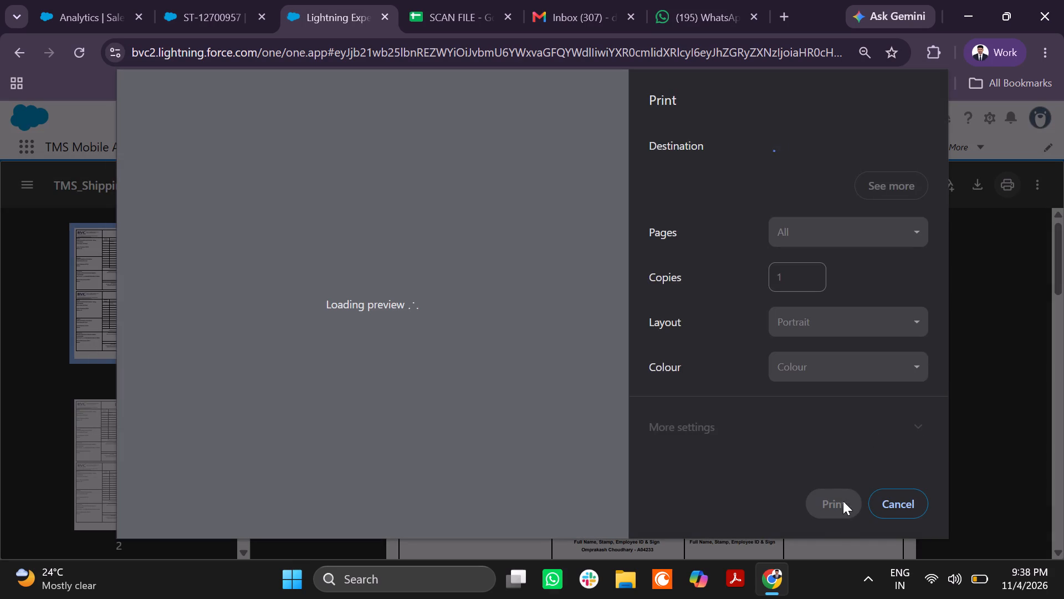
click(843, 501)
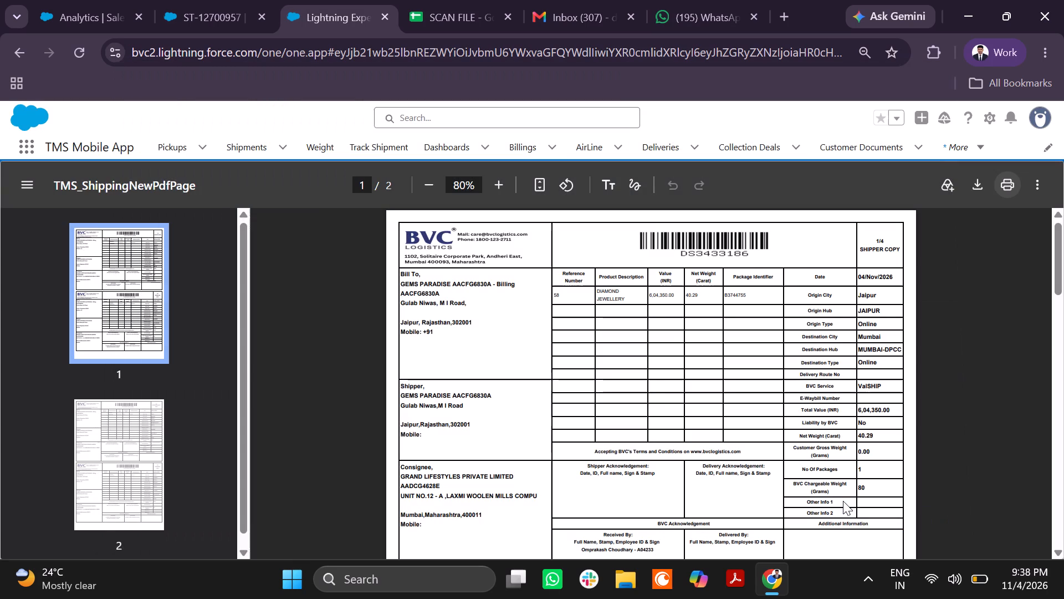
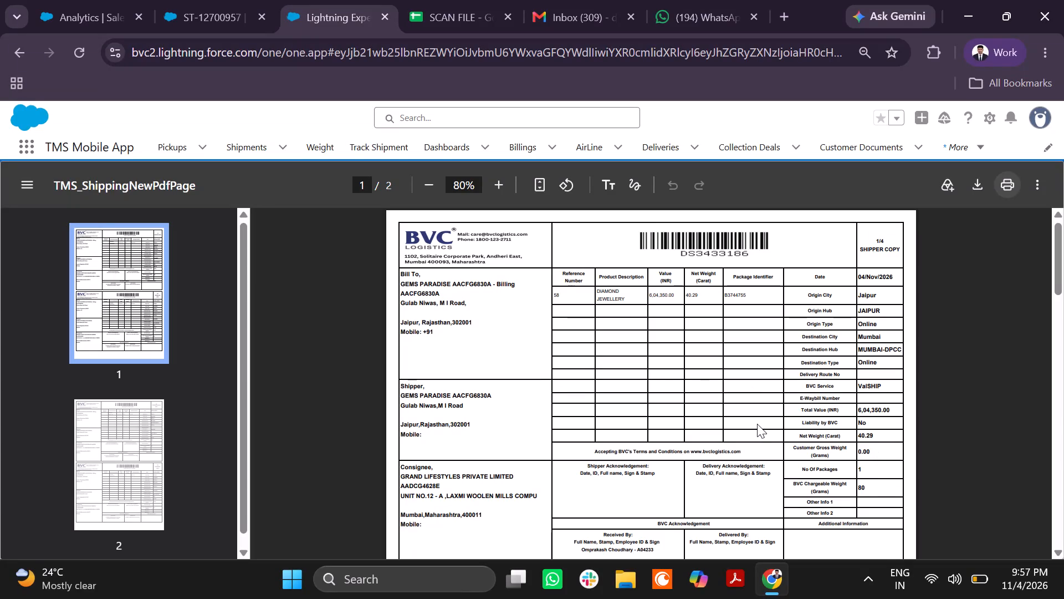
click(475, 116)
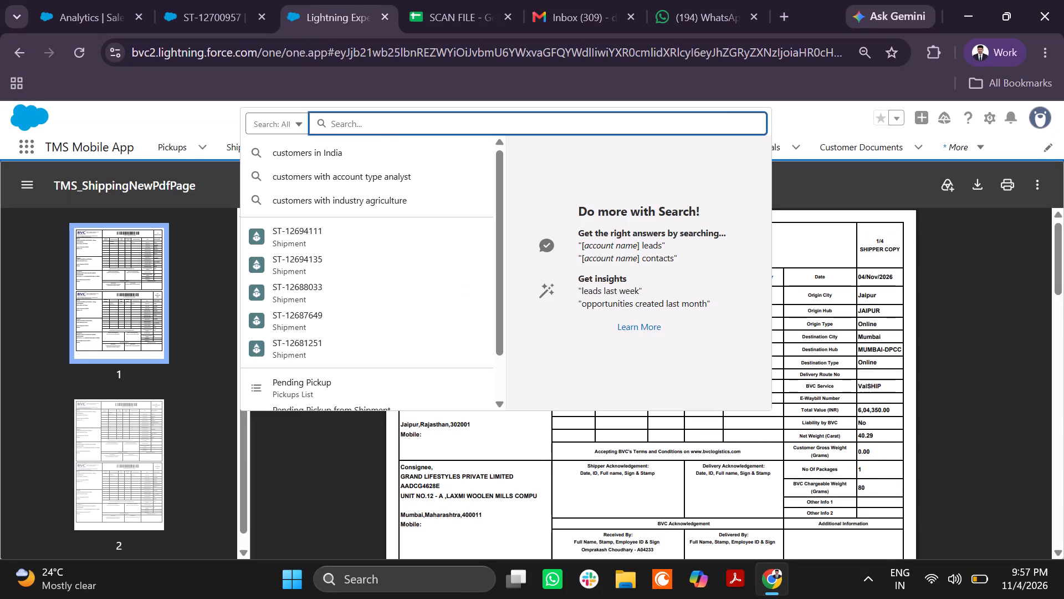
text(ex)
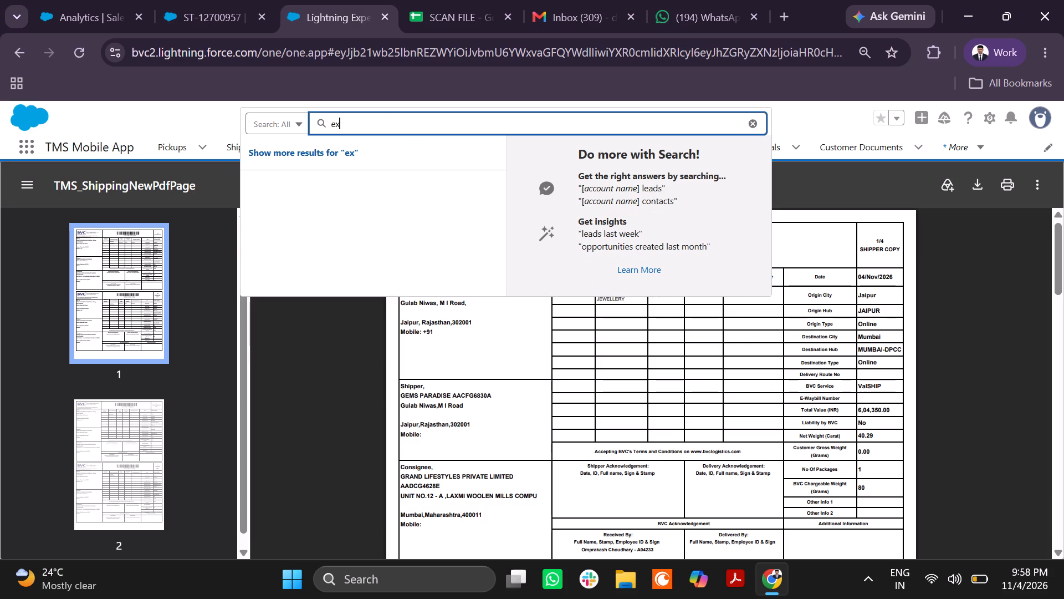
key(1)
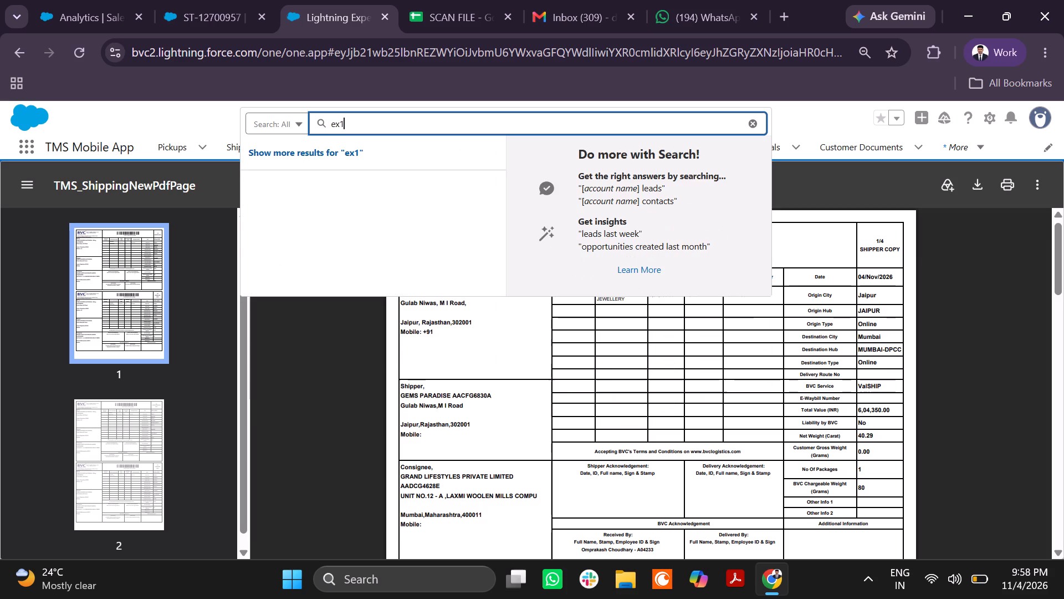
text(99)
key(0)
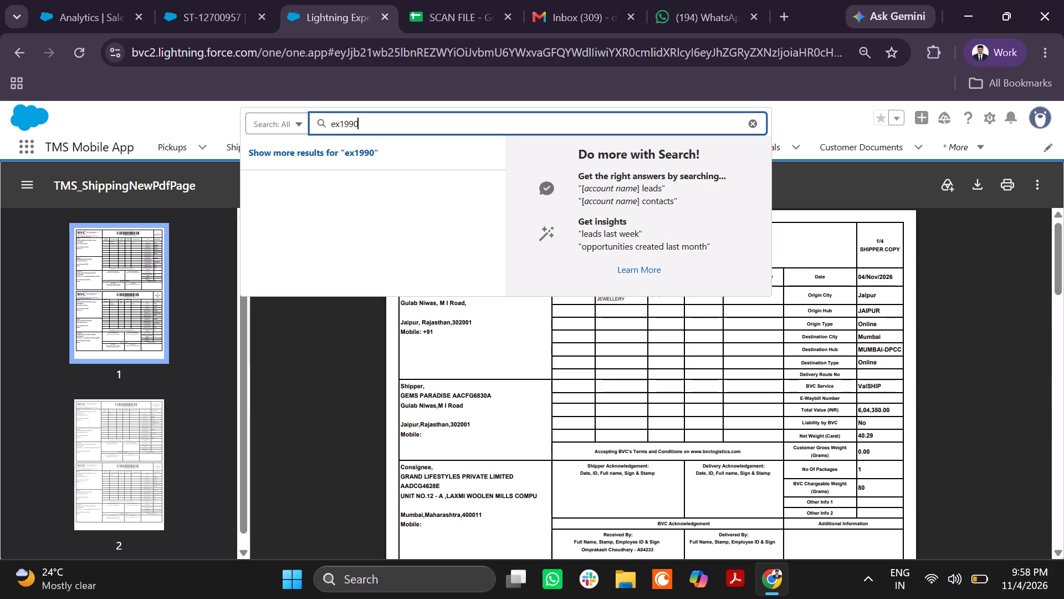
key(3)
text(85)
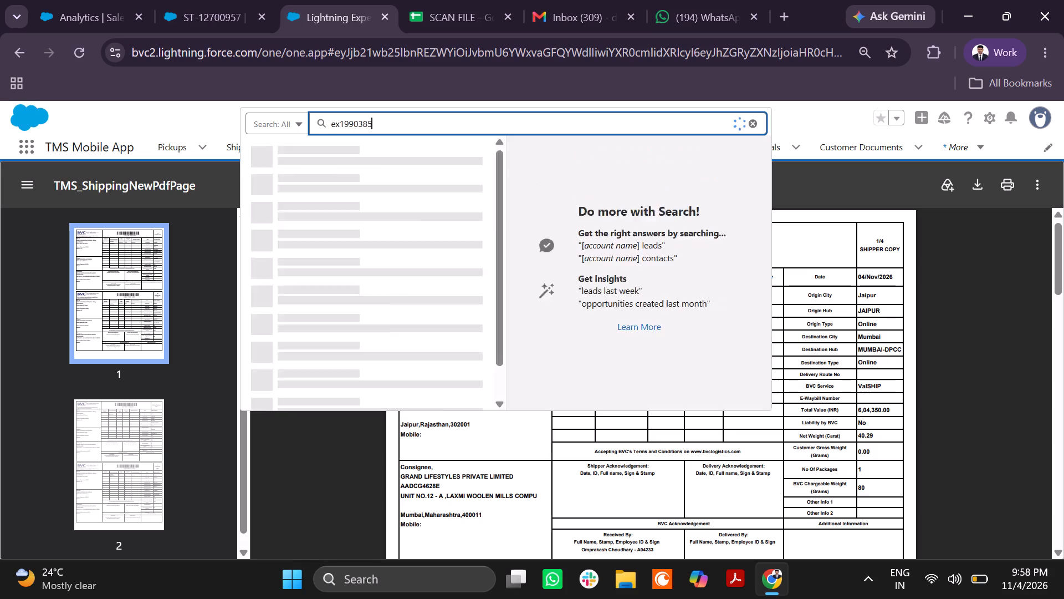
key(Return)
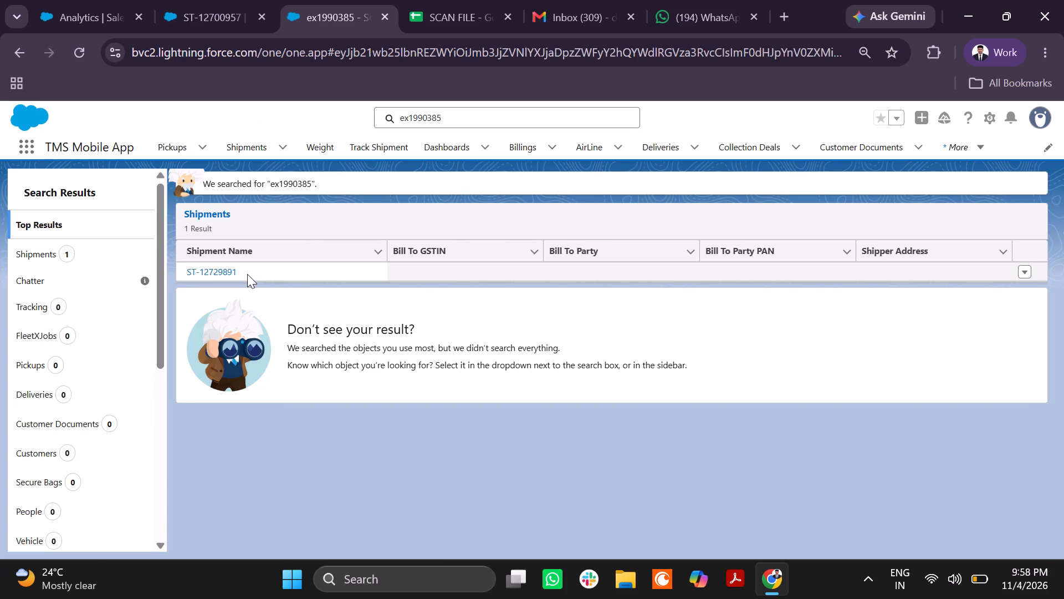
click(232, 273)
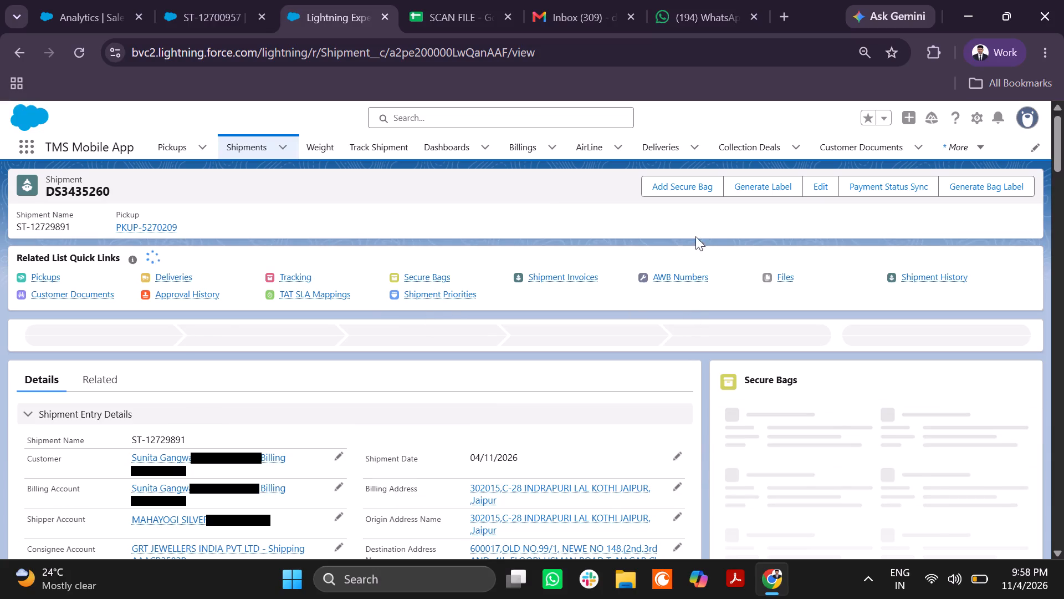
click(762, 194)
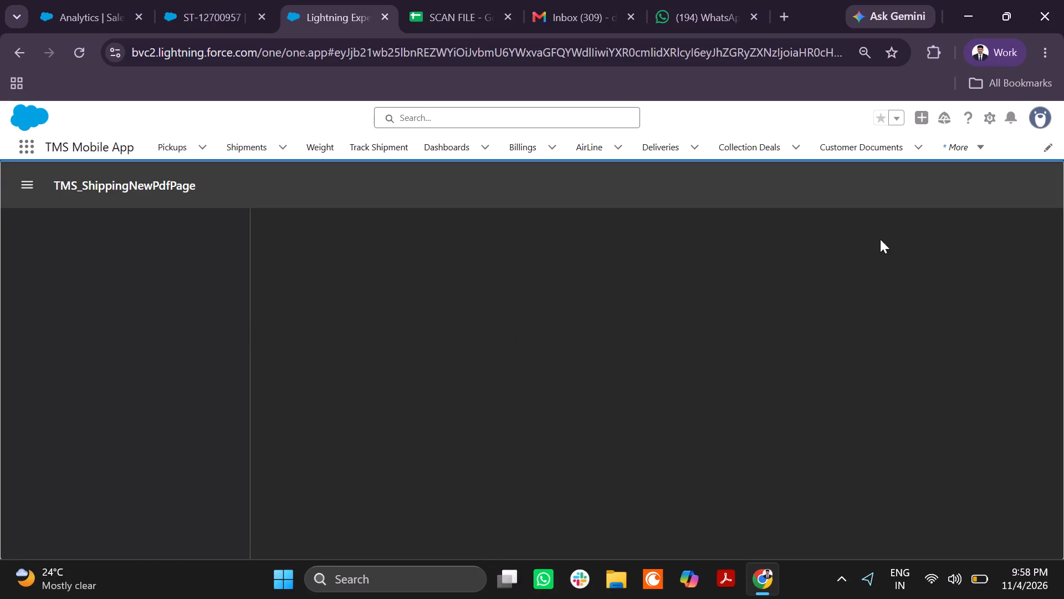
click(1006, 188)
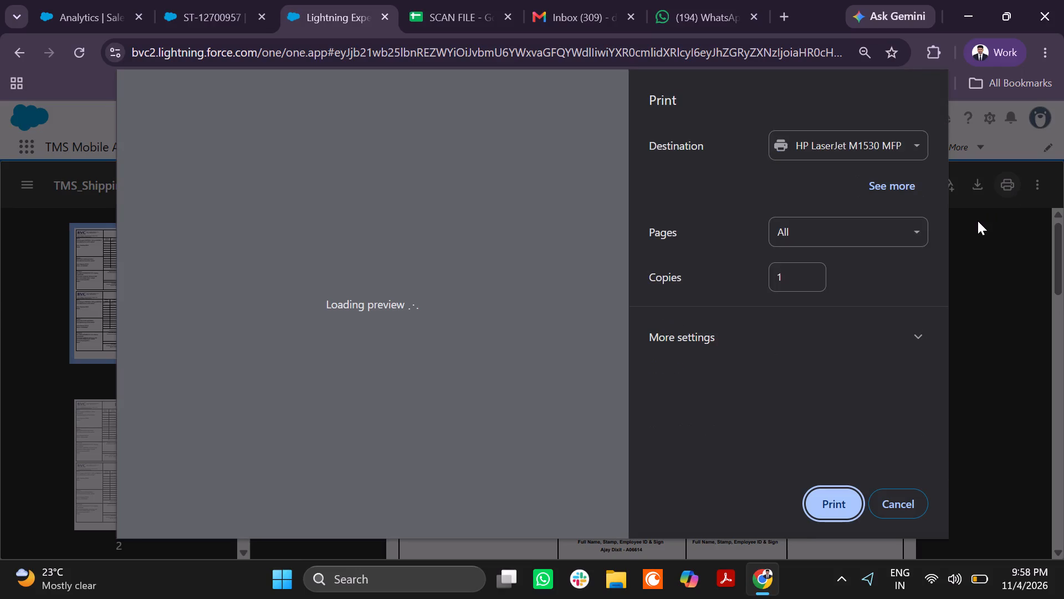
key(Return)
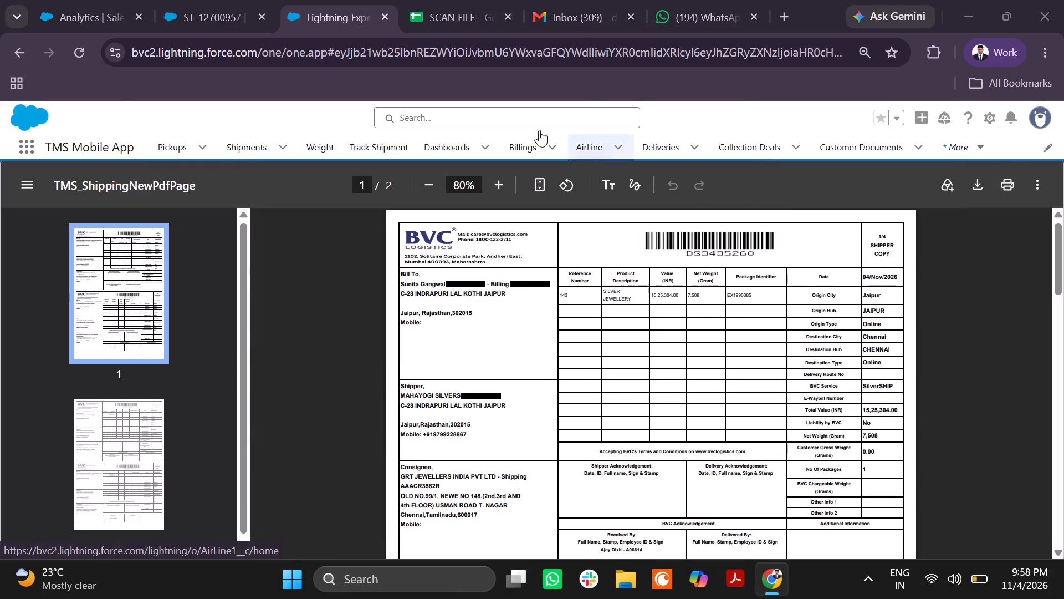
click(518, 118)
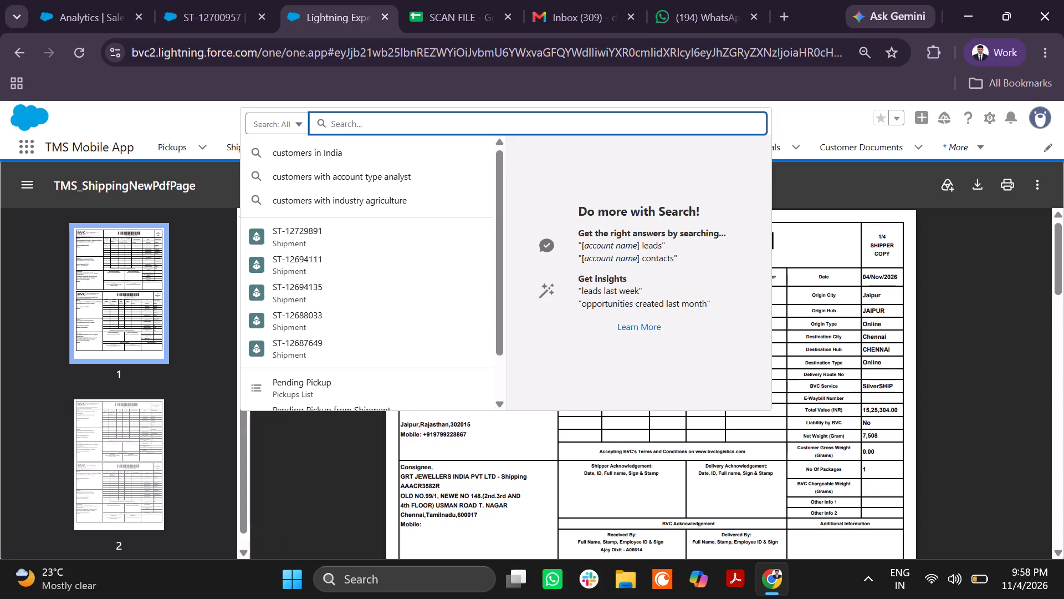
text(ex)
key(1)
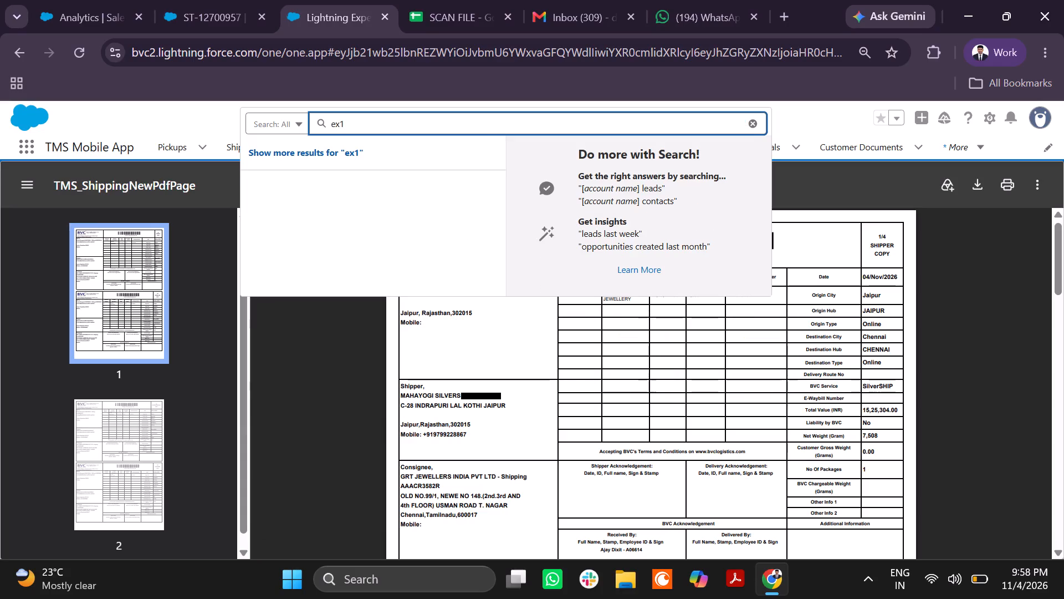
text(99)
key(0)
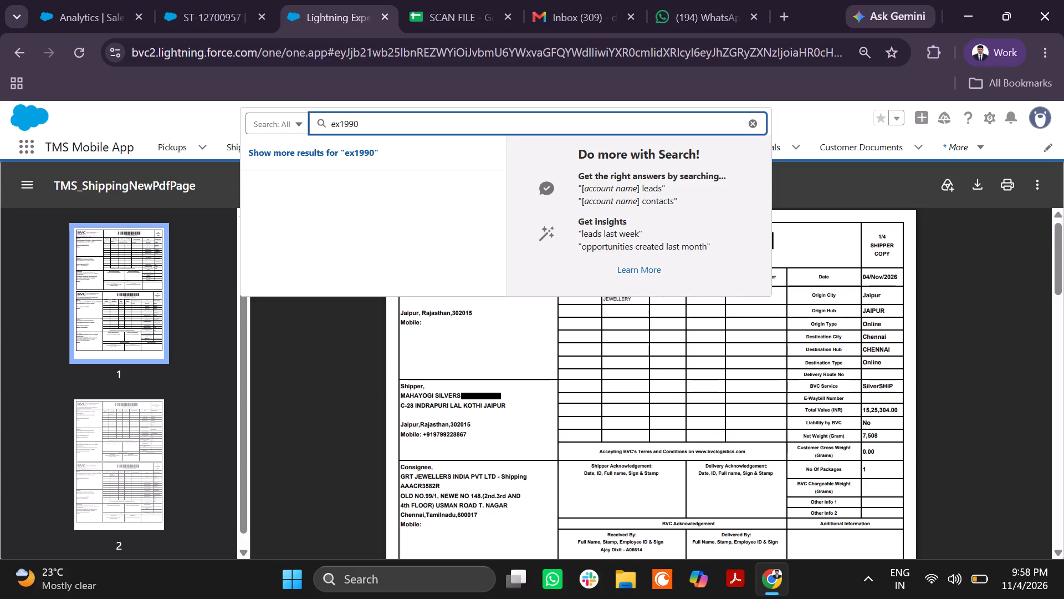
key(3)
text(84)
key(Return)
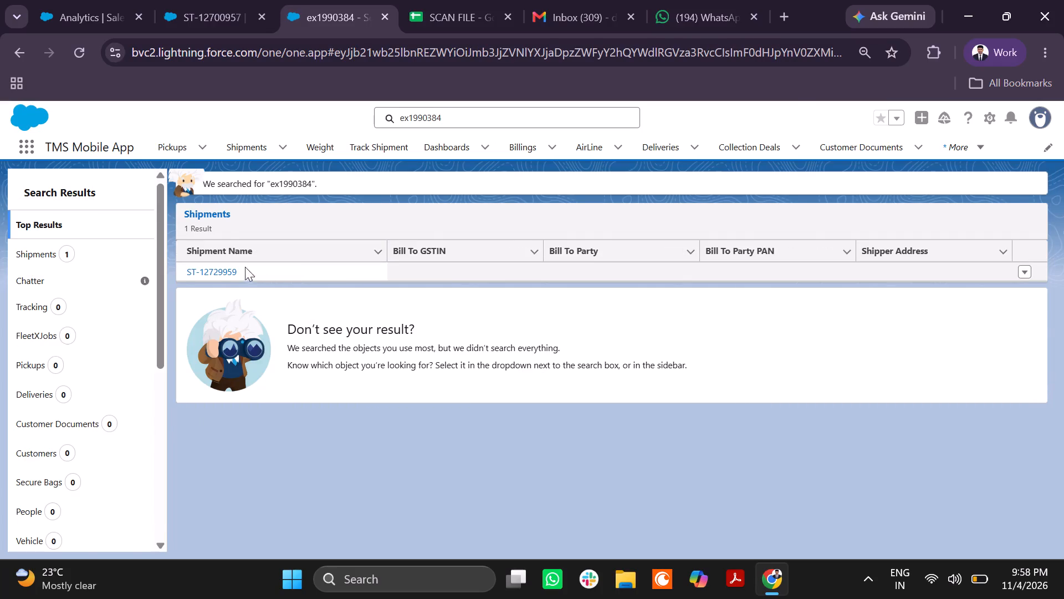
click(222, 270)
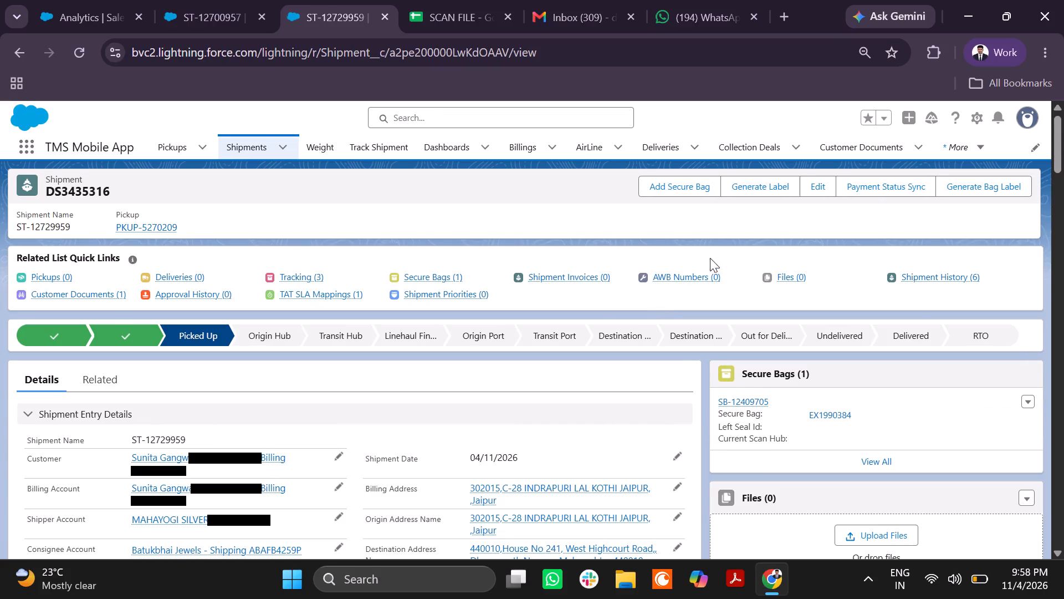
click(750, 186)
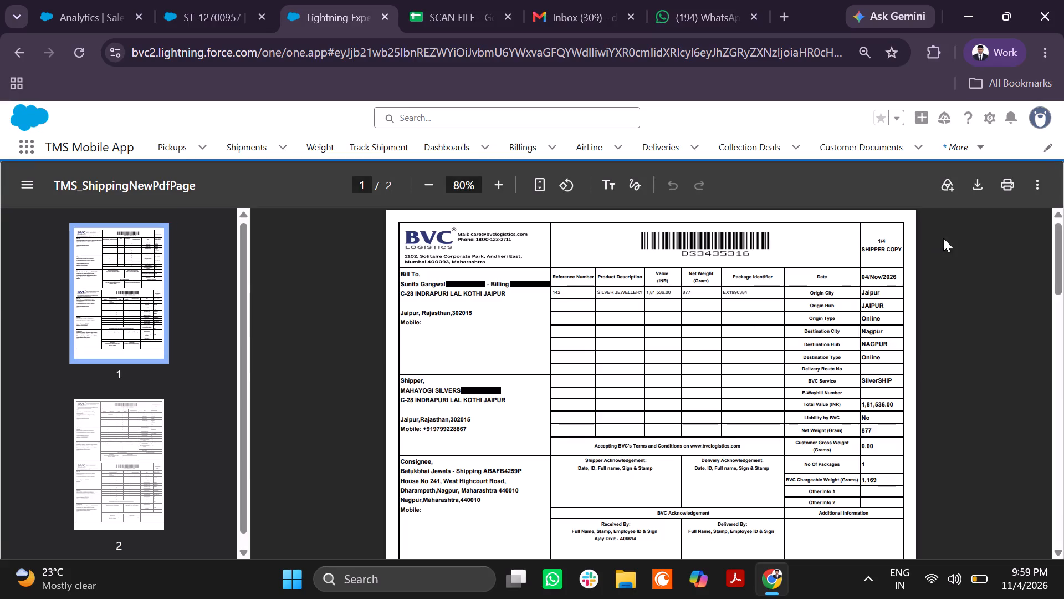
click(1008, 196)
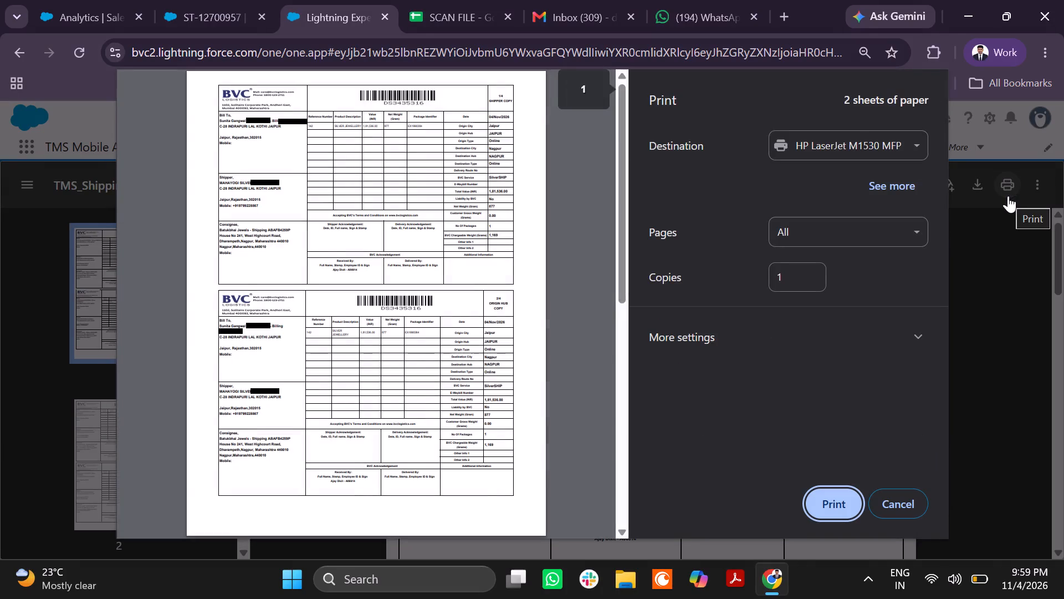
key(Return)
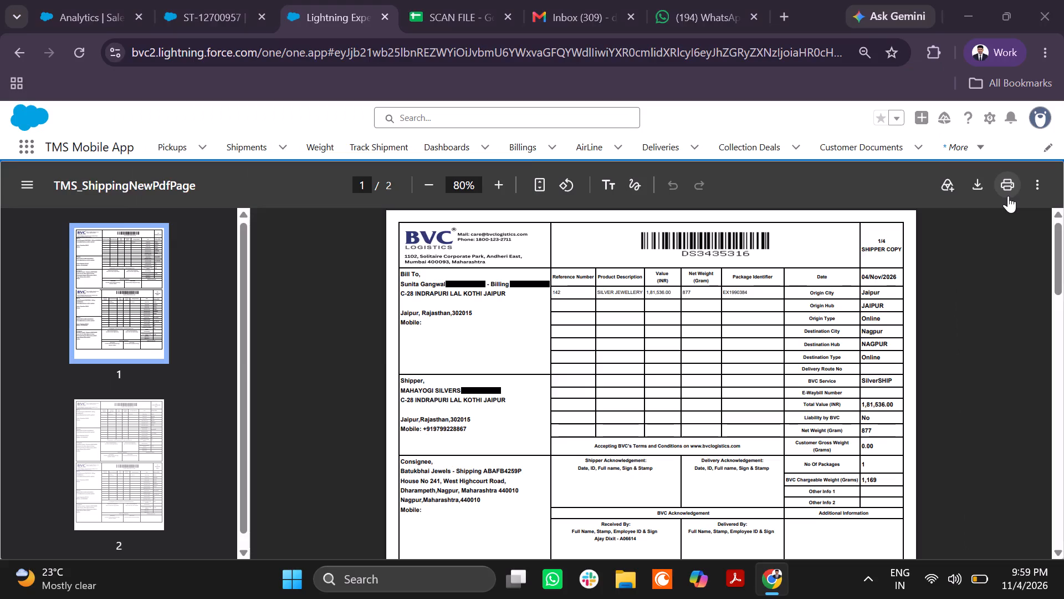
click(422, 116)
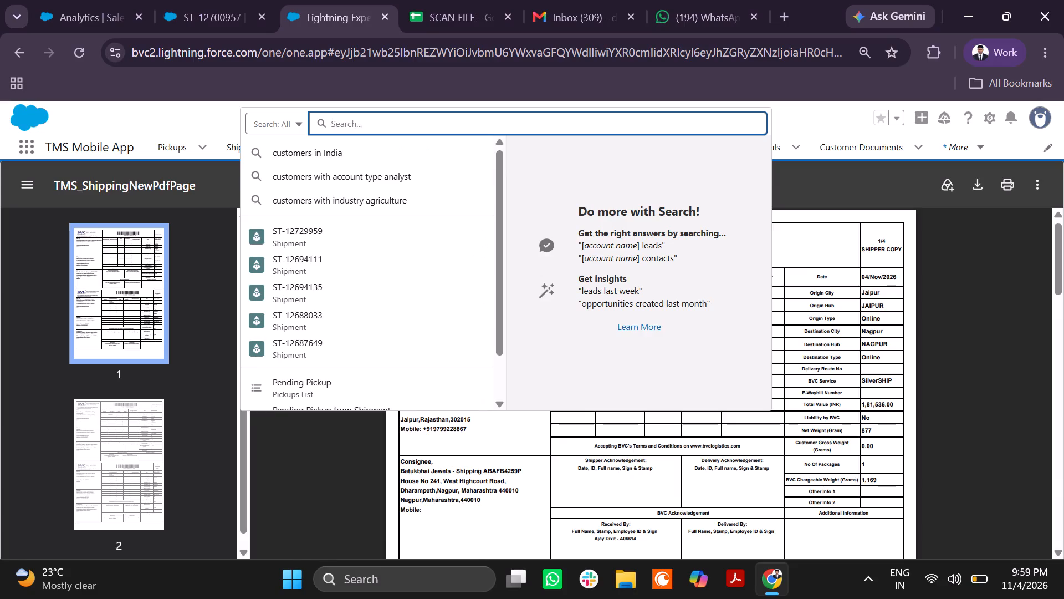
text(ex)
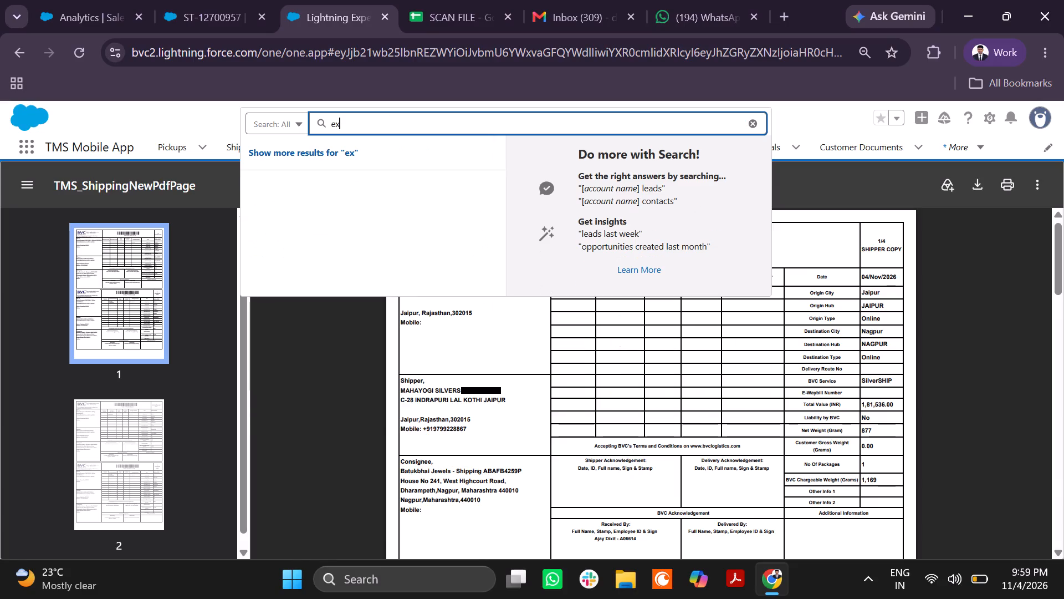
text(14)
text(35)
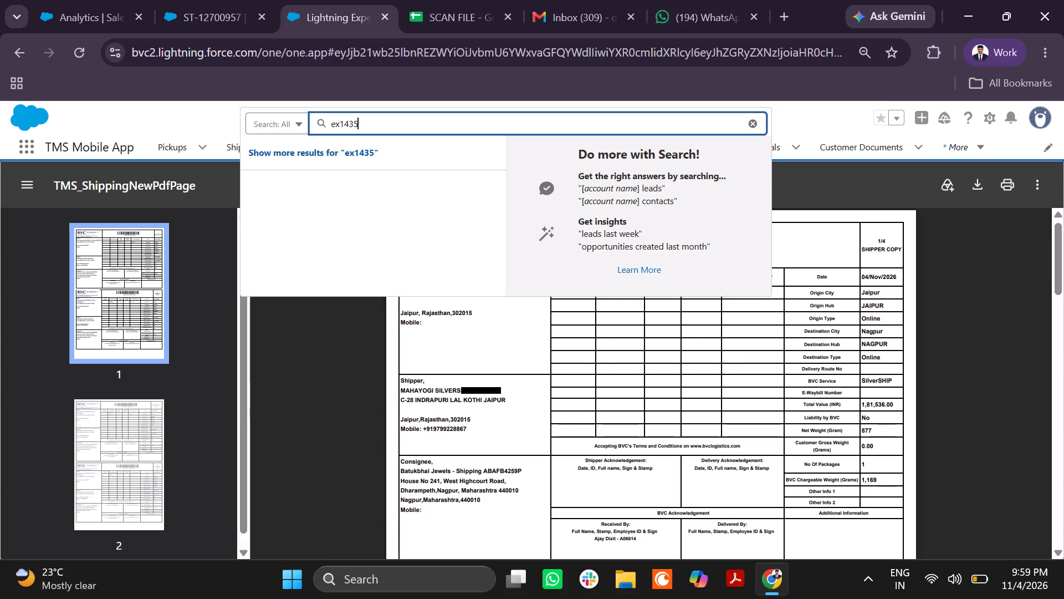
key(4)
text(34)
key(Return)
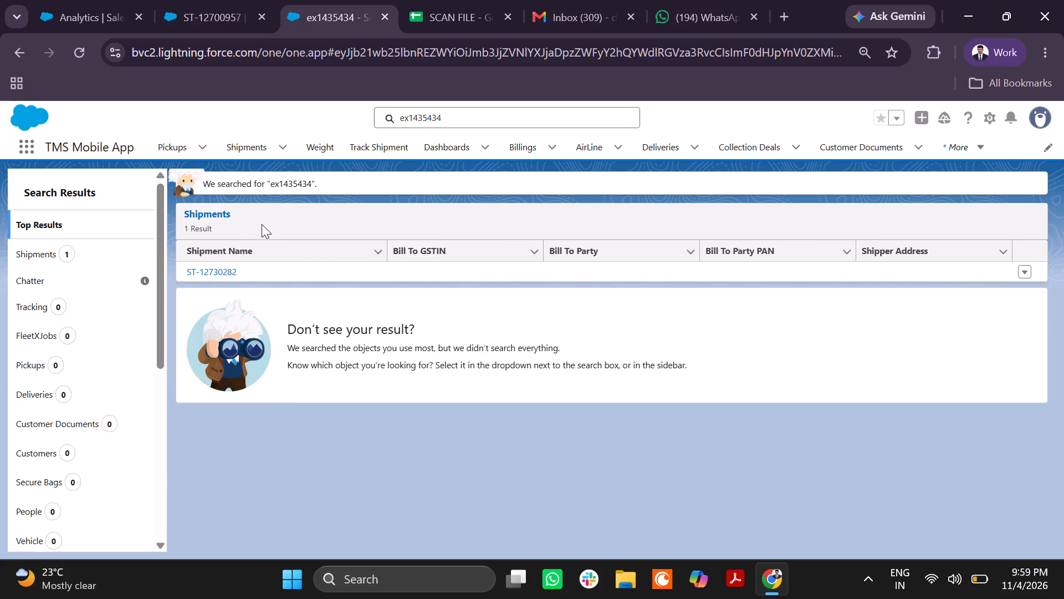
click(218, 270)
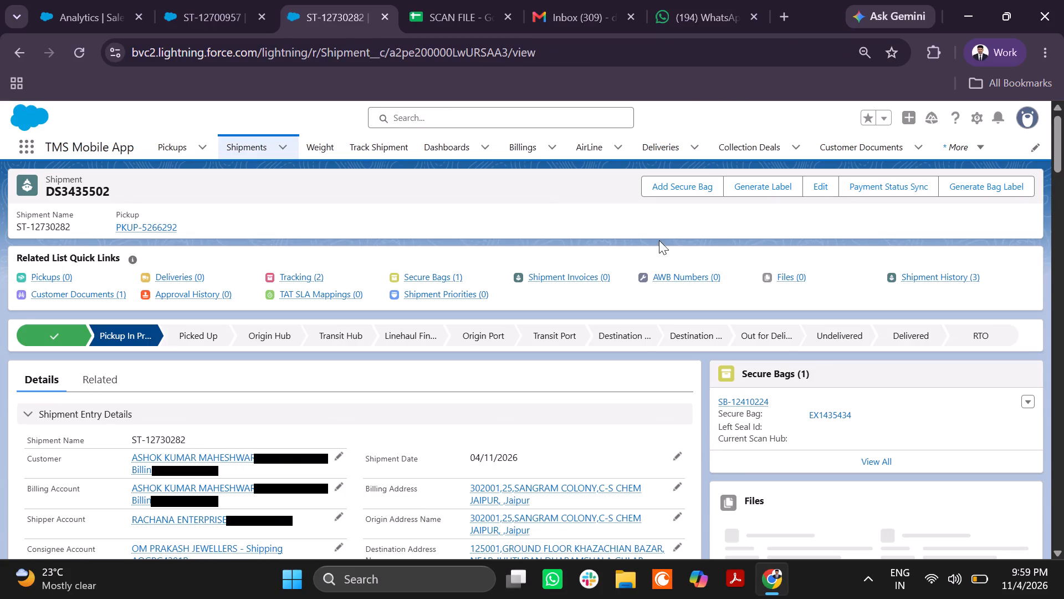
click(758, 178)
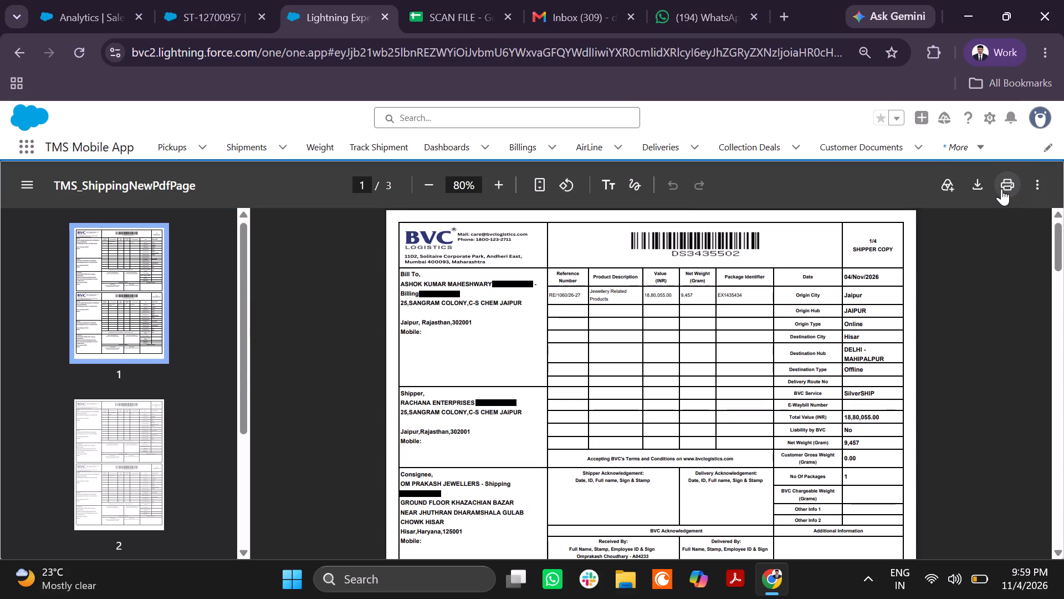
click(1001, 189)
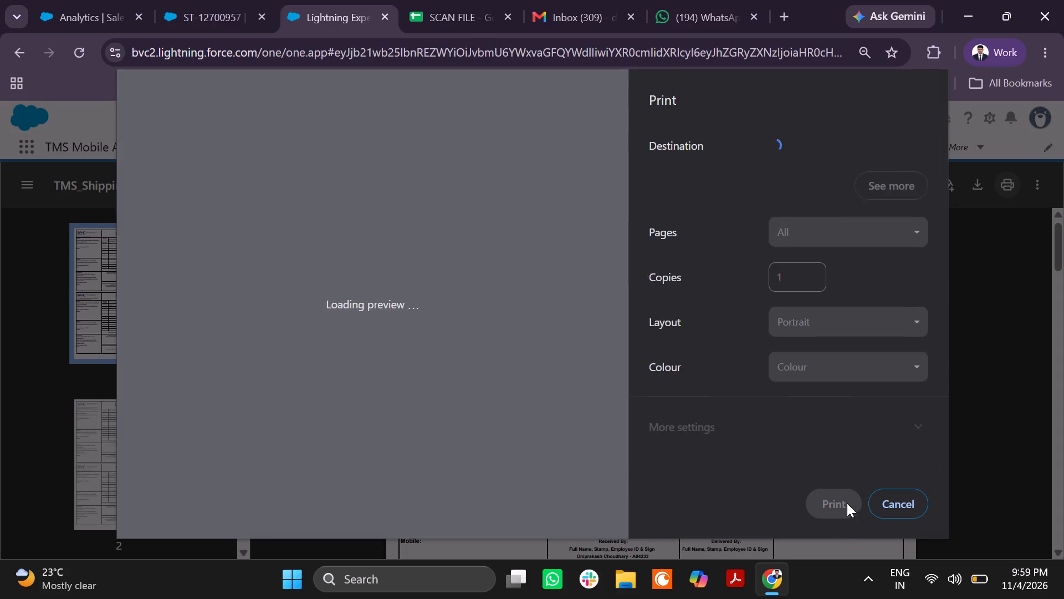
click(833, 510)
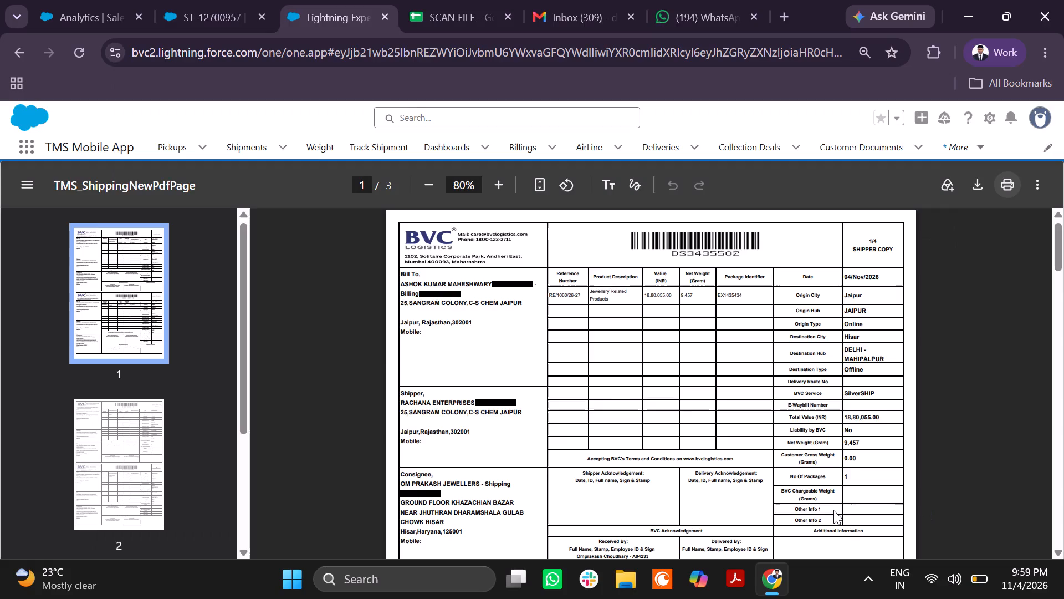
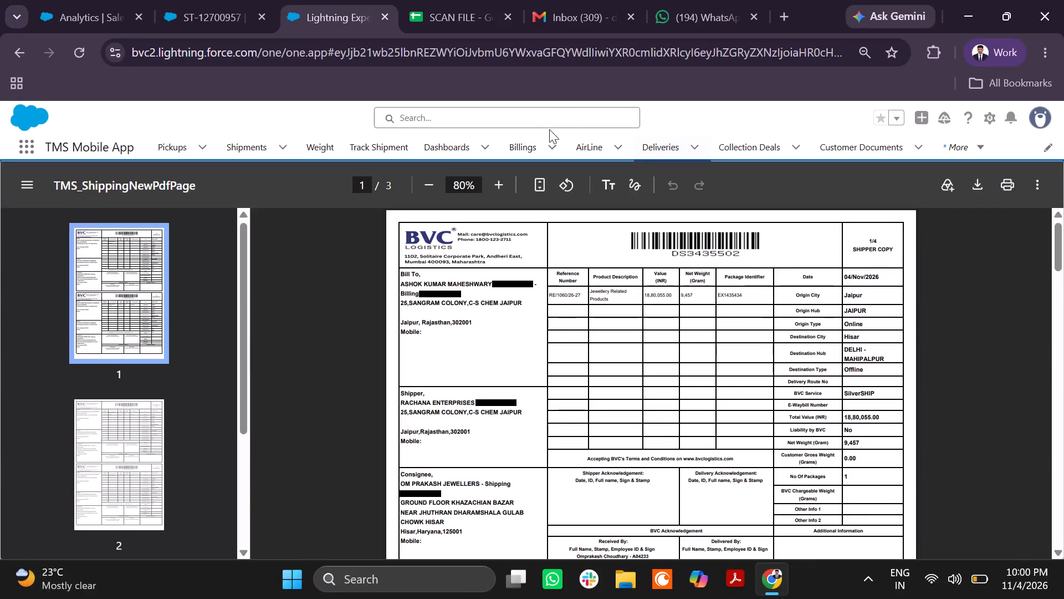
click(564, 108)
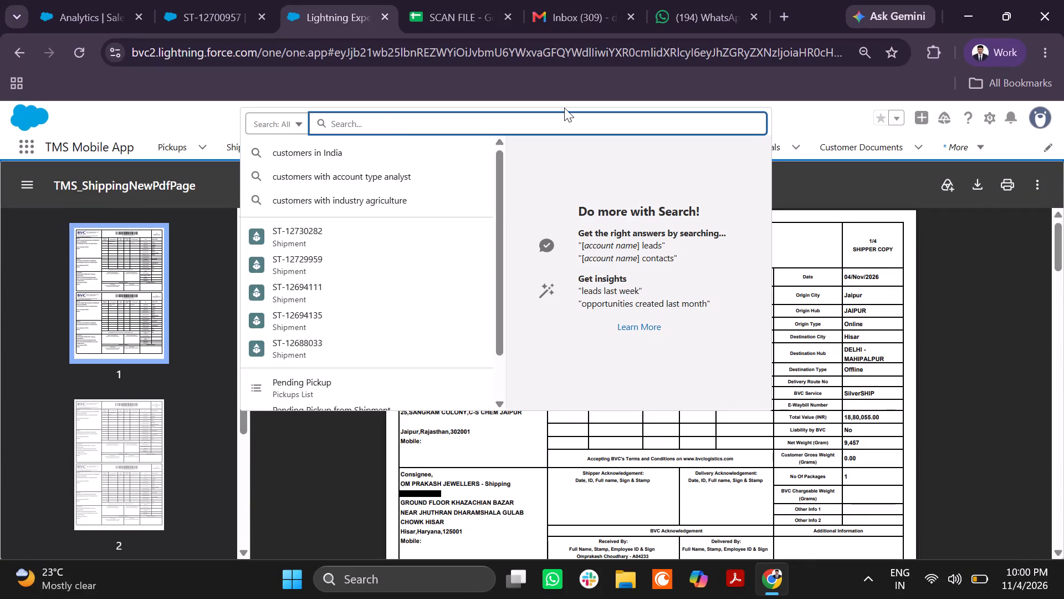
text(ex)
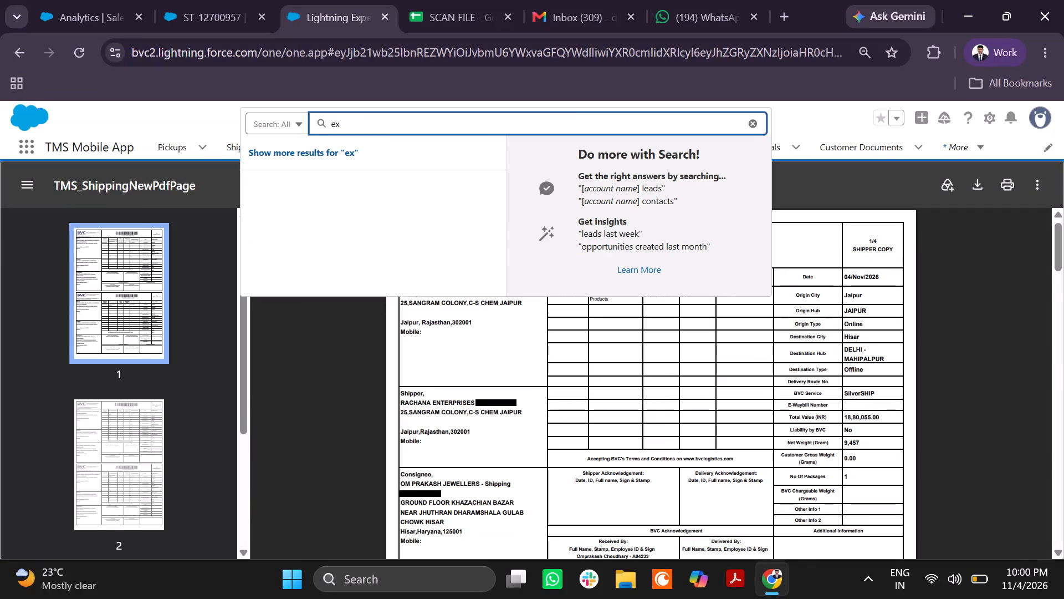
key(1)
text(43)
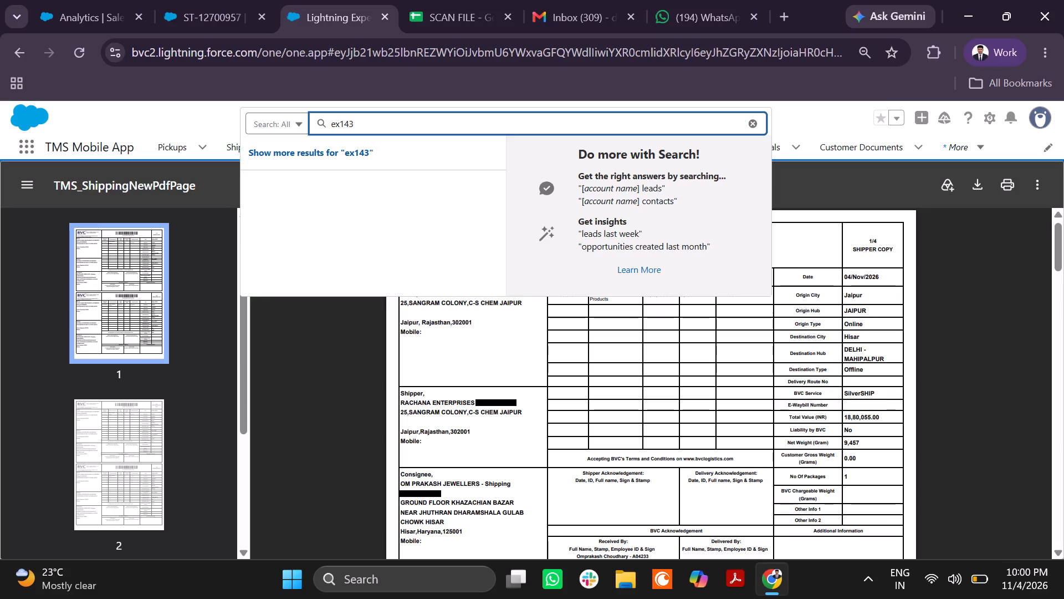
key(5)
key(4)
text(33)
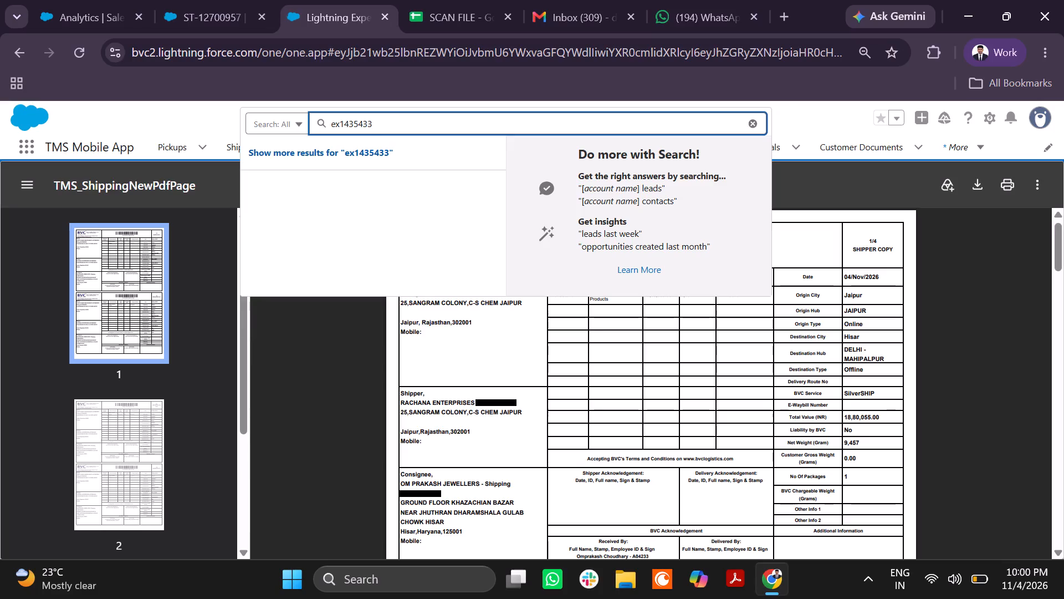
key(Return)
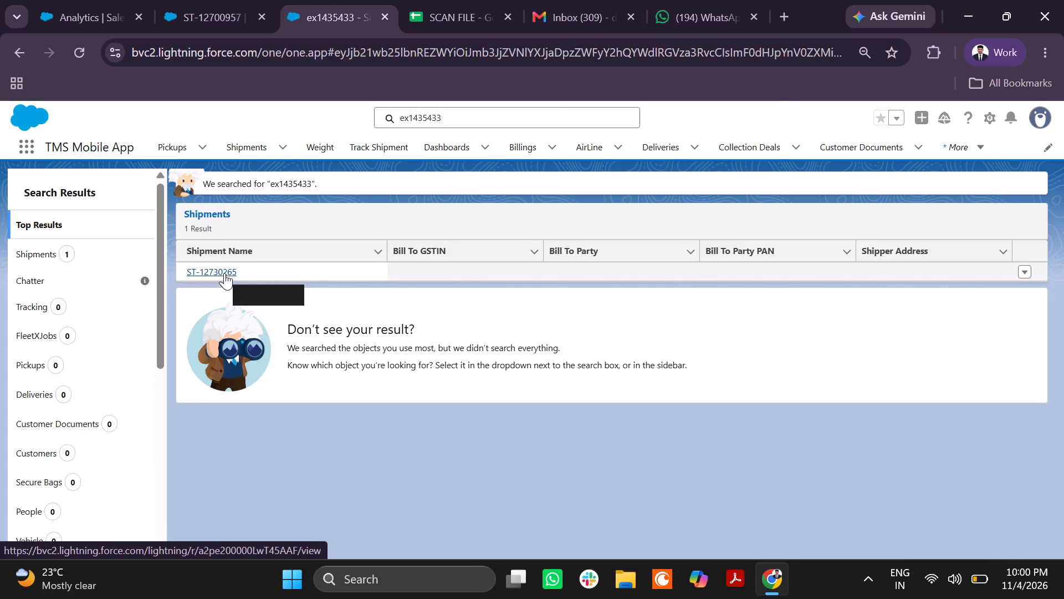
double_click(224, 273)
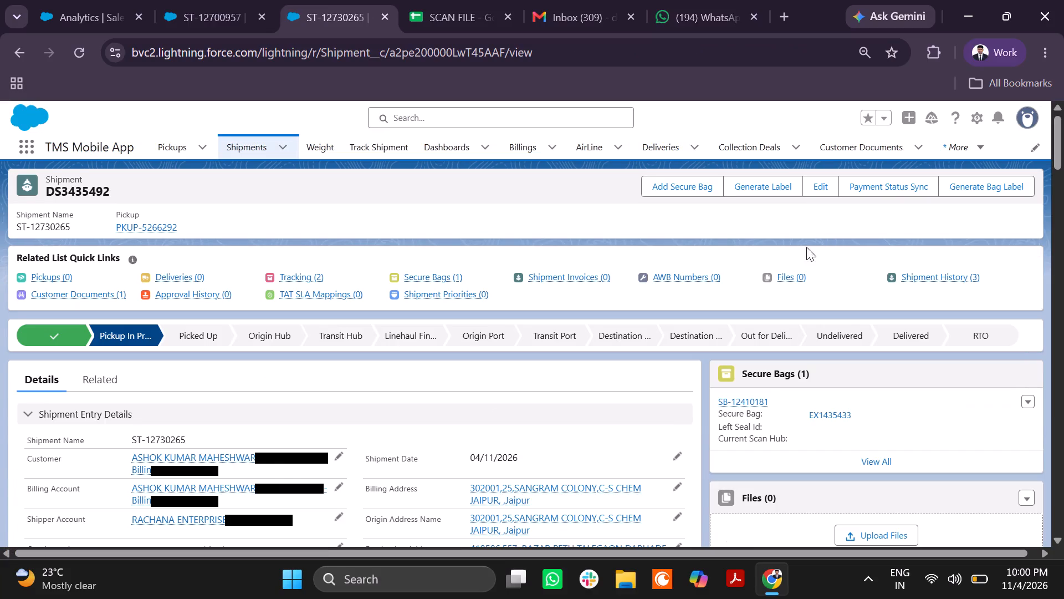
click(773, 185)
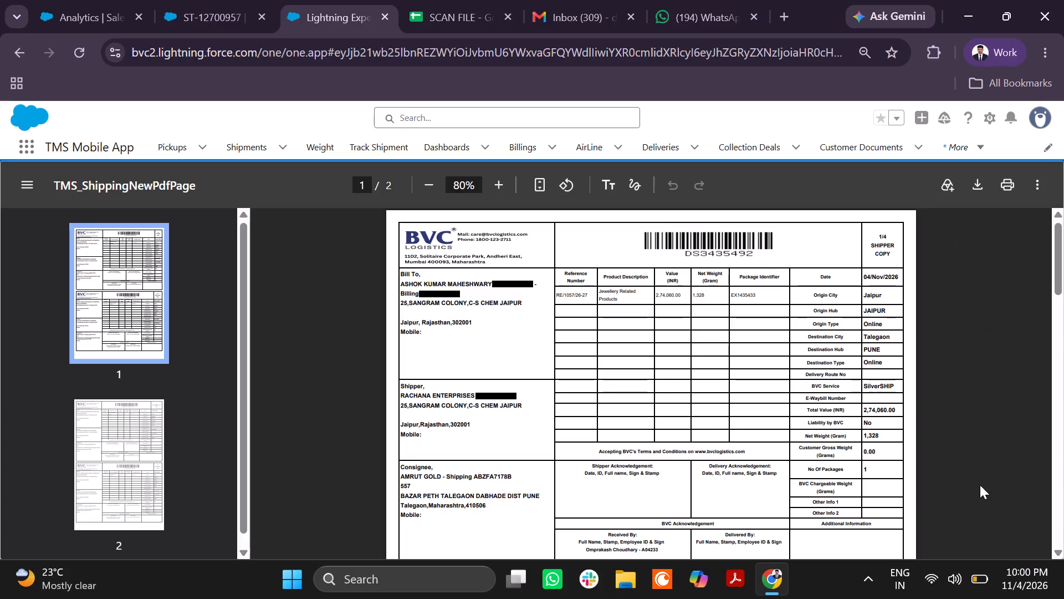
click(1002, 184)
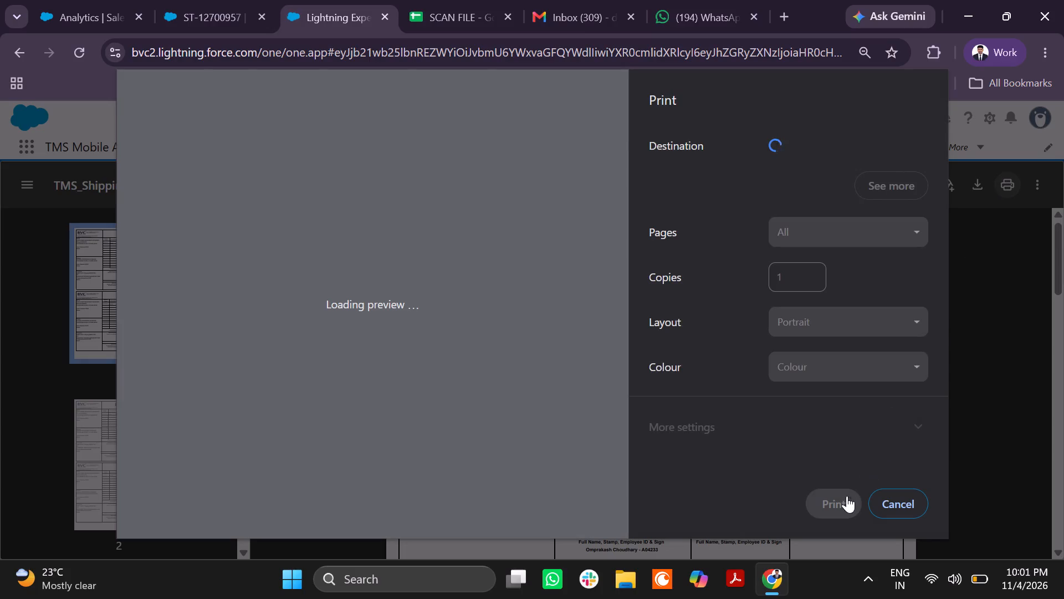
click(835, 500)
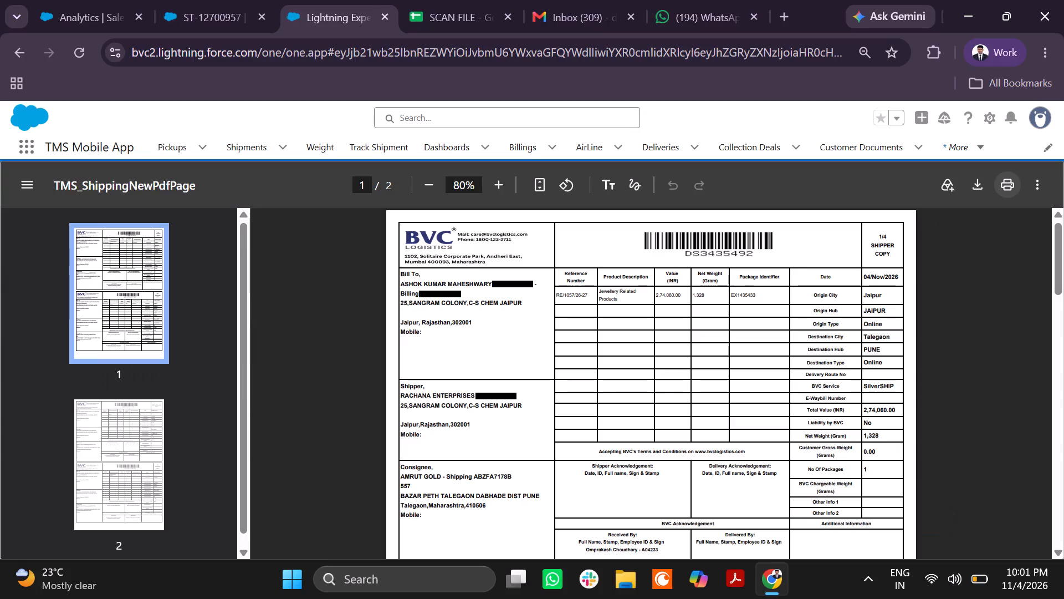
click(436, 112)
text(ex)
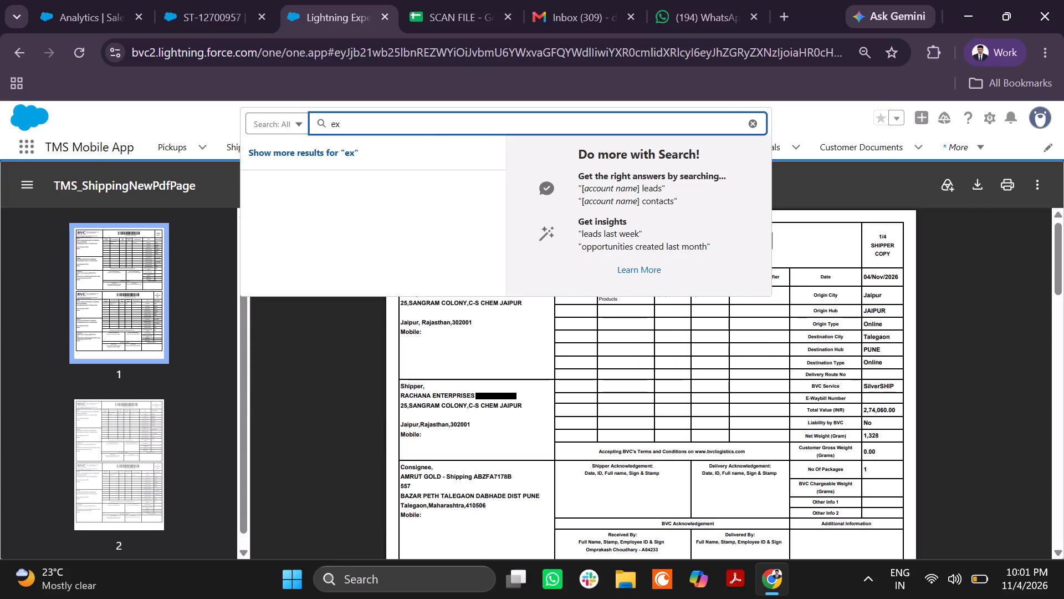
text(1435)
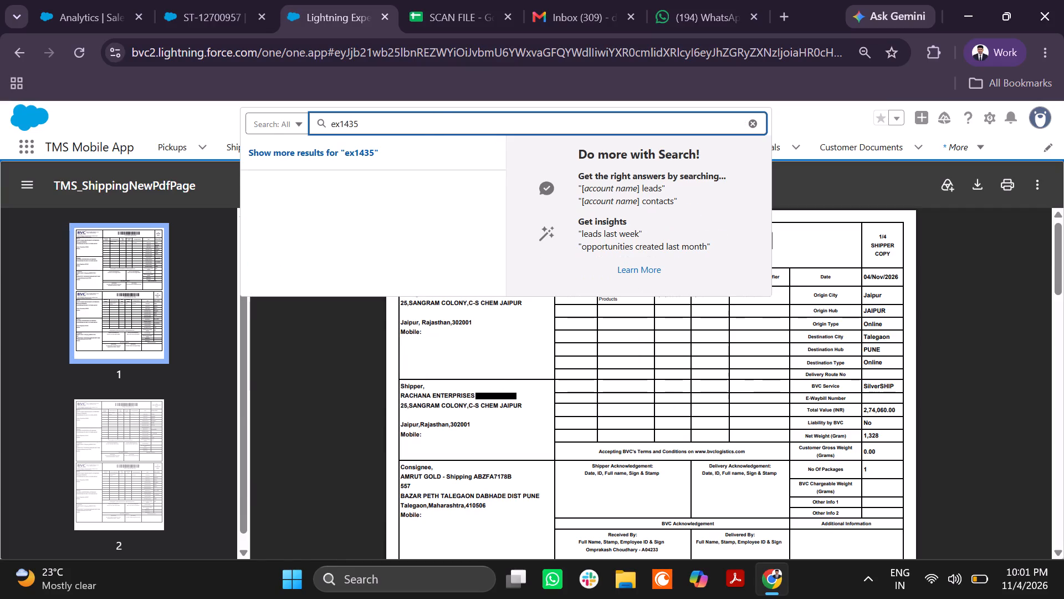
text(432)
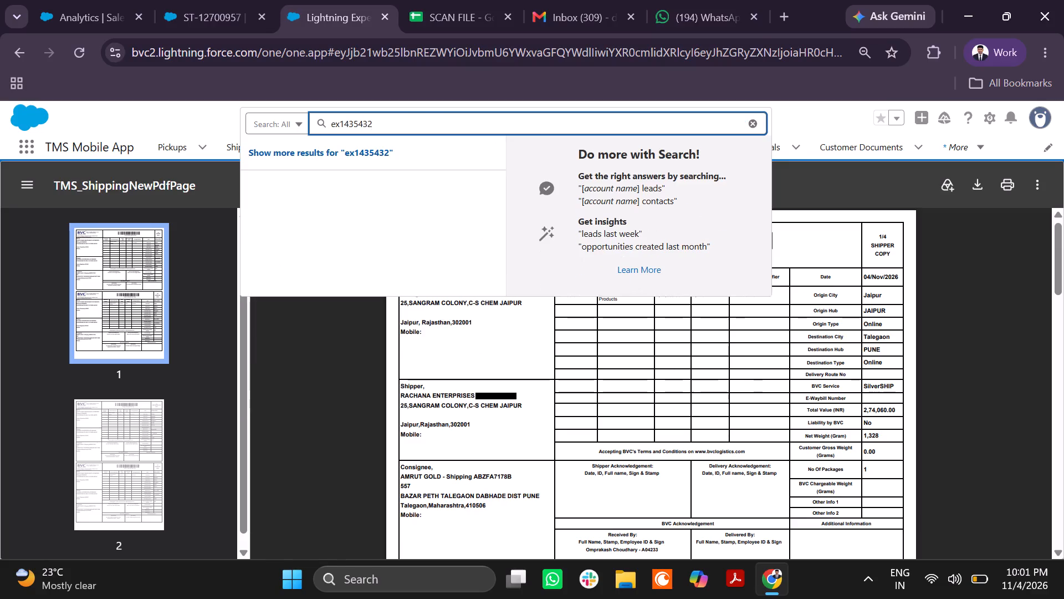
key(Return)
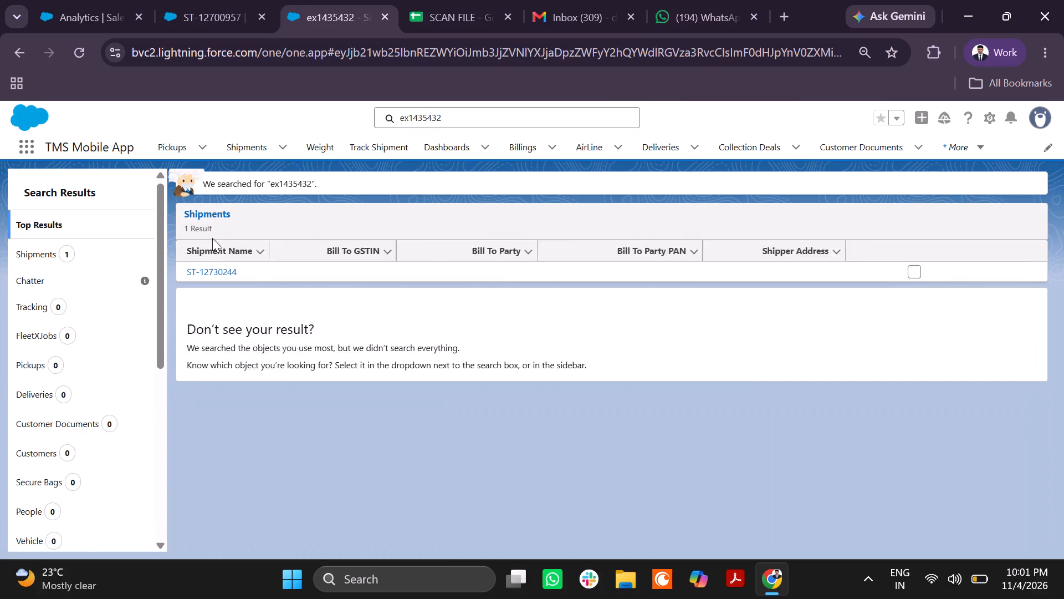
click(203, 269)
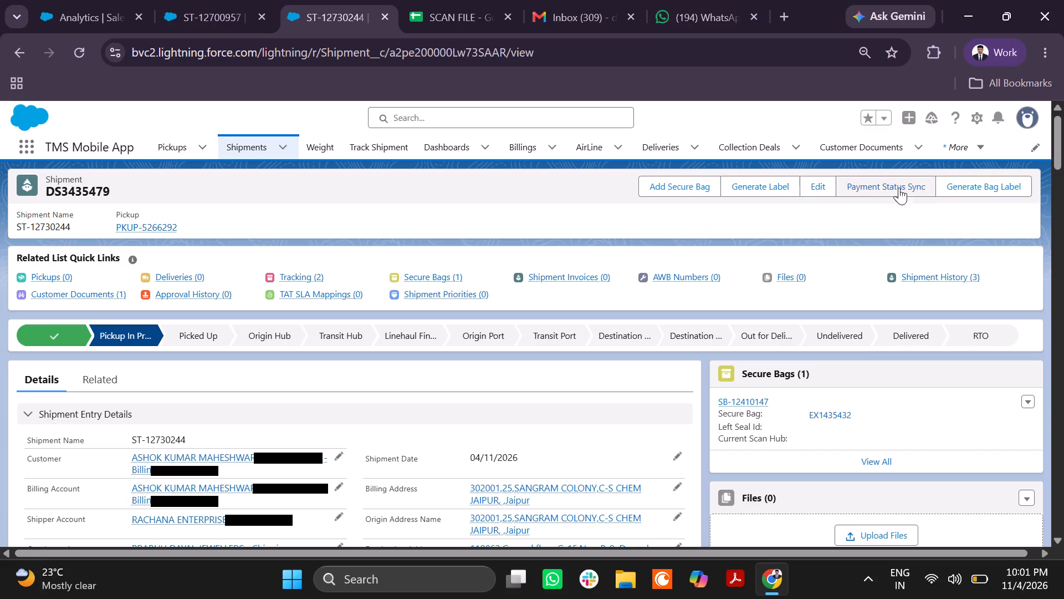
click(738, 187)
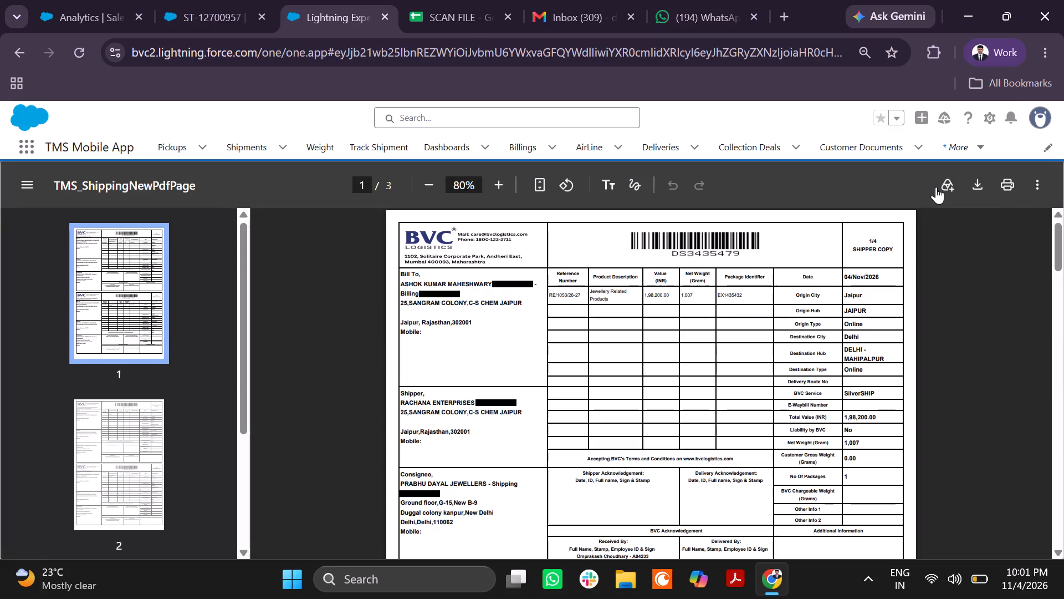
click(997, 181)
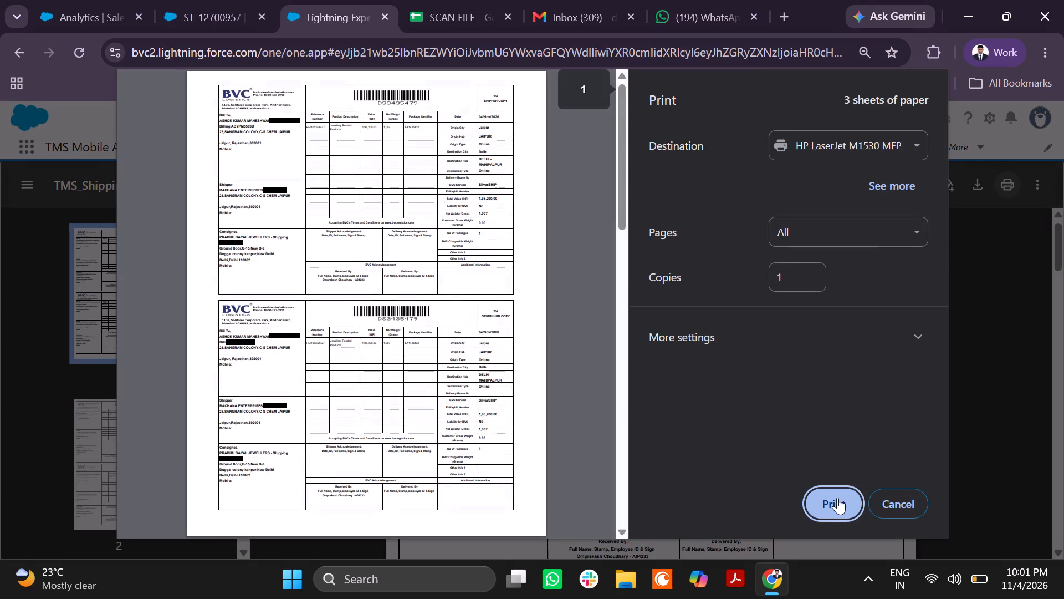
click(837, 498)
Search all records for secure bag number EX1435431 and open the matching shipment, ST-12730221.
click(455, 118)
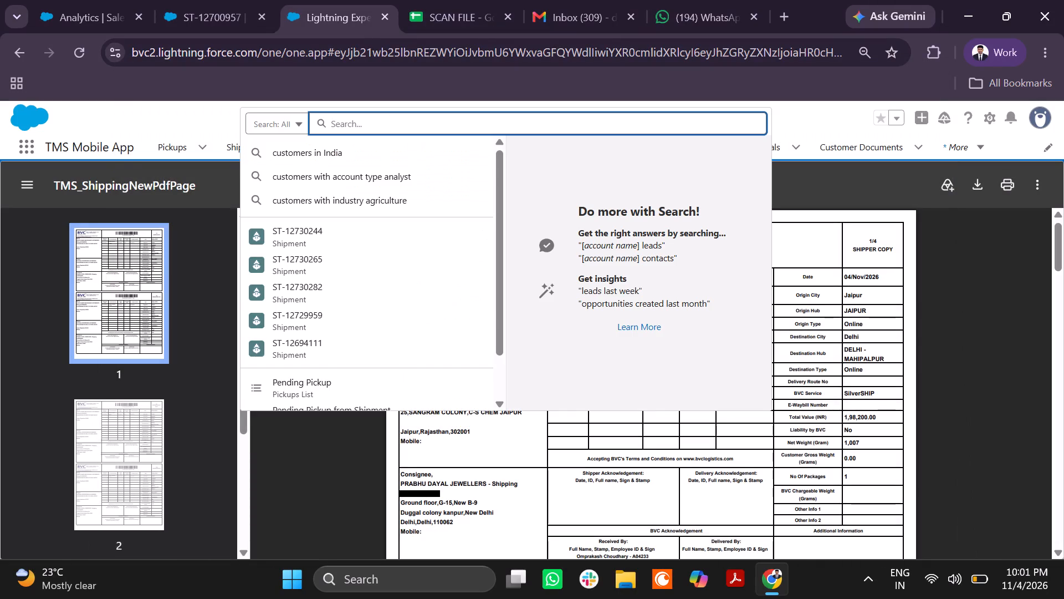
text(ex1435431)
triple_click(421, 115)
click(421, 115)
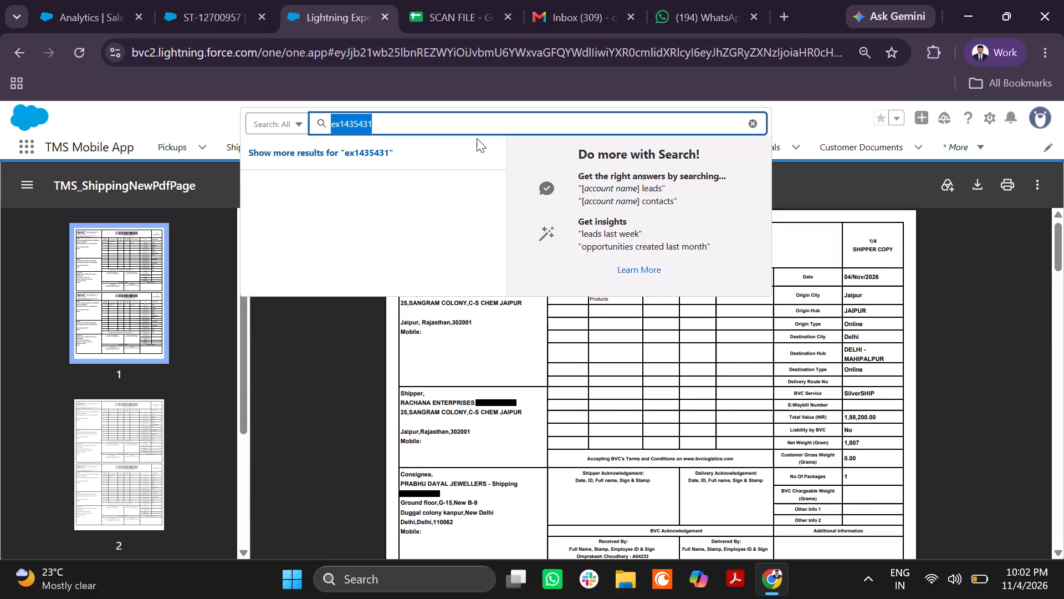
key(Return)
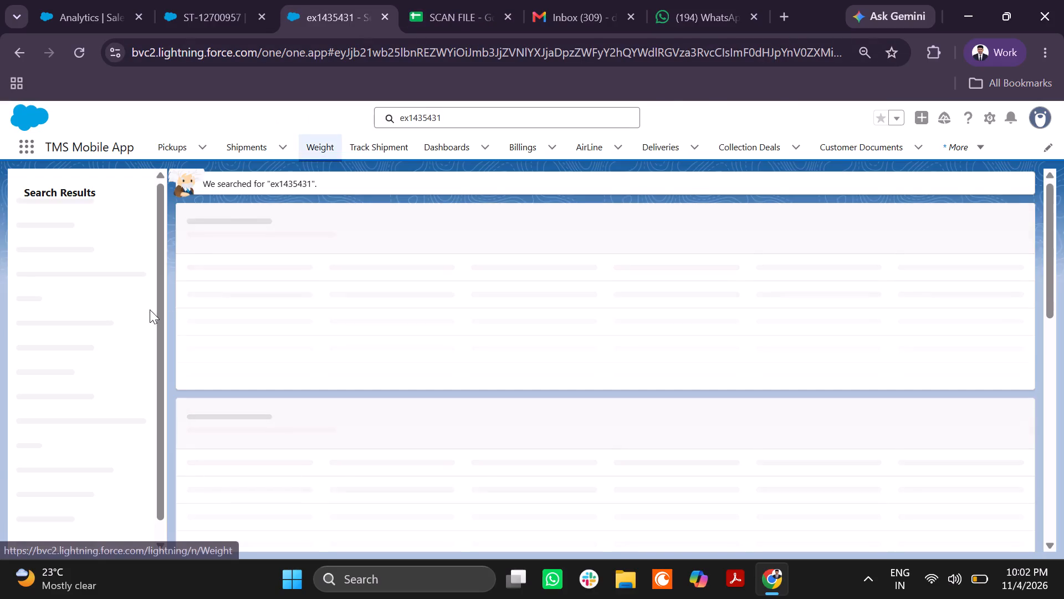
click(220, 261)
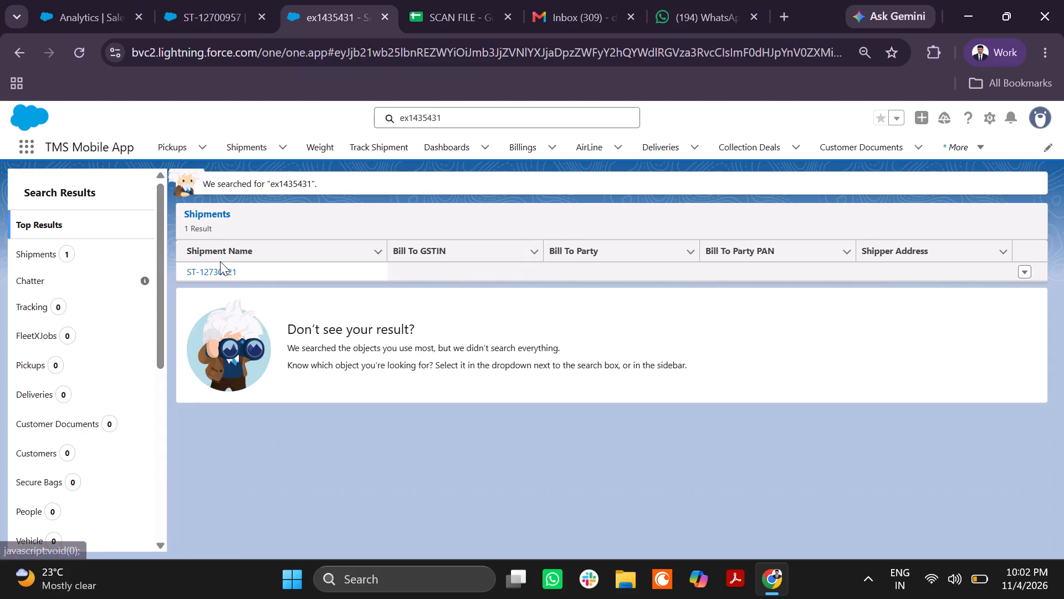
drag(220, 264, 220, 271)
click(220, 271)
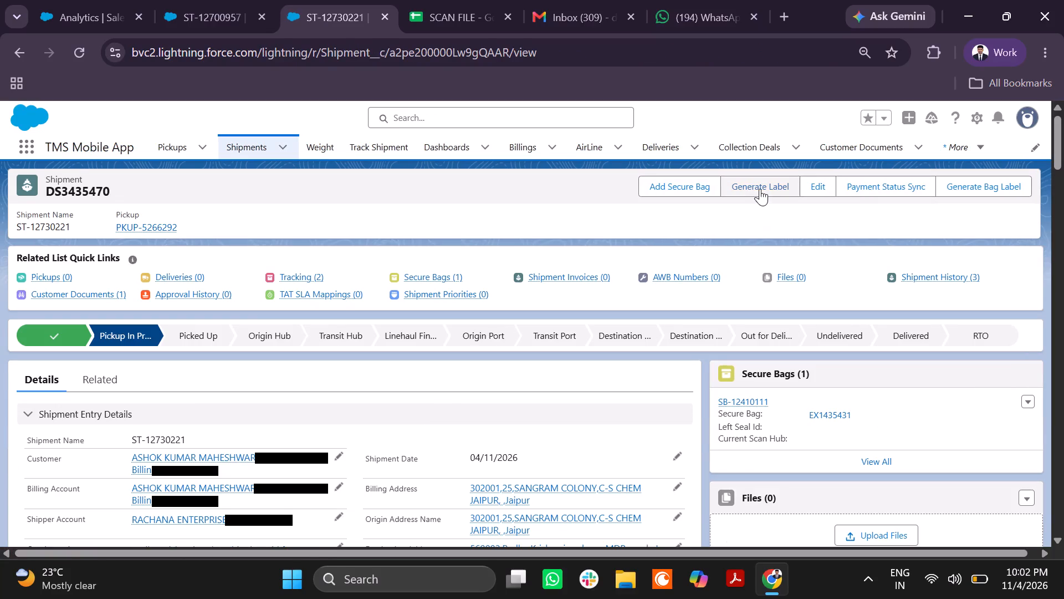
click(761, 189)
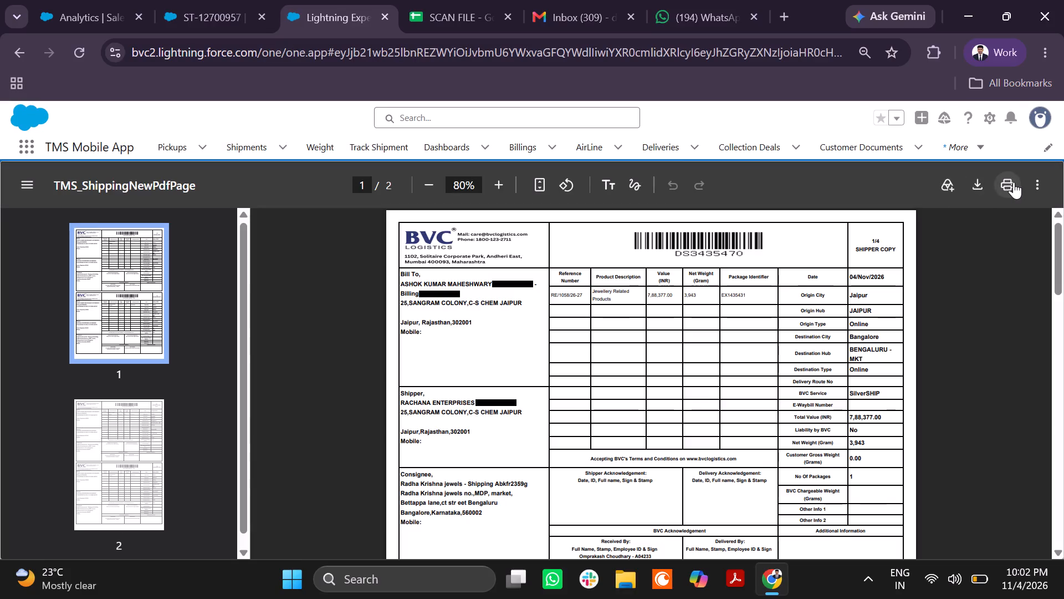
click(1014, 182)
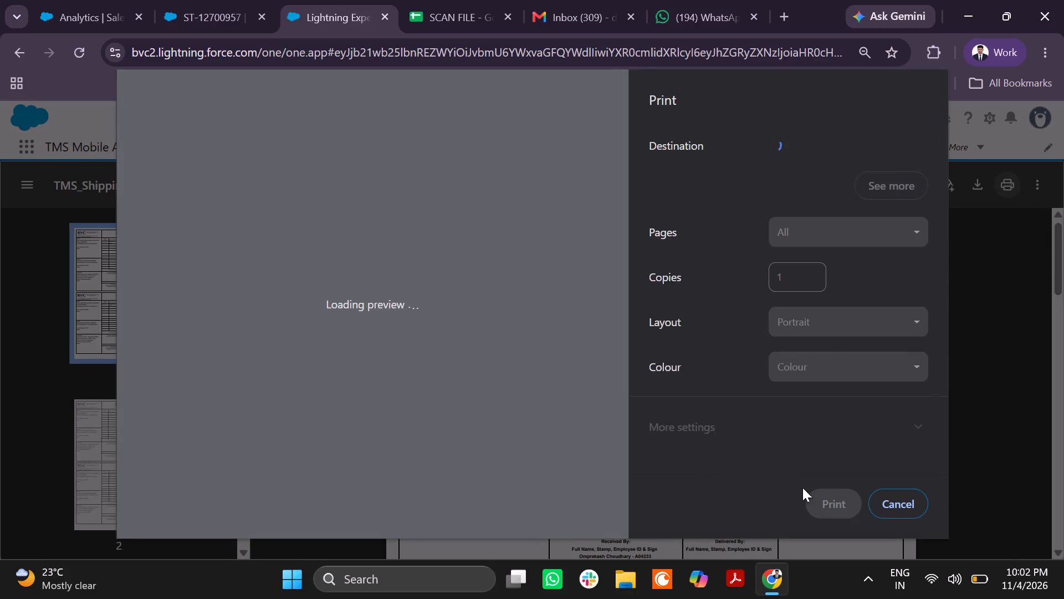
click(820, 493)
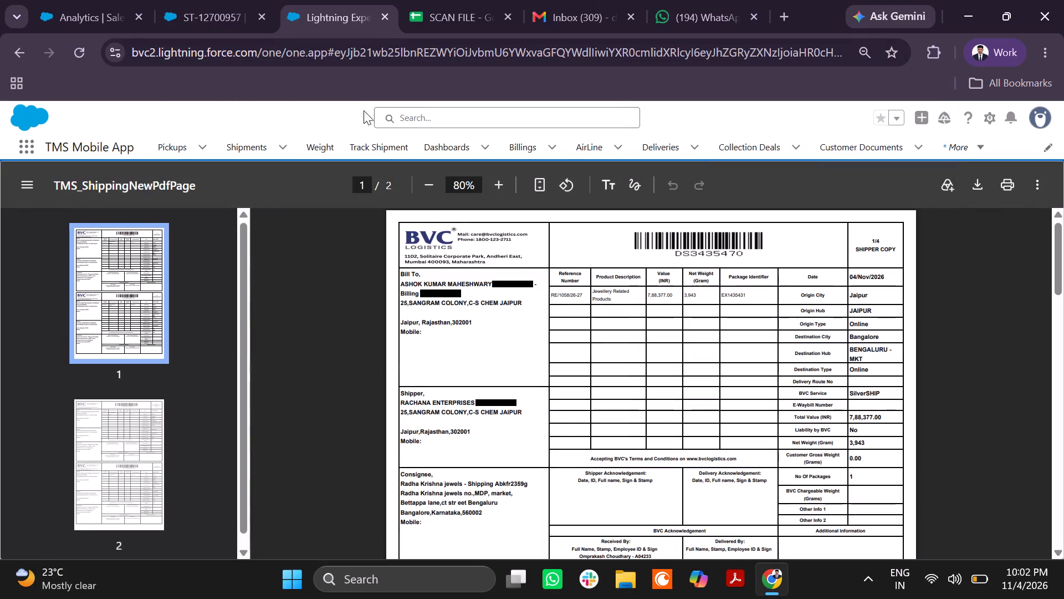
click(407, 110)
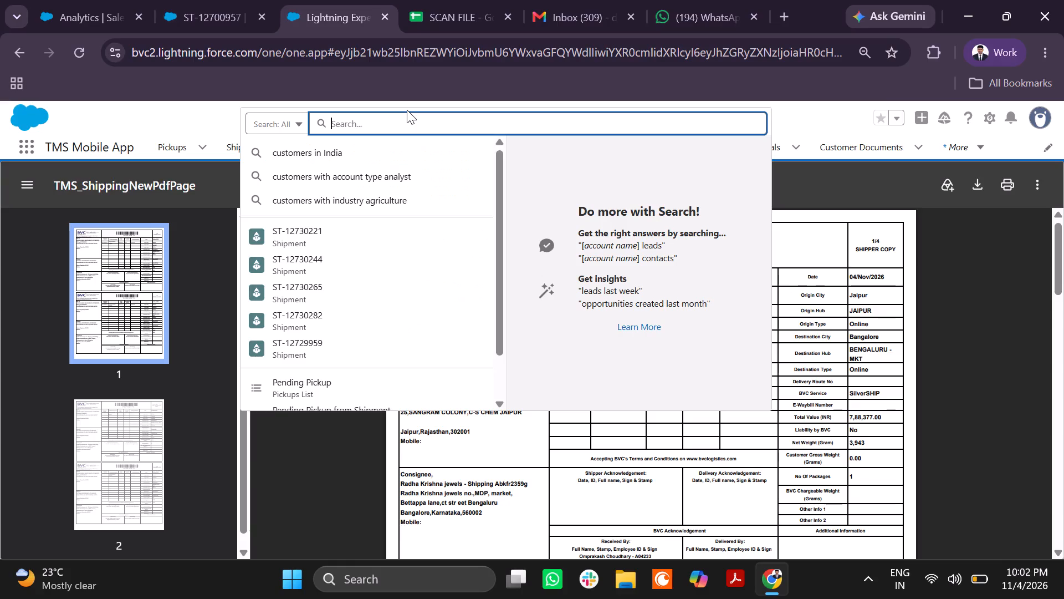
click(405, 116)
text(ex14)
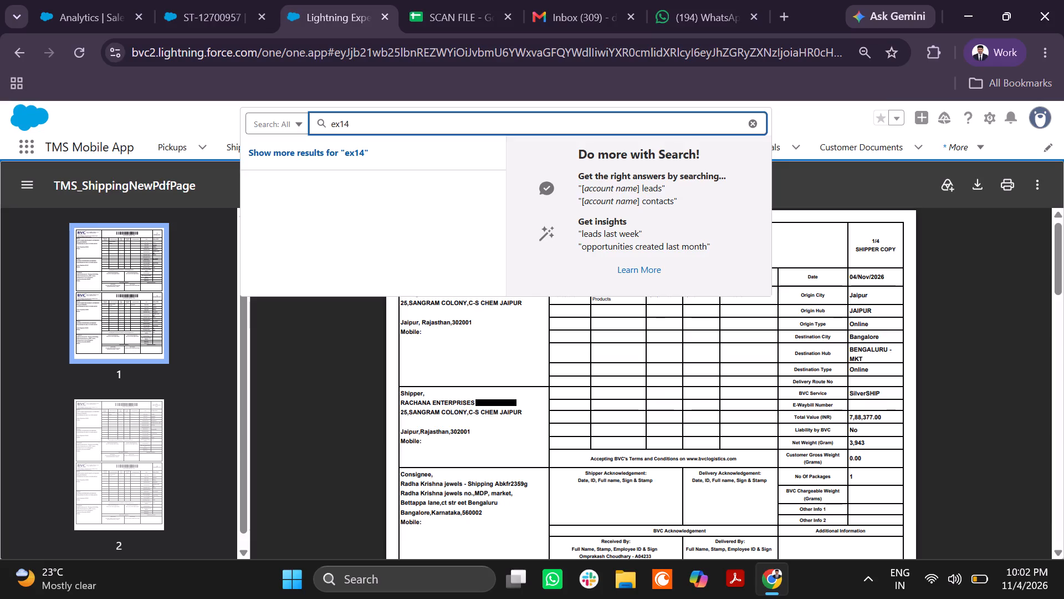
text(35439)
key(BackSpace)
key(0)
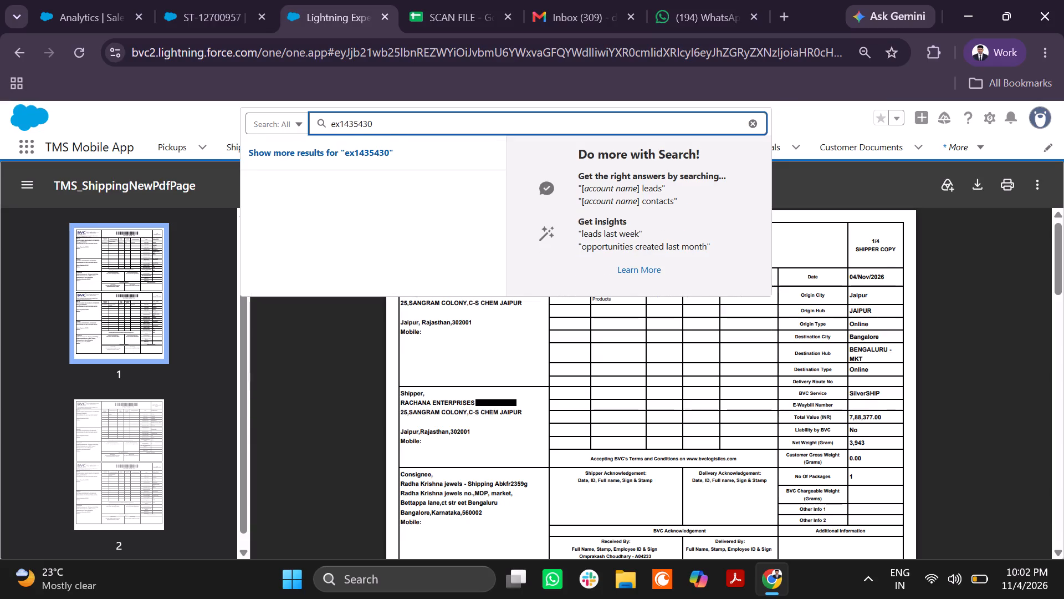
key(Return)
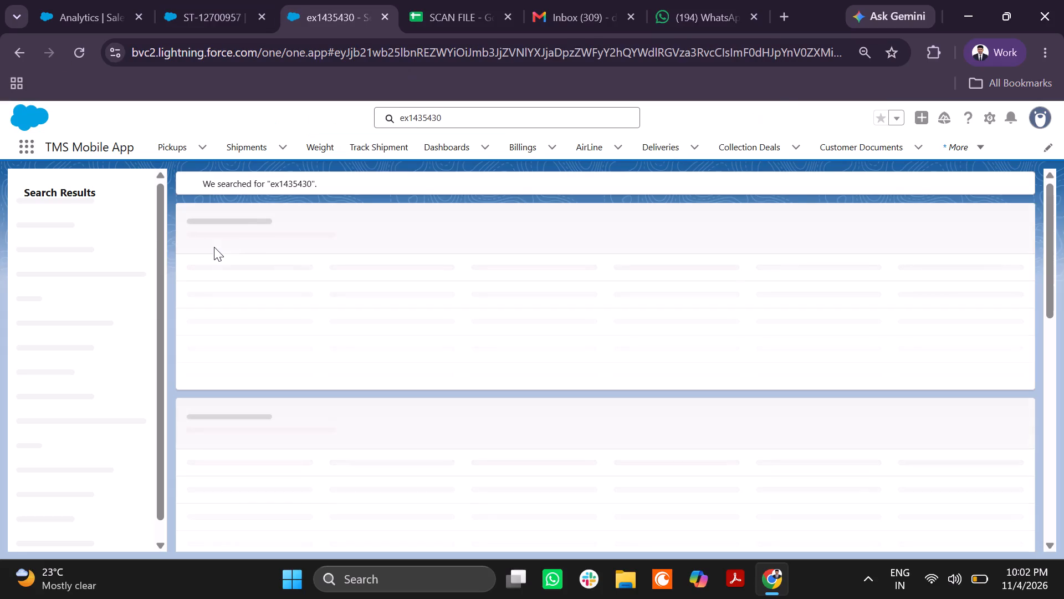
click(231, 271)
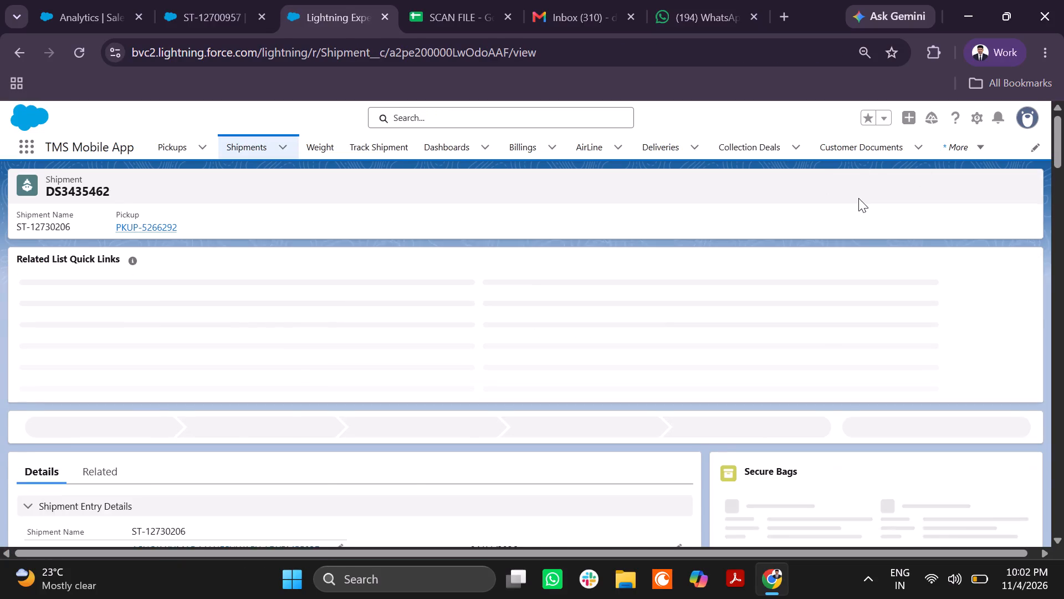
click(768, 186)
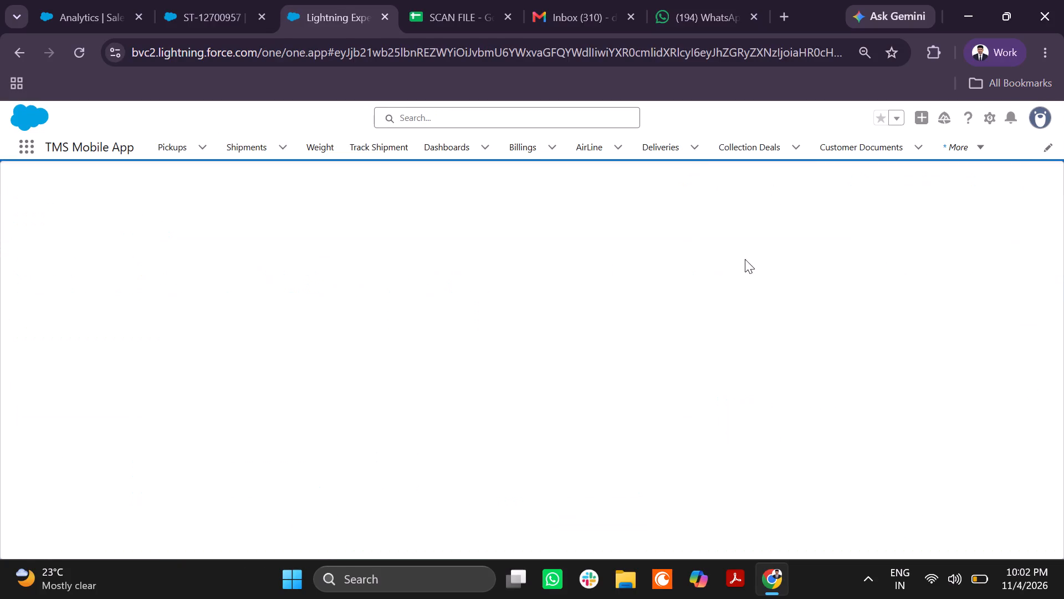
click(1002, 189)
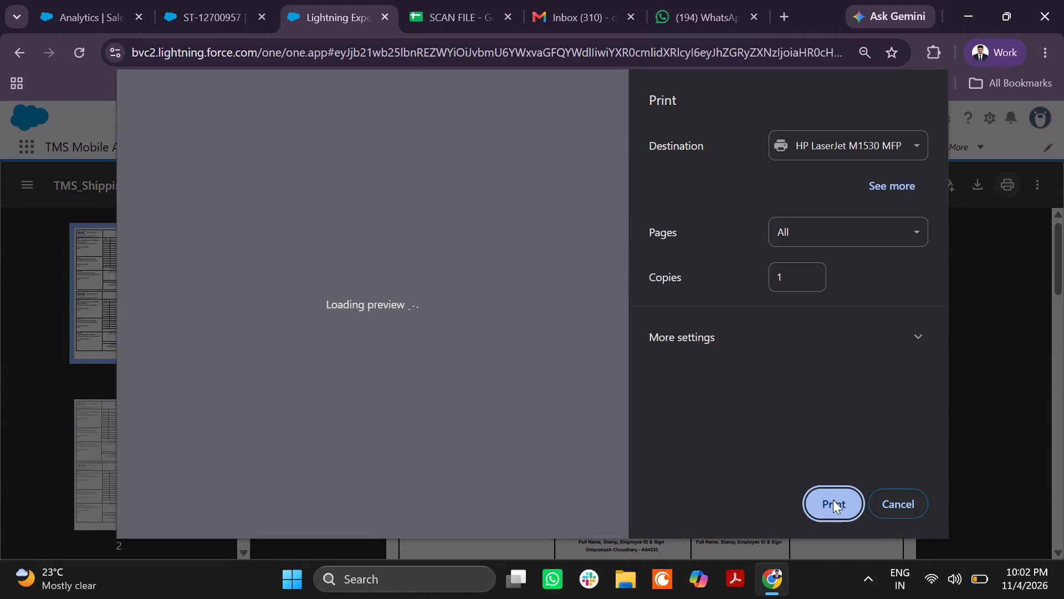
click(833, 500)
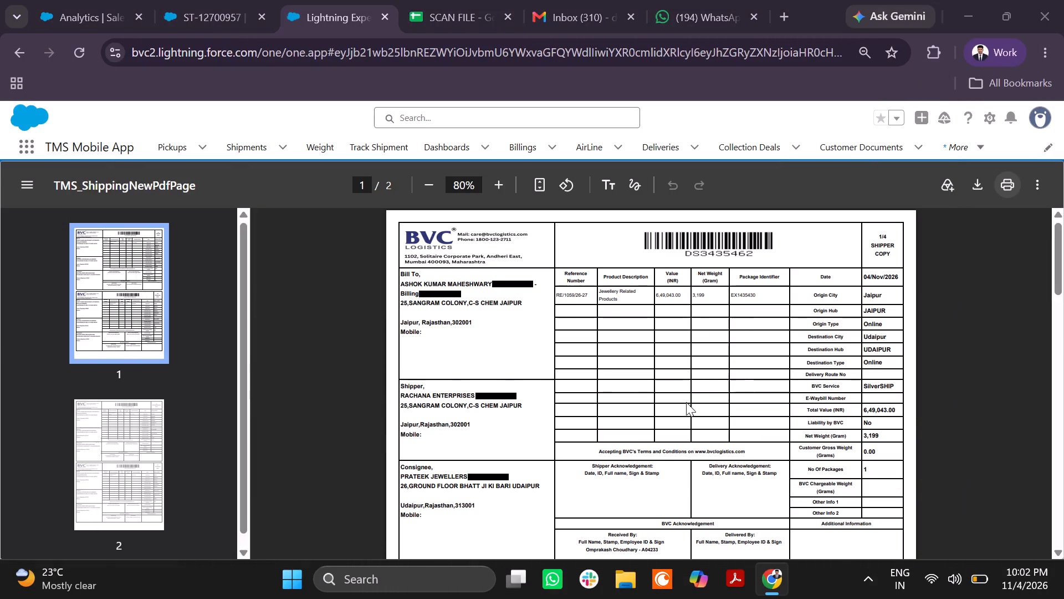
click(502, 113)
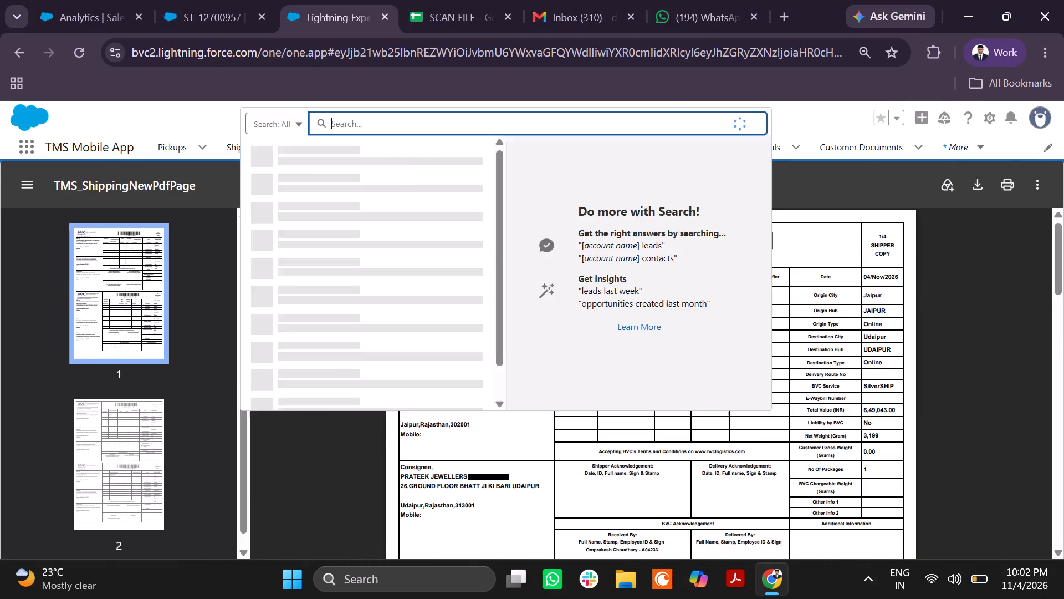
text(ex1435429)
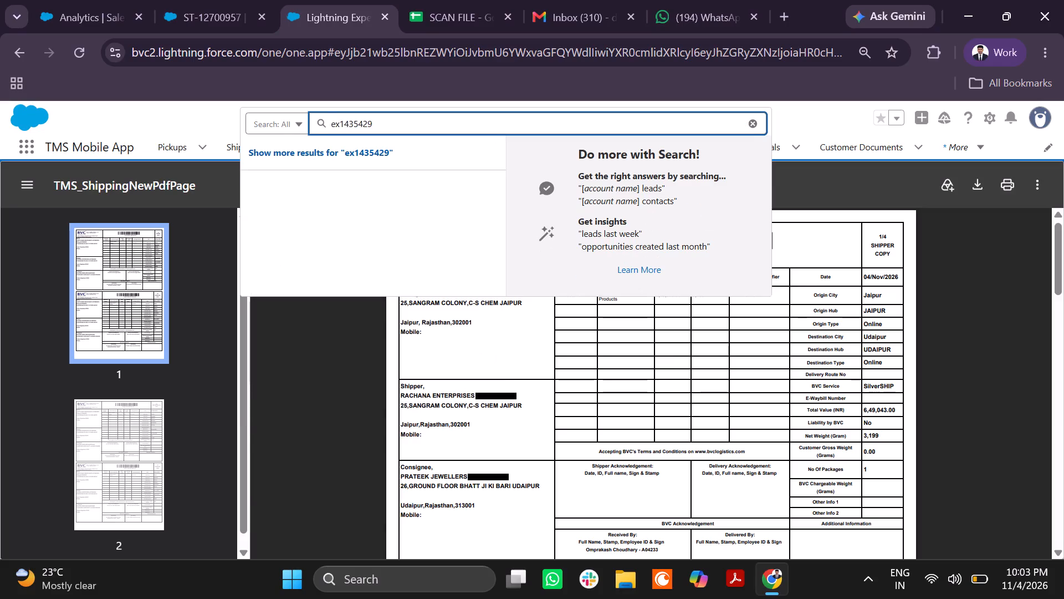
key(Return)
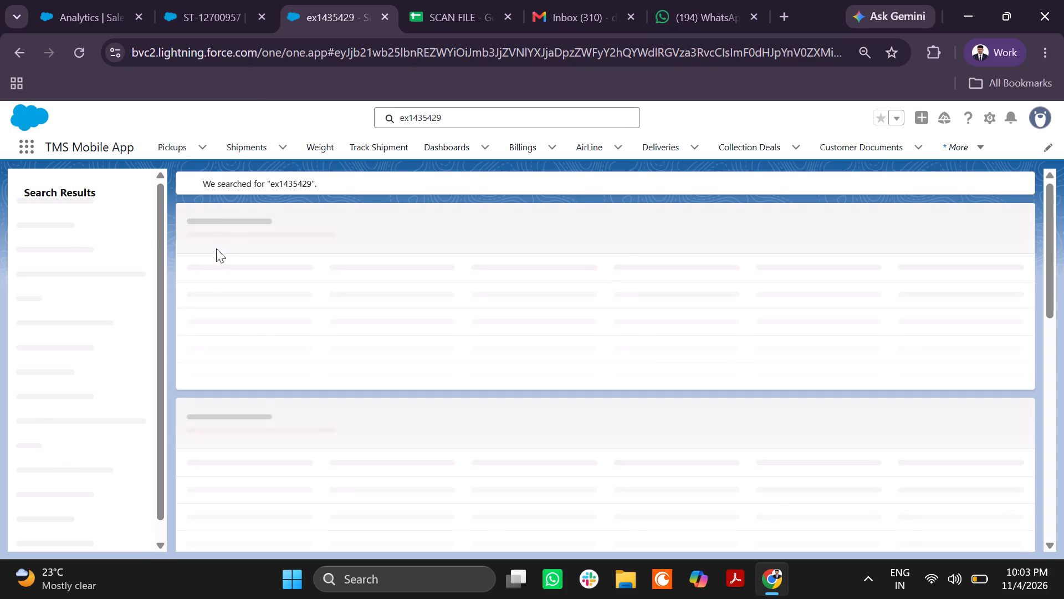
click(219, 260)
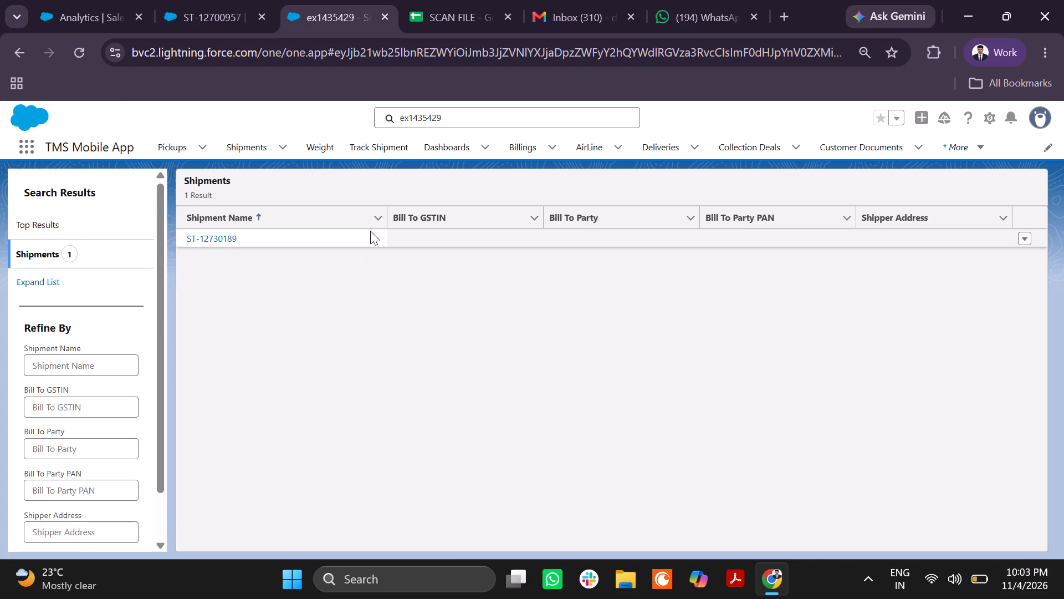
click(203, 233)
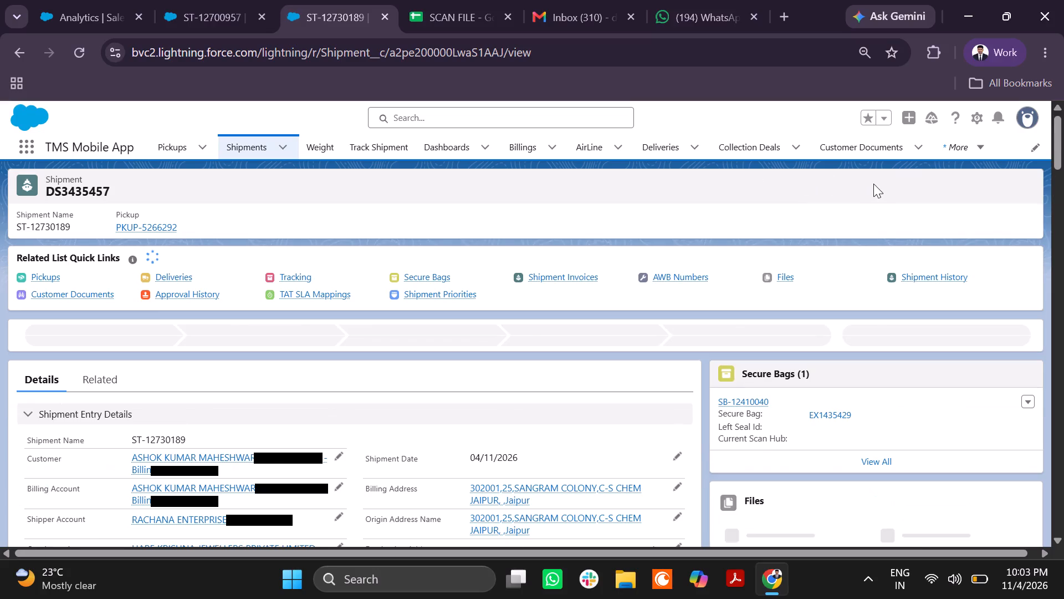
click(745, 190)
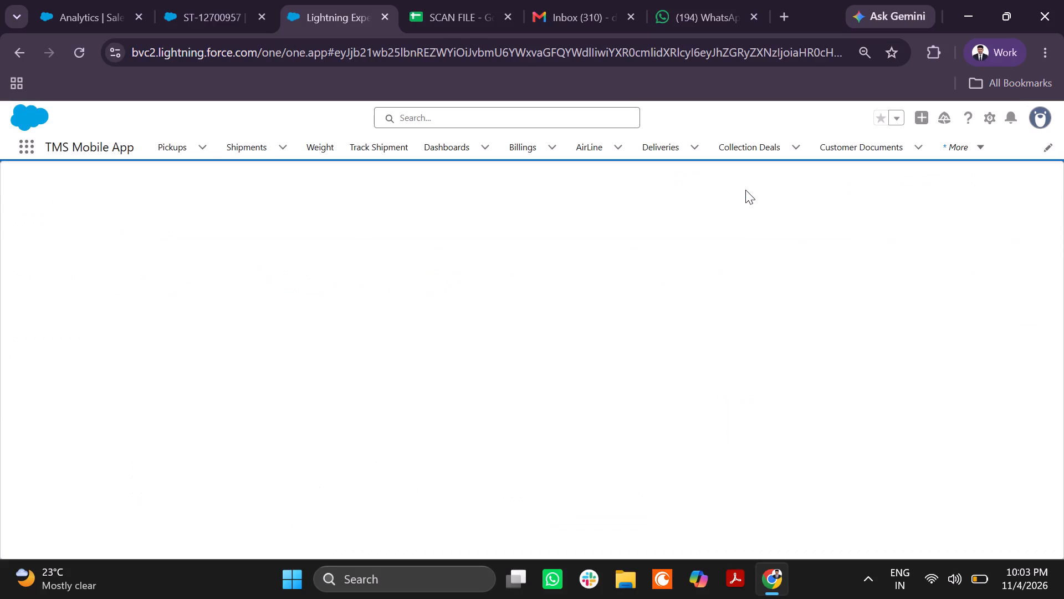
click(1000, 189)
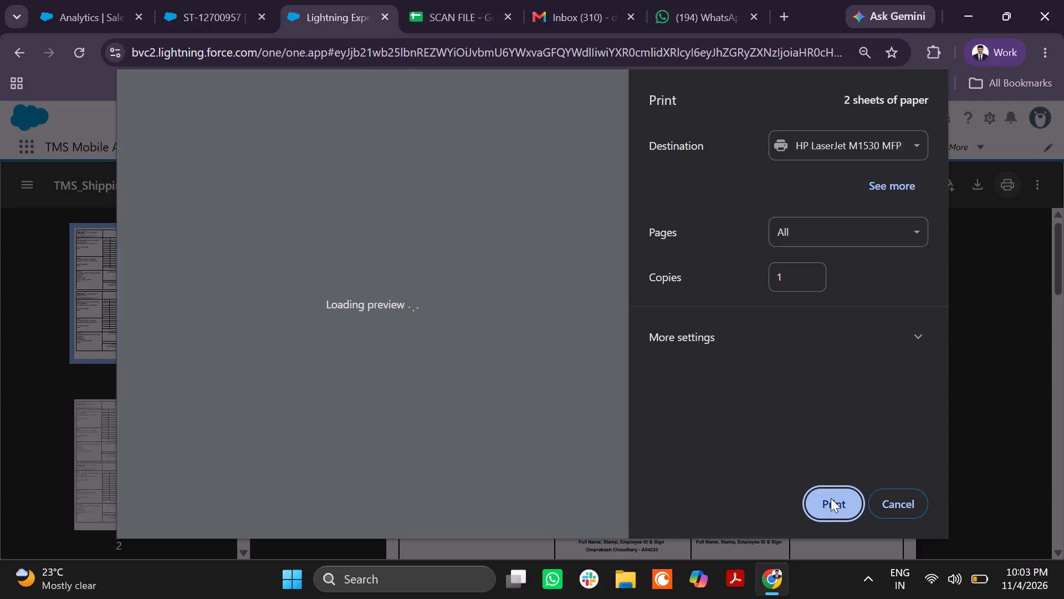
click(831, 498)
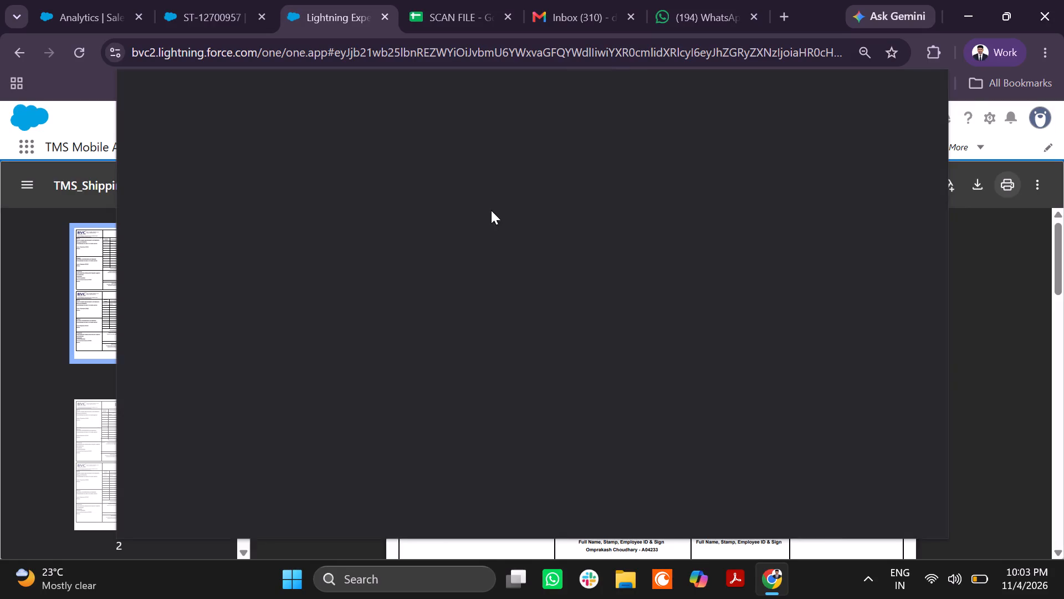
click(442, 118)
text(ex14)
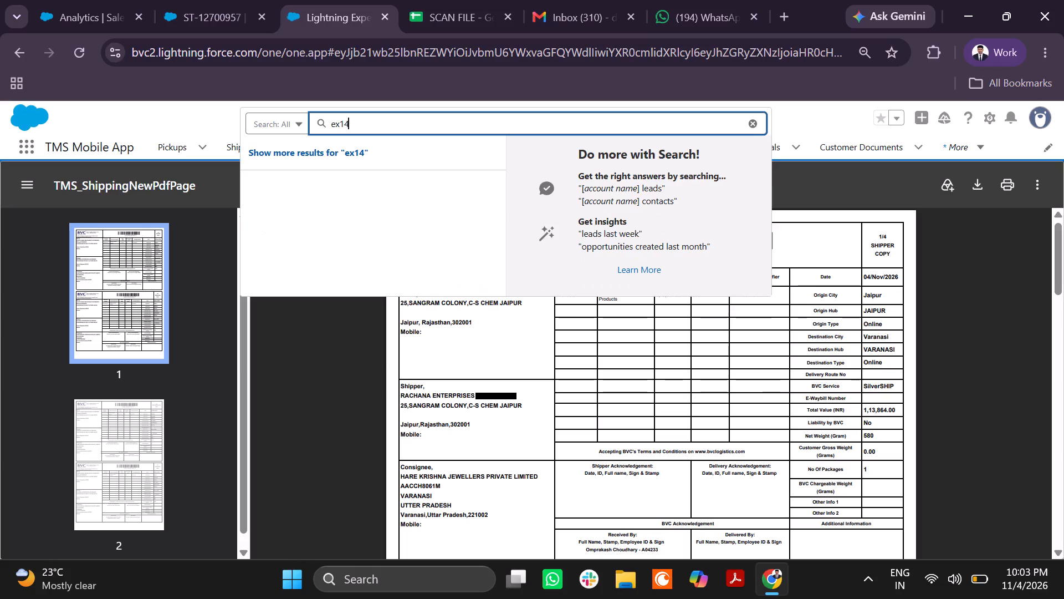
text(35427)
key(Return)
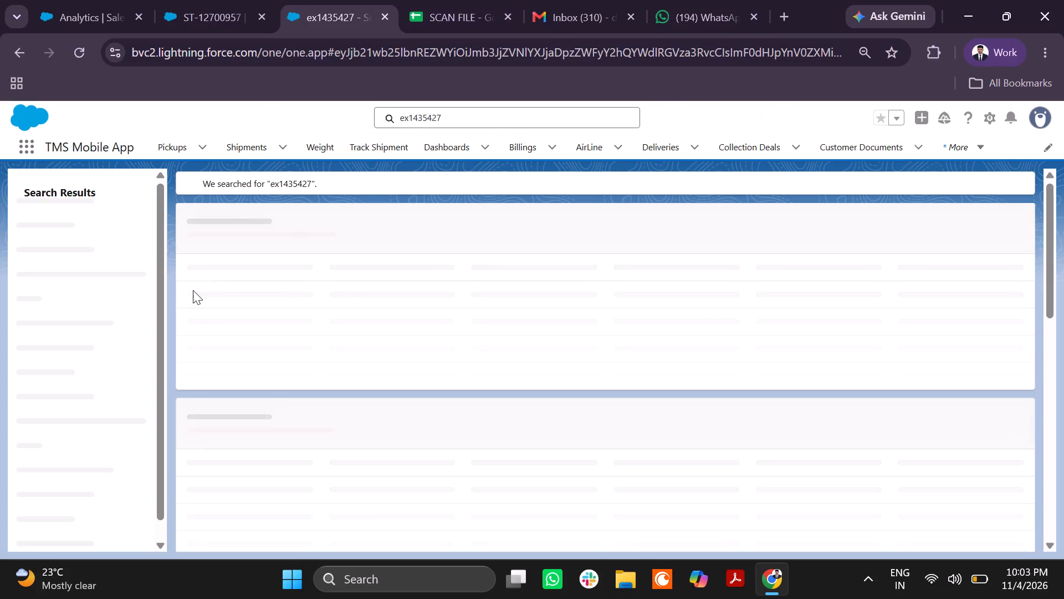
double_click(227, 267)
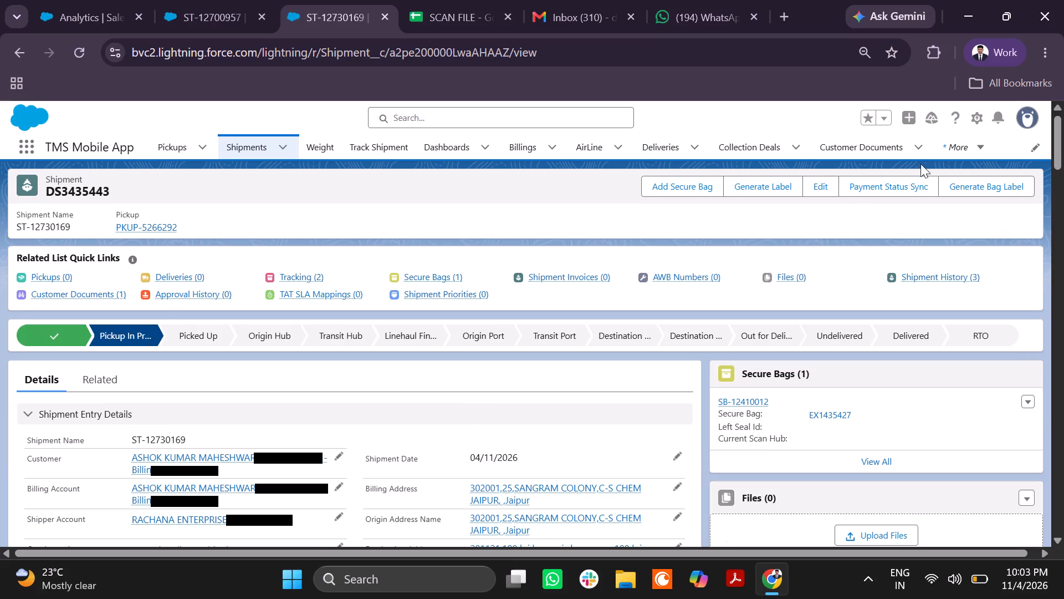
click(745, 184)
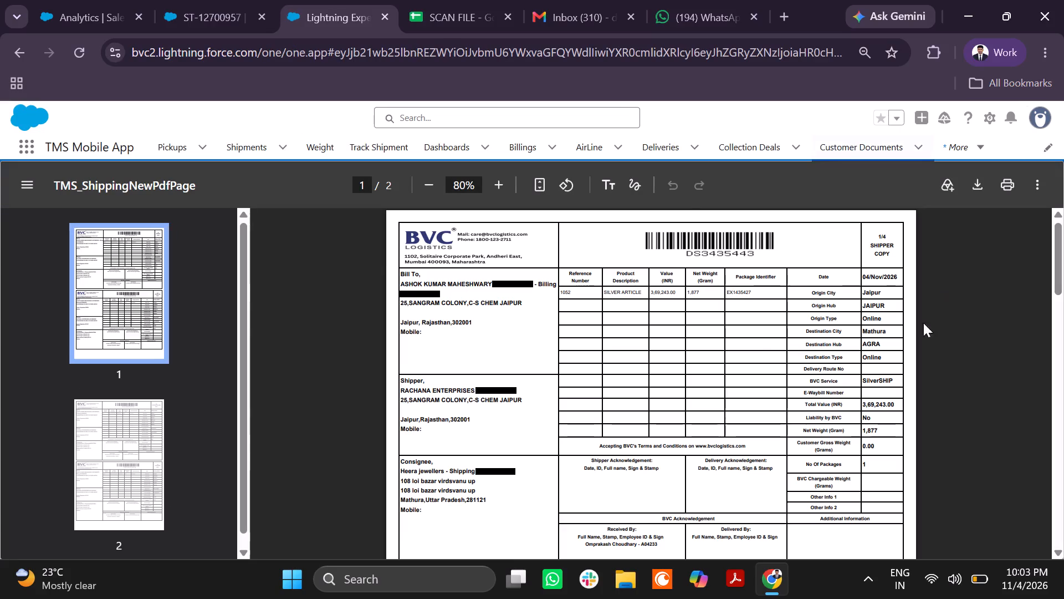
click(1007, 187)
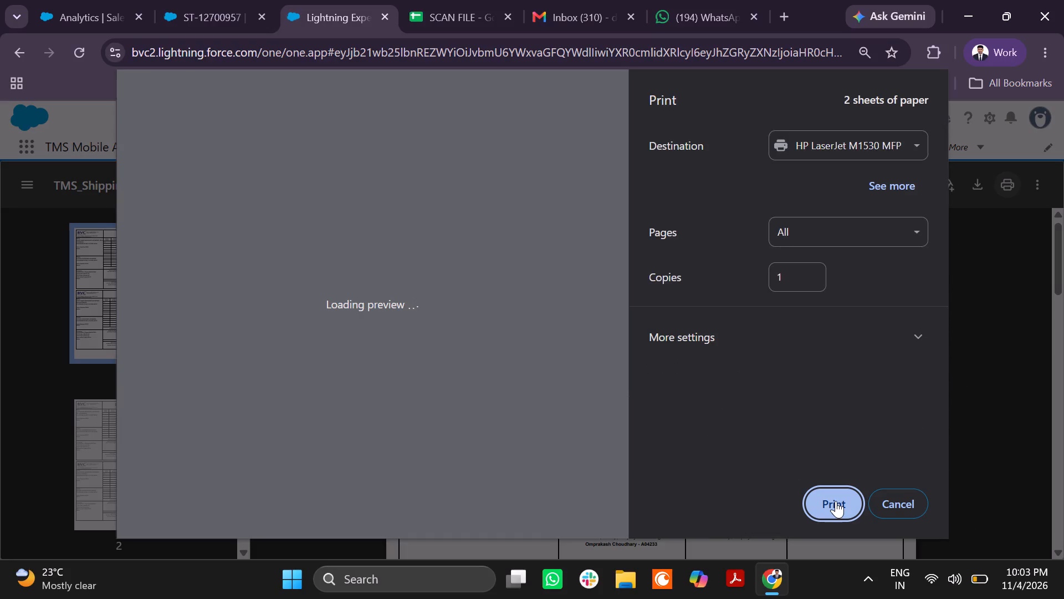
click(836, 501)
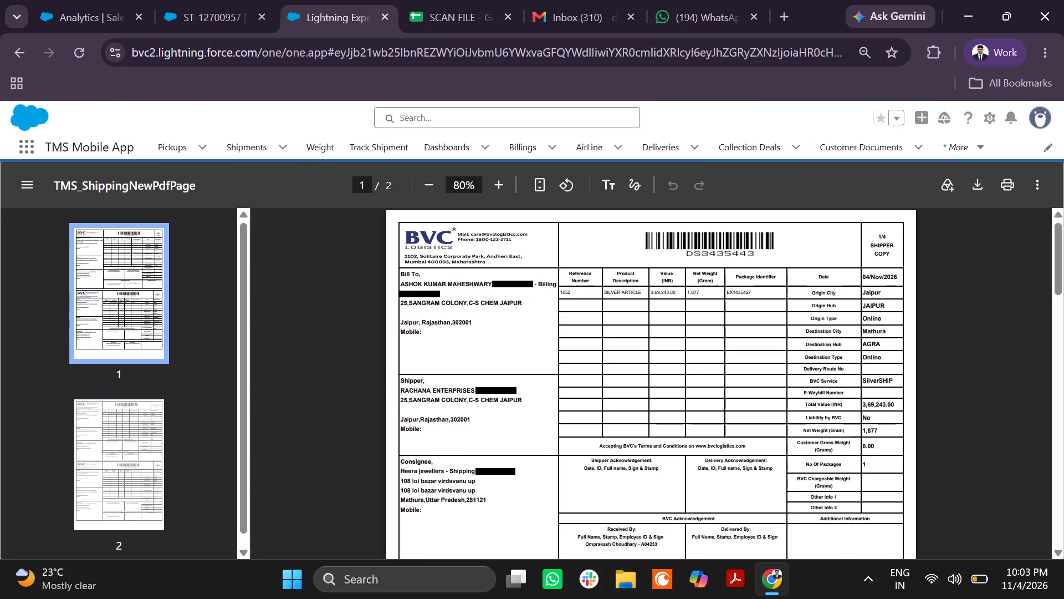
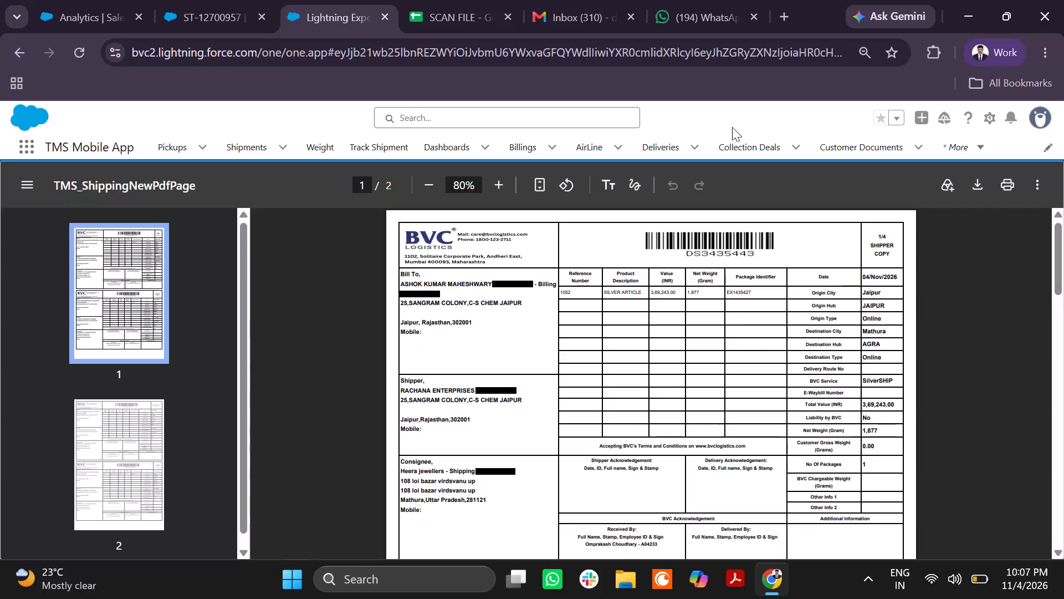
Start a new search across all records to look up another shipment.
click(557, 116)
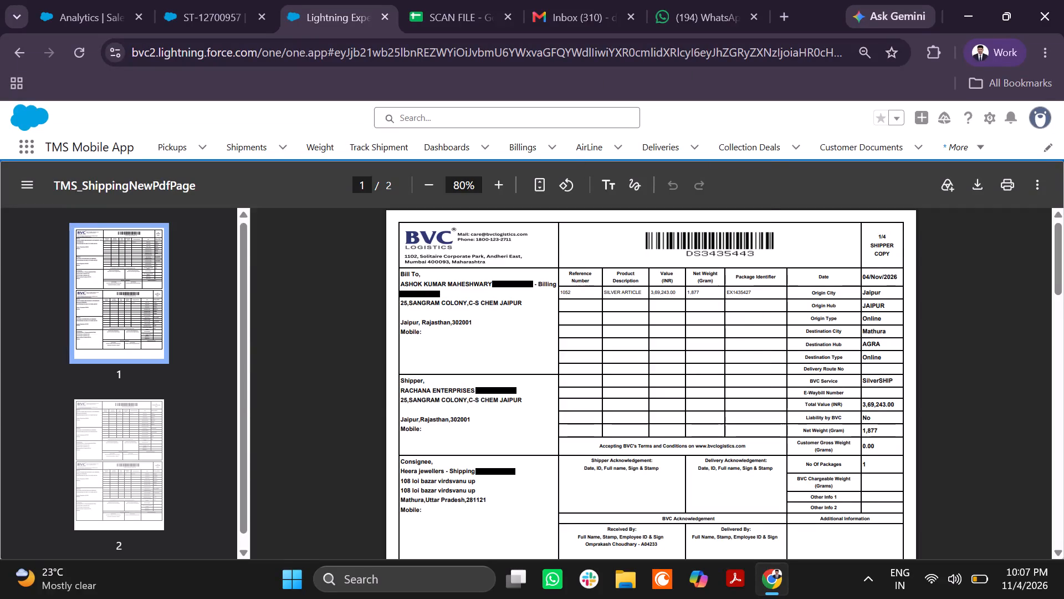
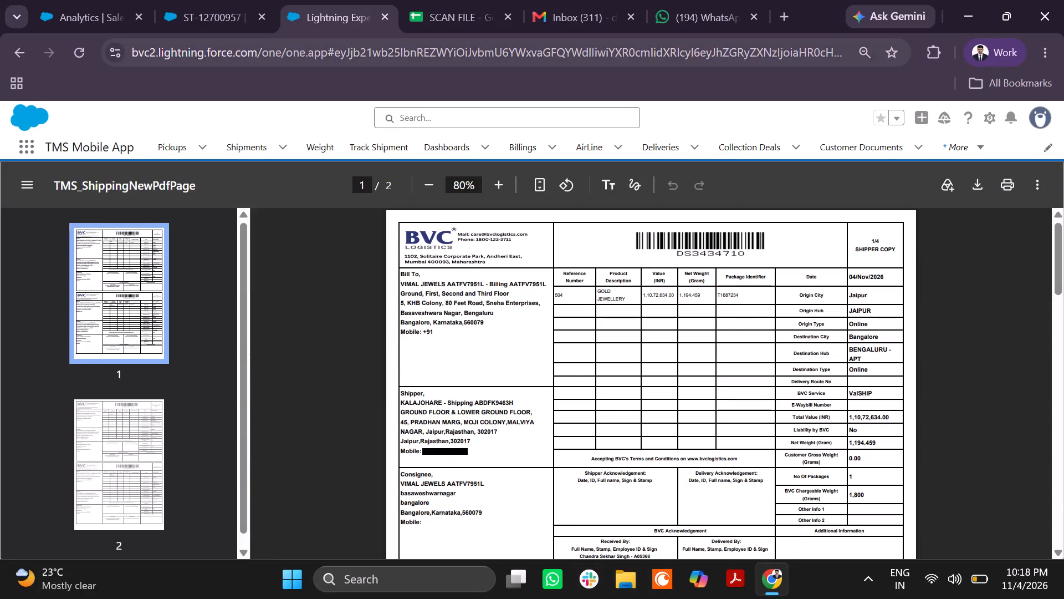
click(14, 50)
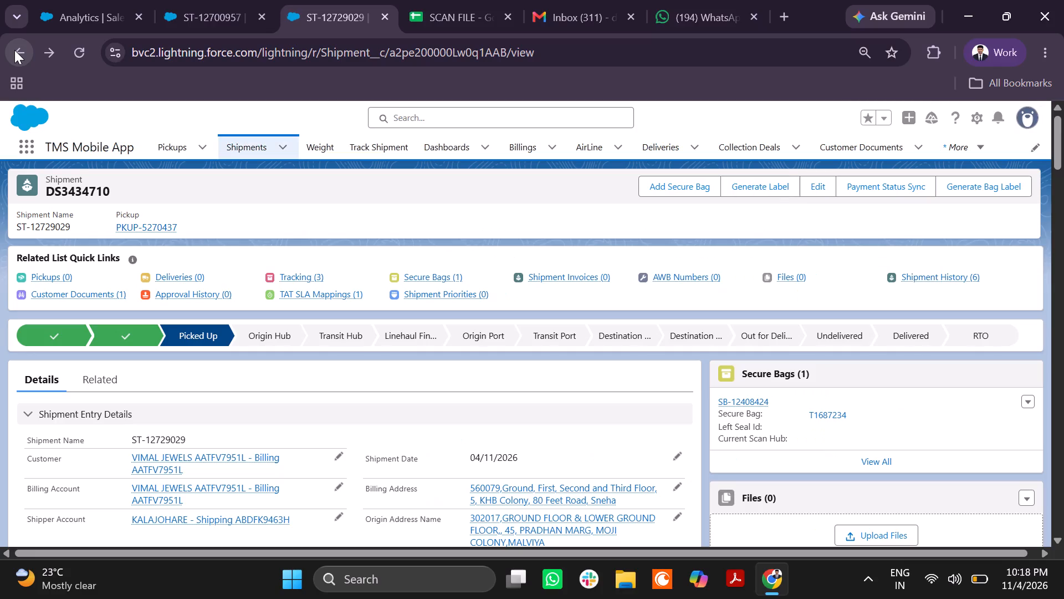
click(14, 50)
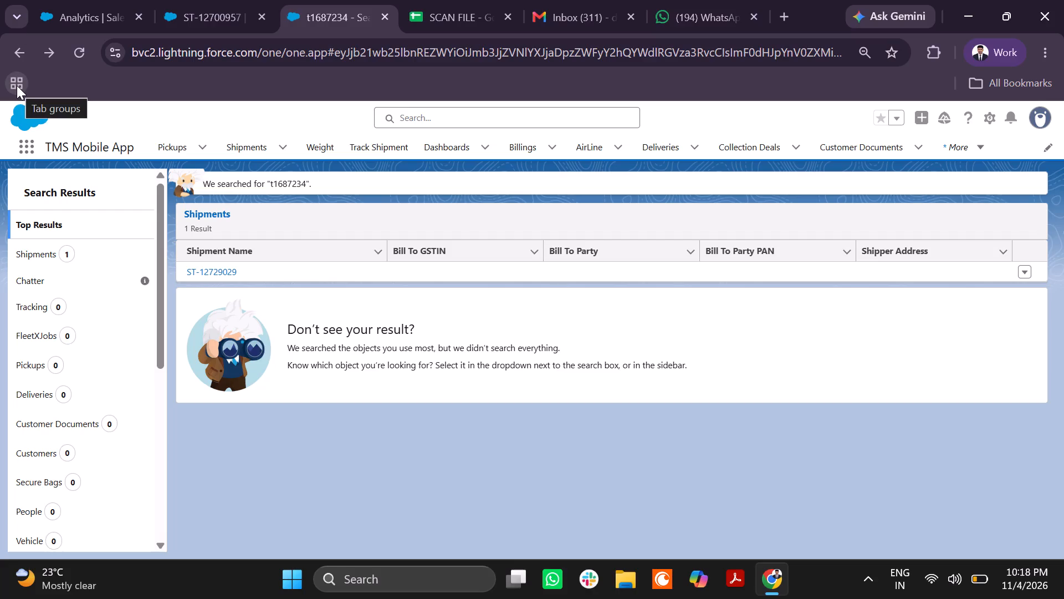
click(20, 49)
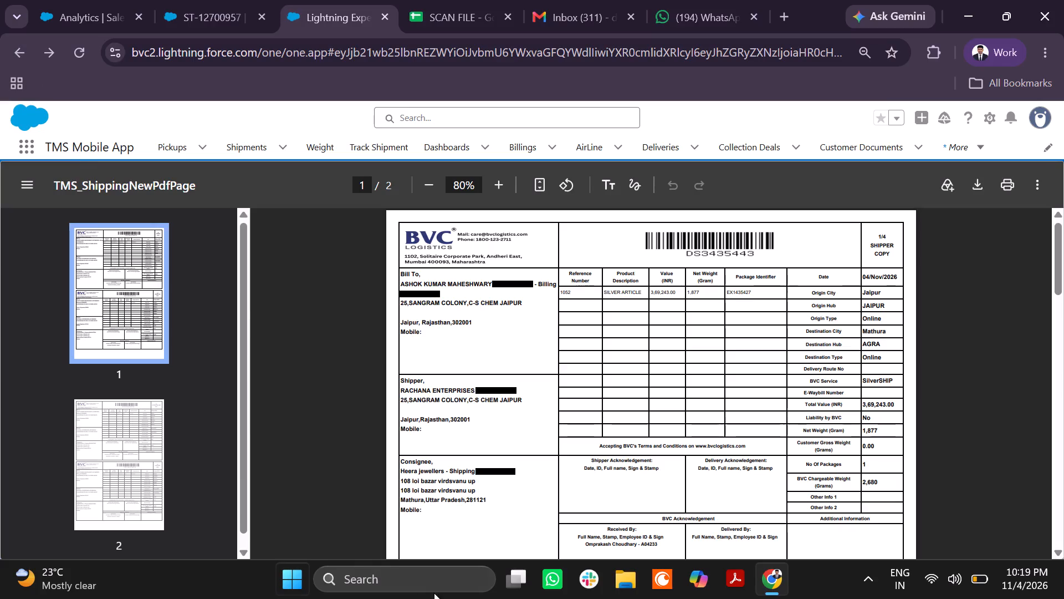
Open the WhatsApp desktop app.
click(548, 584)
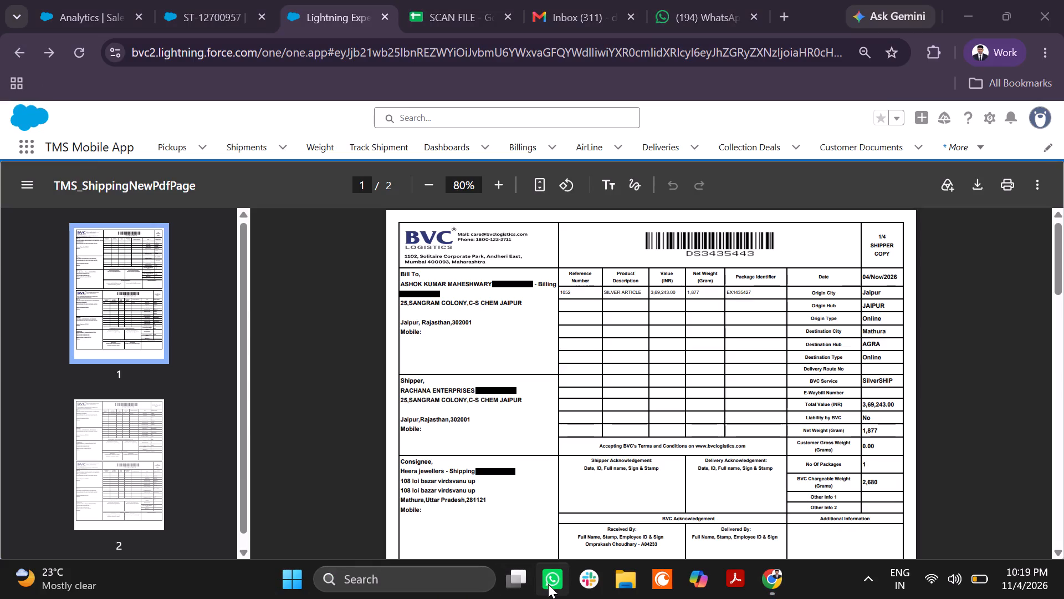
click(548, 584)
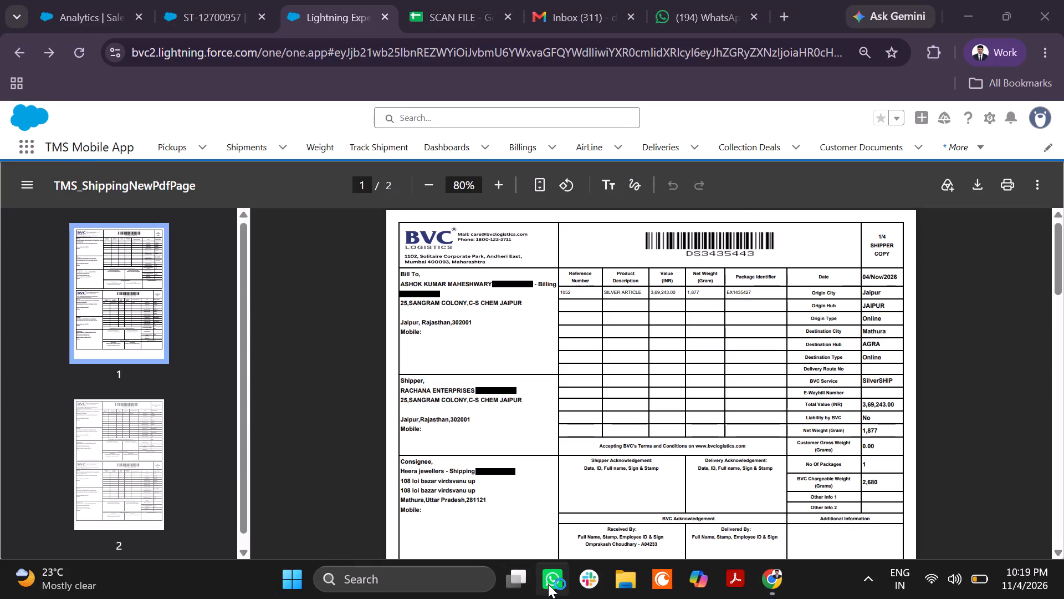
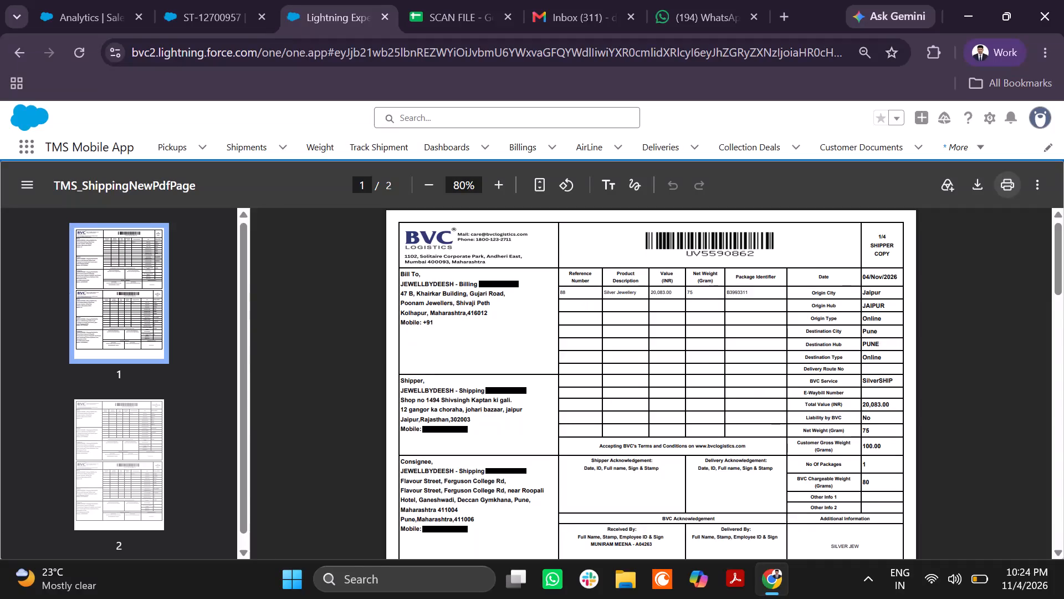
click(451, 115)
key(b)
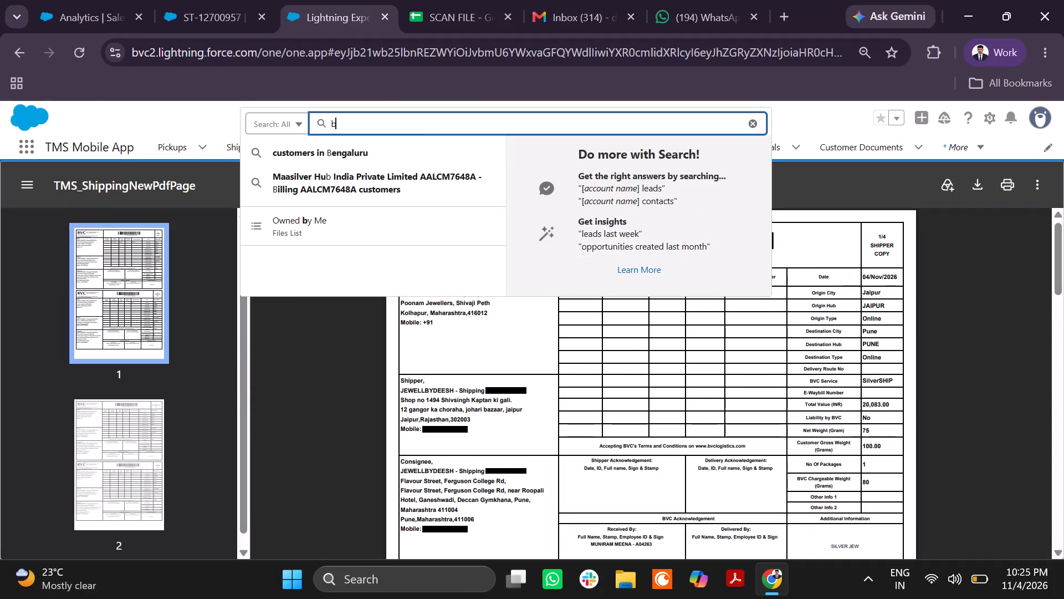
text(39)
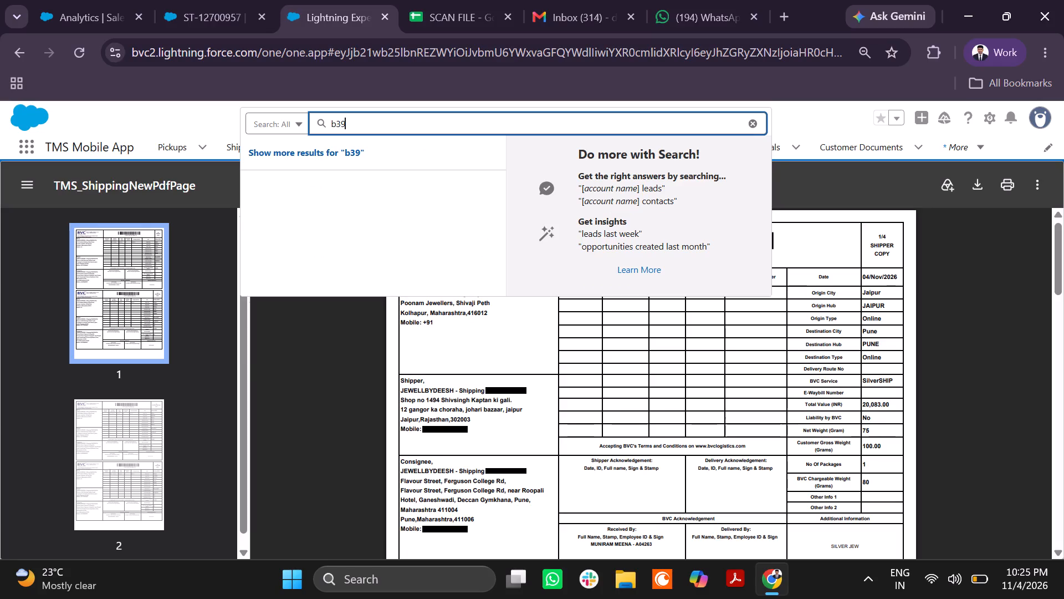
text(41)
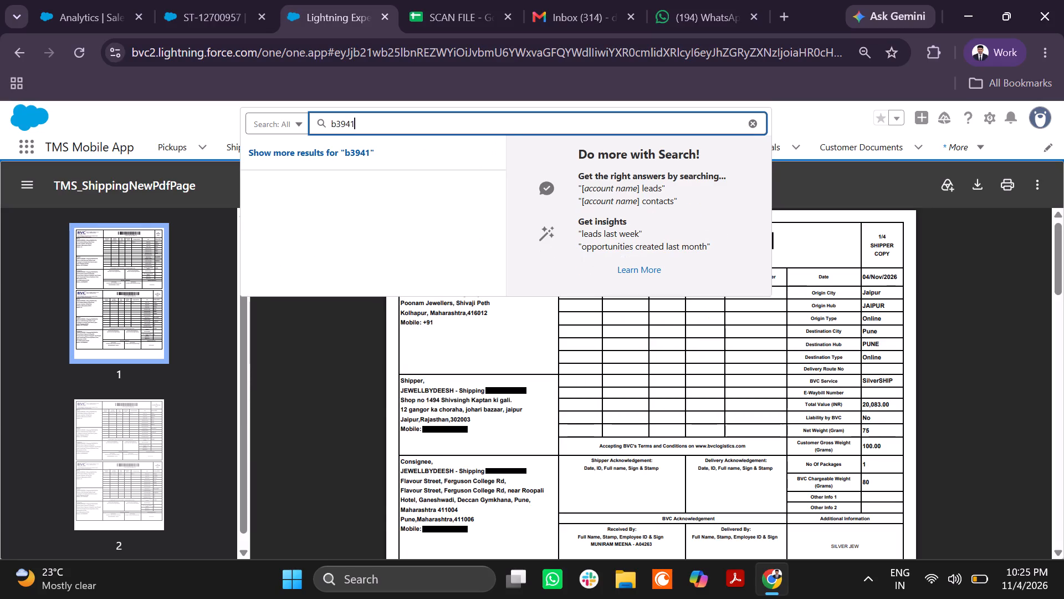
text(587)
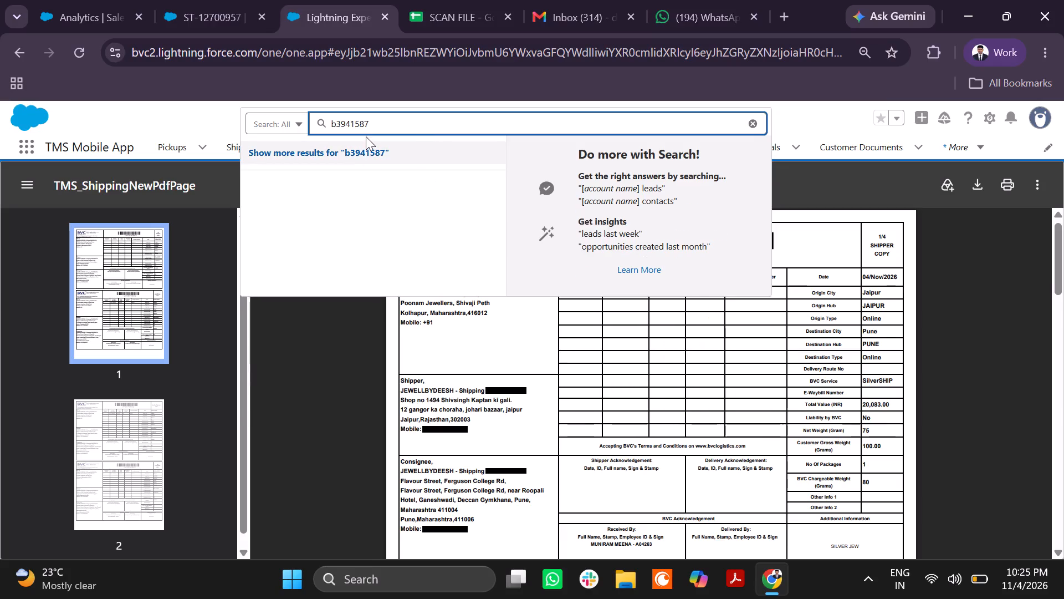
click(367, 148)
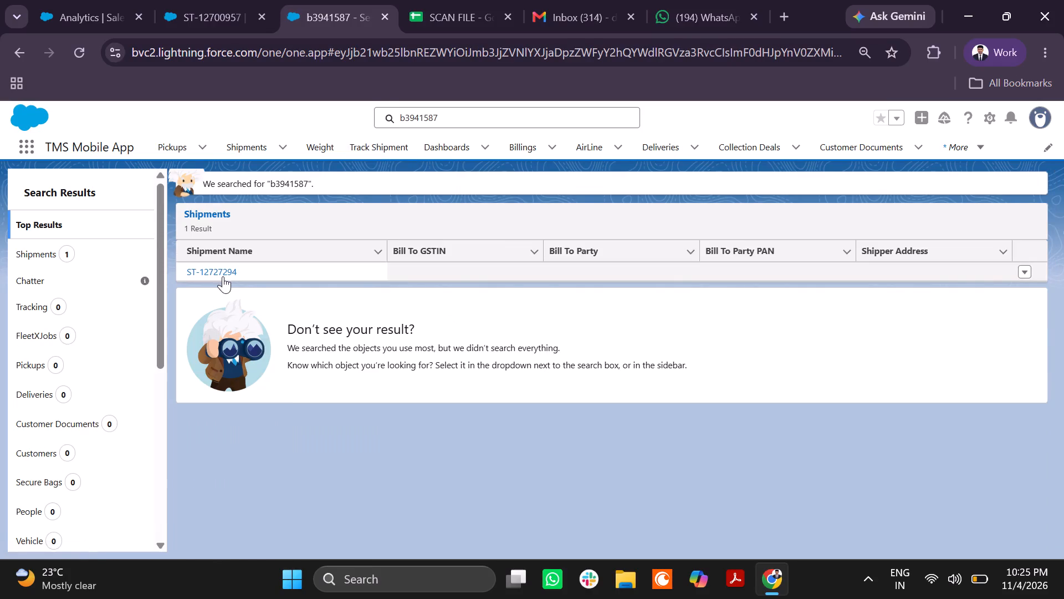
click(220, 272)
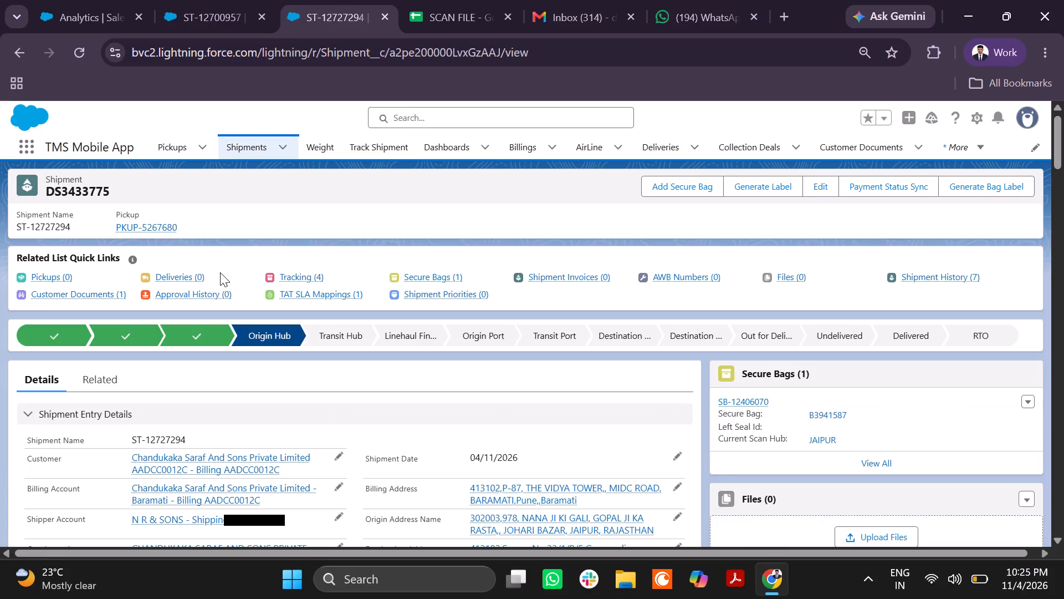
click(770, 188)
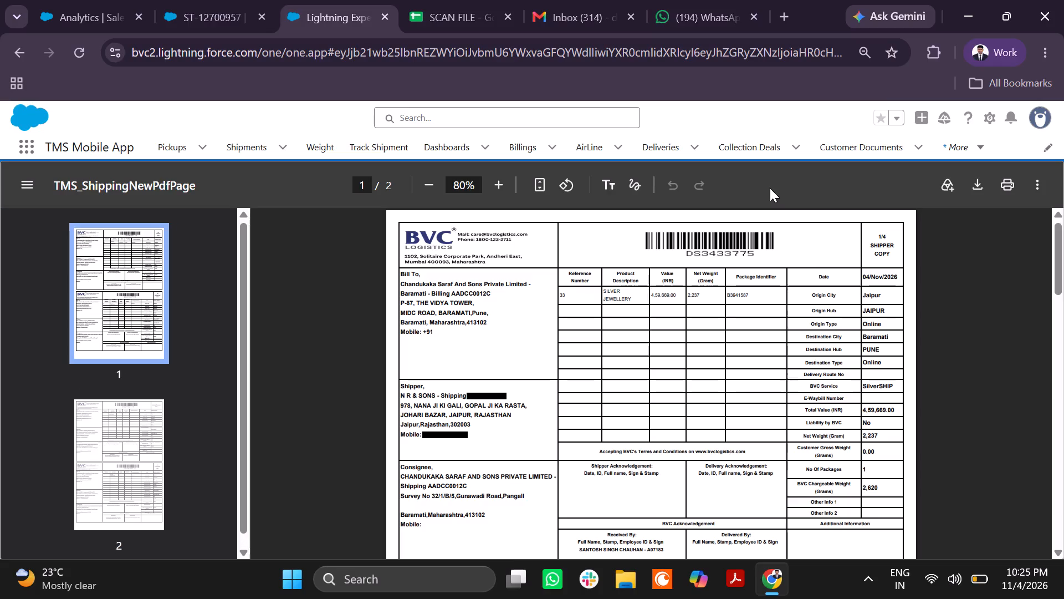
click(1007, 187)
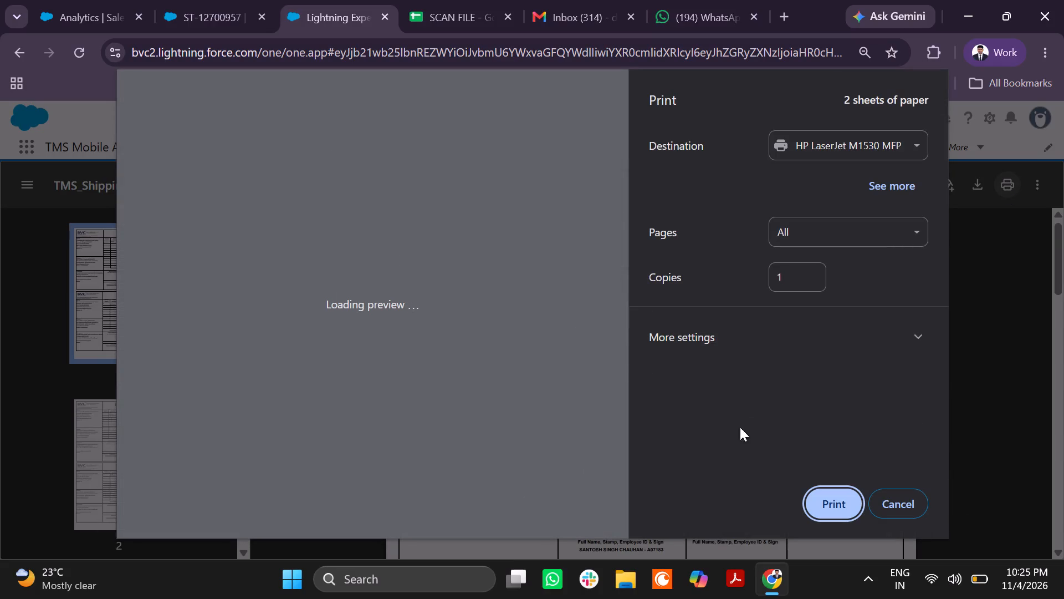
click(824, 501)
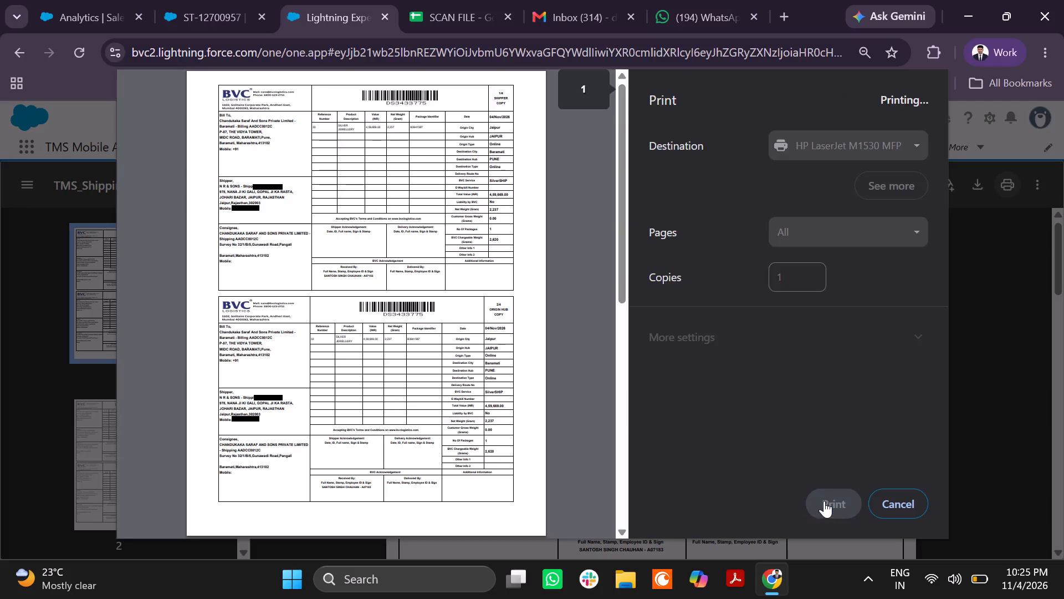
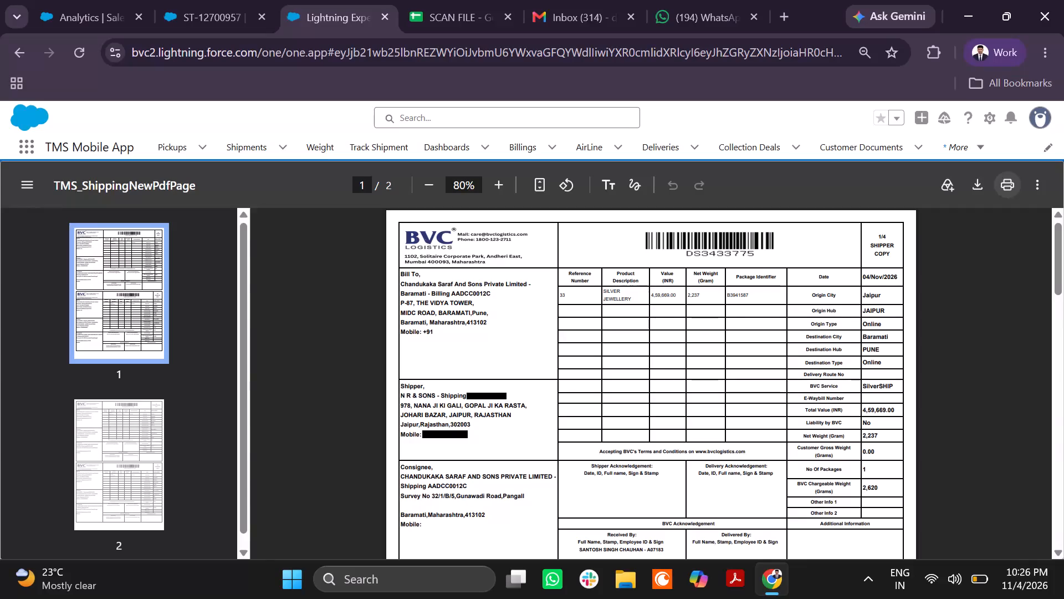
click(417, 118)
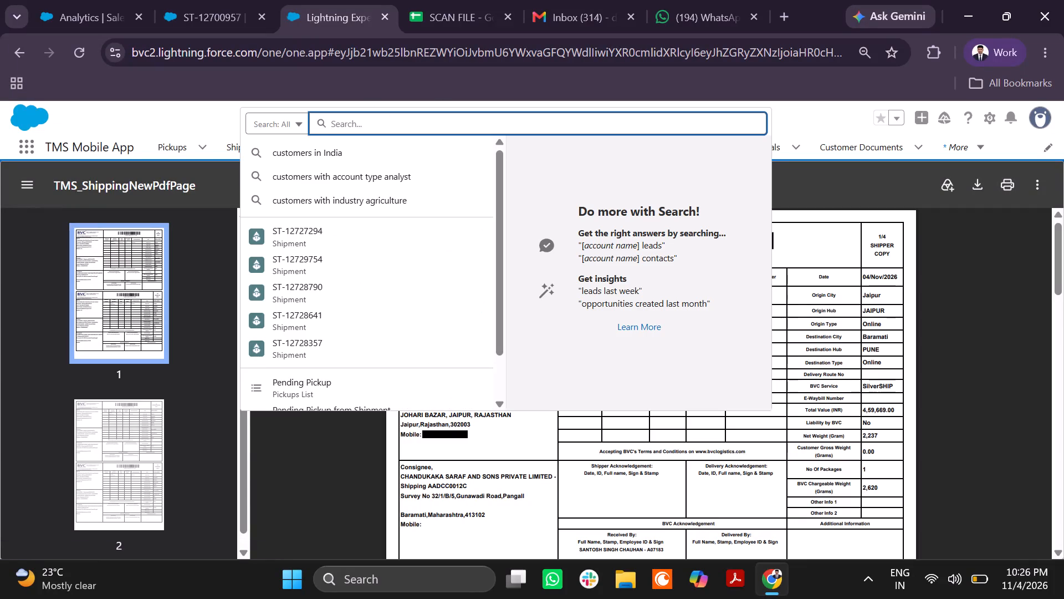
key(b)
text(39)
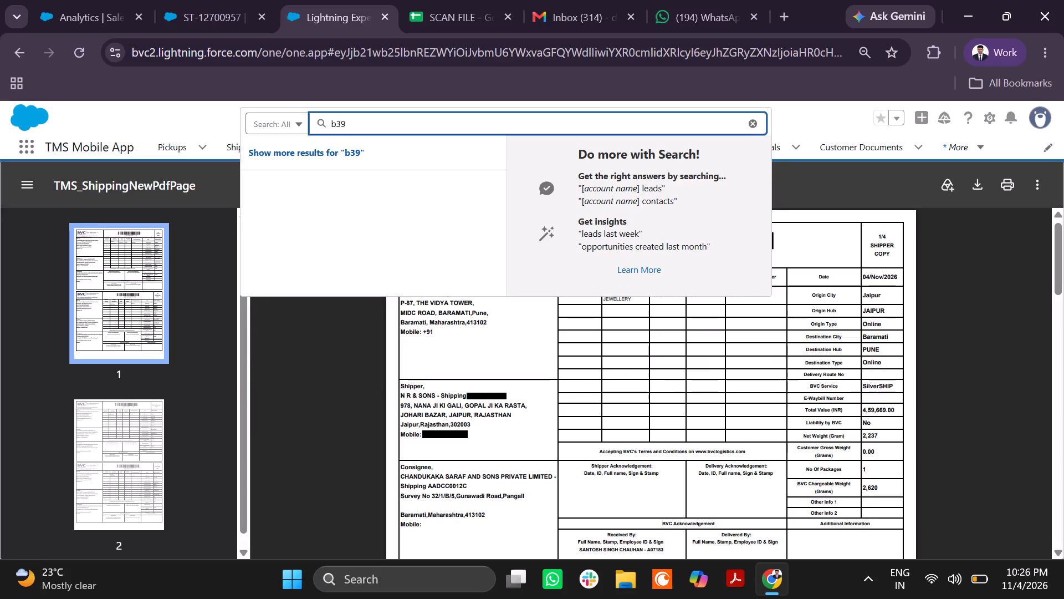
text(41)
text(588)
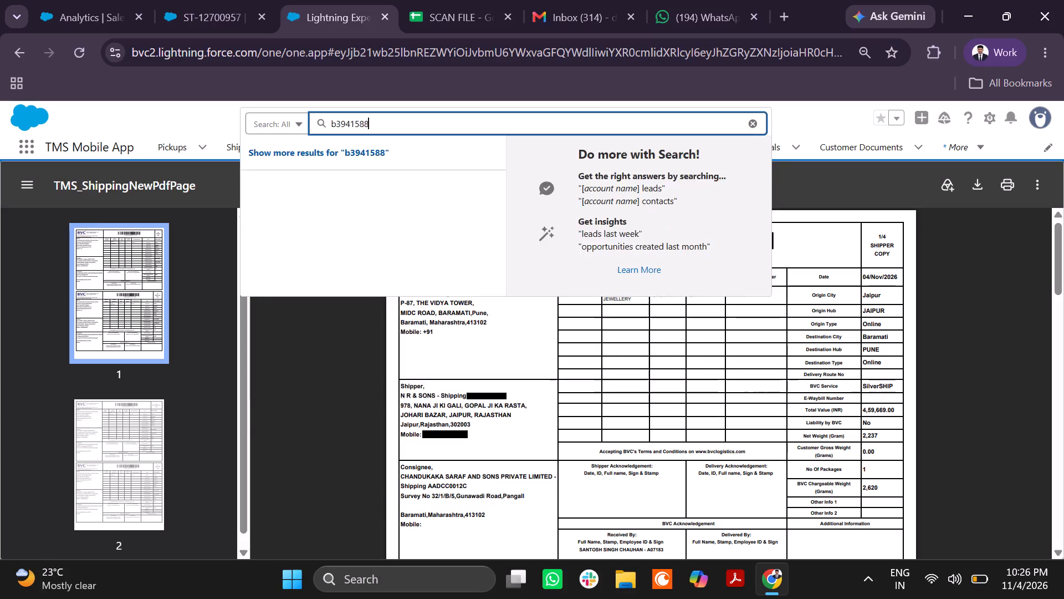
click(367, 151)
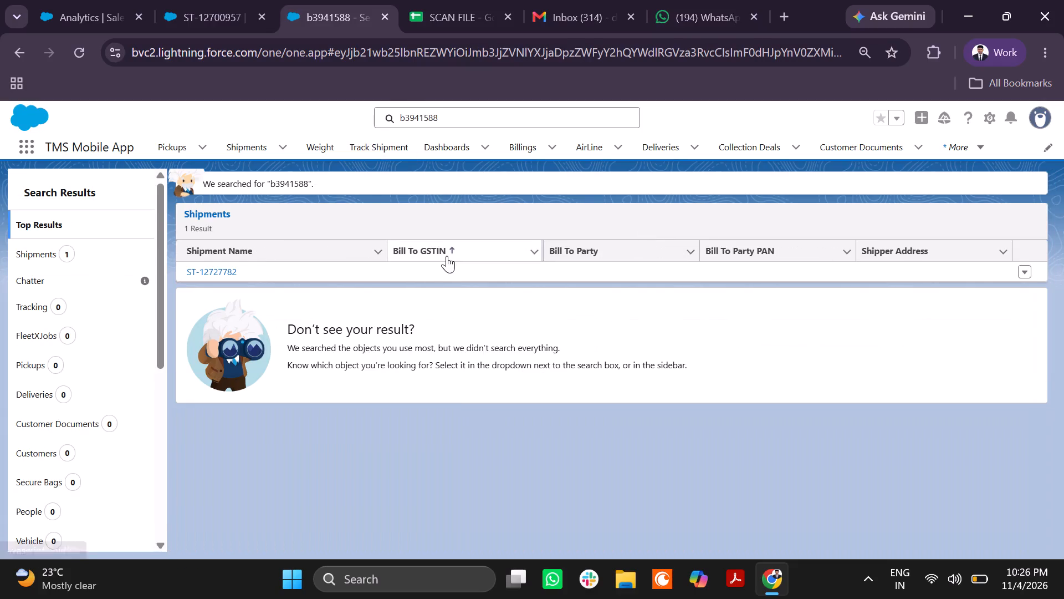
click(203, 270)
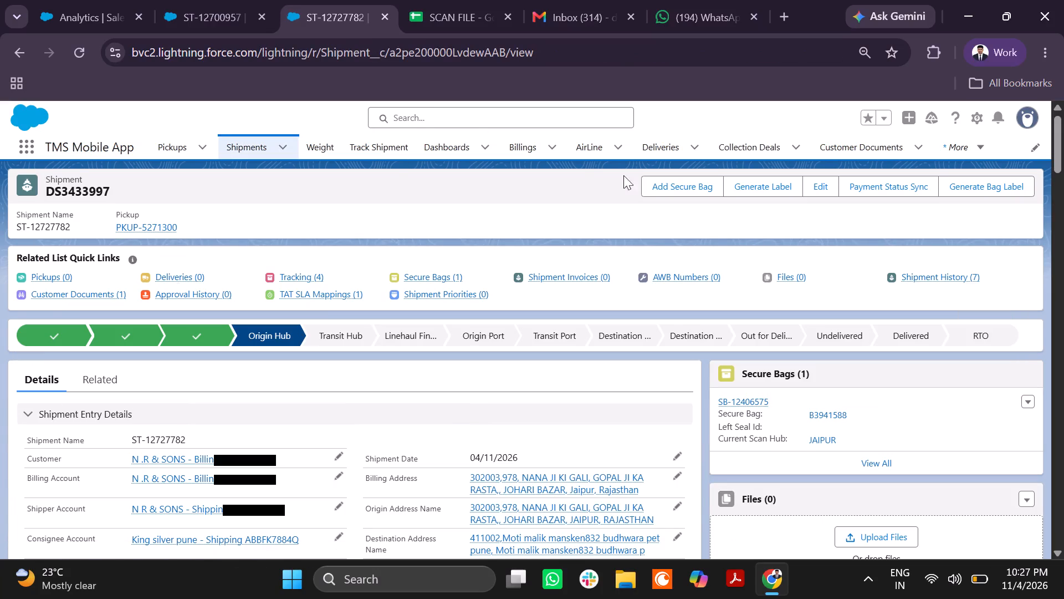
click(743, 182)
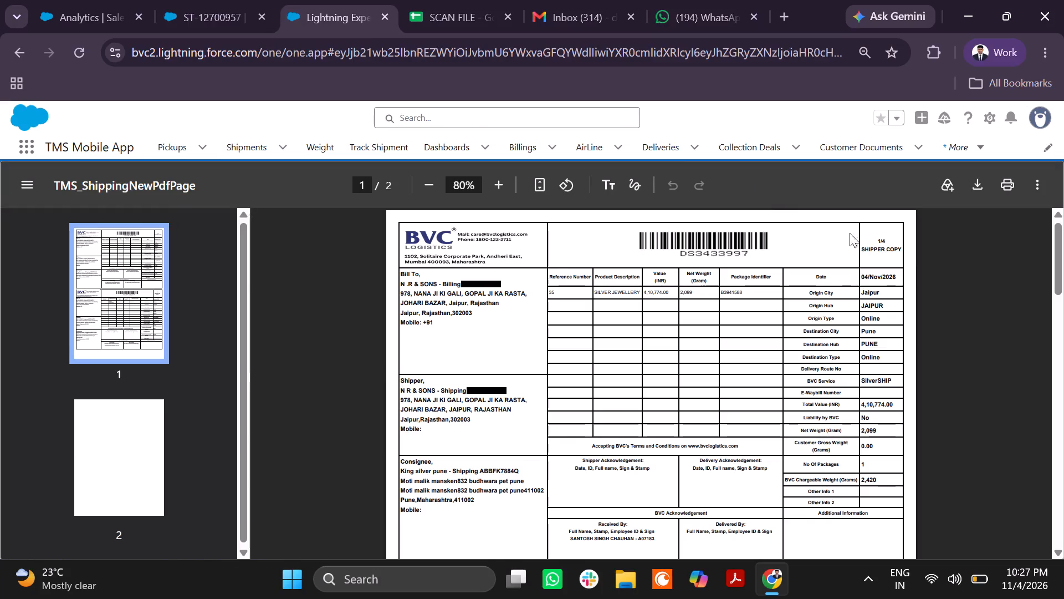
click(1014, 185)
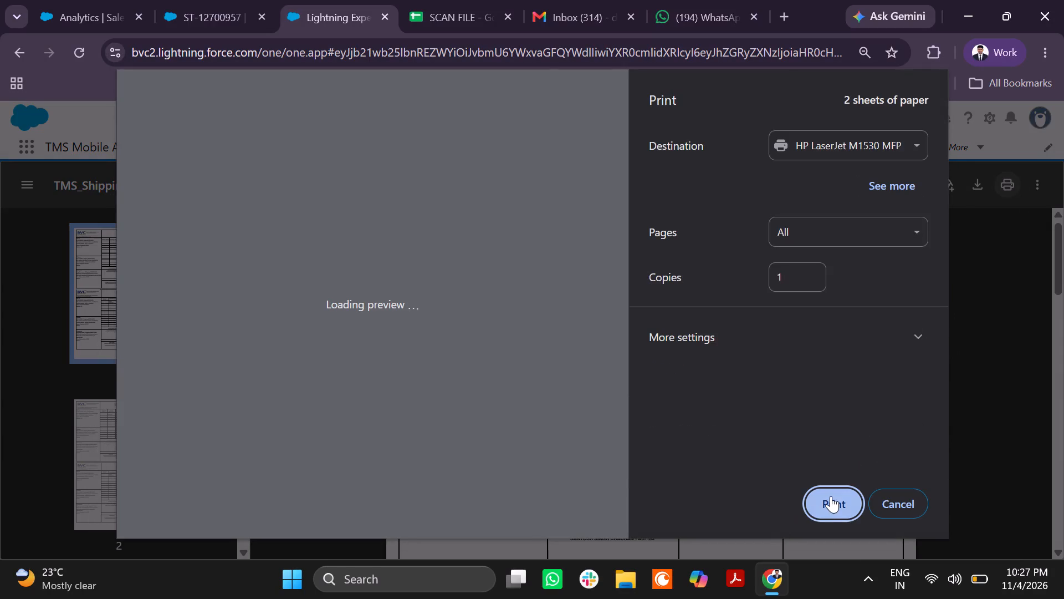
click(831, 496)
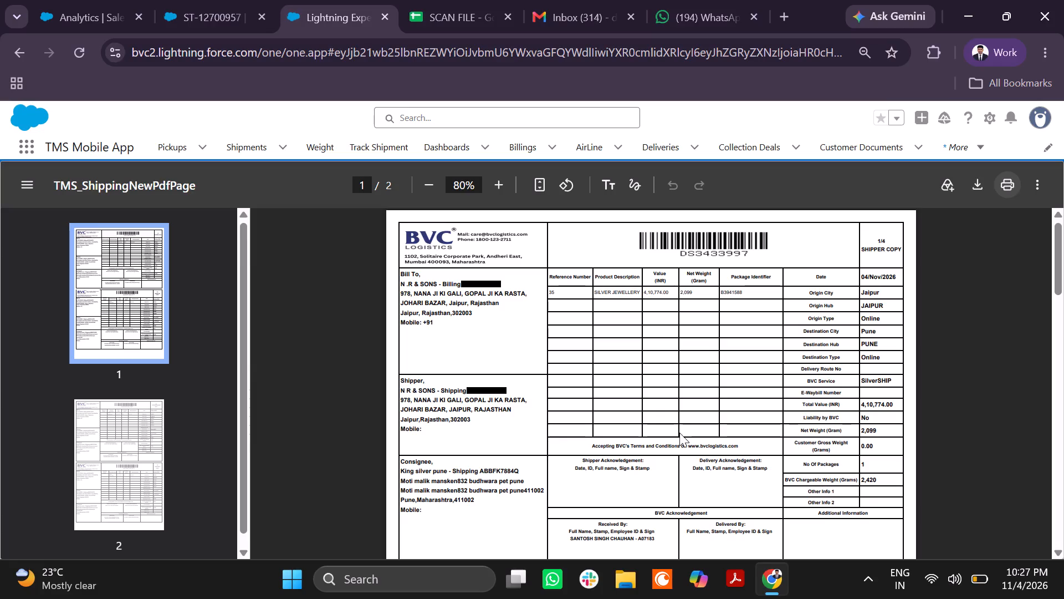
click(443, 125)
click(443, 125)
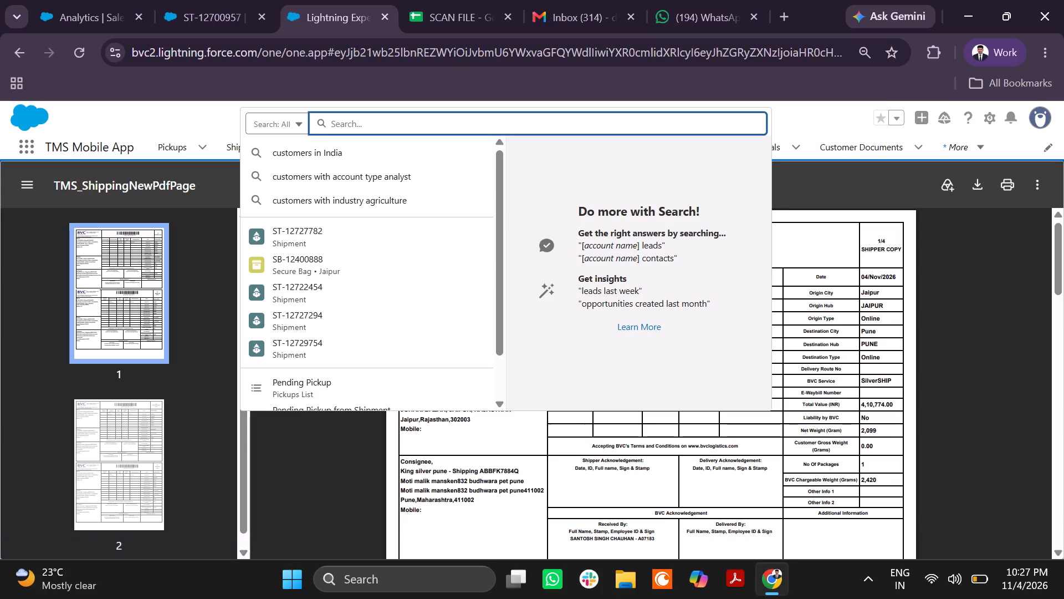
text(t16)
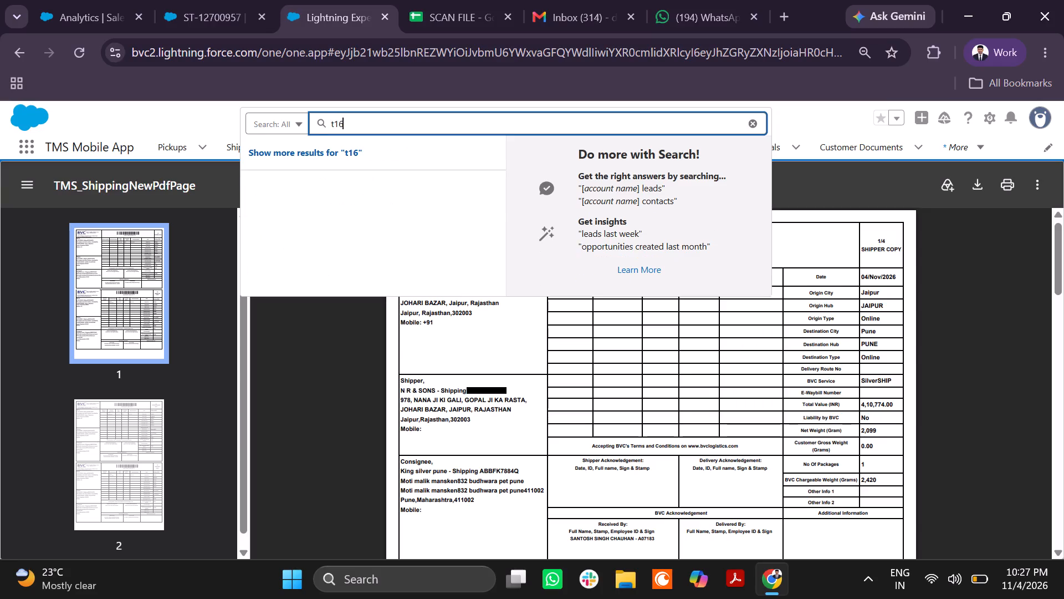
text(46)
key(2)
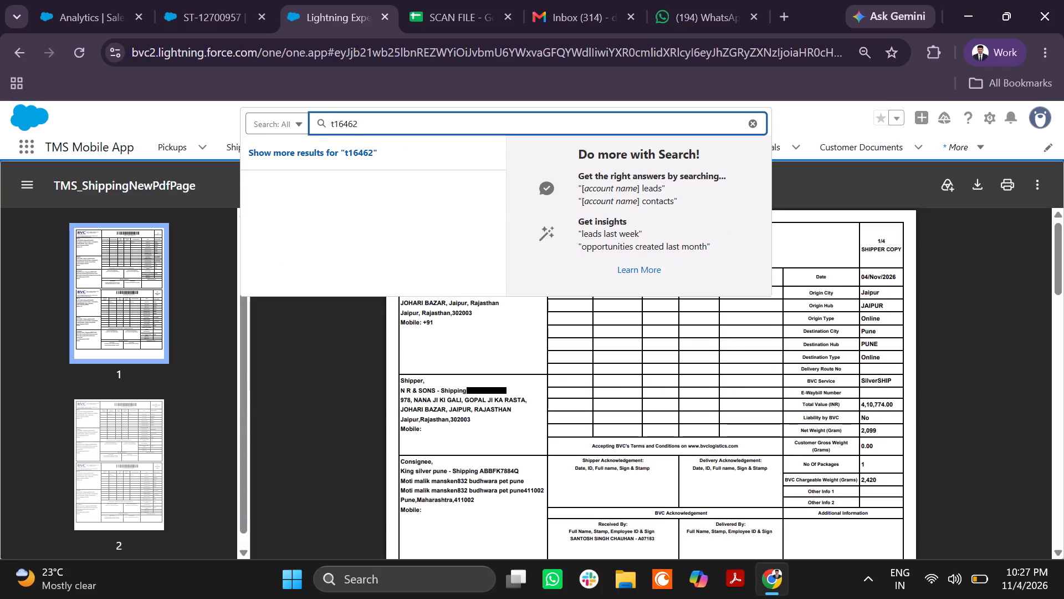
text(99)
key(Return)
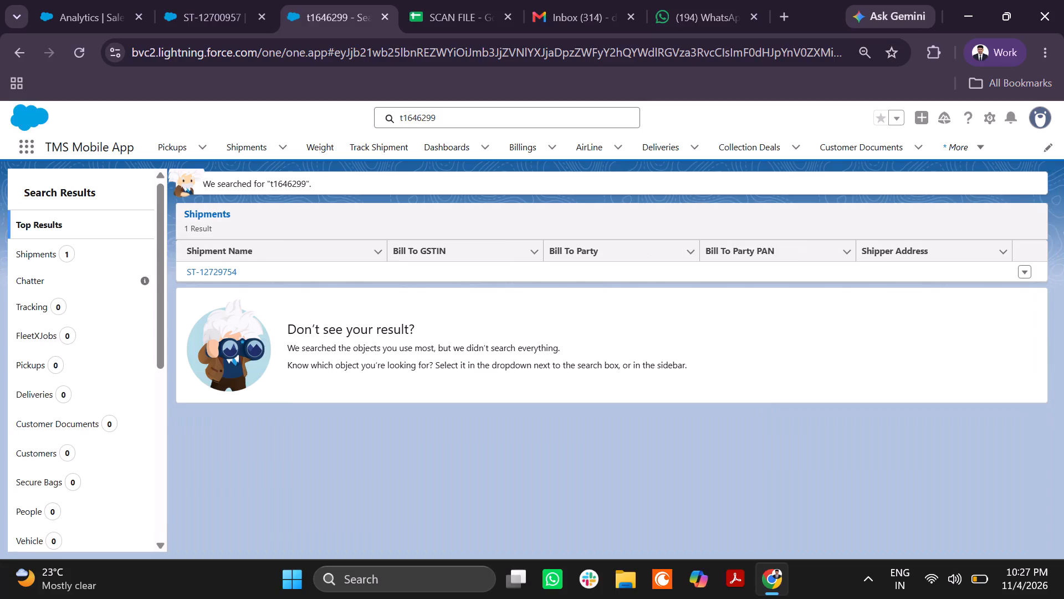
click(214, 266)
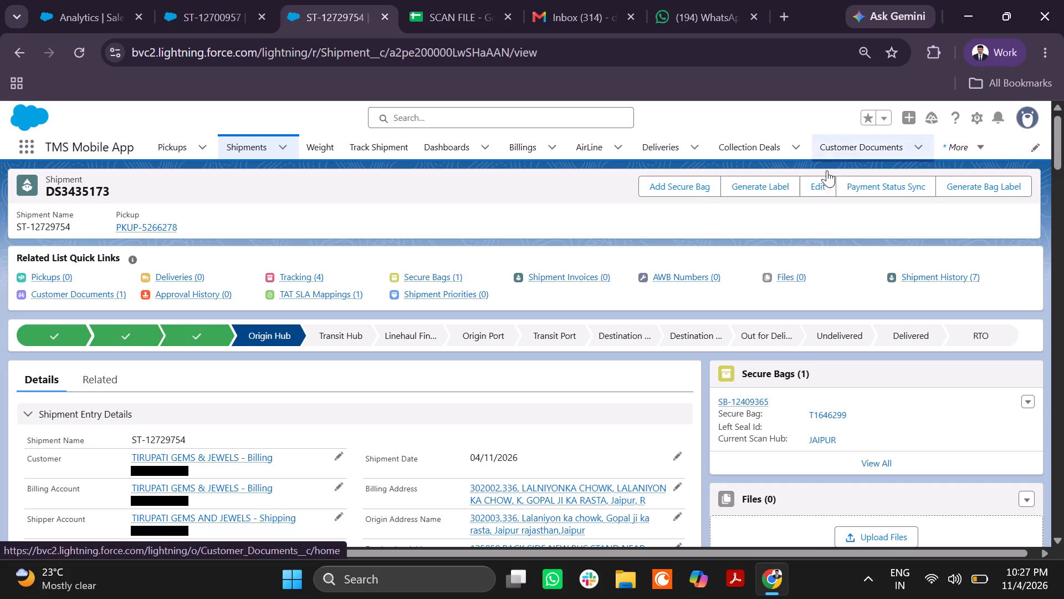
click(776, 187)
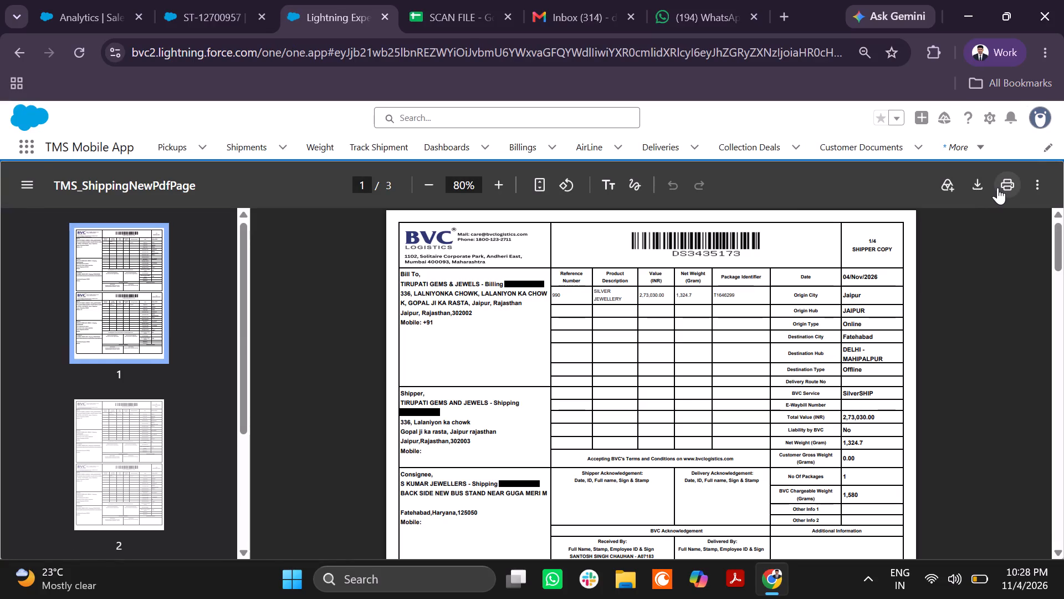
click(997, 187)
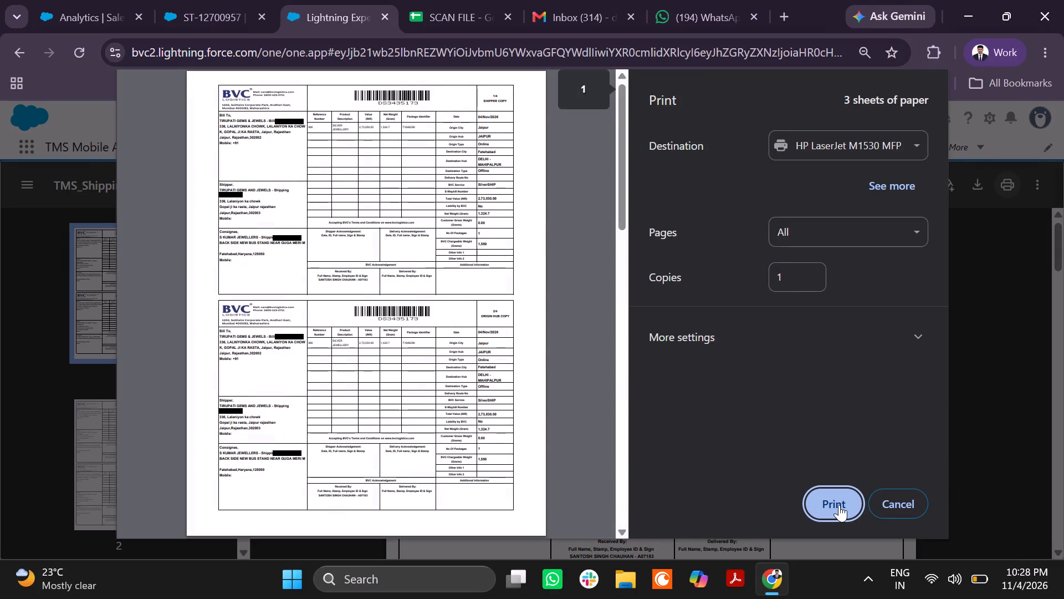
click(839, 505)
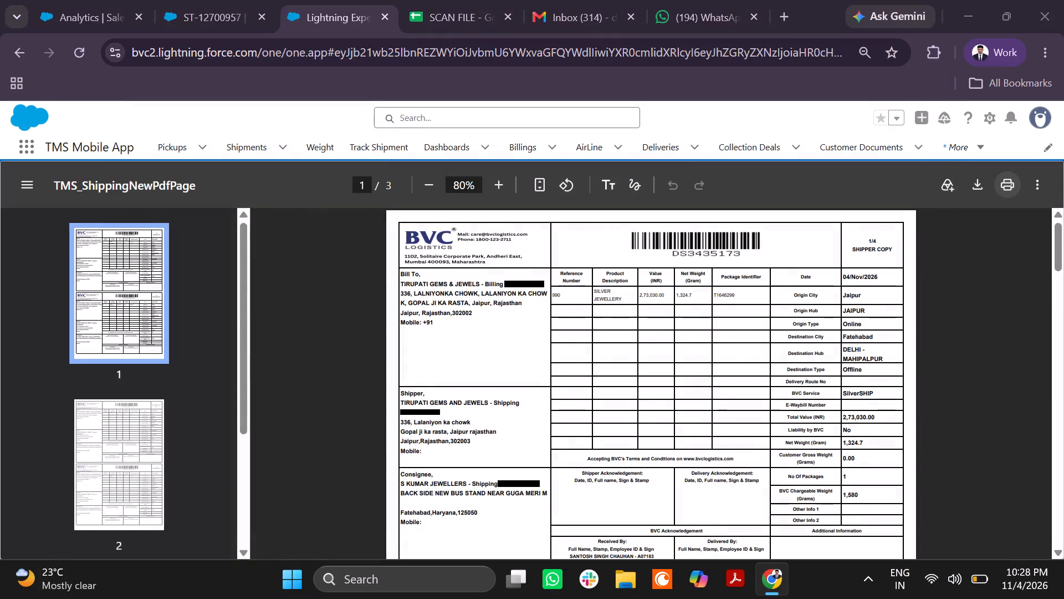
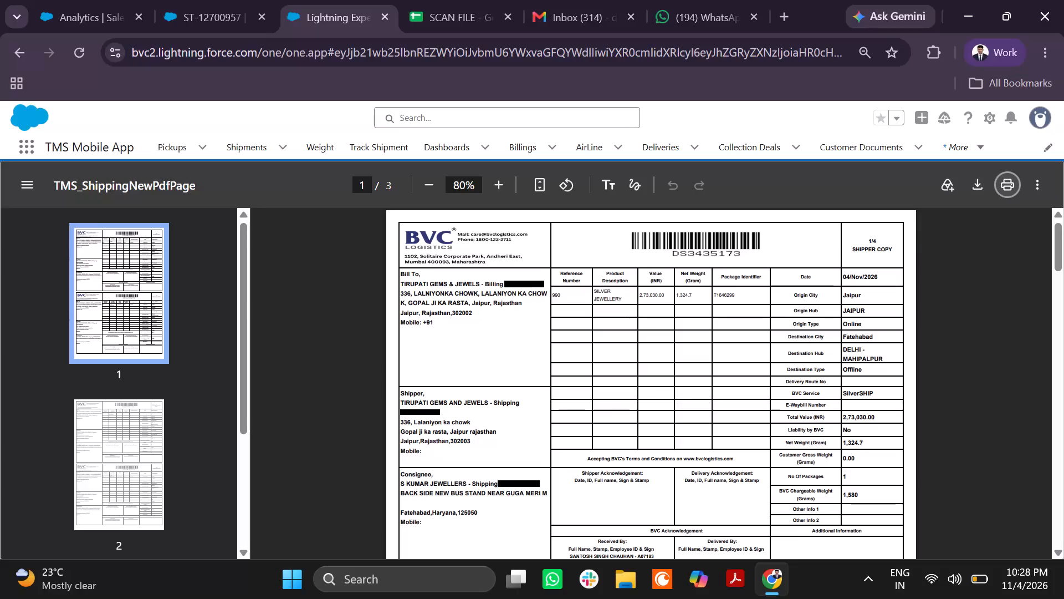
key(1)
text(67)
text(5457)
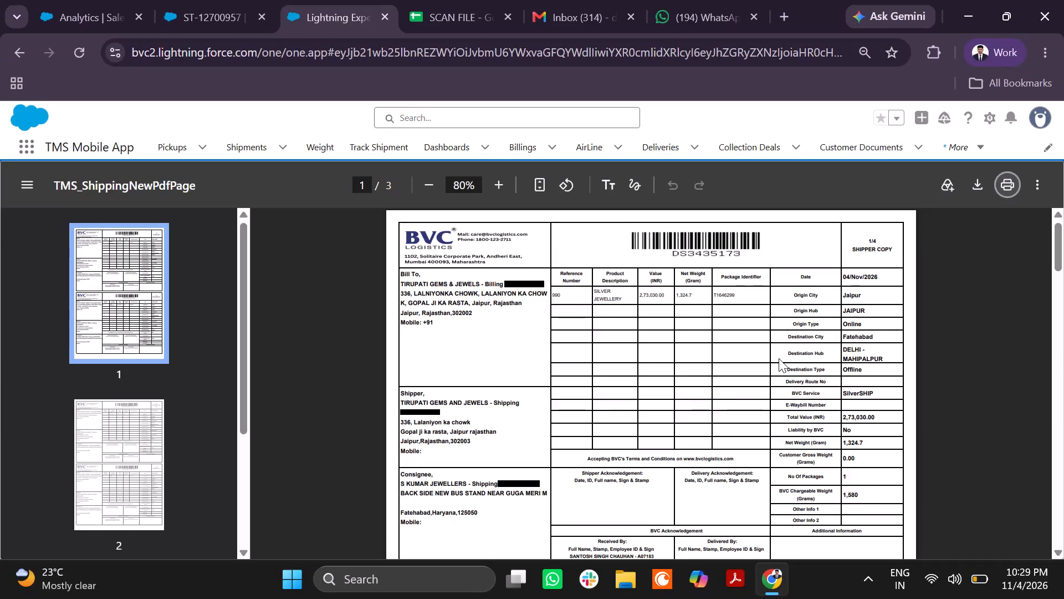
click(486, 114)
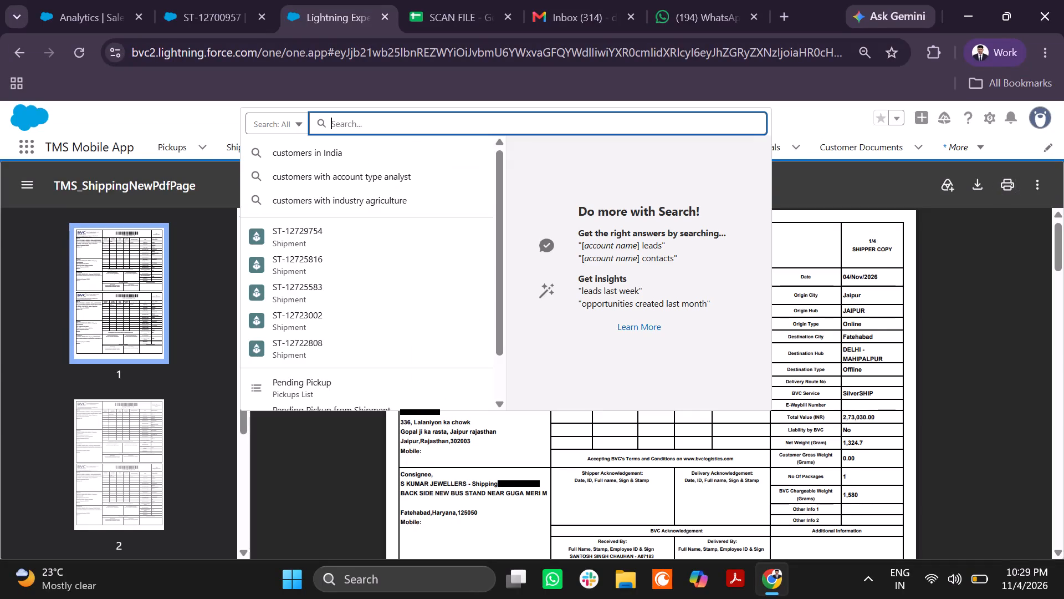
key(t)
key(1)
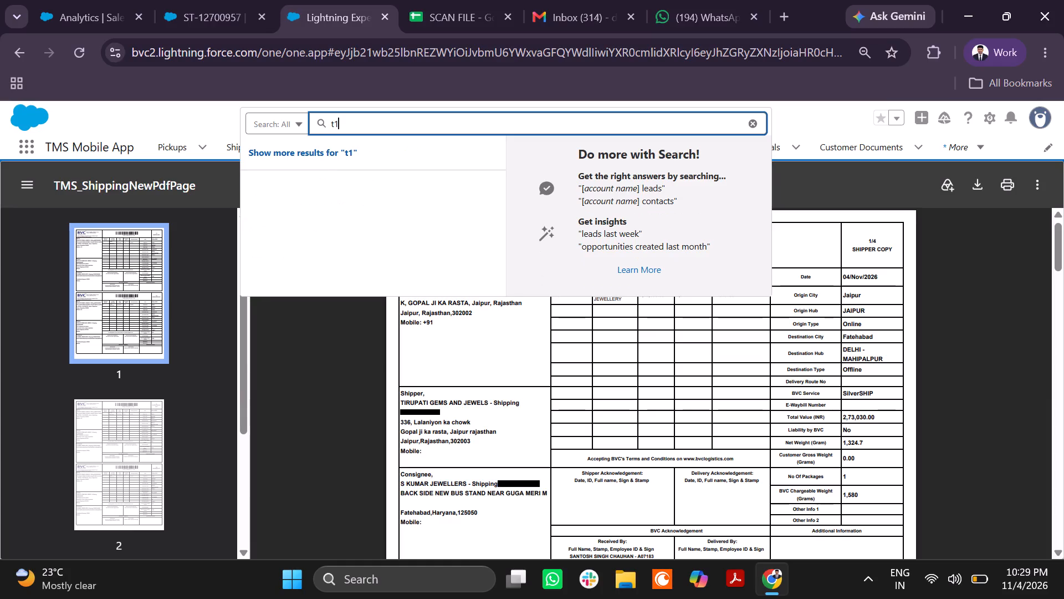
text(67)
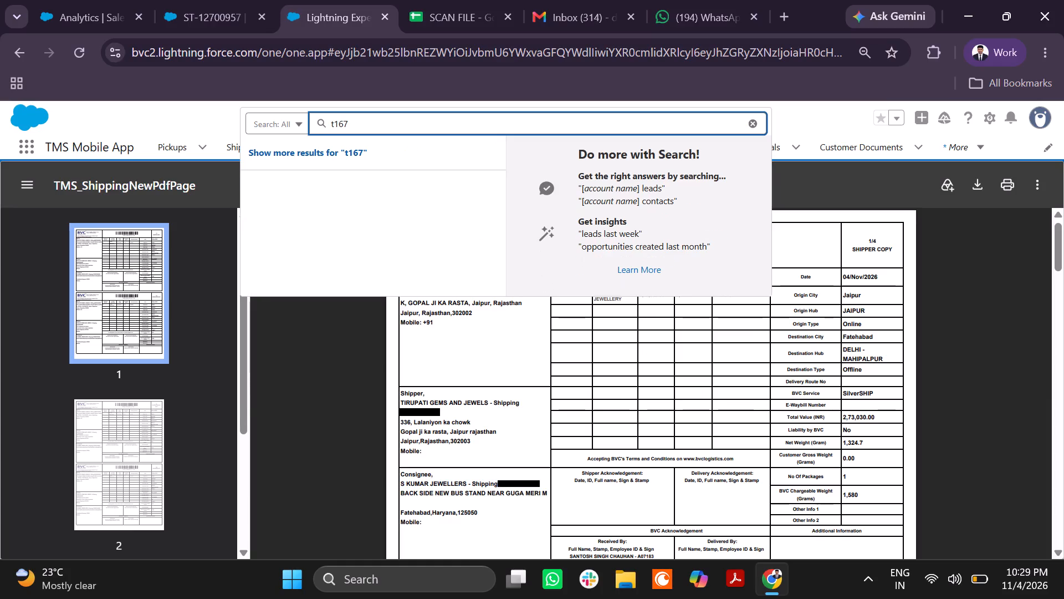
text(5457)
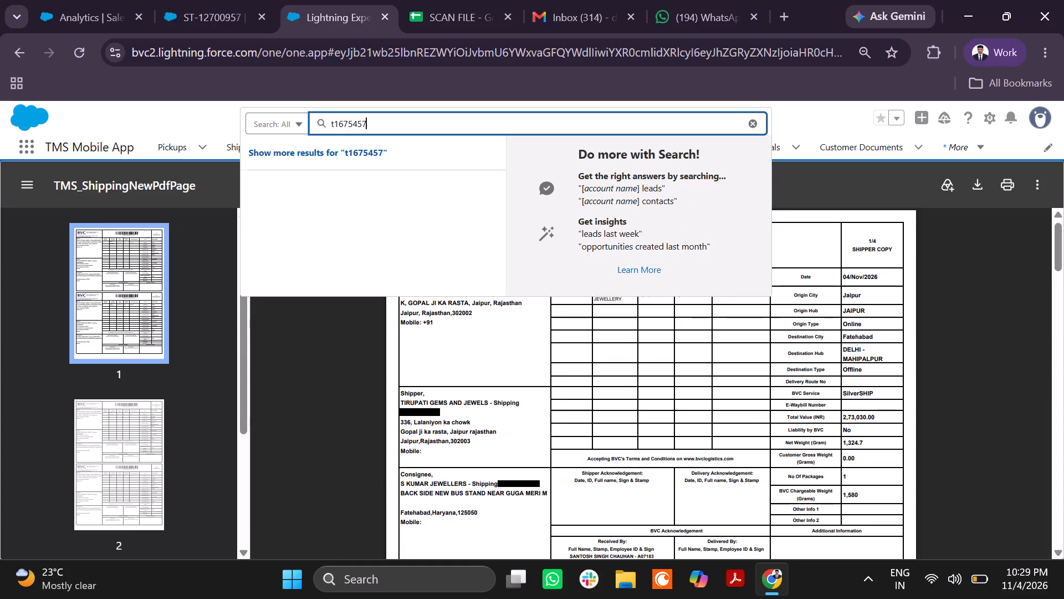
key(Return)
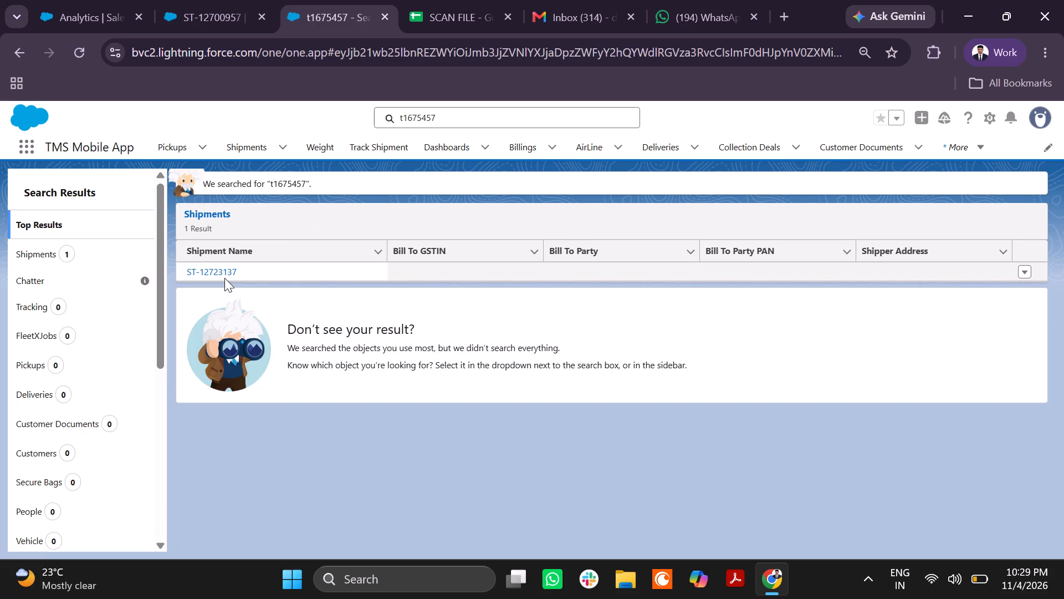
click(224, 278)
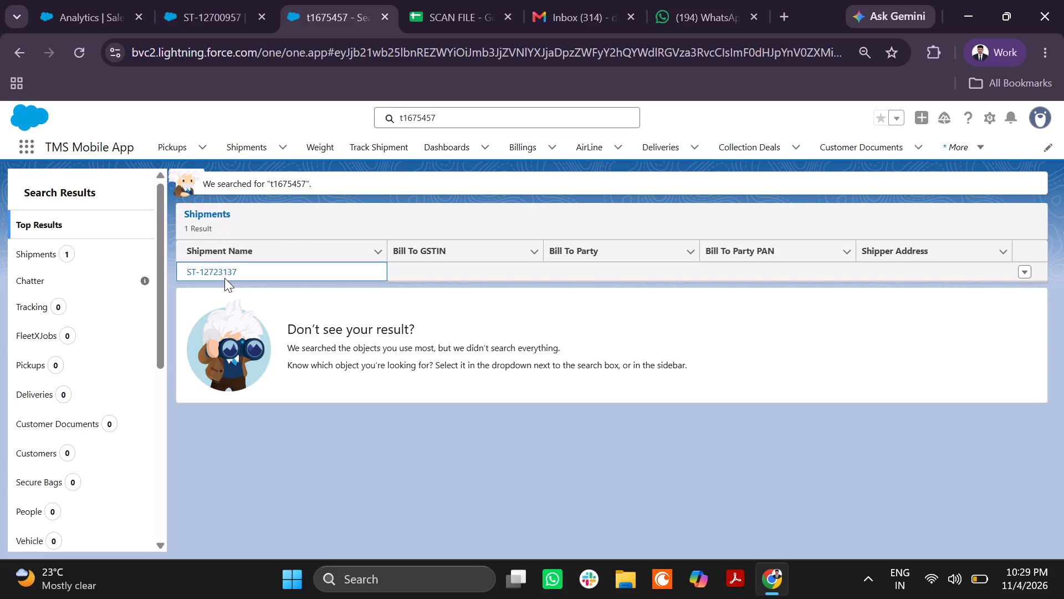
click(221, 272)
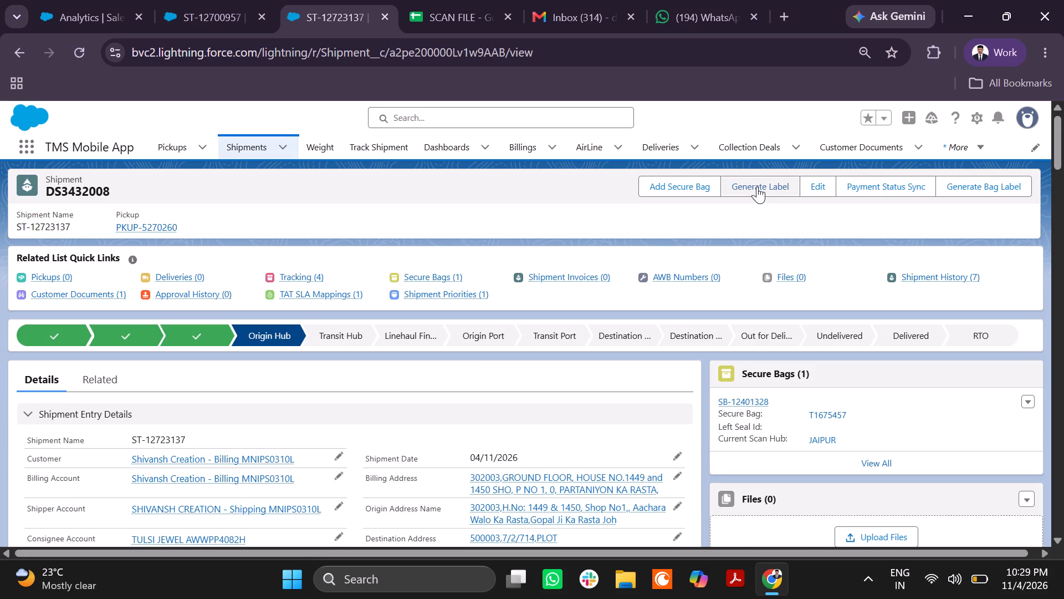
click(757, 187)
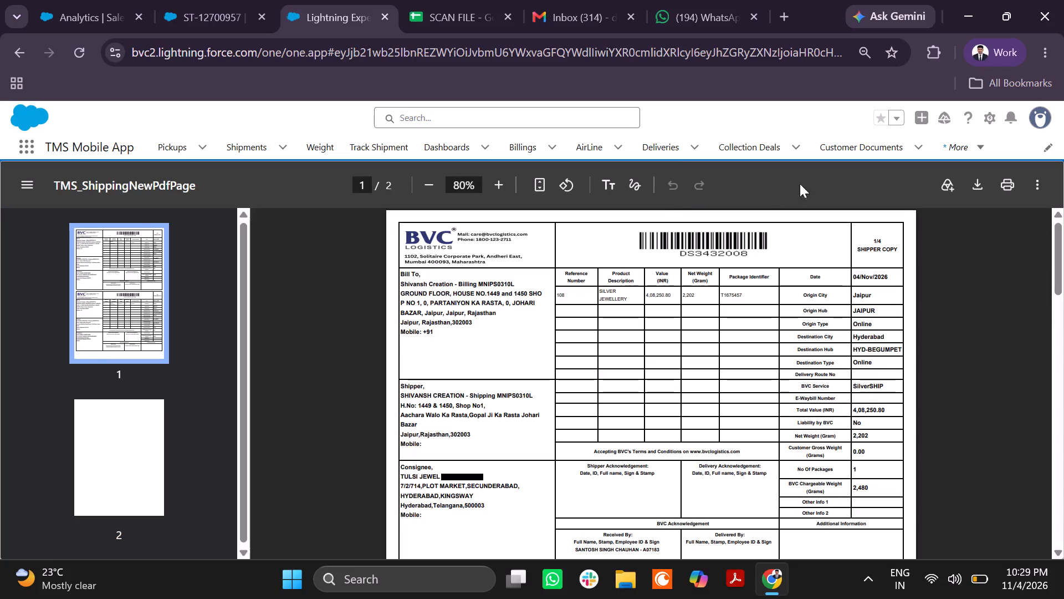
click(999, 190)
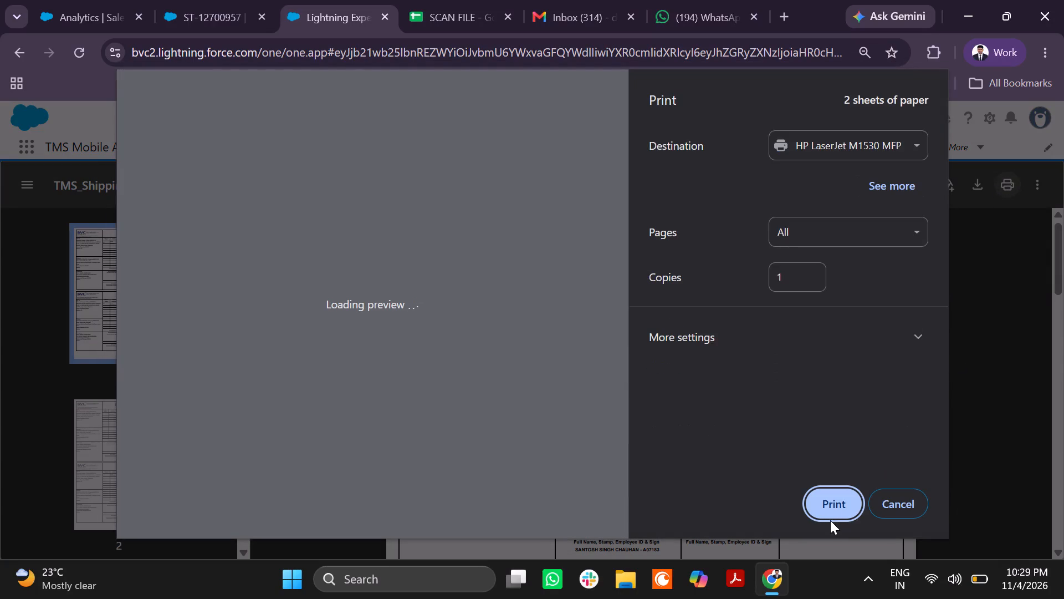
click(833, 512)
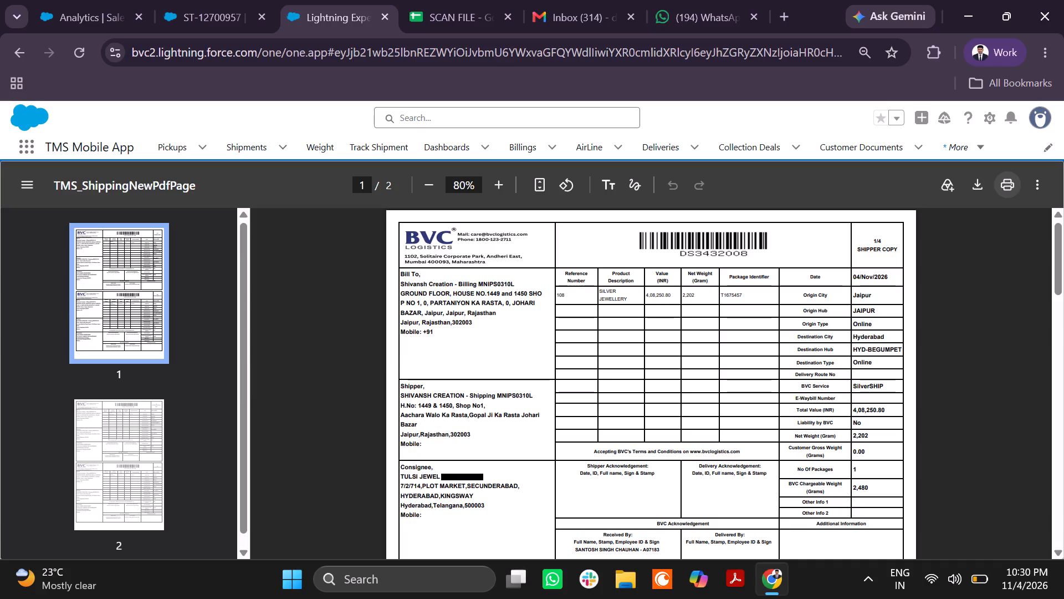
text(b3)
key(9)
click(449, 109)
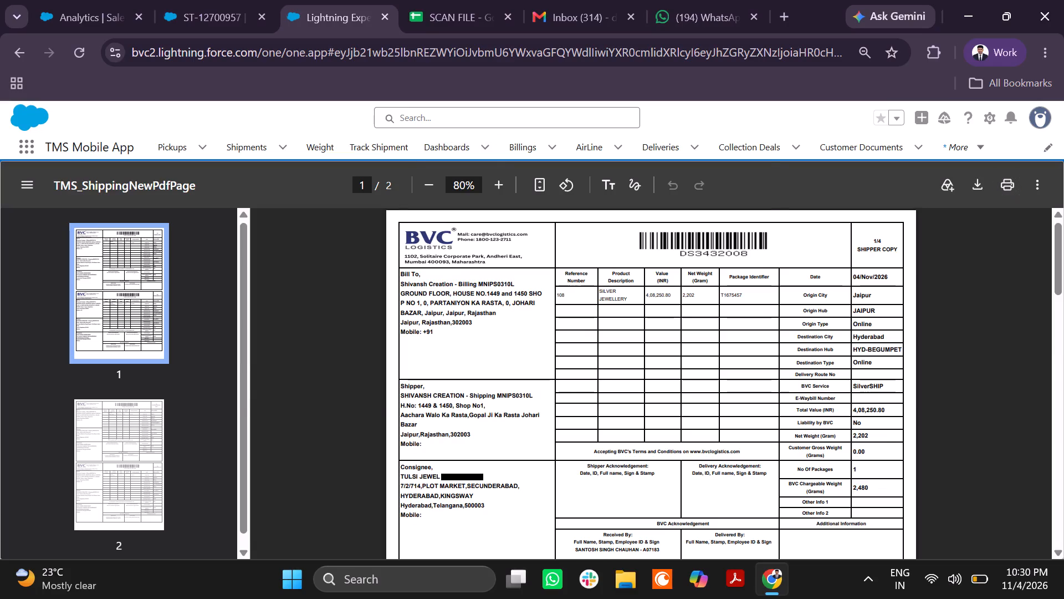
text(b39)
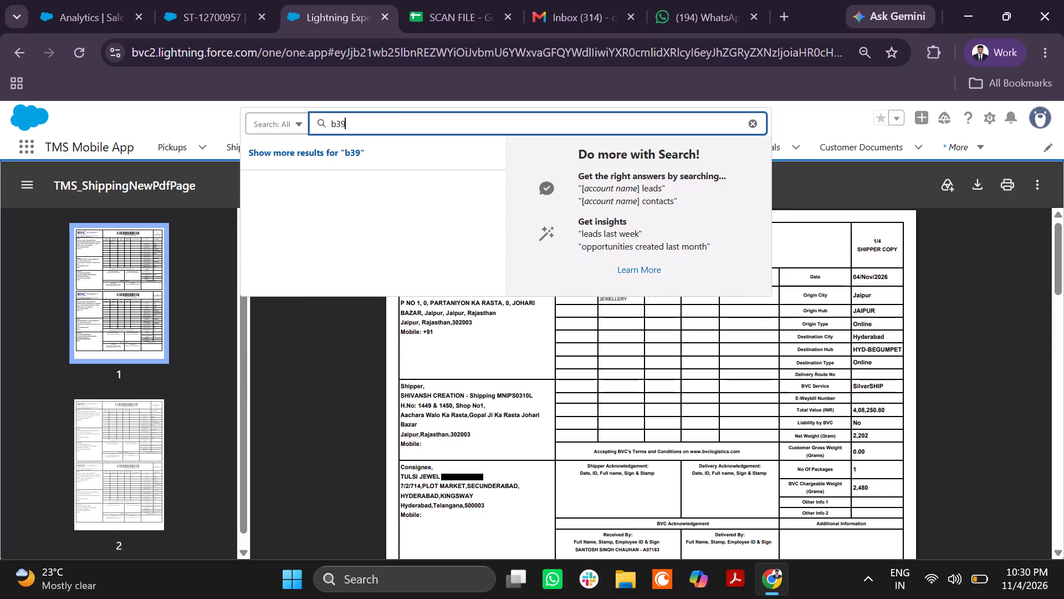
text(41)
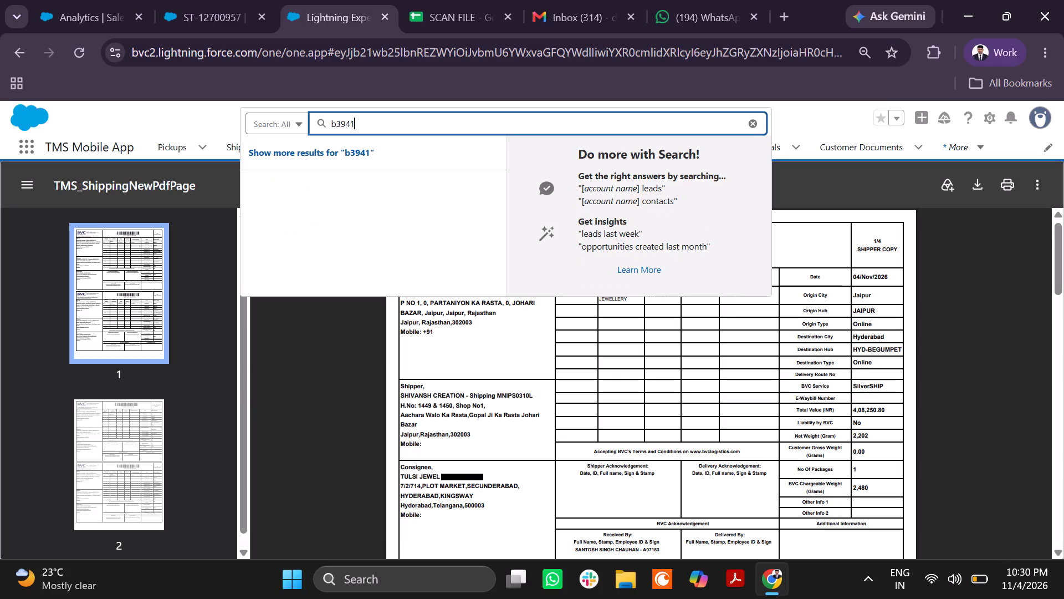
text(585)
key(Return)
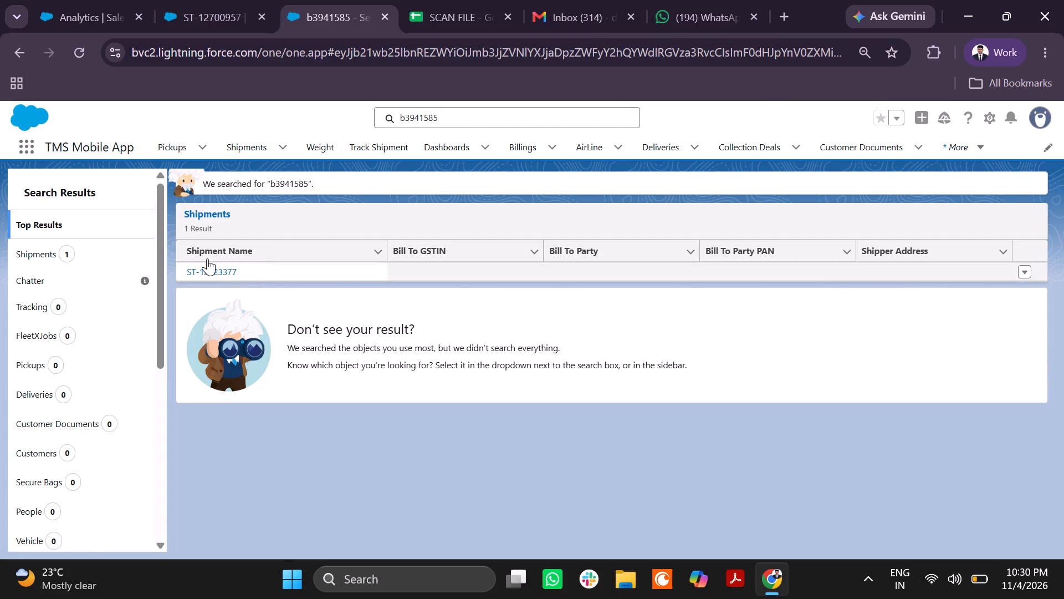
click(208, 268)
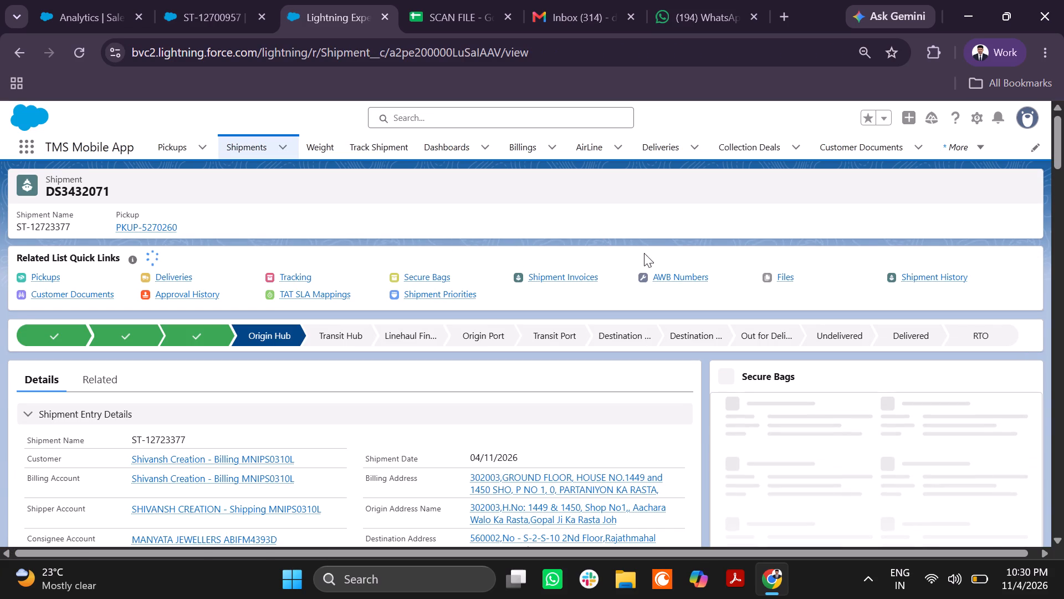
click(750, 189)
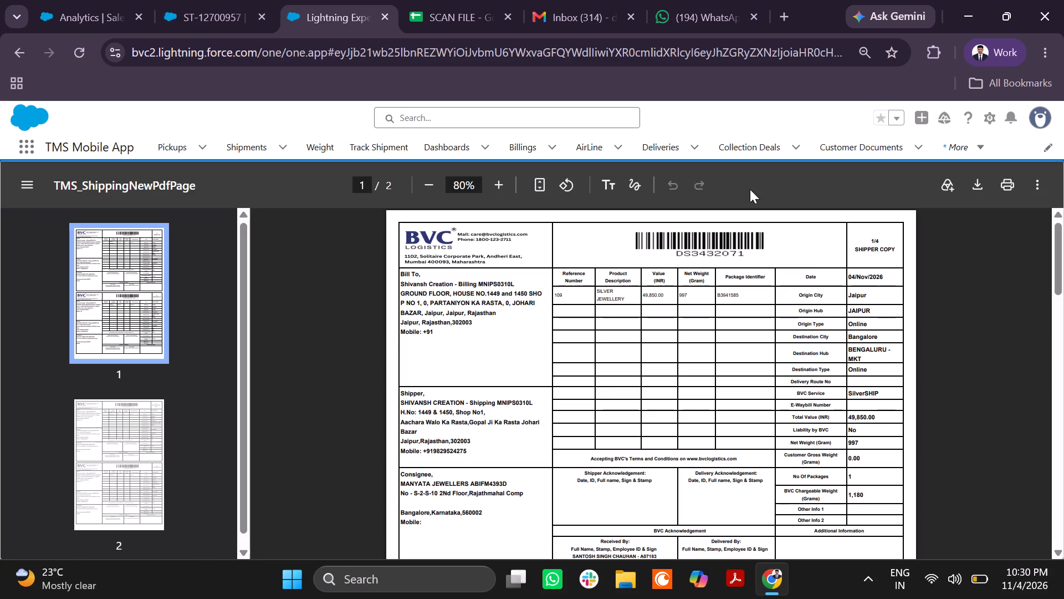
click(1002, 180)
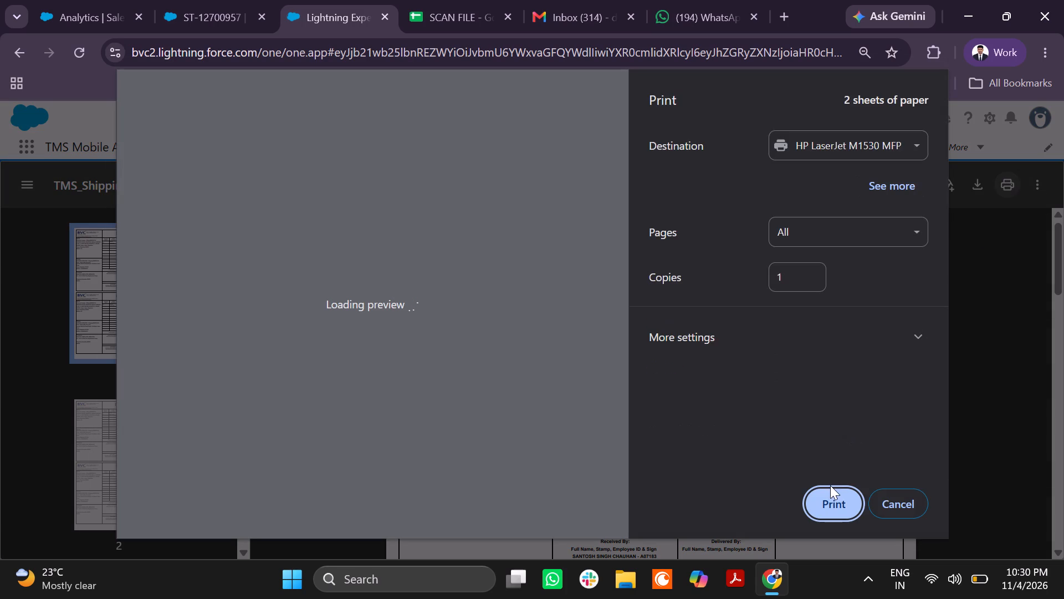
click(824, 501)
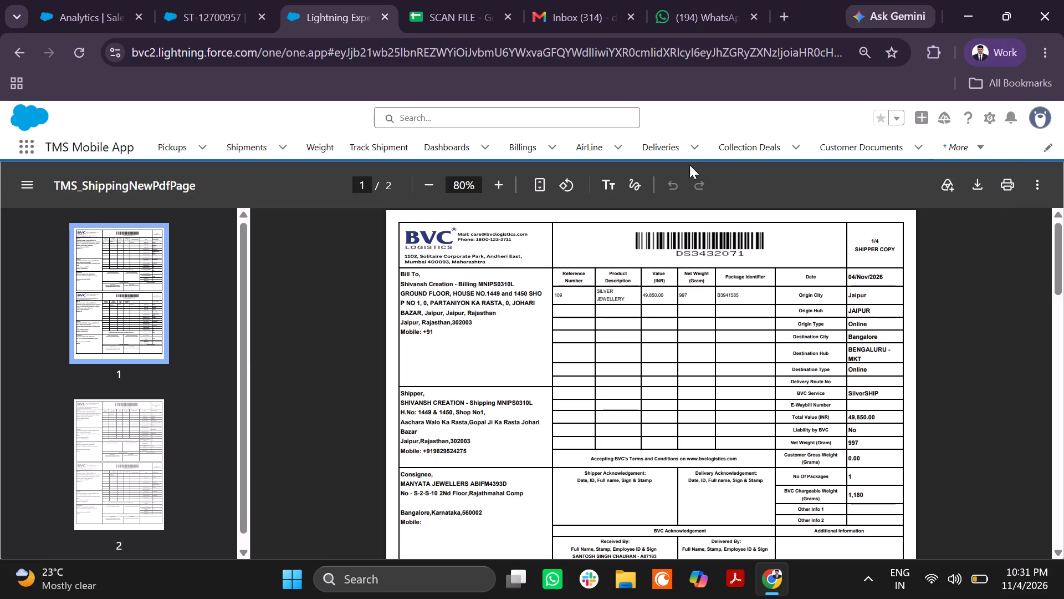
click(514, 110)
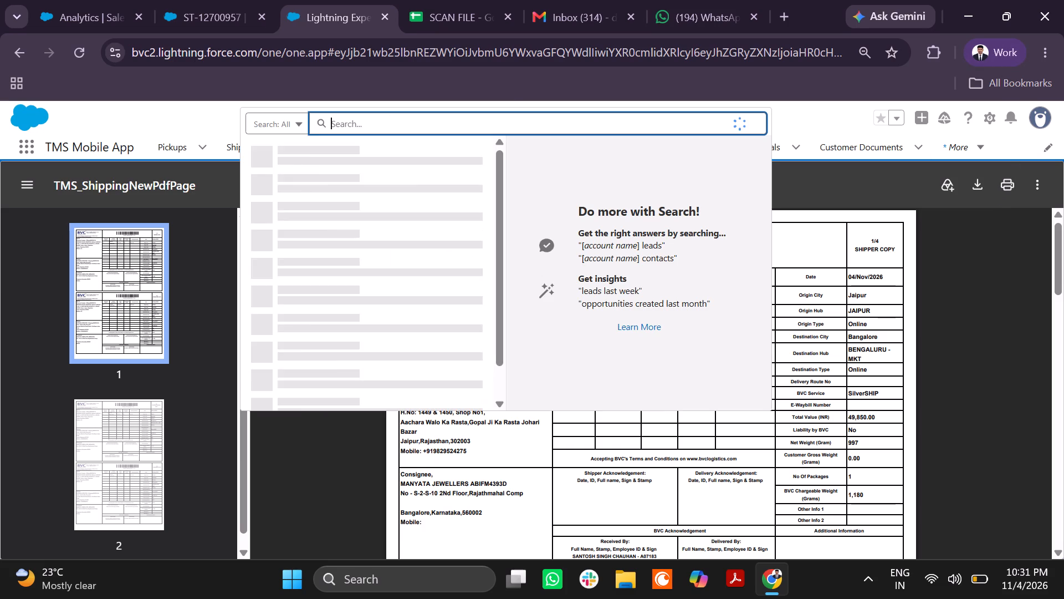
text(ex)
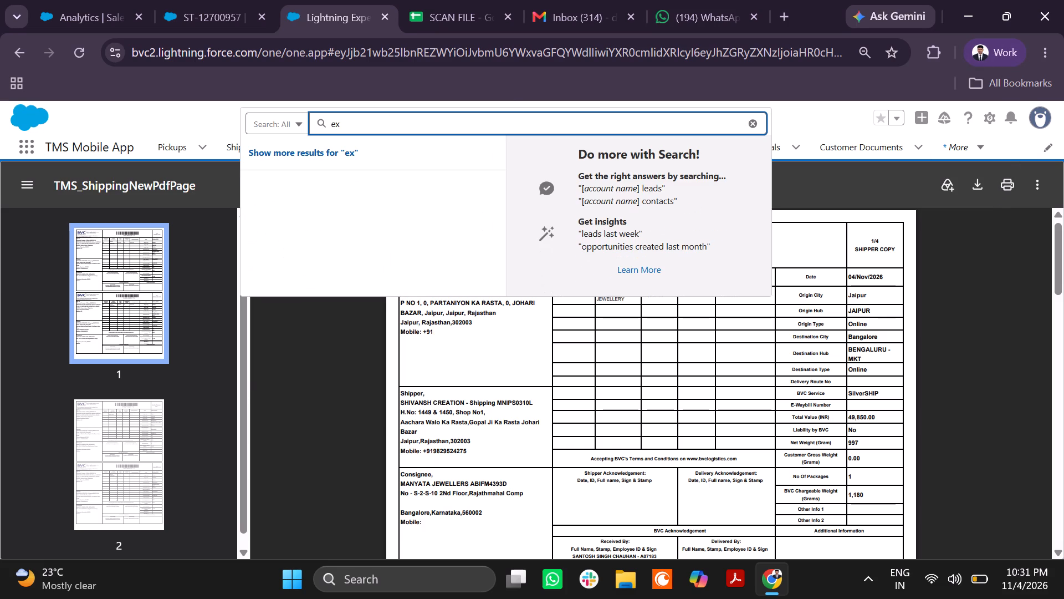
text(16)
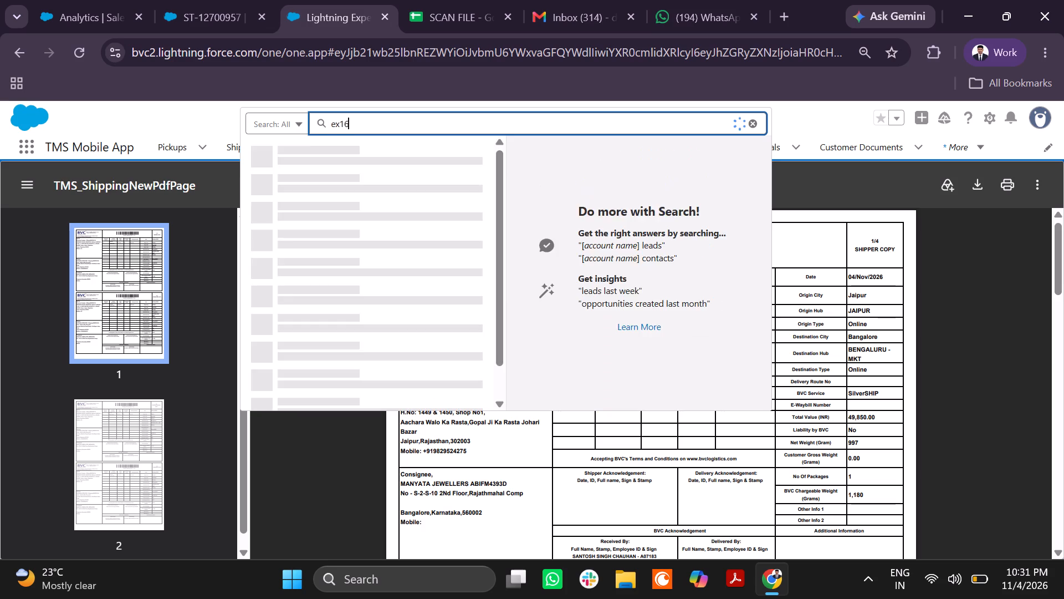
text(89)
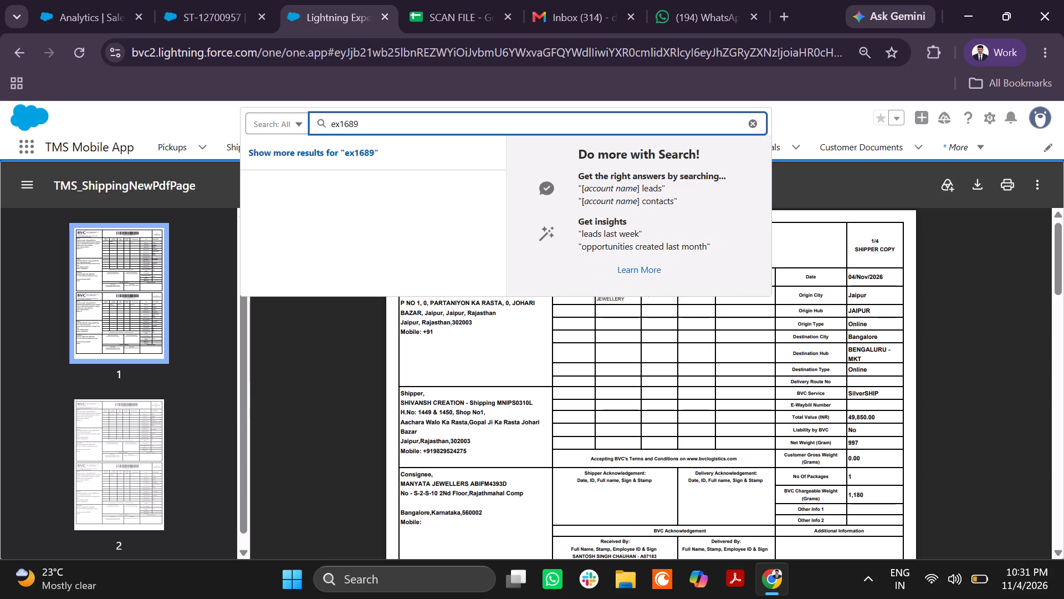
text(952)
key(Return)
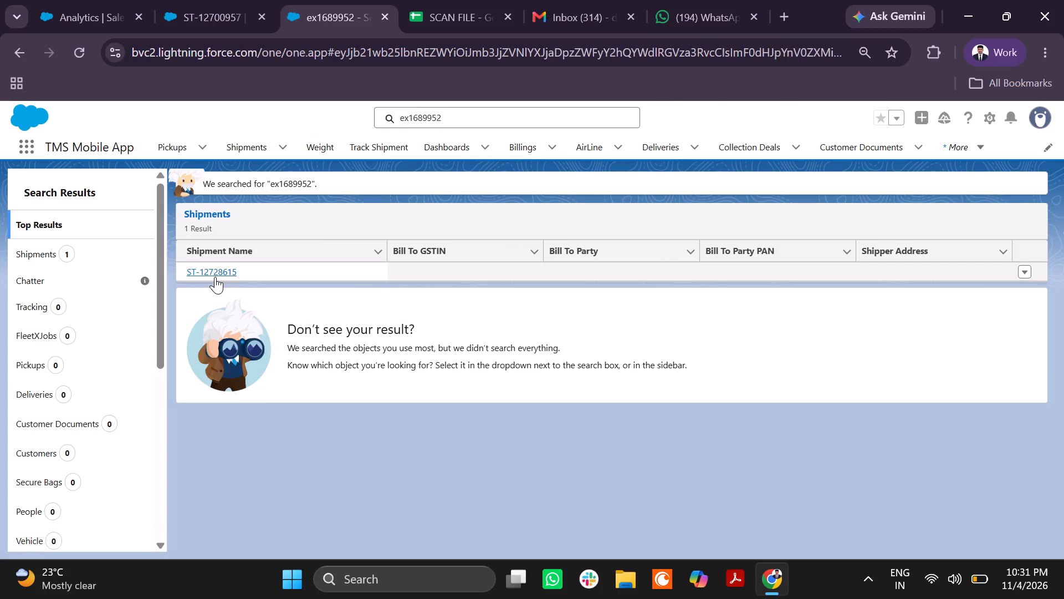
click(215, 277)
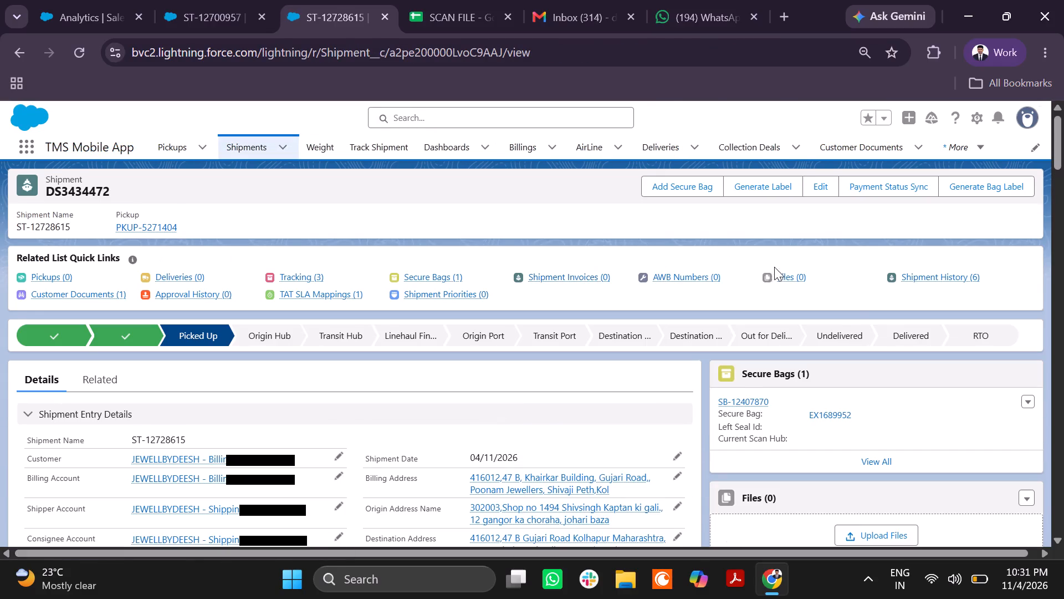
click(758, 185)
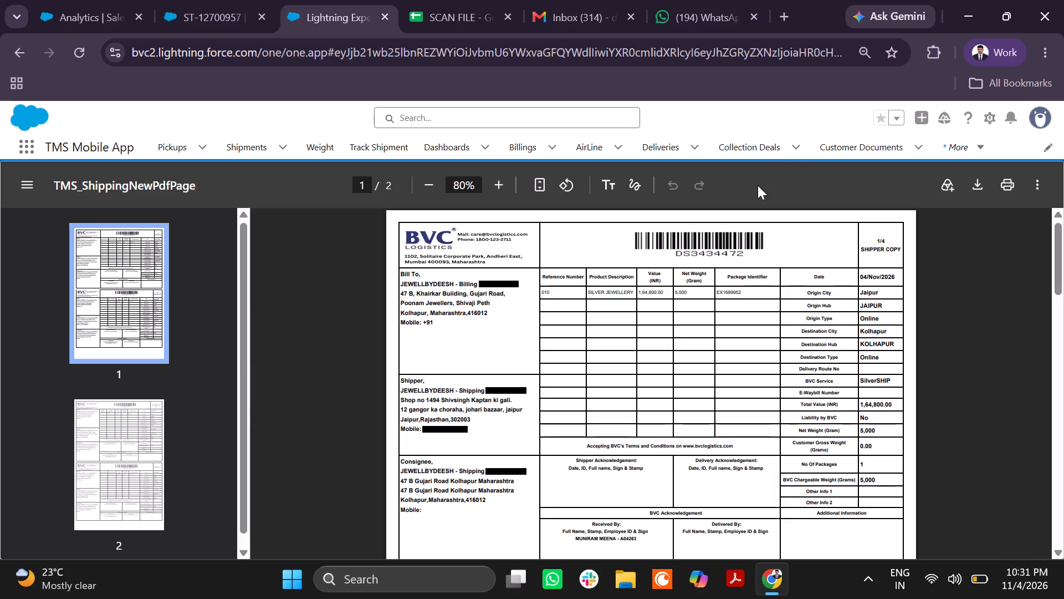
click(1010, 180)
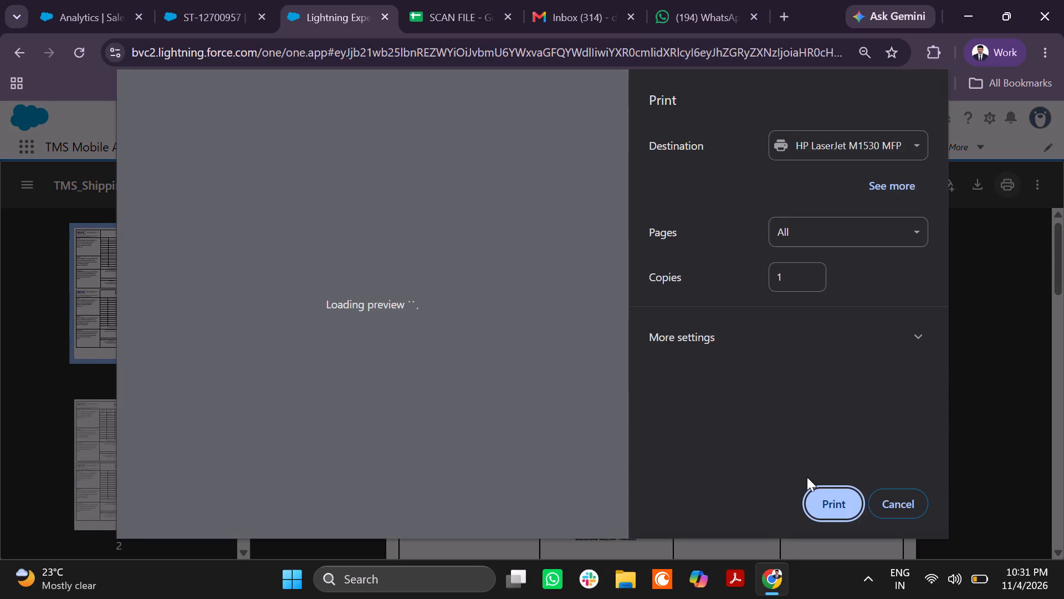
click(830, 506)
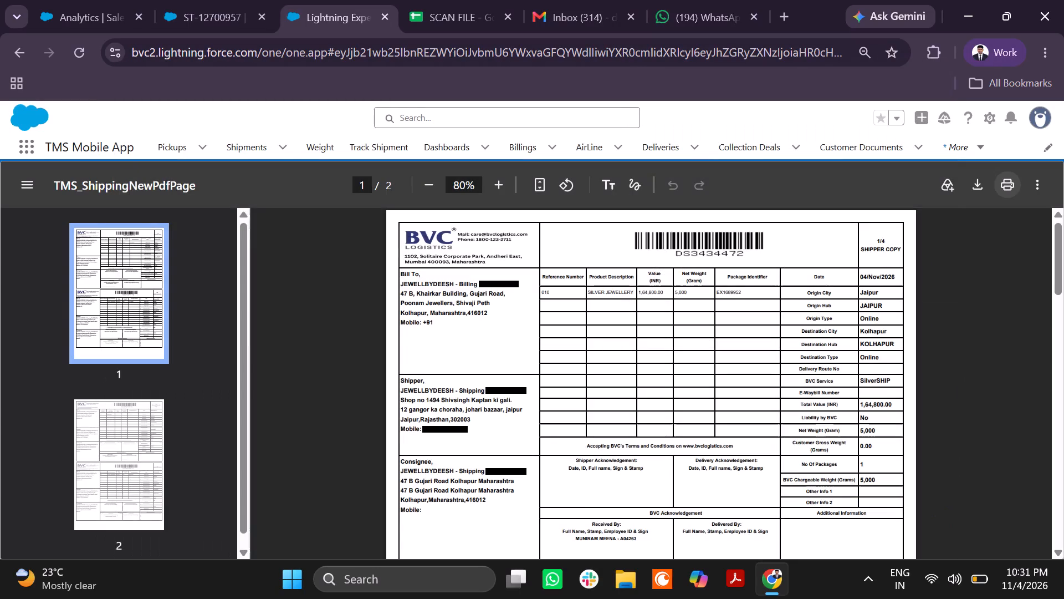
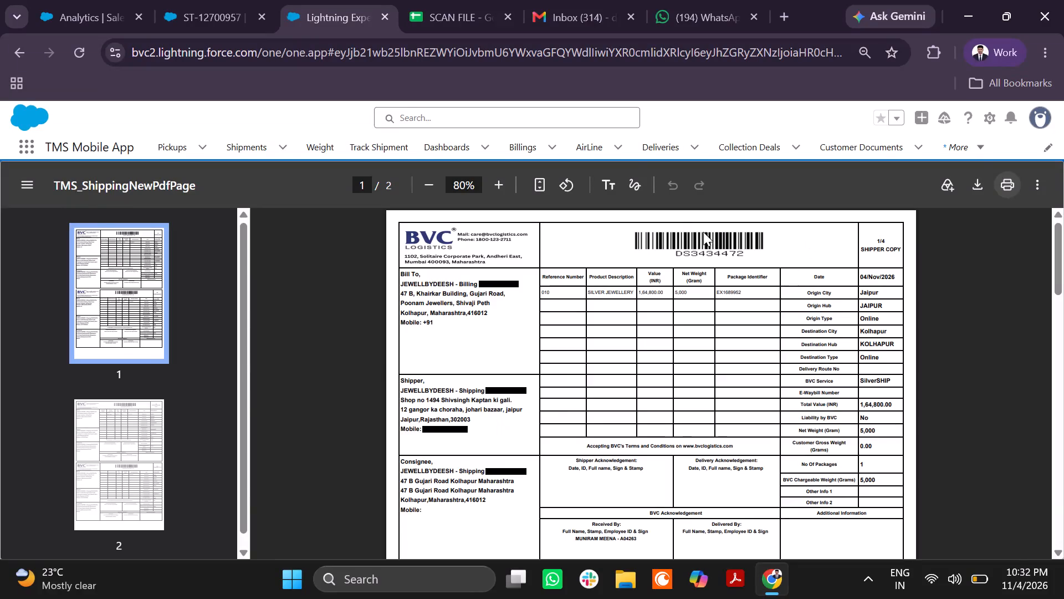
click(570, 118)
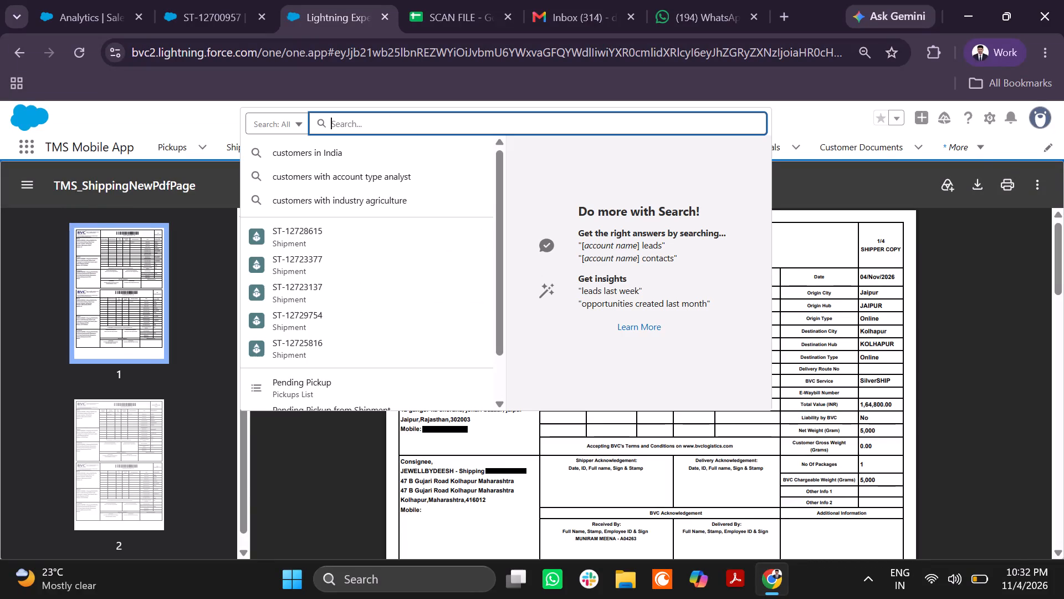
key(z)
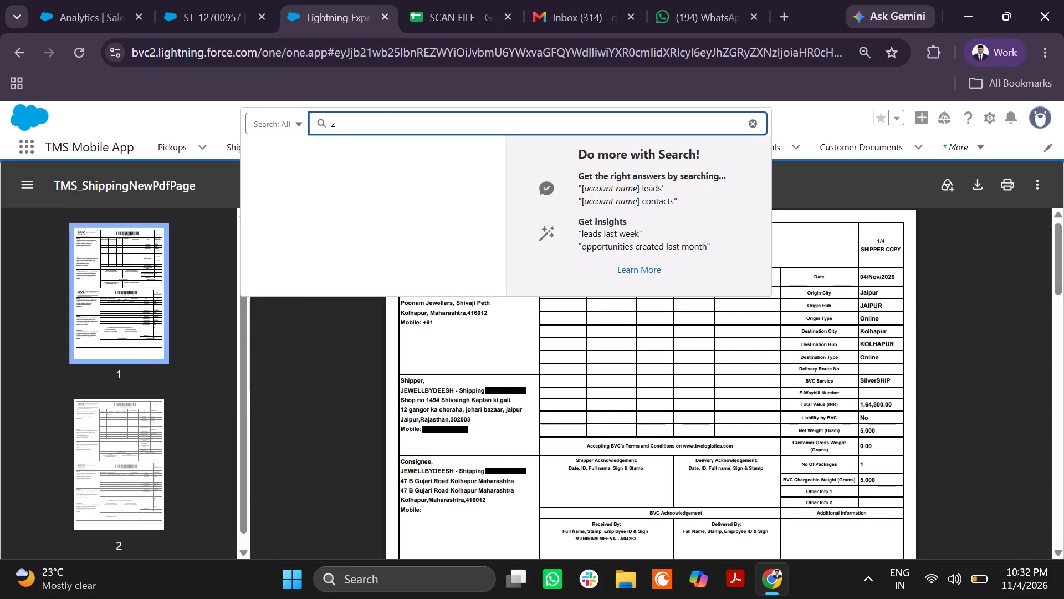
key(2)
key(9)
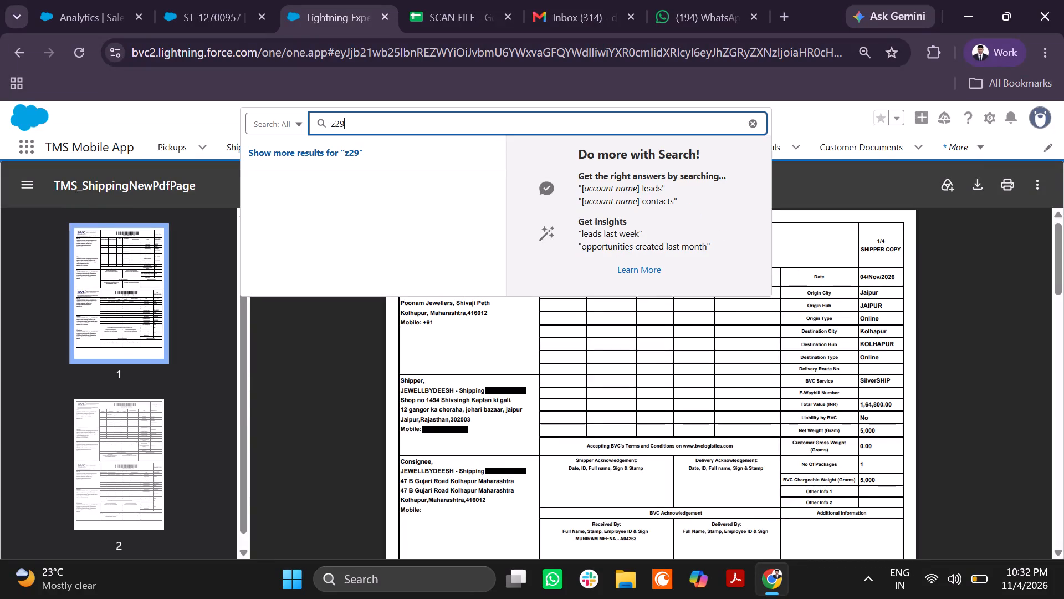
key(9)
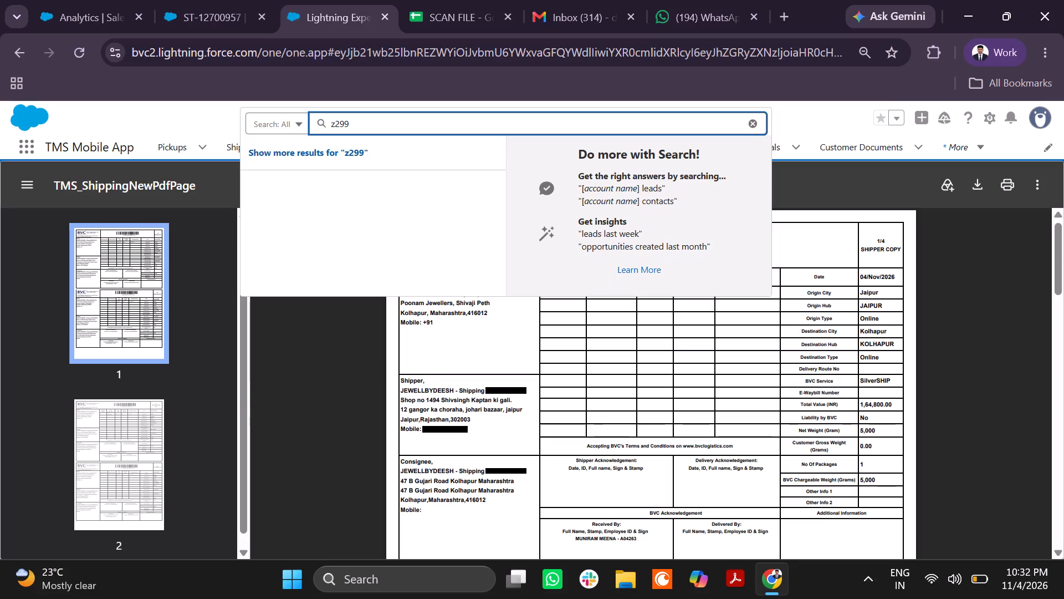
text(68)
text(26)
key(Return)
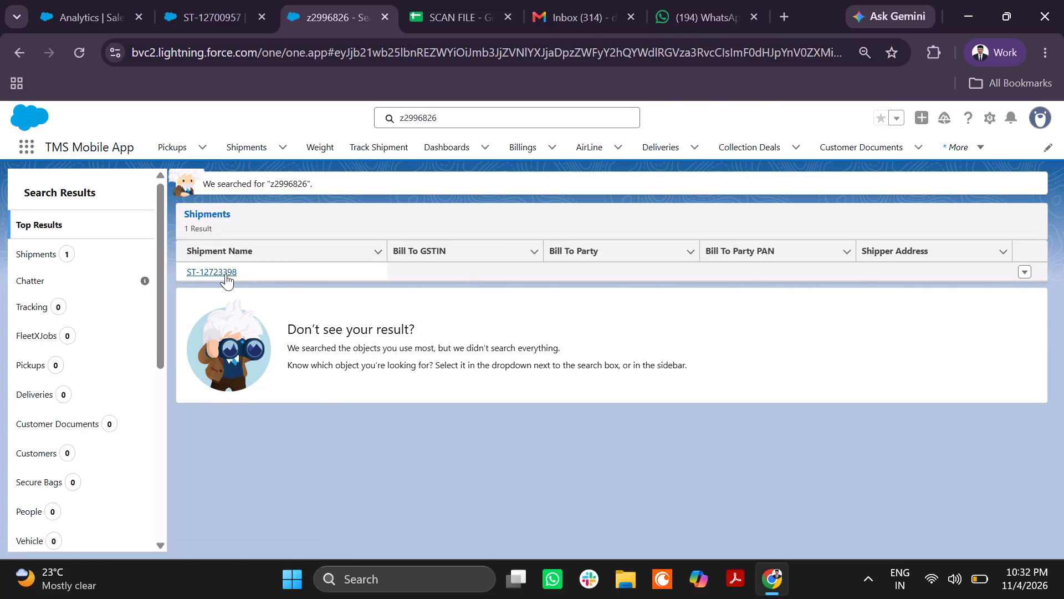
click(226, 273)
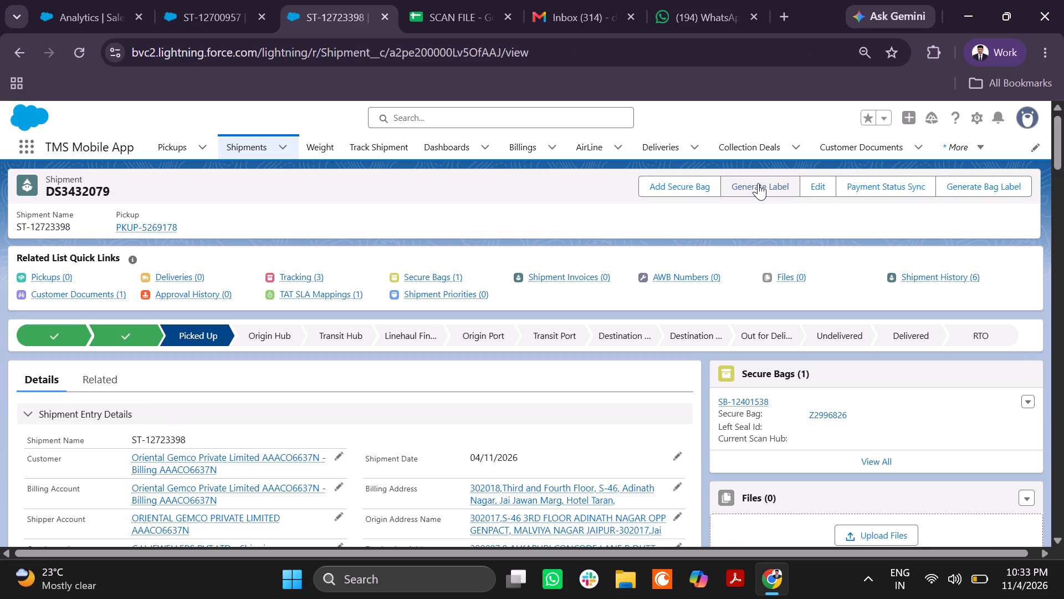
Generate the shipping label for shipment DS3432079 and print all its pages on the HP LaserJet M1530 MFP.
click(758, 183)
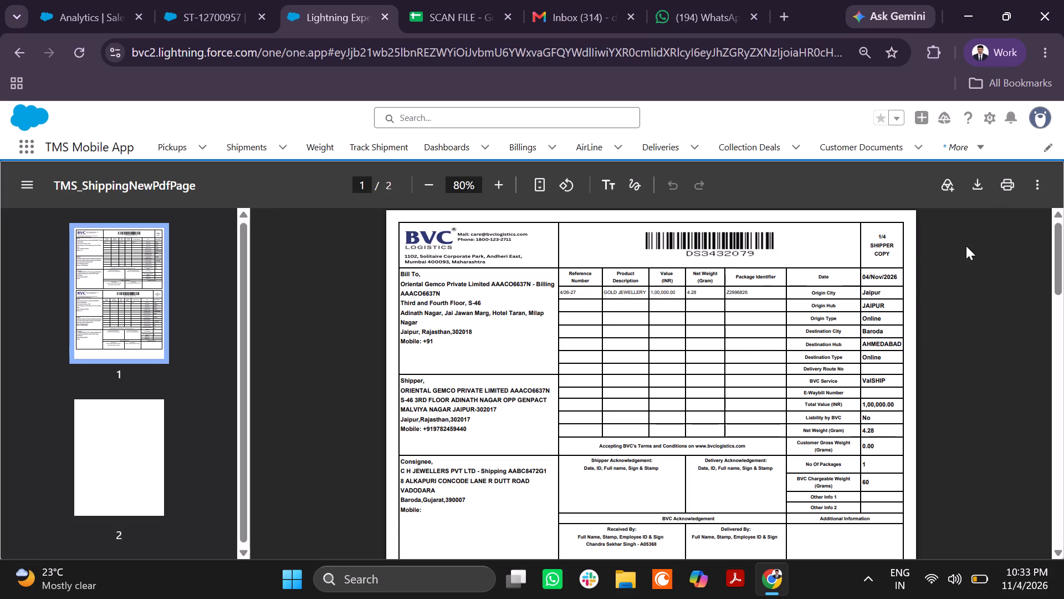
click(1004, 183)
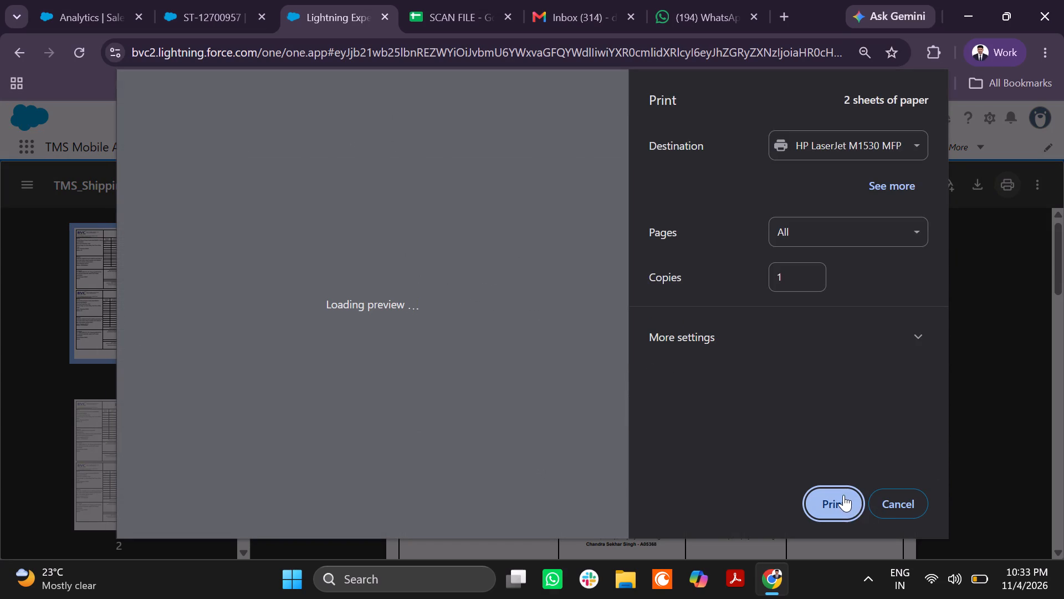
click(843, 495)
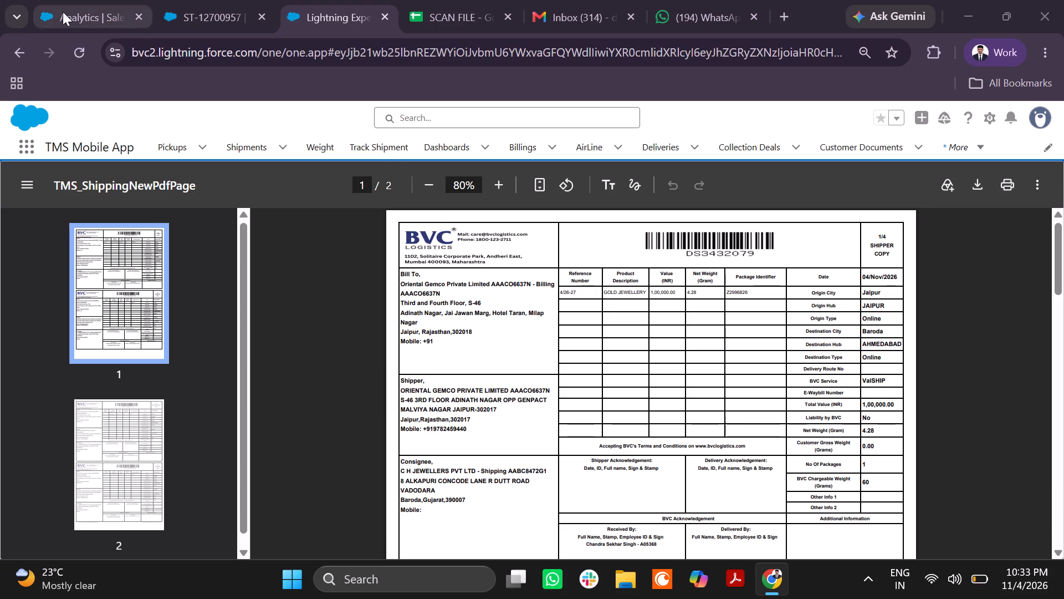
click(16, 52)
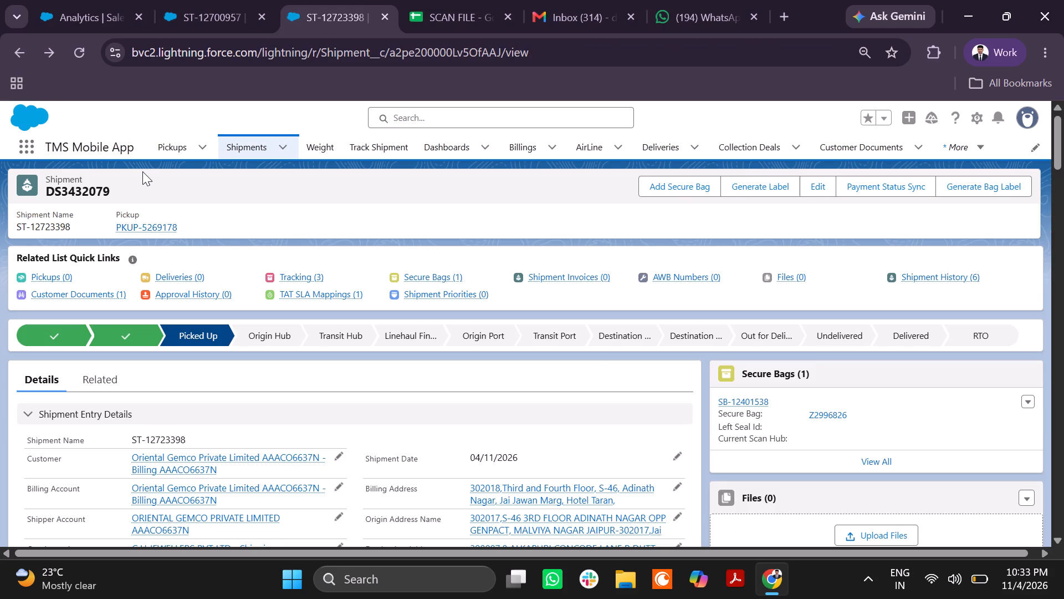
click(84, 292)
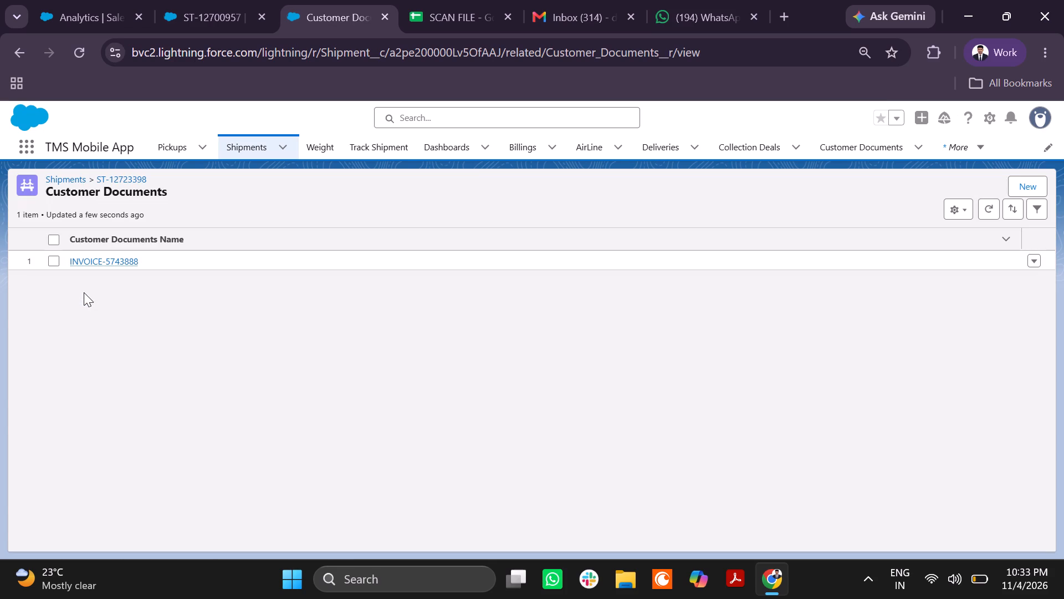
click(78, 261)
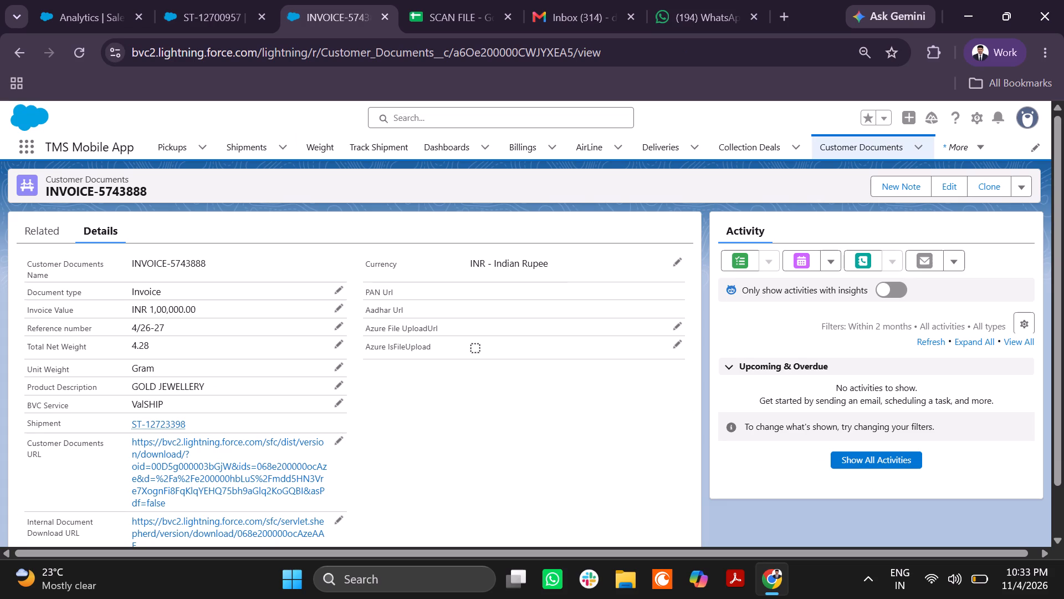
click(183, 466)
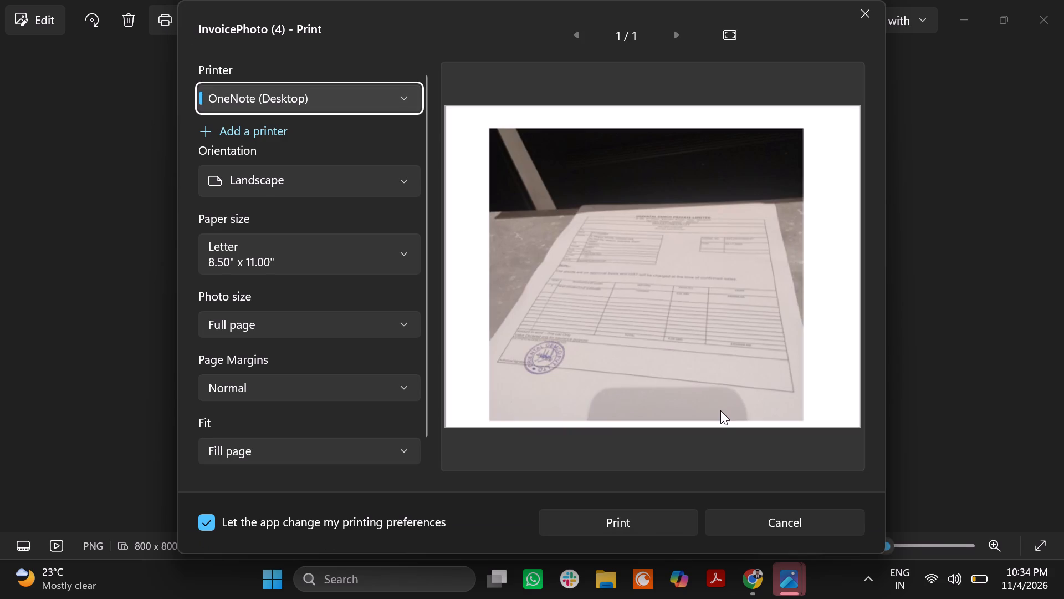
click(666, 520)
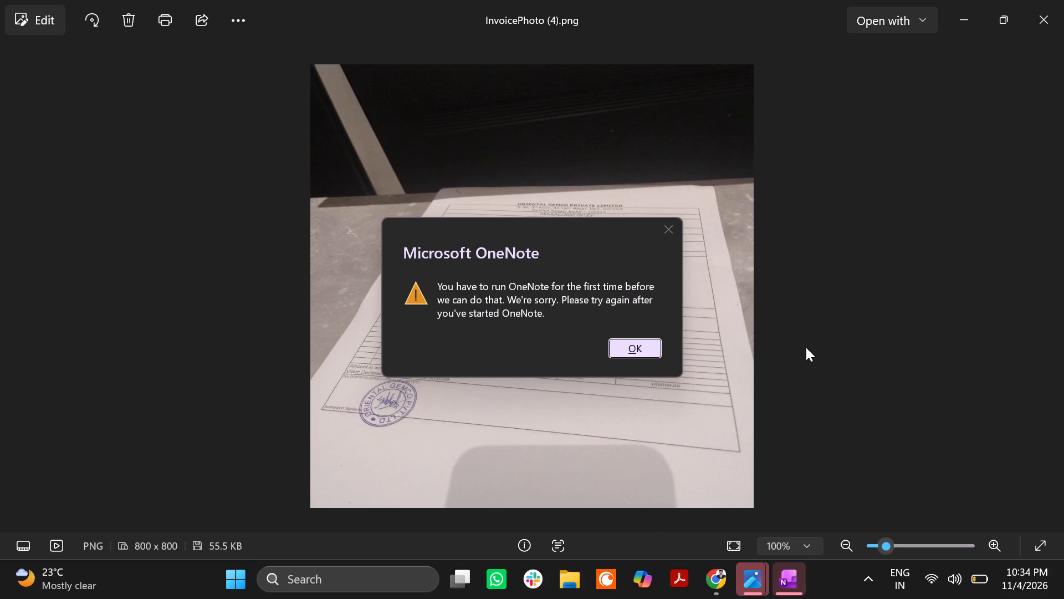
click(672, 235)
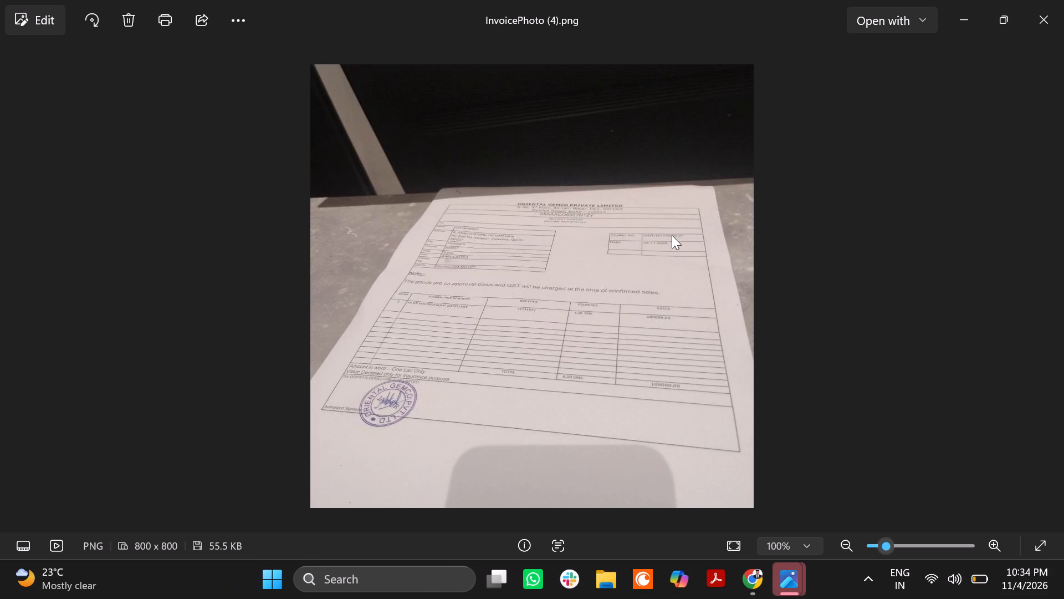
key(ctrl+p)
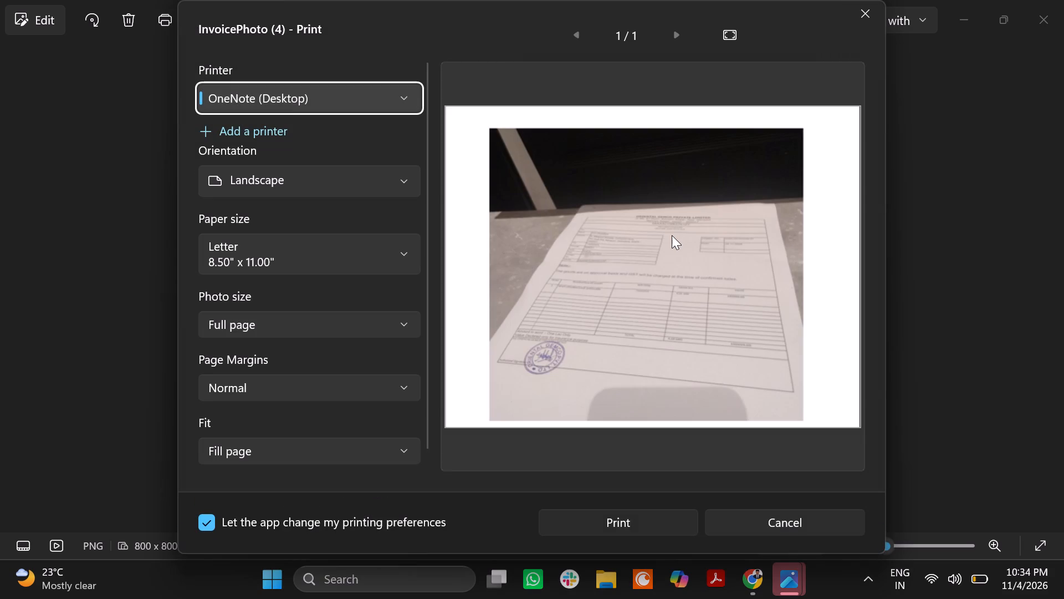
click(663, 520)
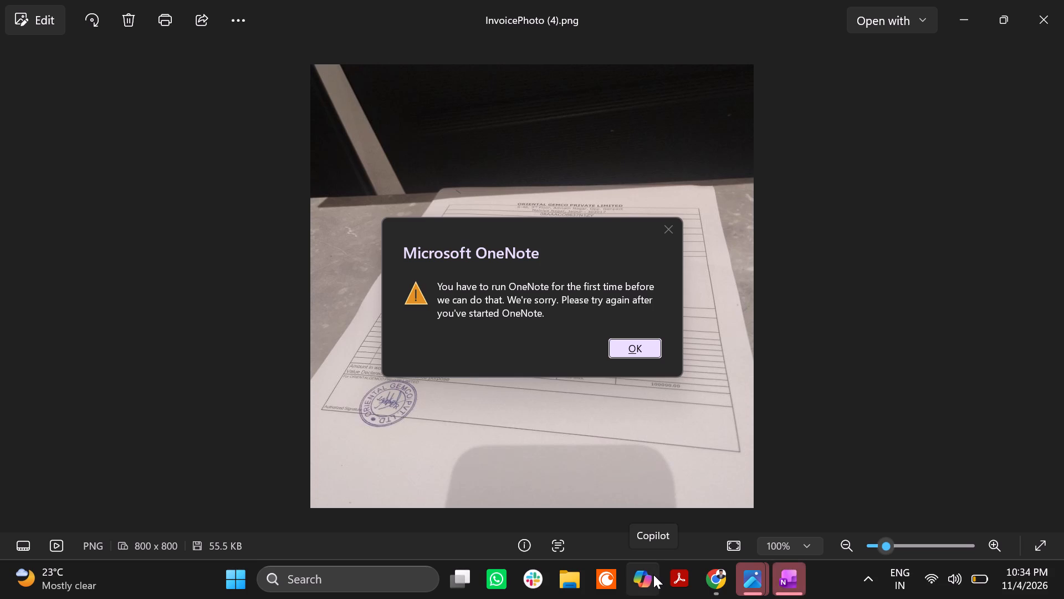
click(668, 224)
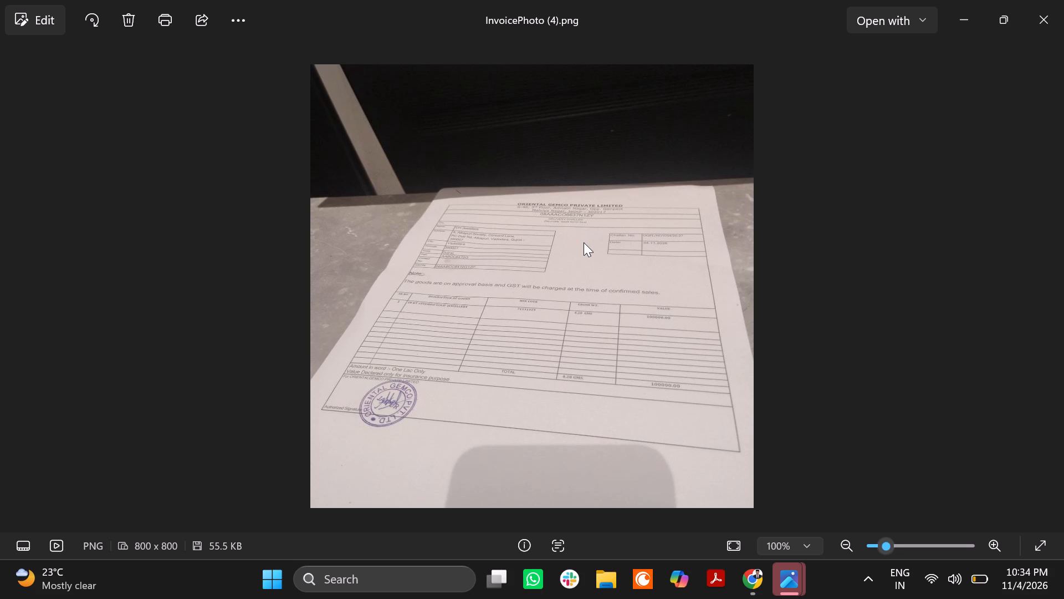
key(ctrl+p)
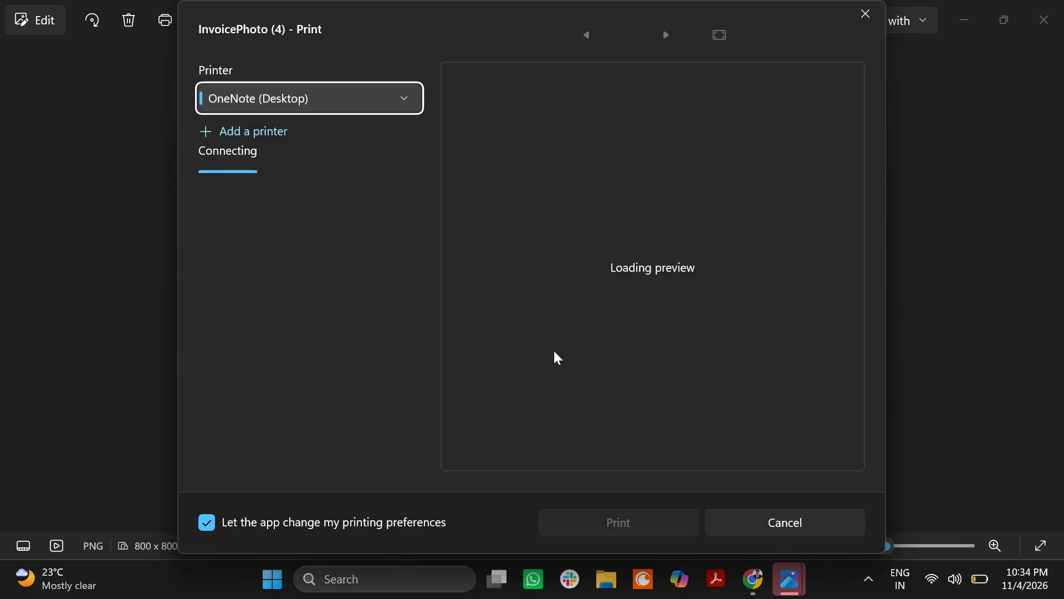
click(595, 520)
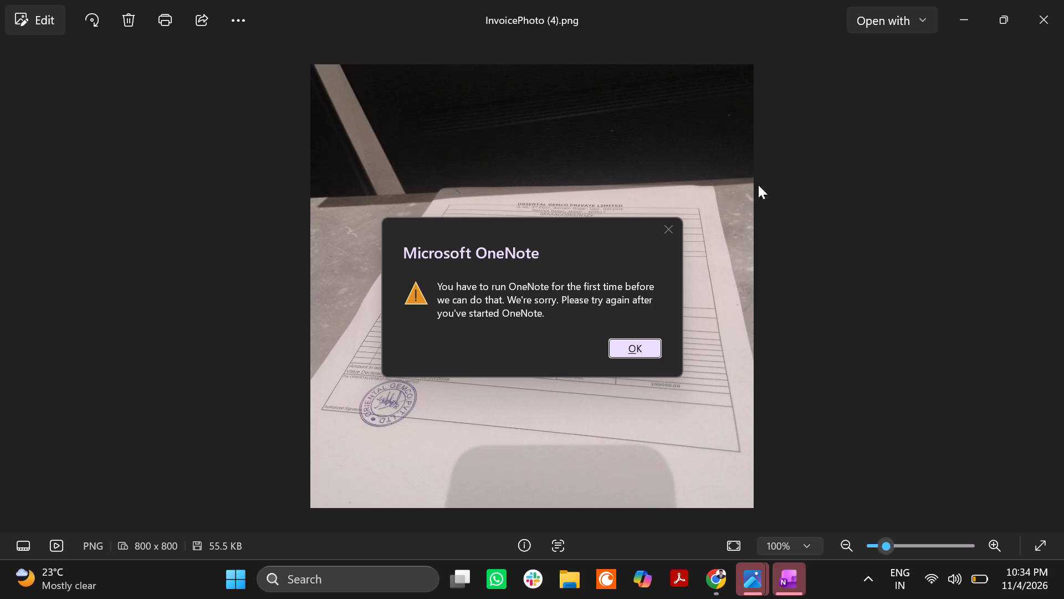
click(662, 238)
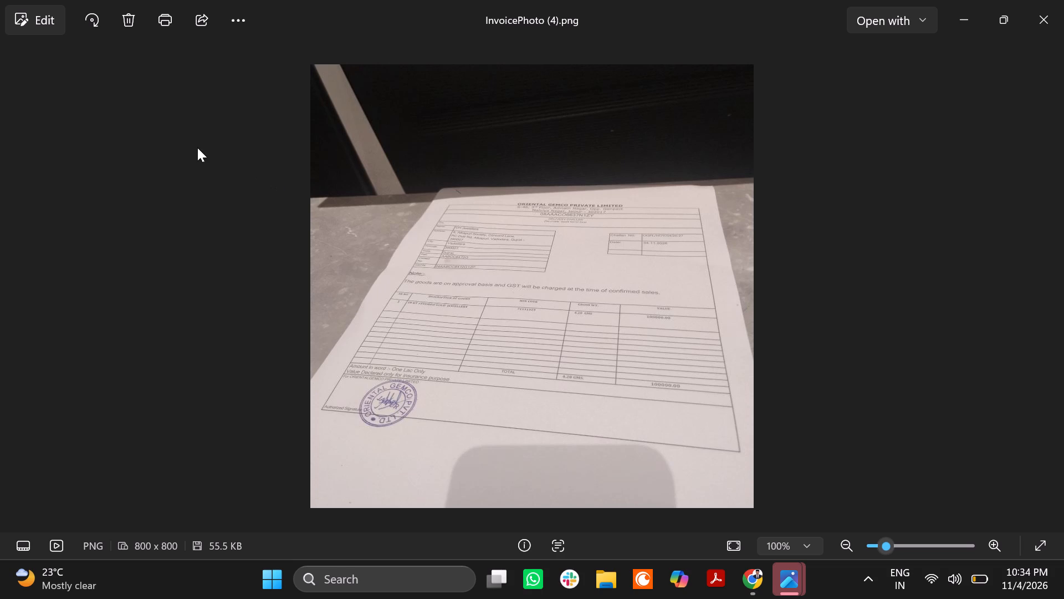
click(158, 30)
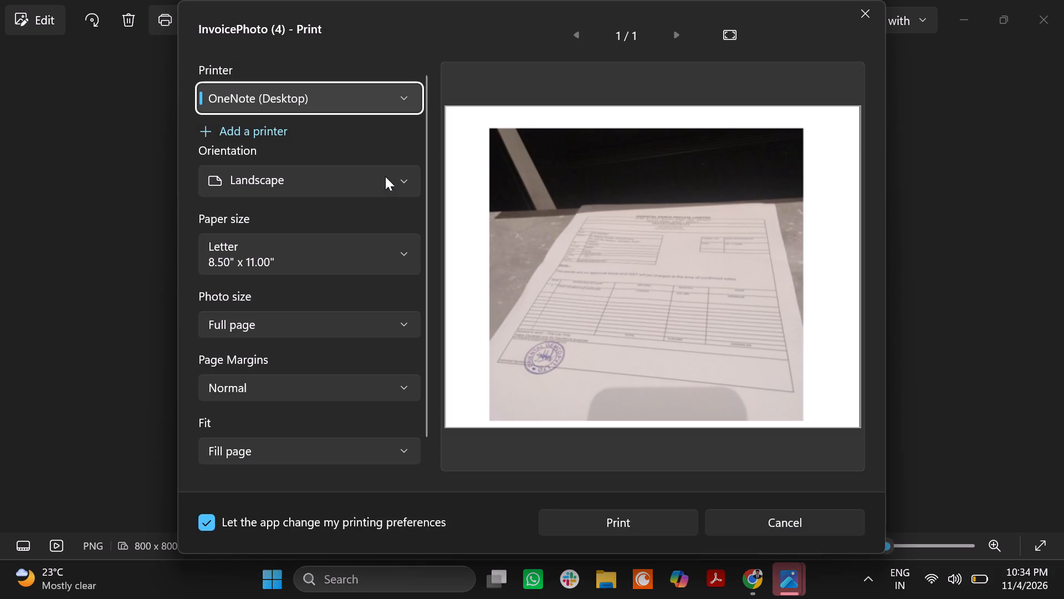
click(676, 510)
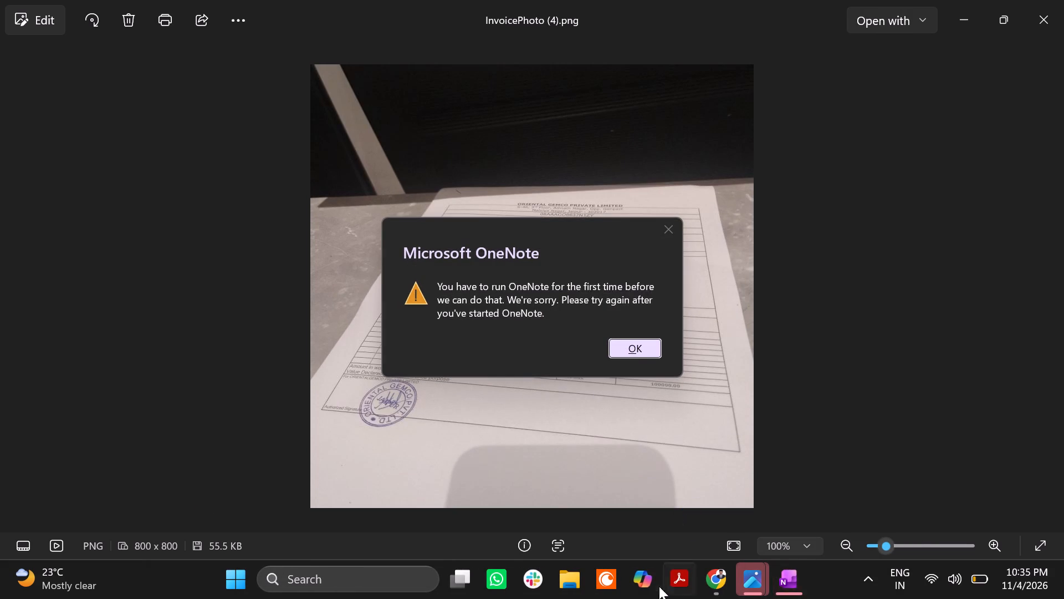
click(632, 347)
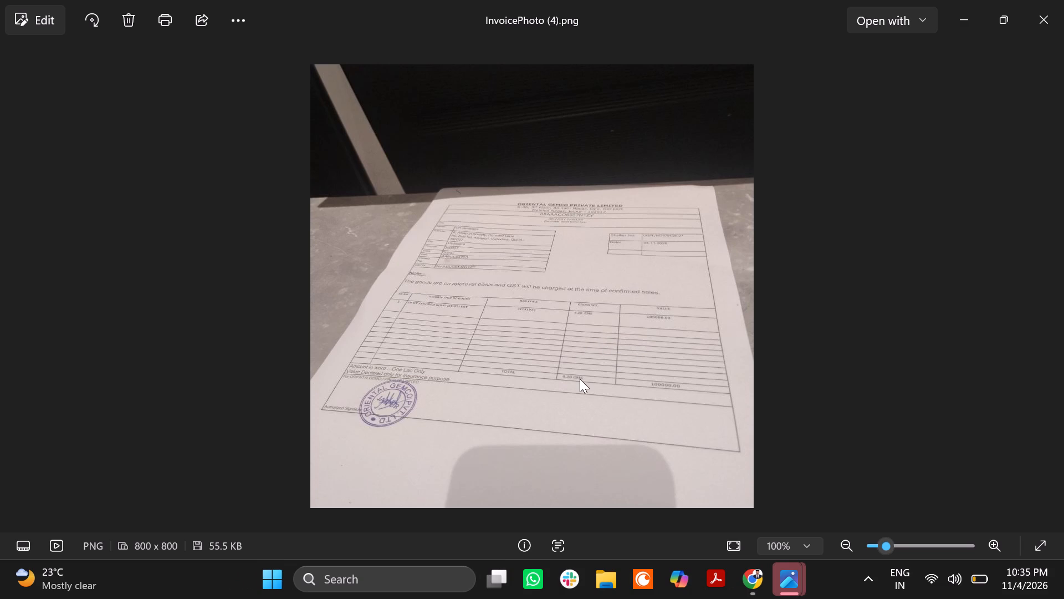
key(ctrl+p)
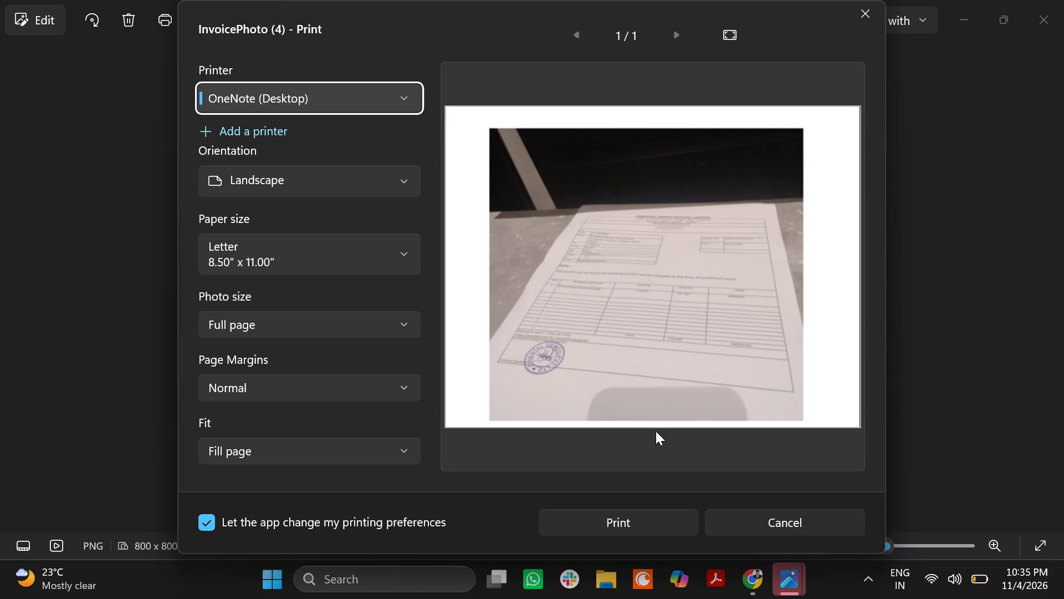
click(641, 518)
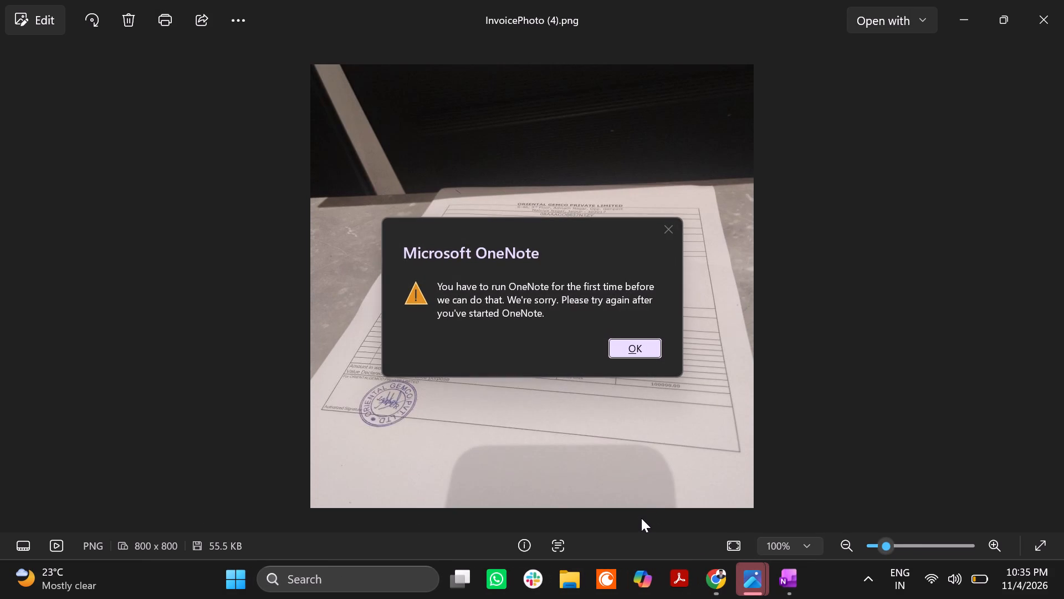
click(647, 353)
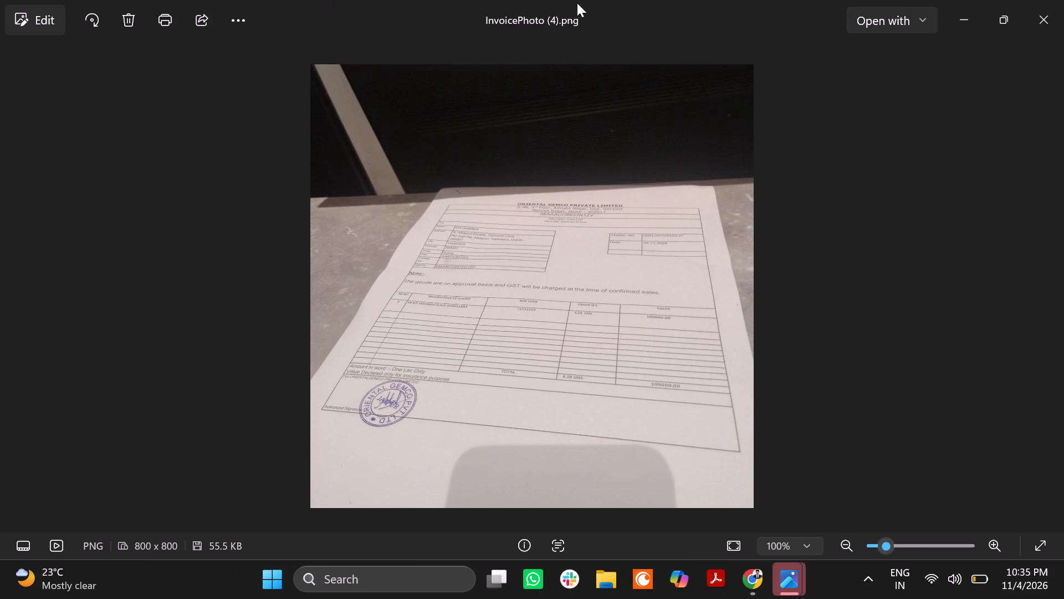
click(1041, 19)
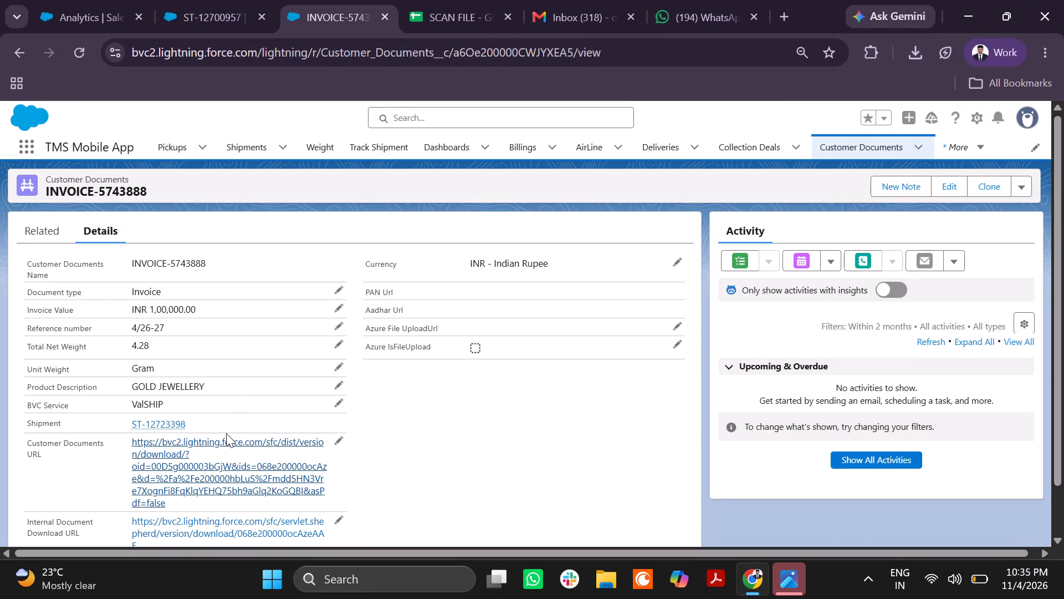
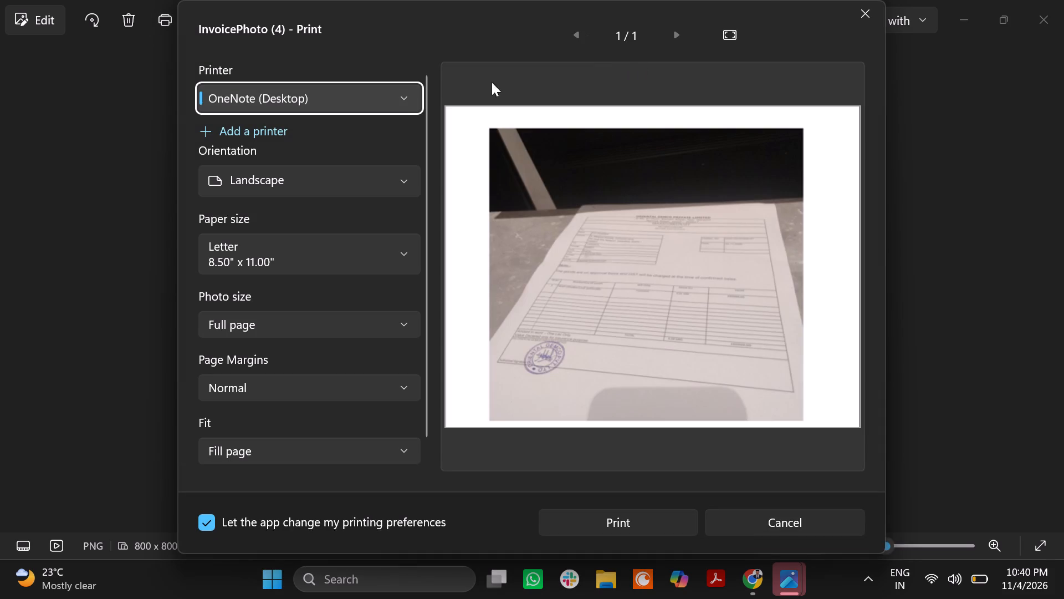
click(403, 98)
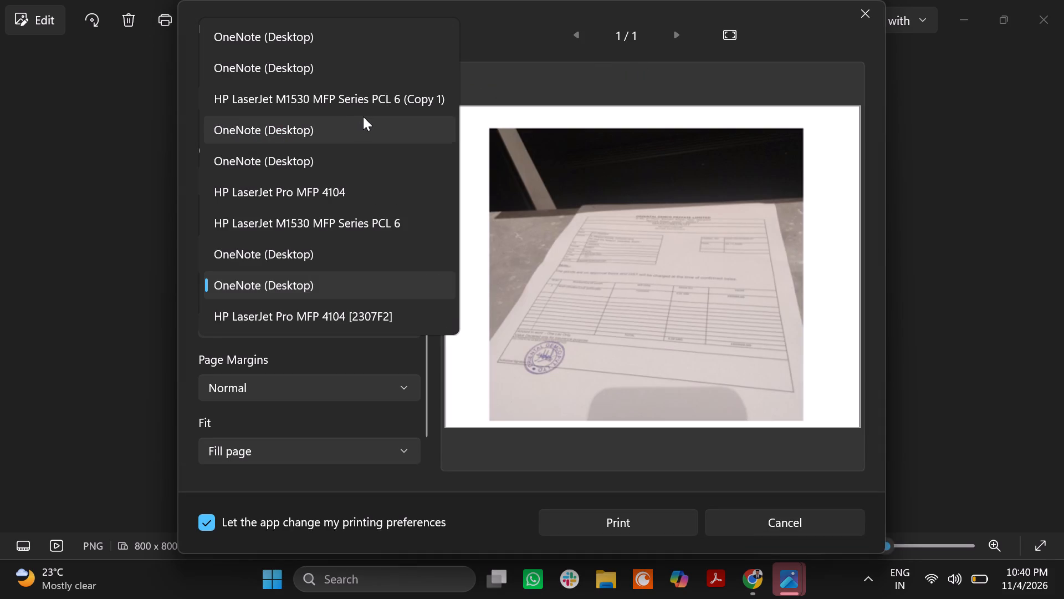
click(363, 107)
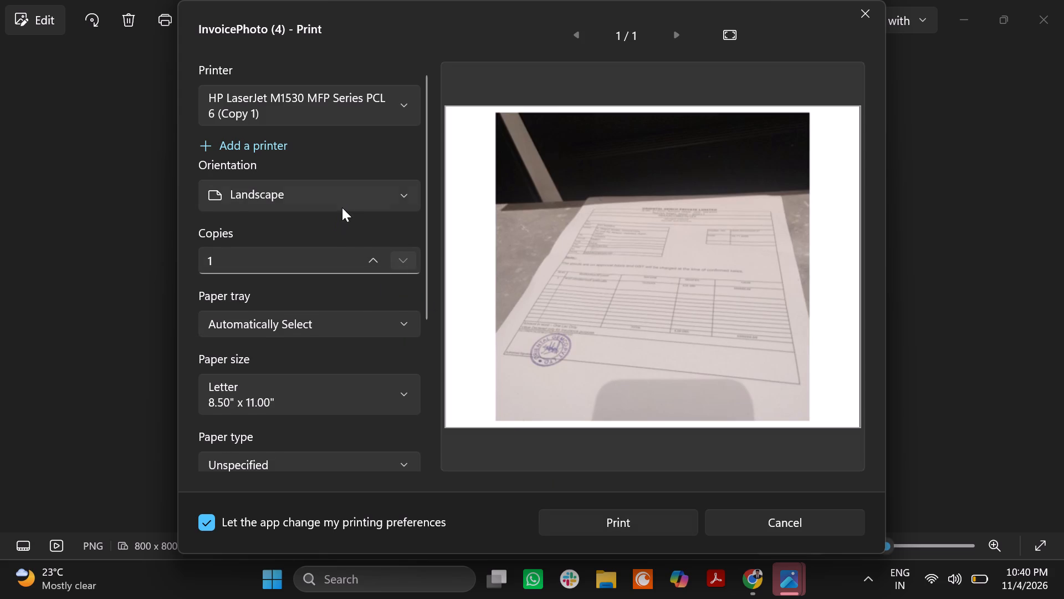
click(346, 204)
click(321, 168)
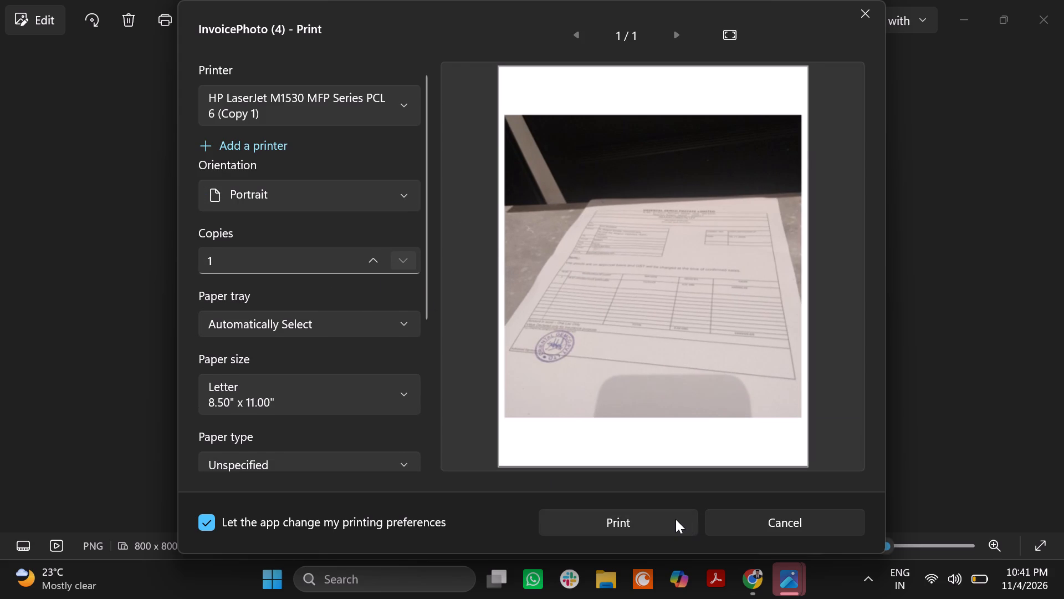
click(674, 519)
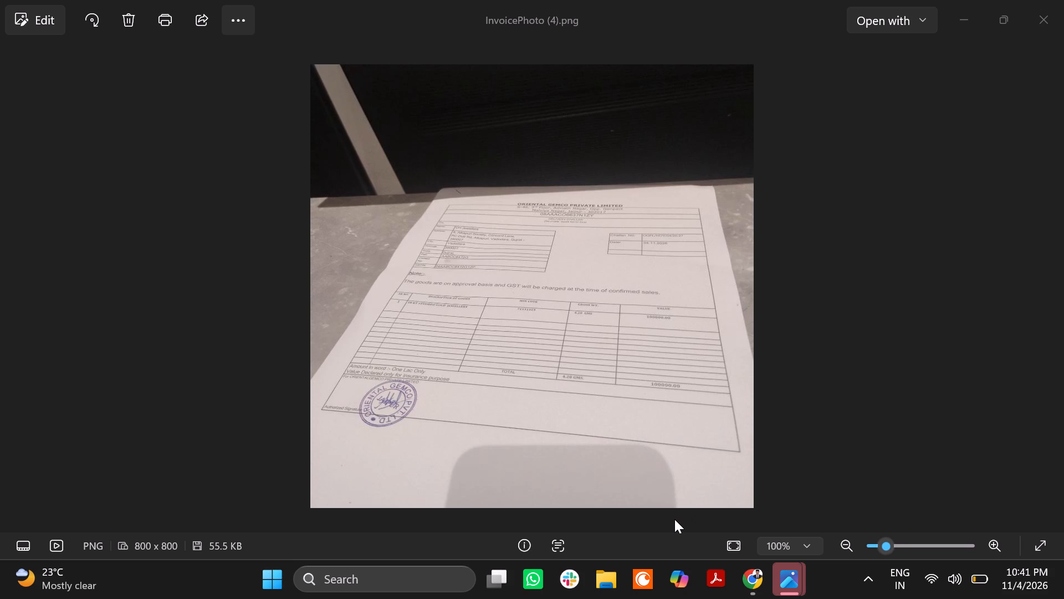
Print the InvoicePhoto (4) image again in portrait orientation, this time on the HP LaserJet M1530 MFP Series PCL 6.
key(ctrl+p)
key(ctrl+p)
key(ctrl+p)
key(ctrl+p)
key(ctrl+p)
key(ctrl+p)
click(161, 9)
click(298, 103)
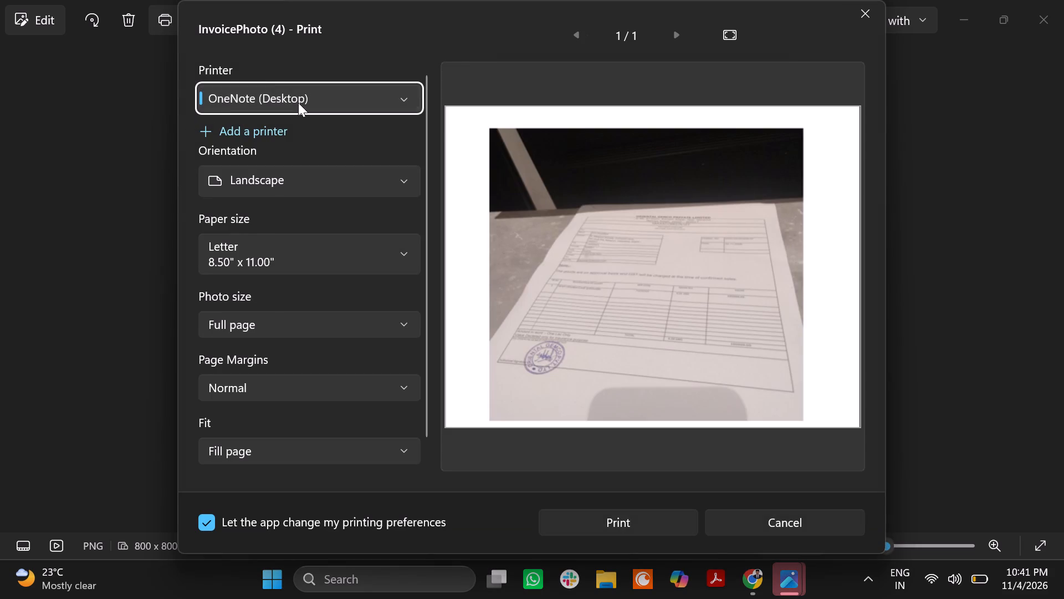
click(361, 216)
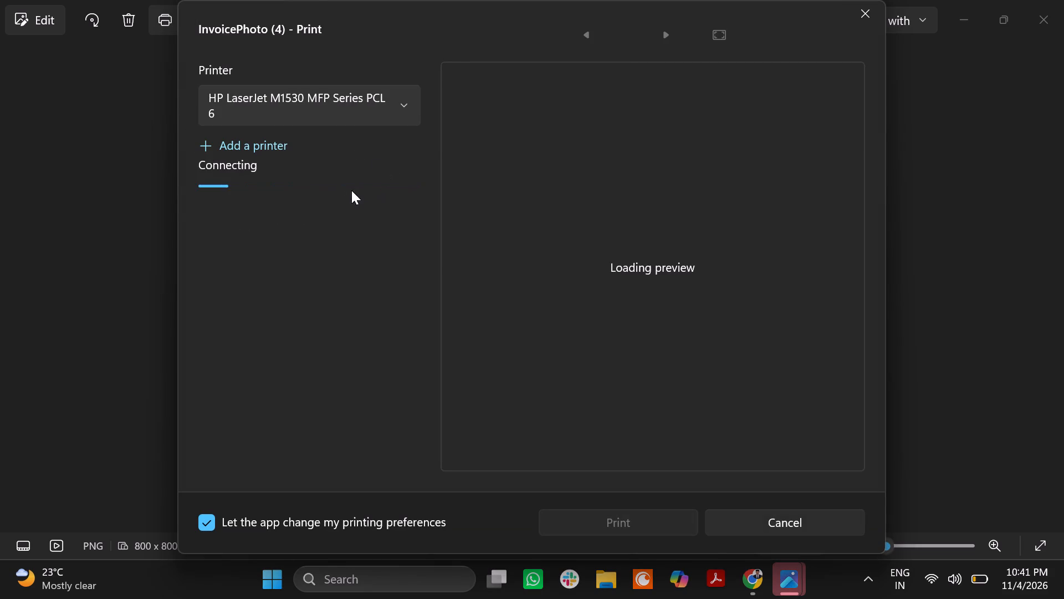
double_click(382, 182)
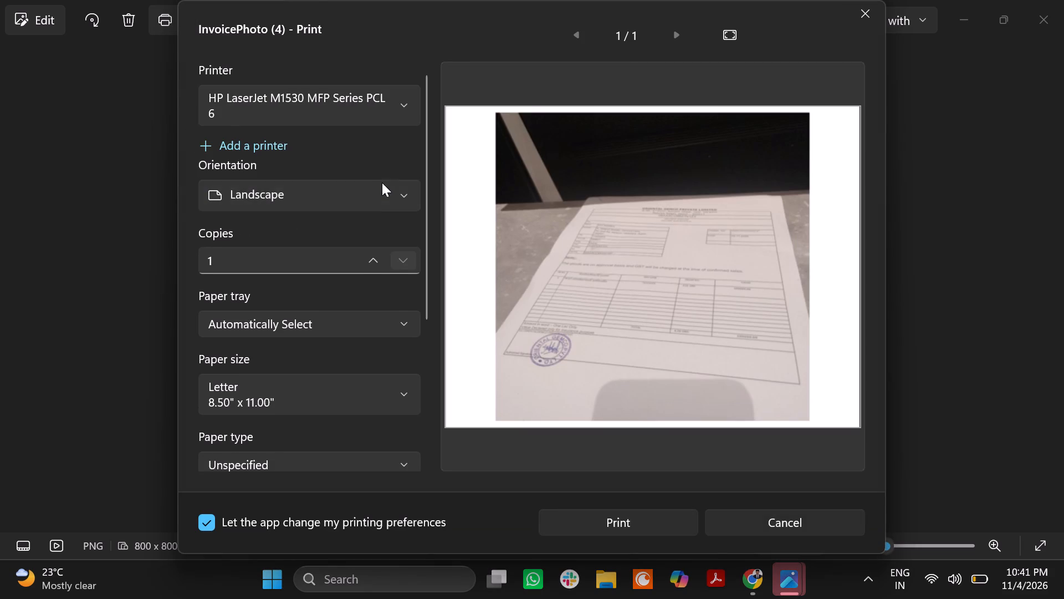
click(366, 185)
click(351, 166)
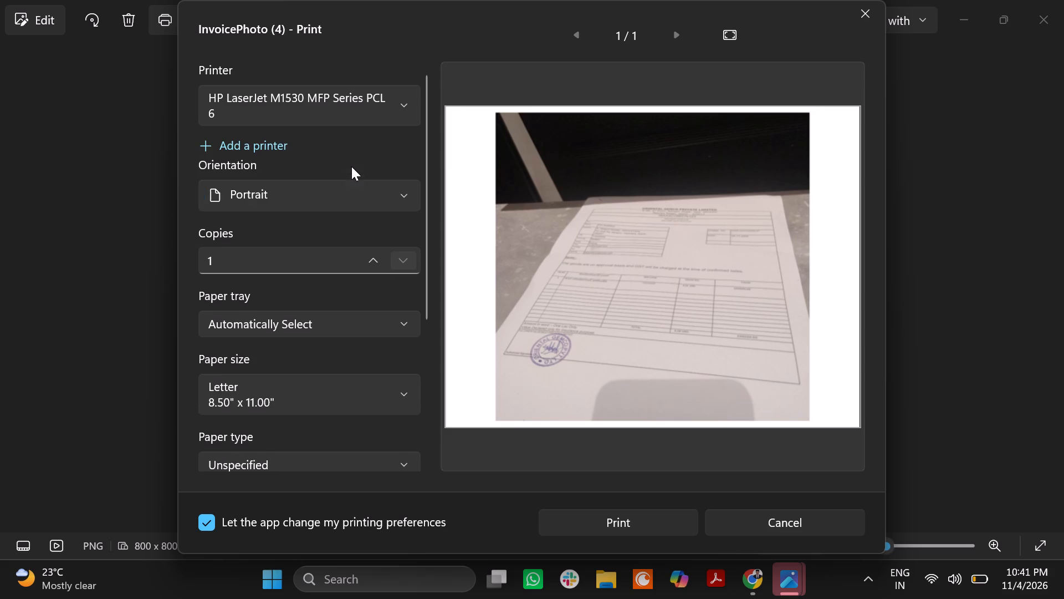
click(609, 529)
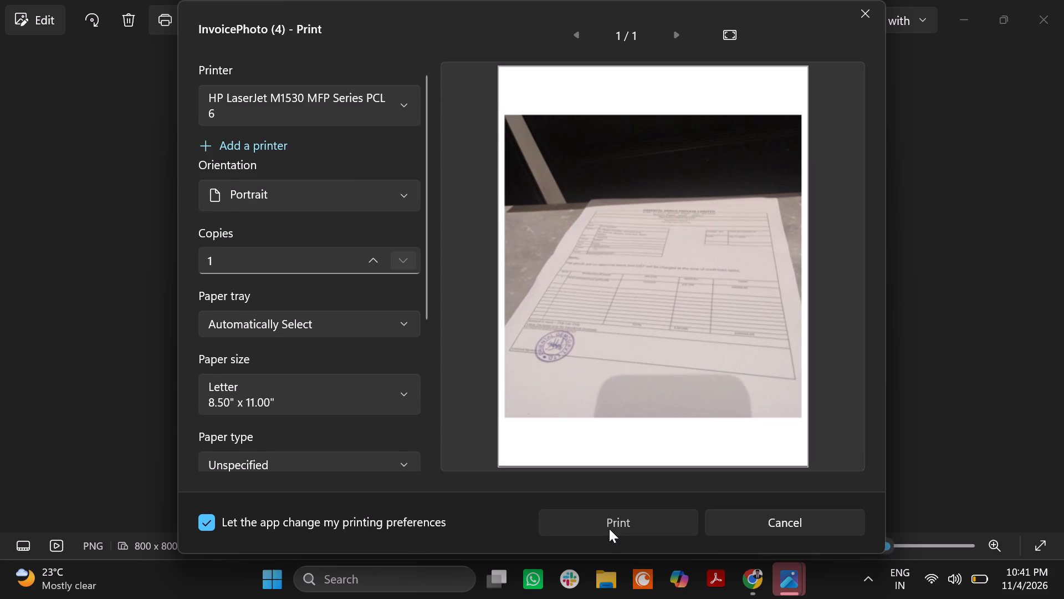
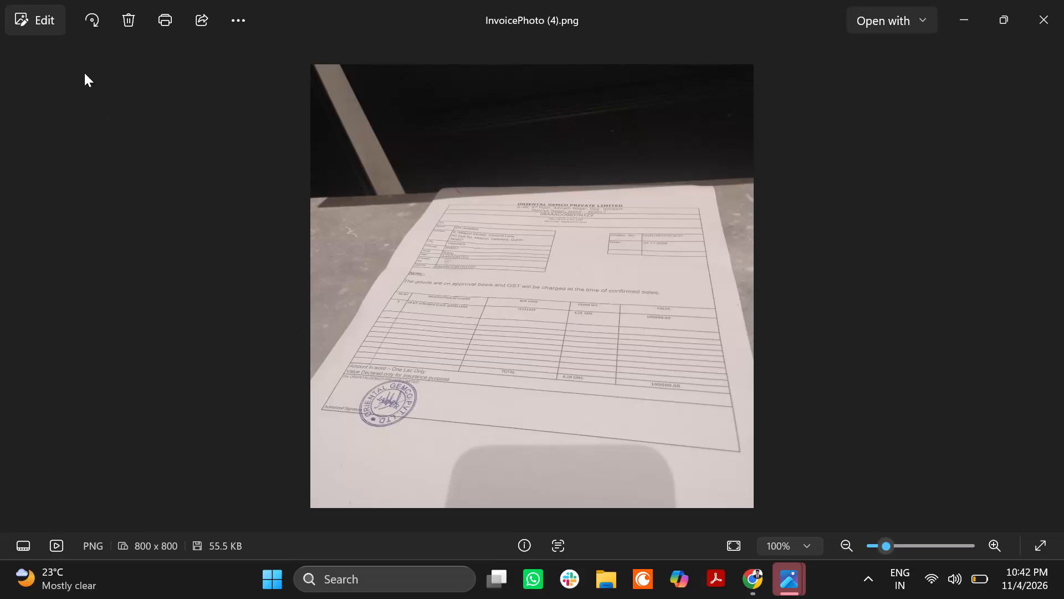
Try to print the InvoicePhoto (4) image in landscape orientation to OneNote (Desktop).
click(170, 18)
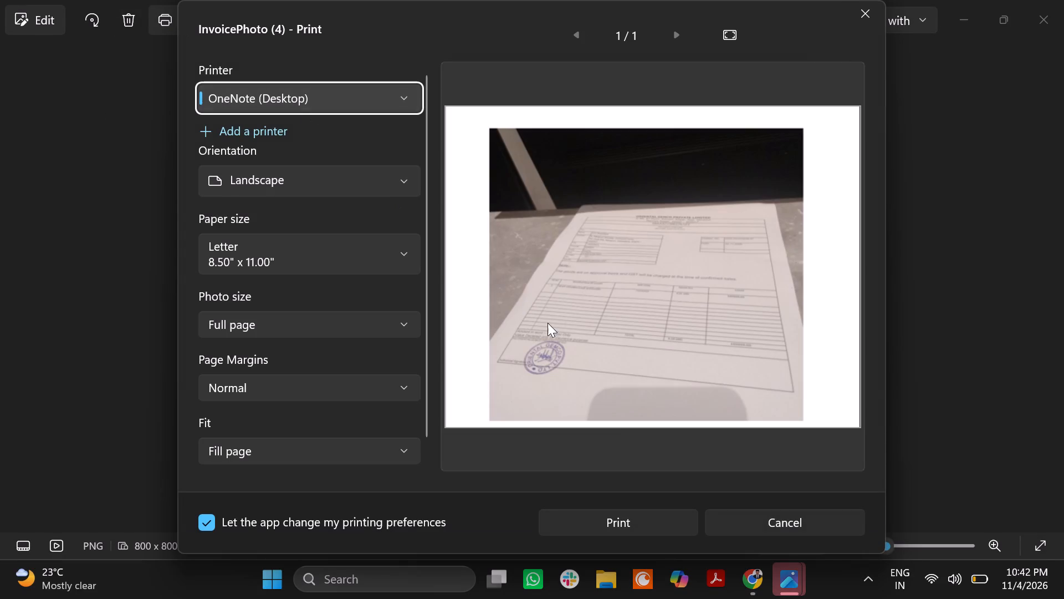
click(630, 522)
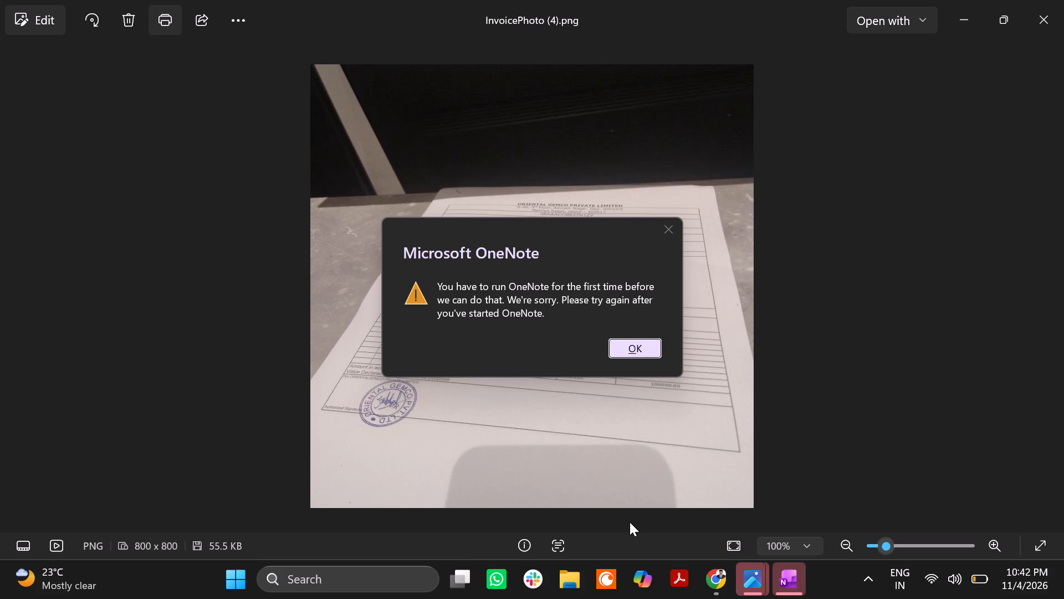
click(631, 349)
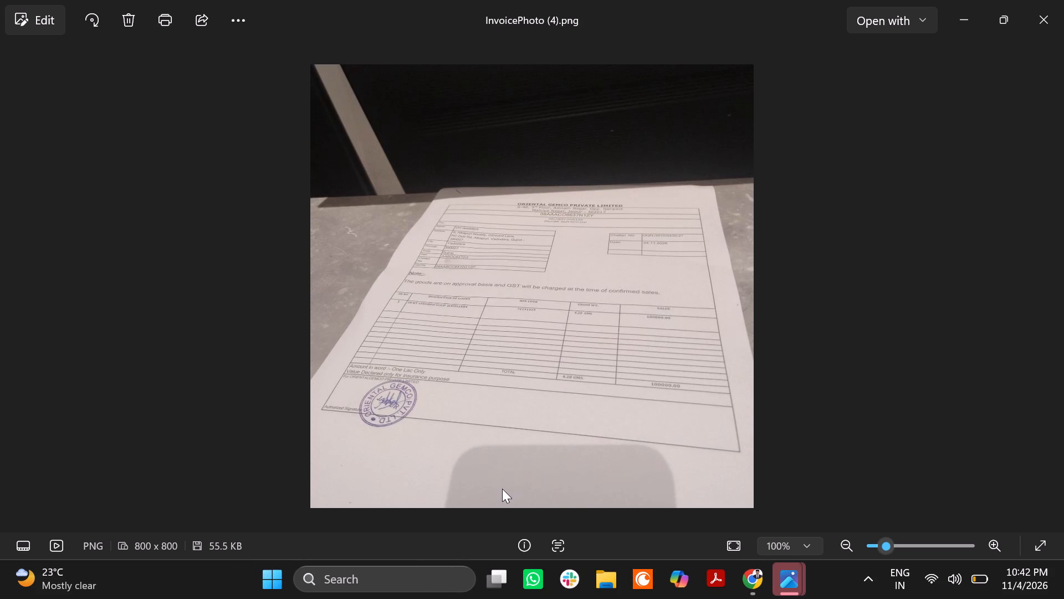
Print one copy of the InvoicePhoto (4) image in landscape orientation on the HP LaserJet M1530 MFP Series PCL 6.
click(165, 29)
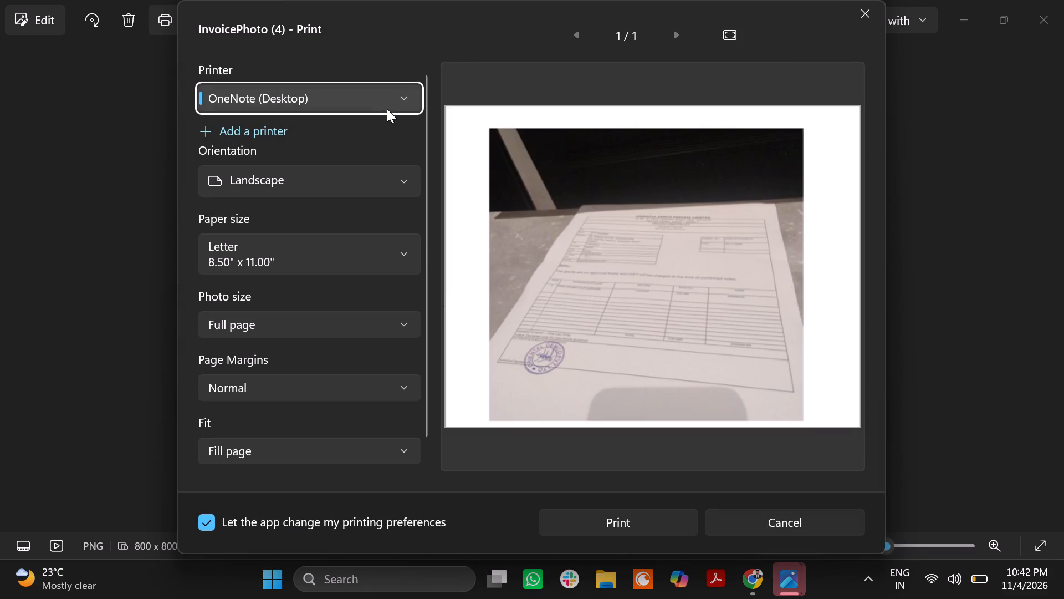
click(404, 99)
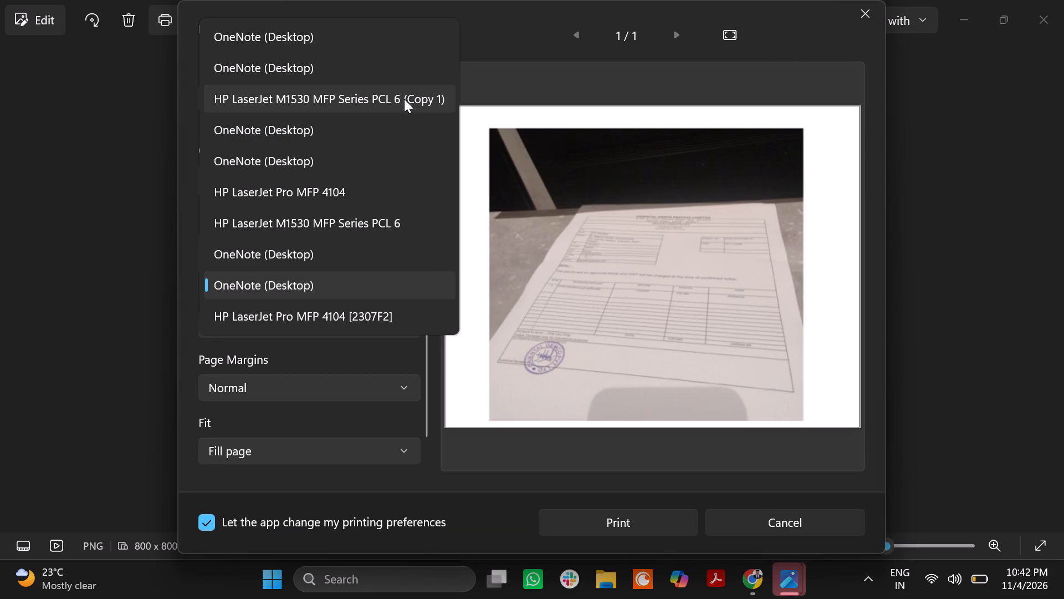
click(349, 228)
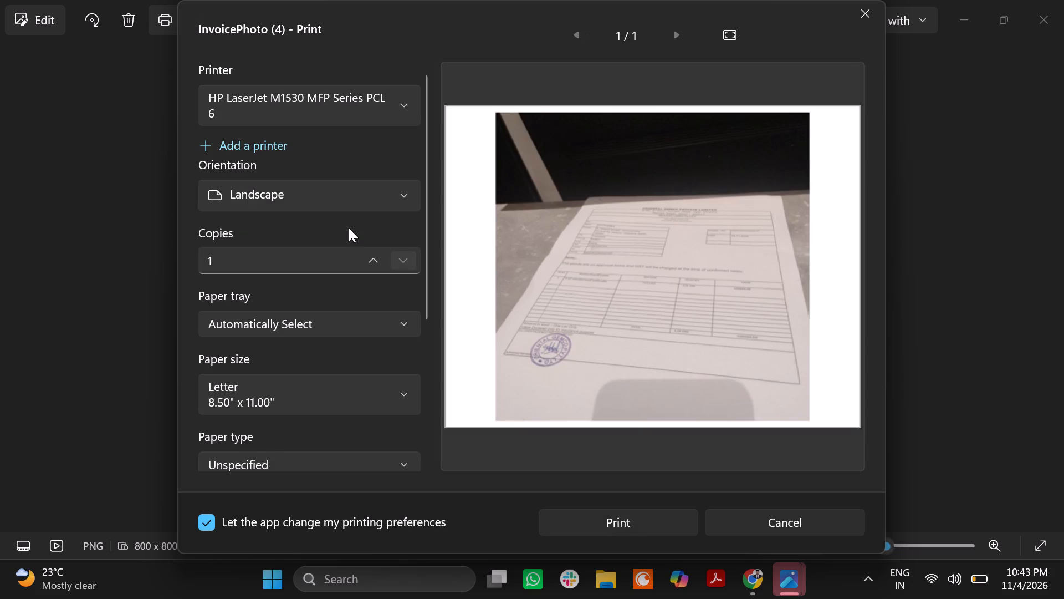
click(567, 516)
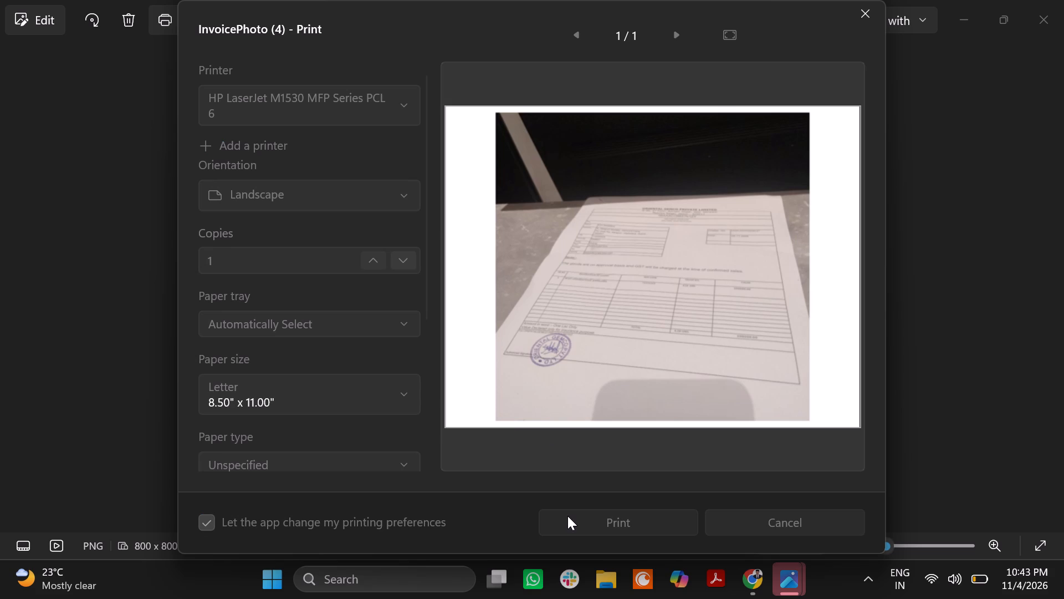
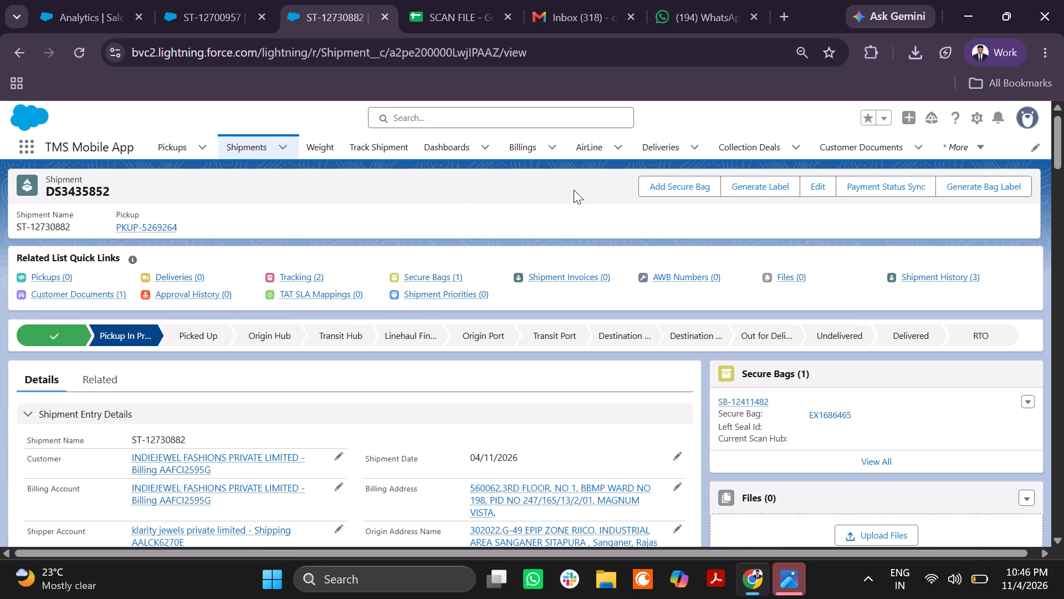
click(757, 192)
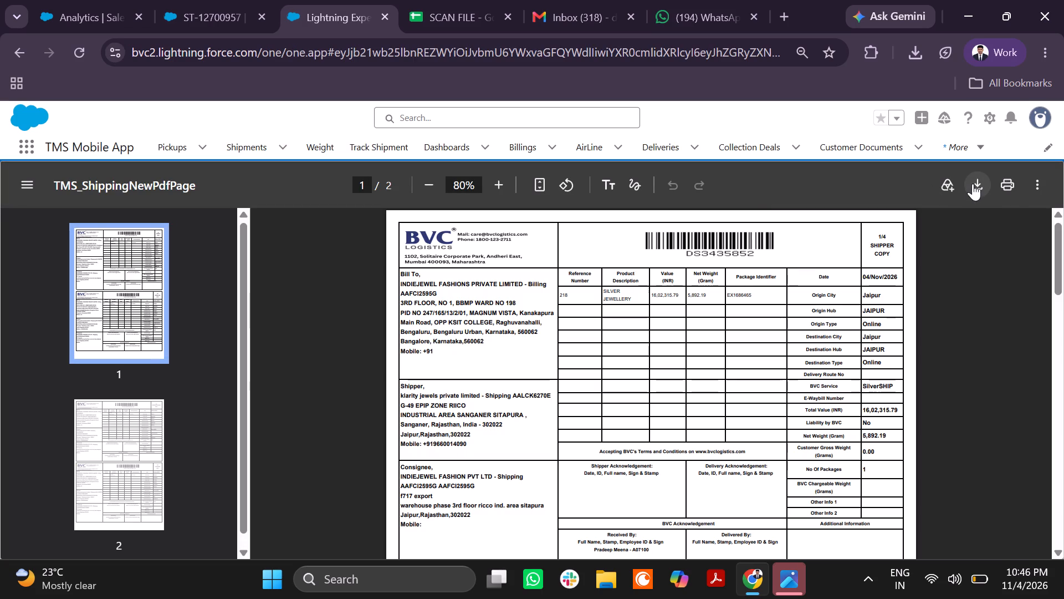
click(1009, 185)
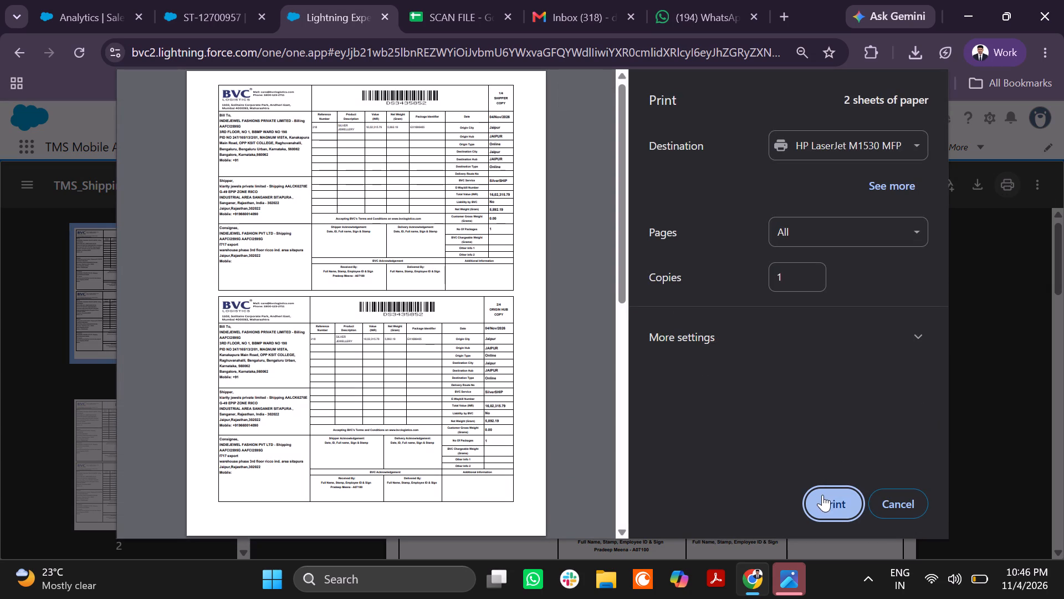
click(822, 495)
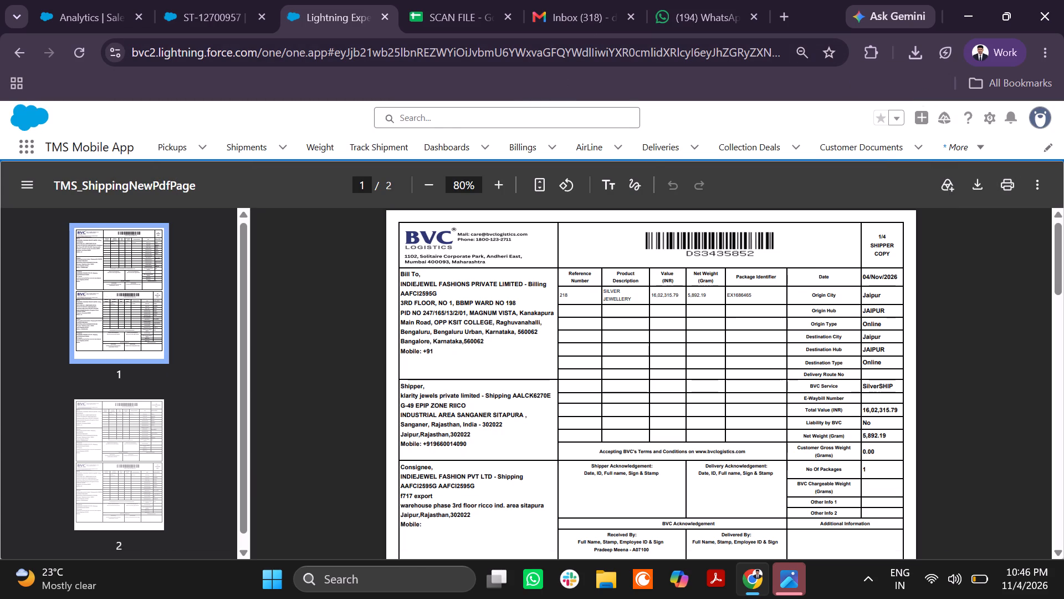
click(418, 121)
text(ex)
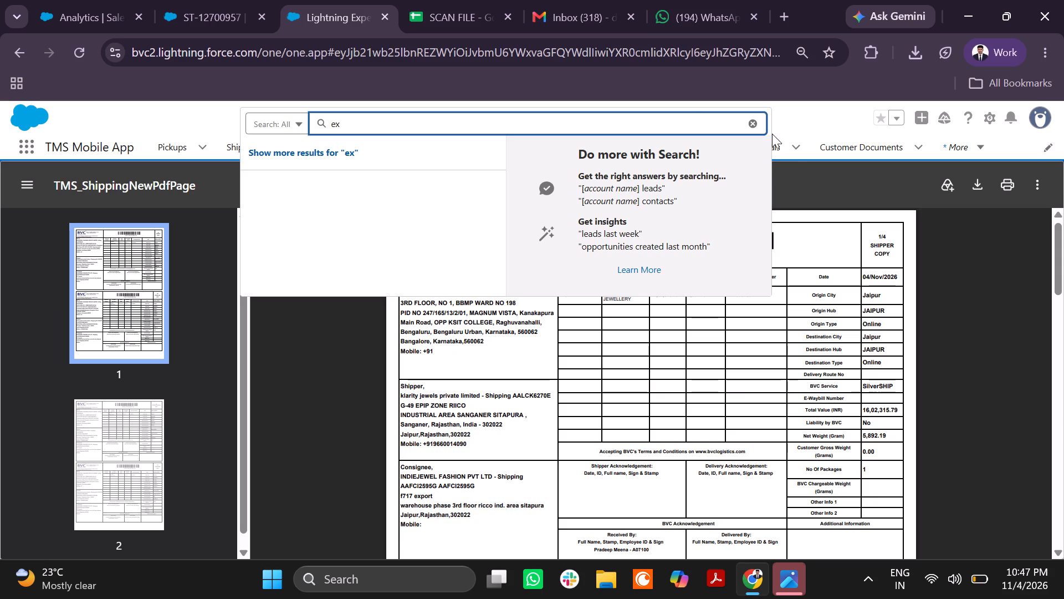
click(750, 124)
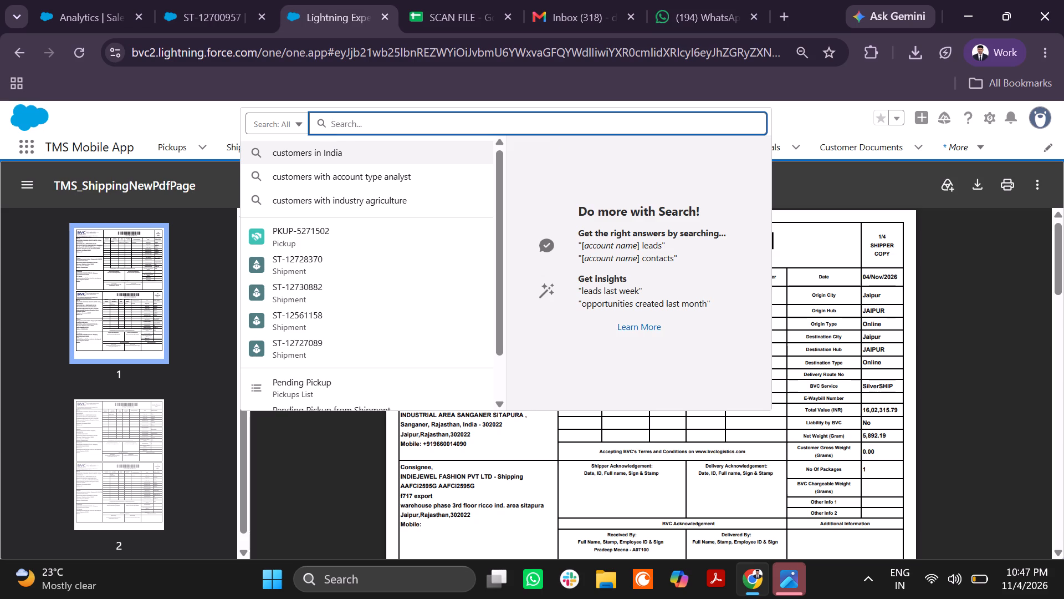
click(338, 125)
click(338, 125)
key(b)
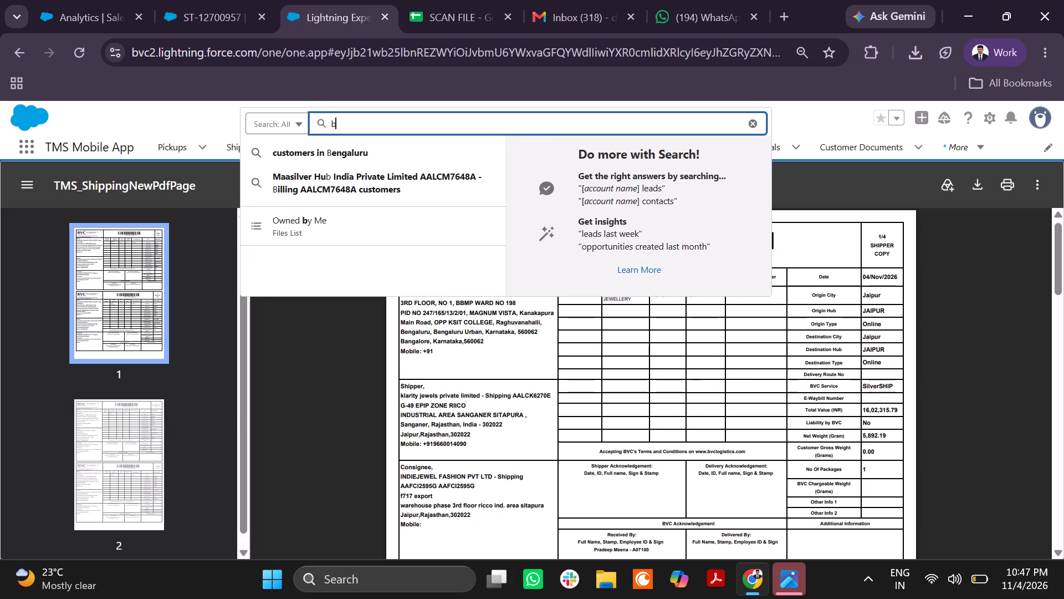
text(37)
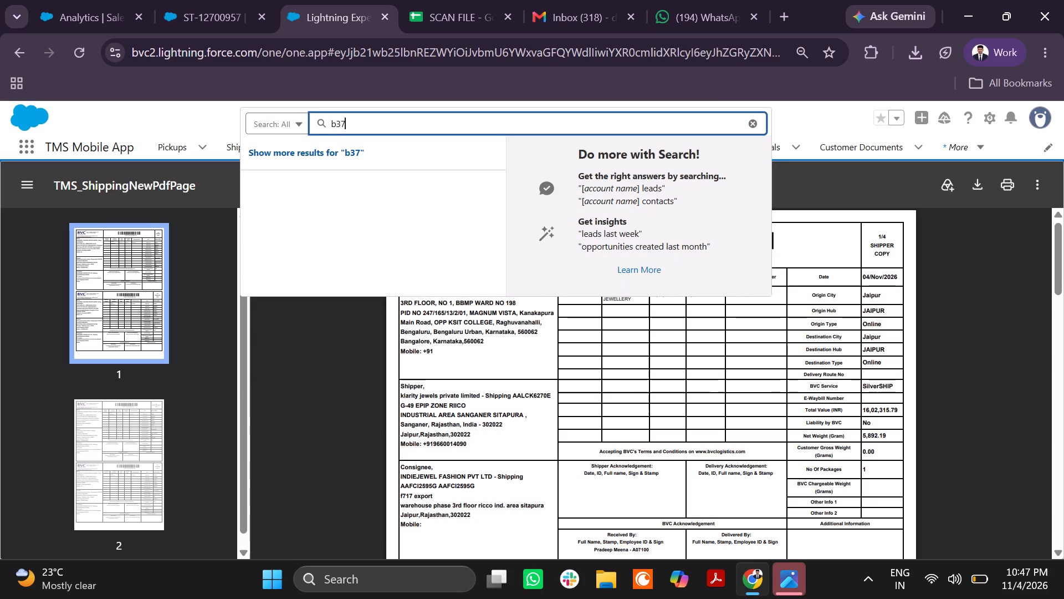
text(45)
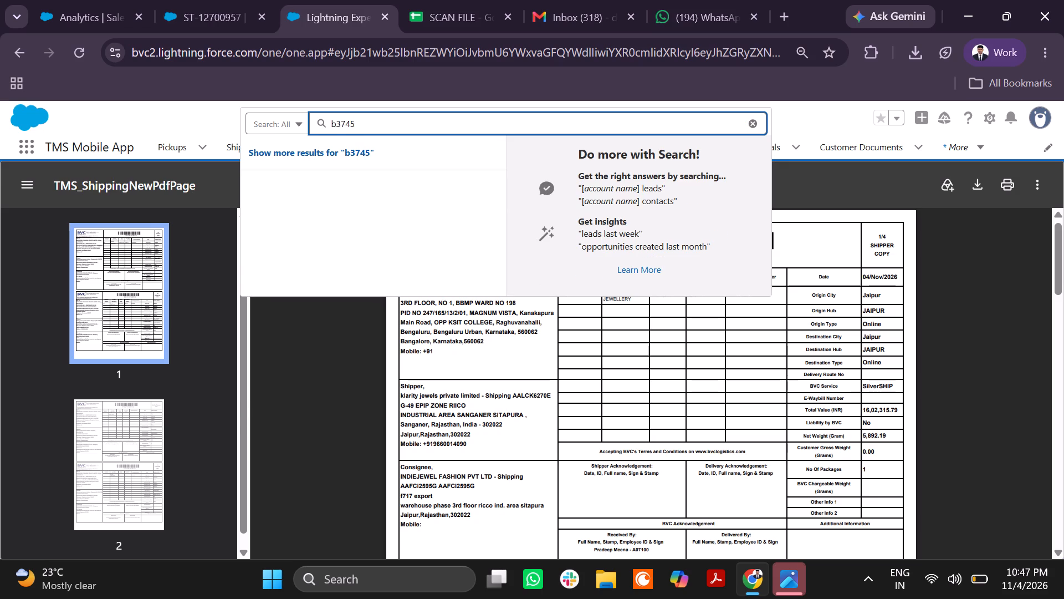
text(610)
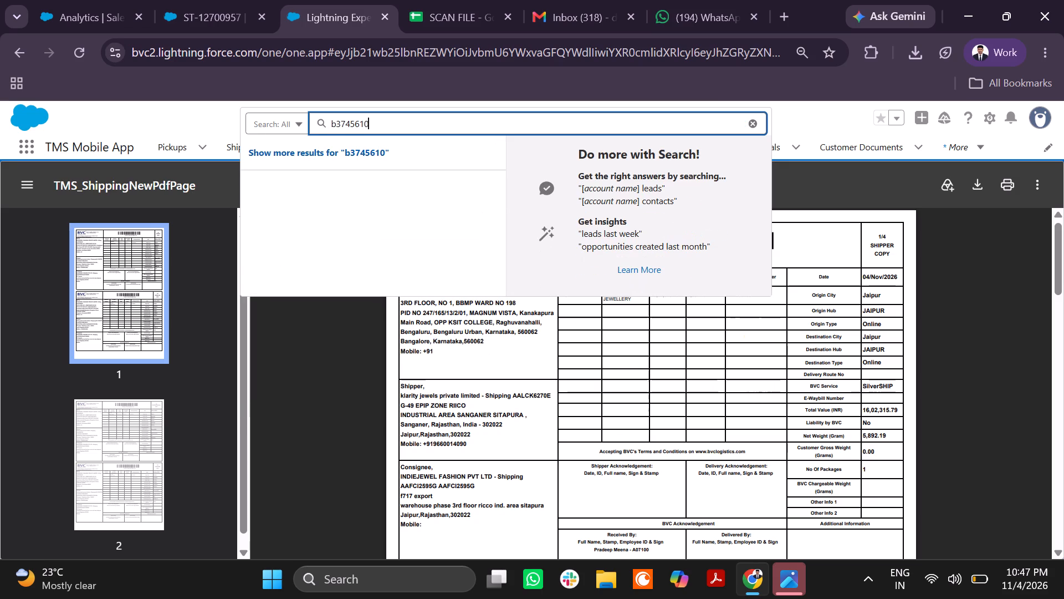
click(362, 153)
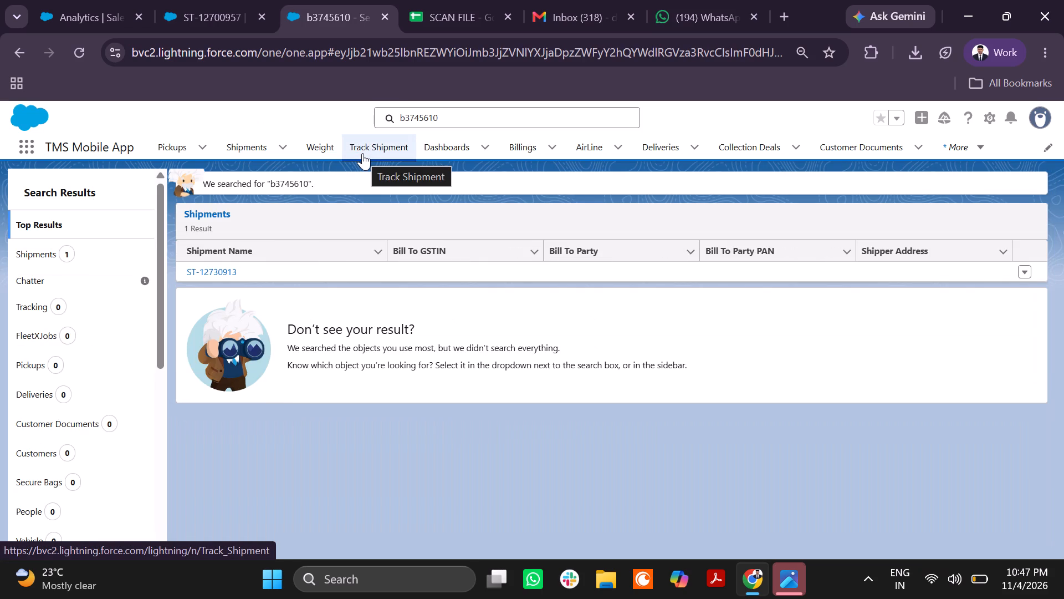
click(213, 270)
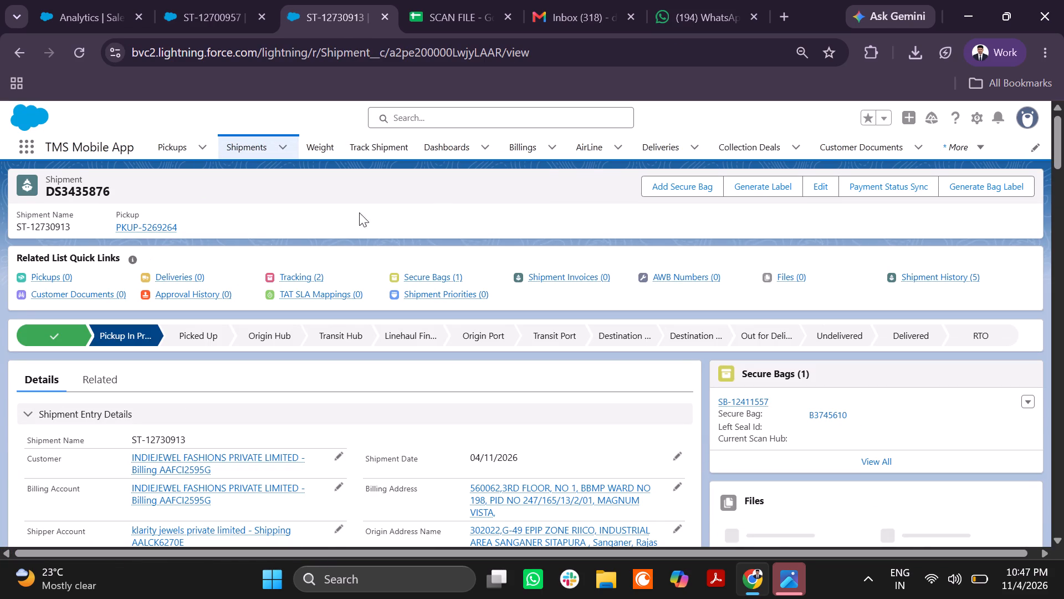
click(750, 192)
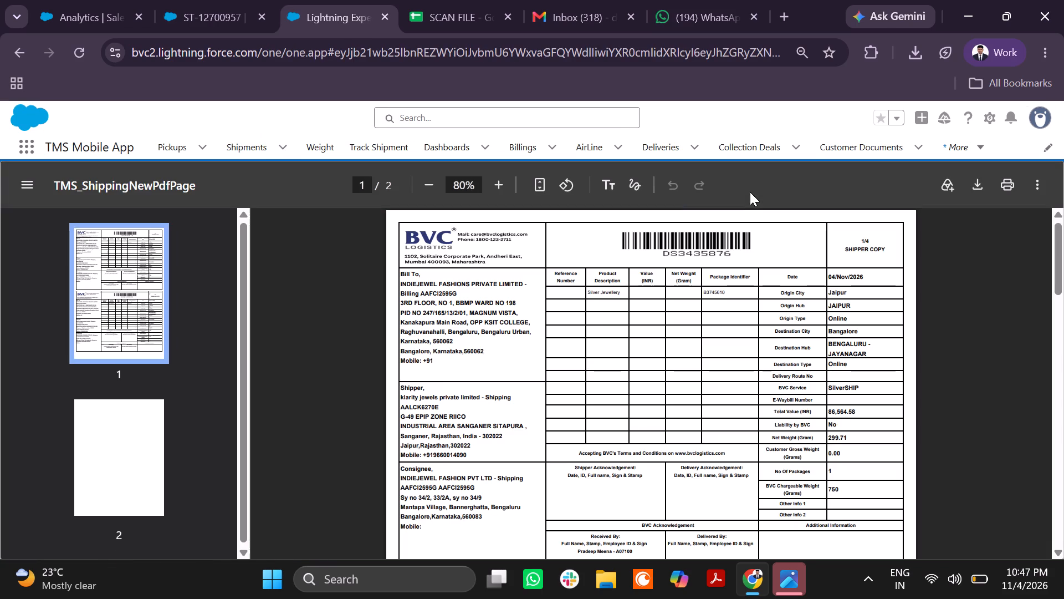
click(1017, 176)
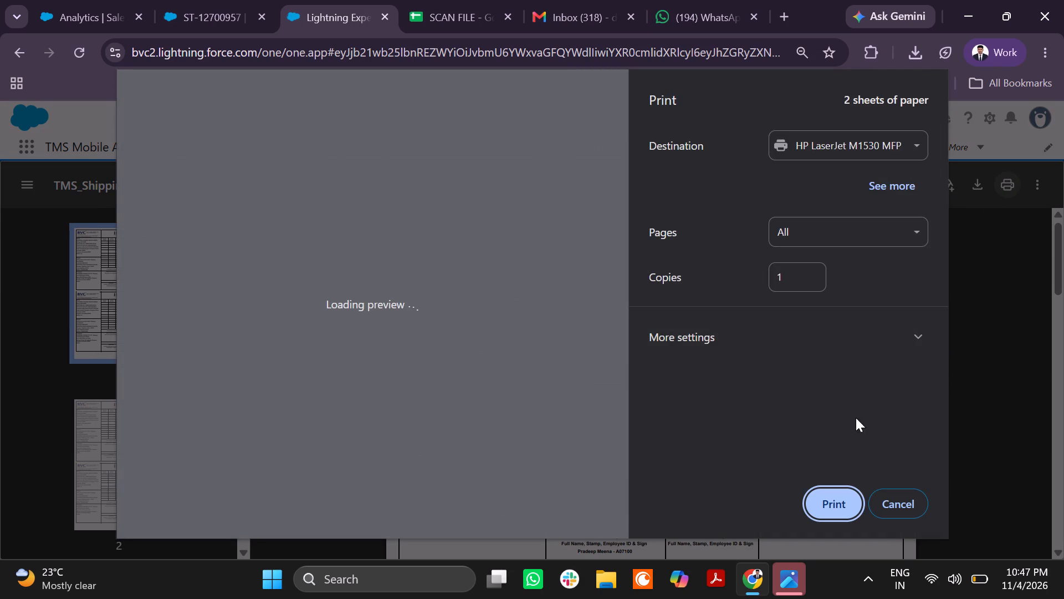
click(833, 491)
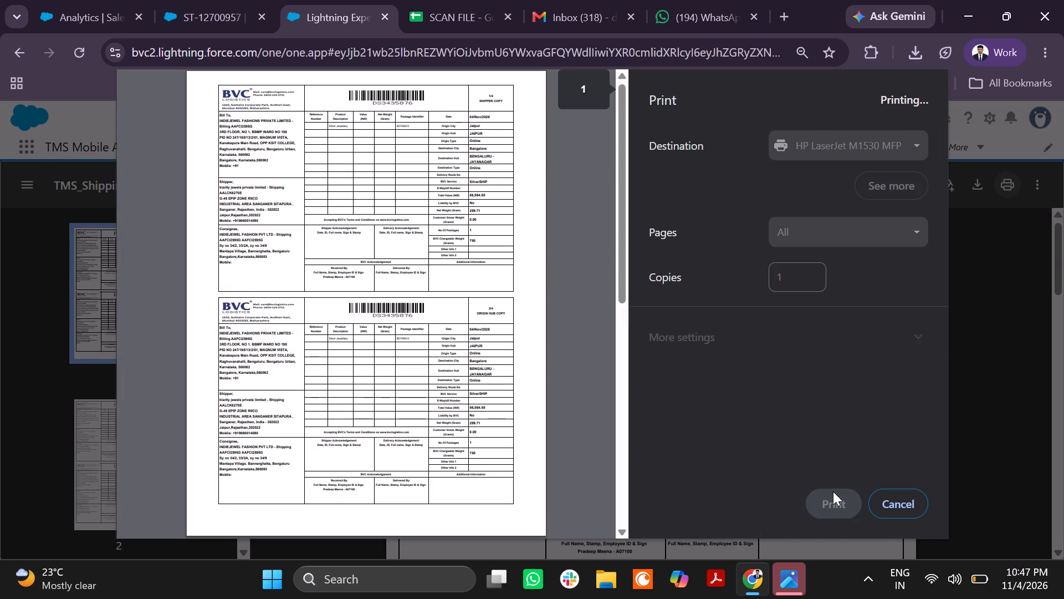
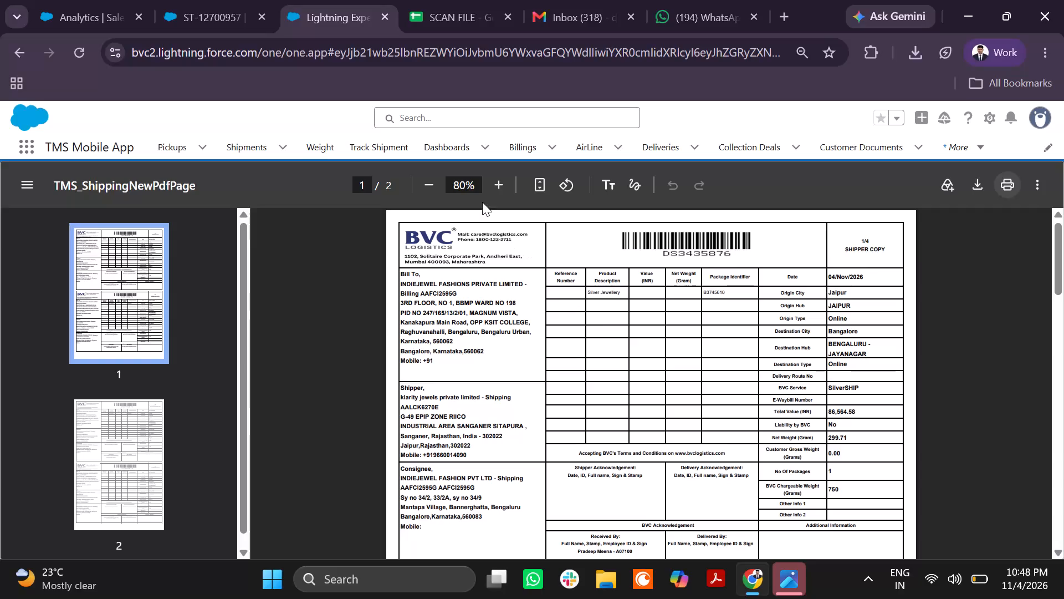
click(442, 117)
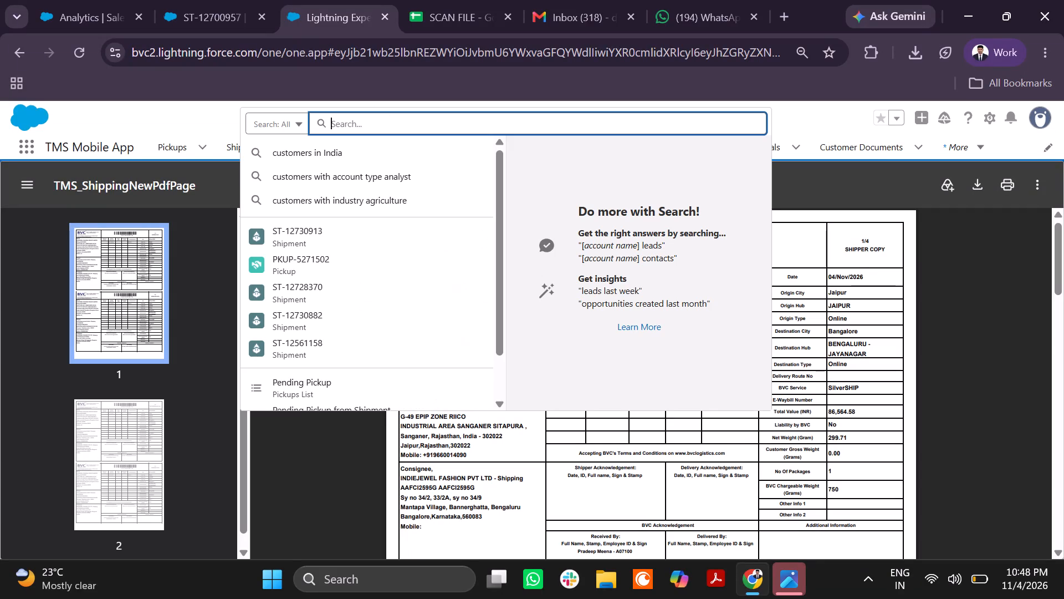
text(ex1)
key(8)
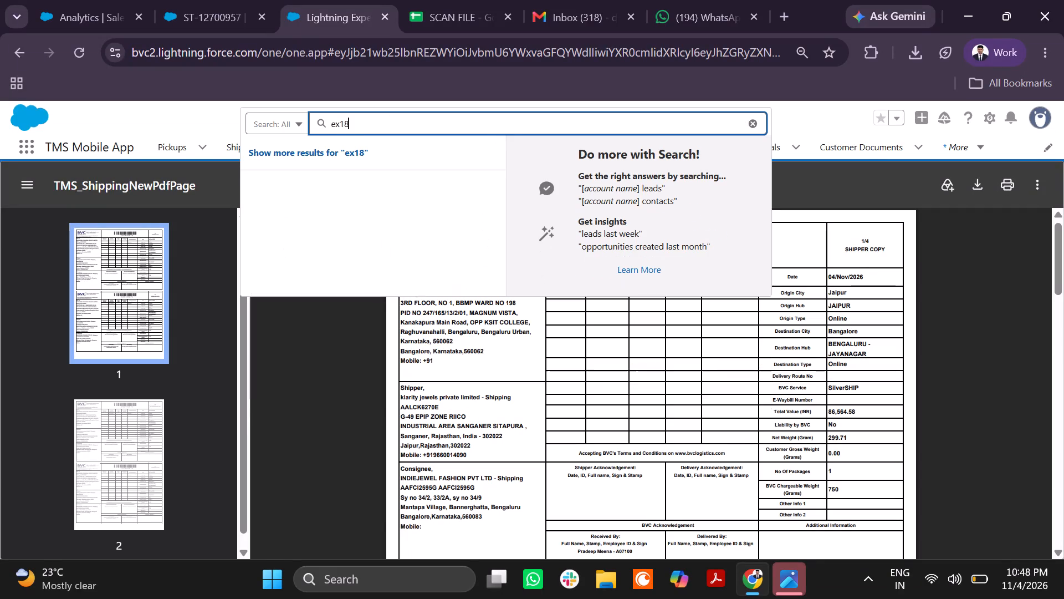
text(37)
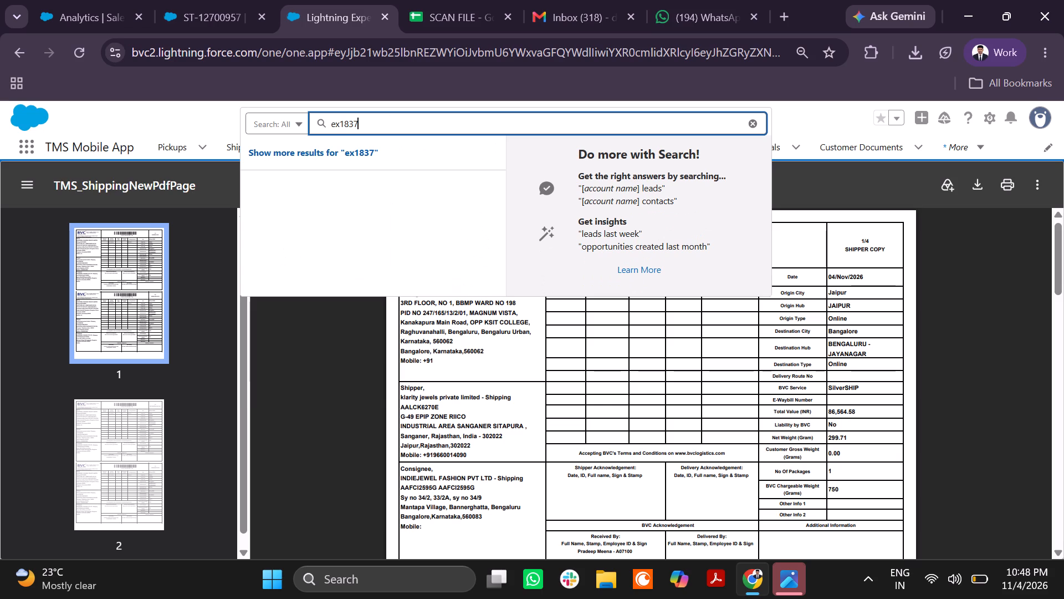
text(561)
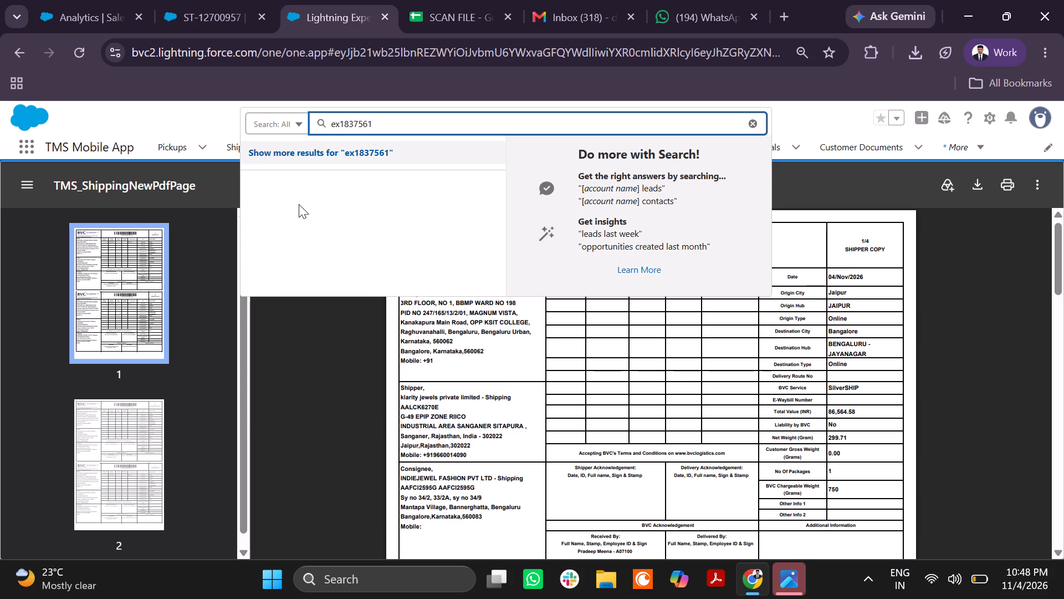
click(365, 150)
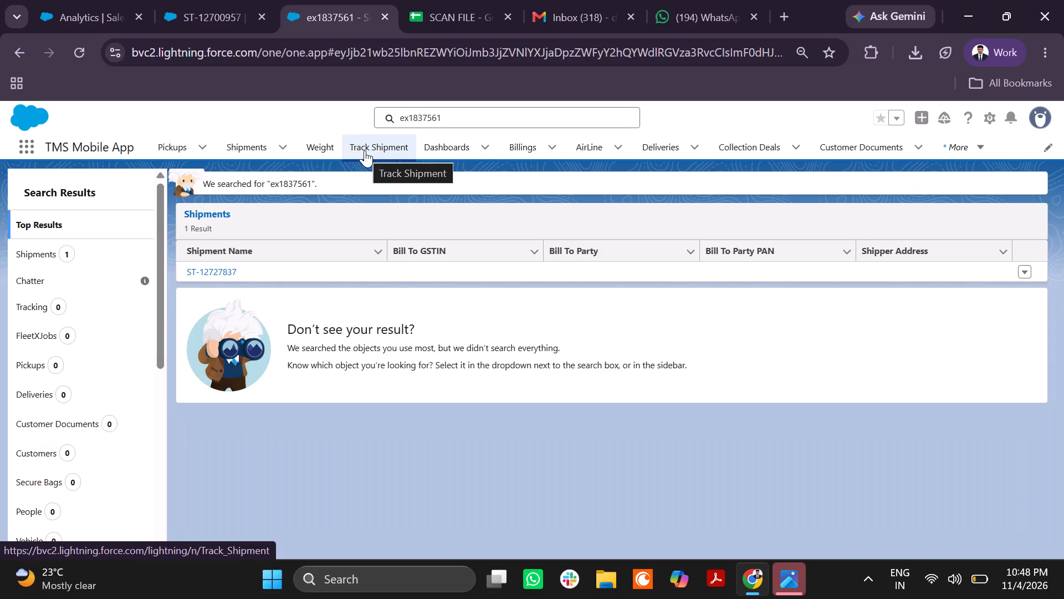
click(227, 271)
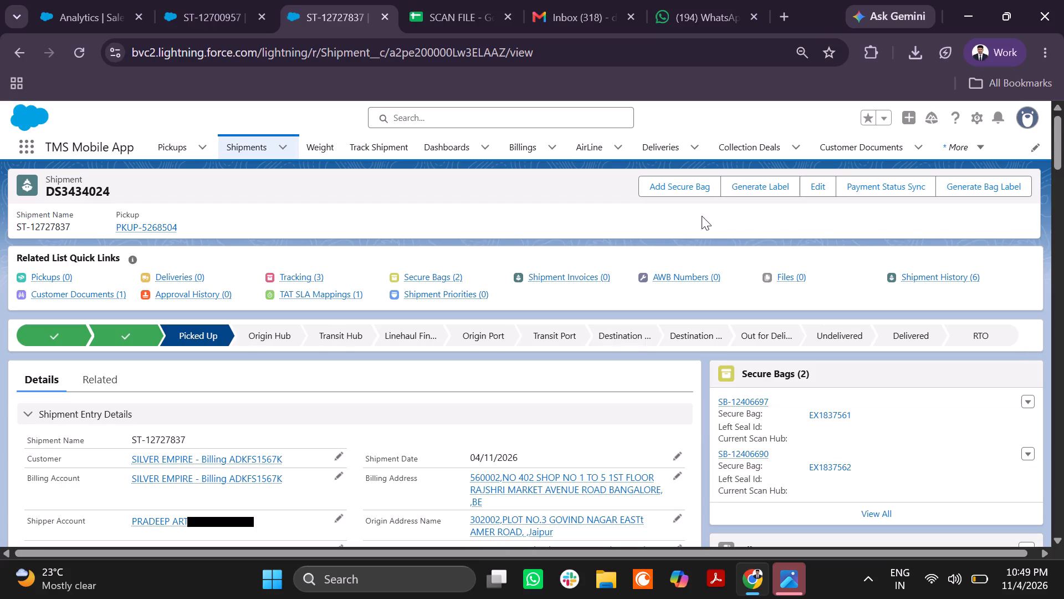
click(762, 185)
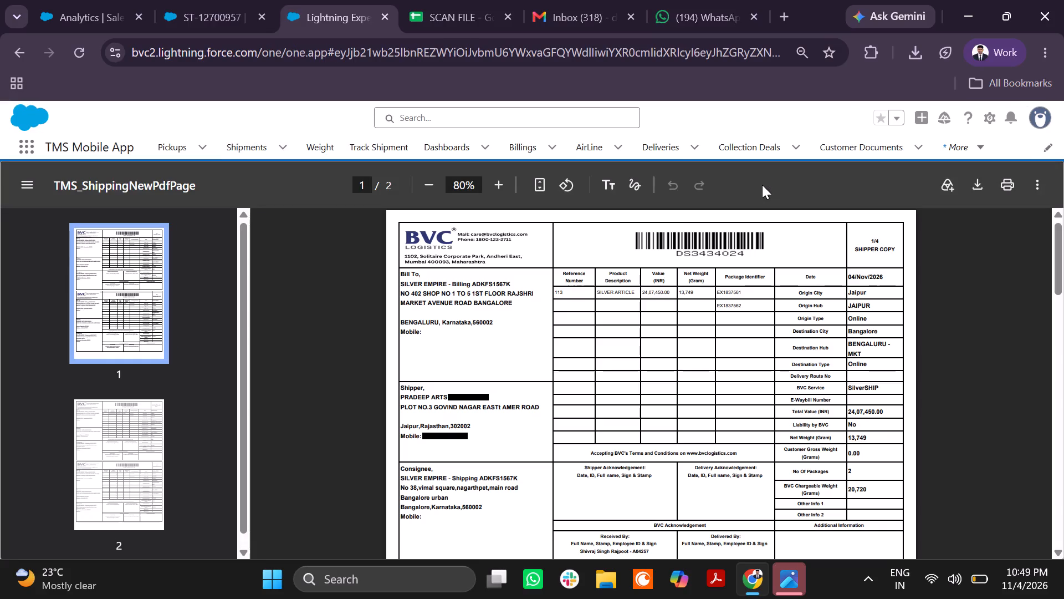
click(1009, 187)
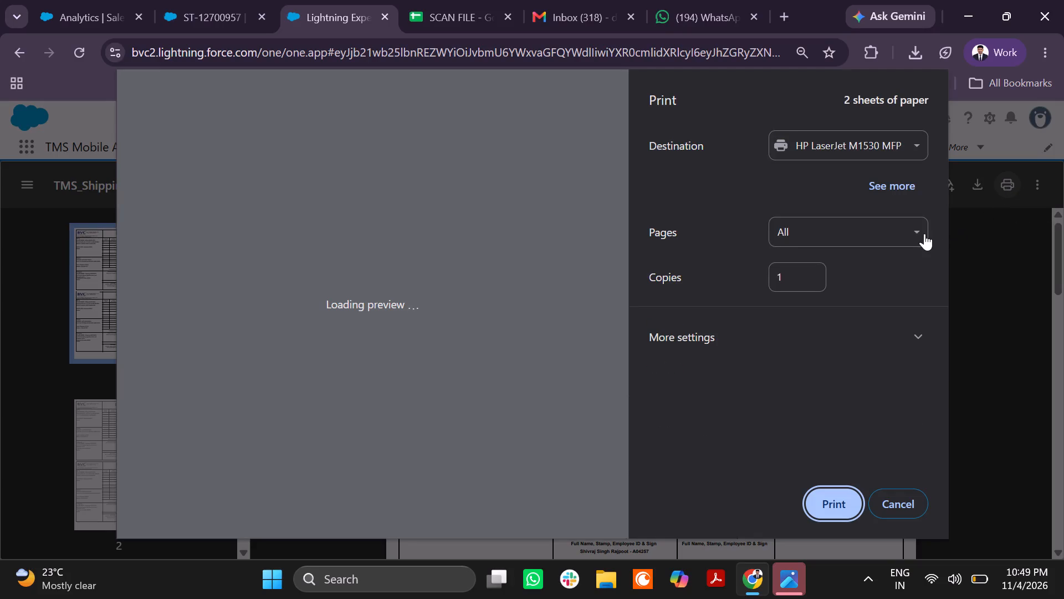
click(919, 230)
click(895, 310)
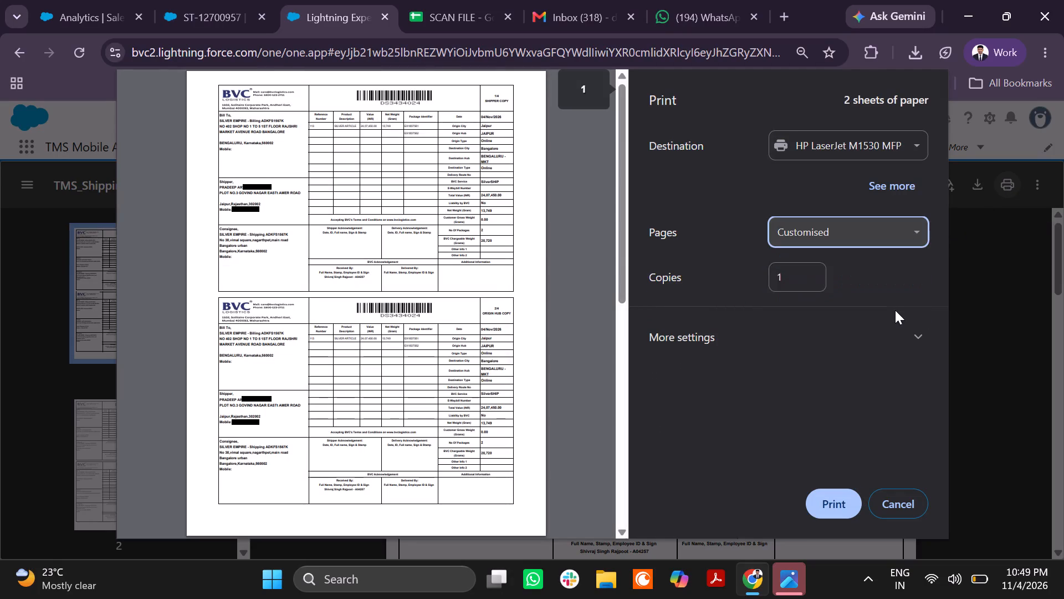
key(1)
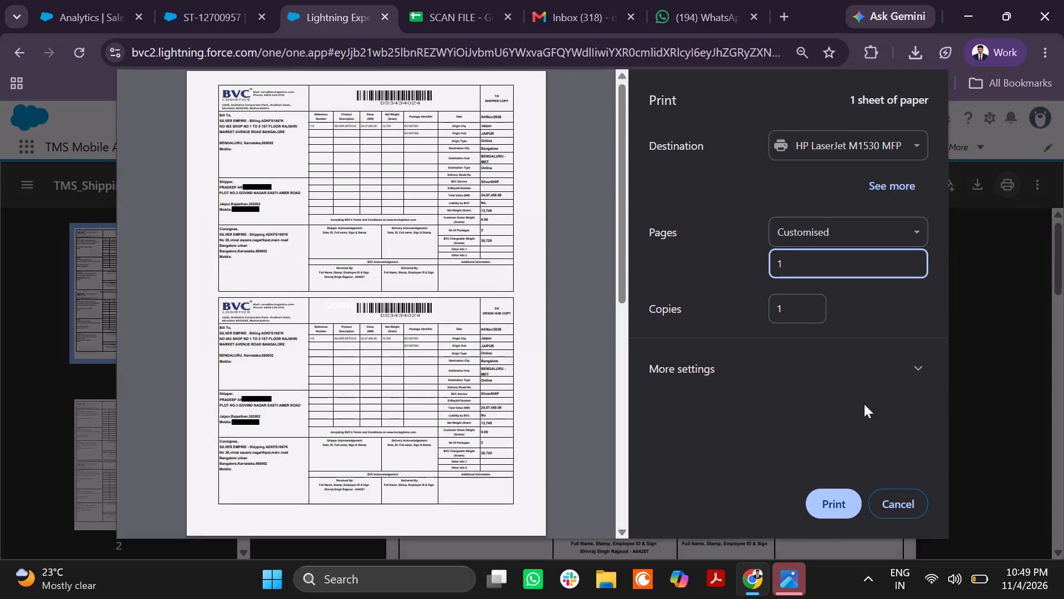
click(826, 501)
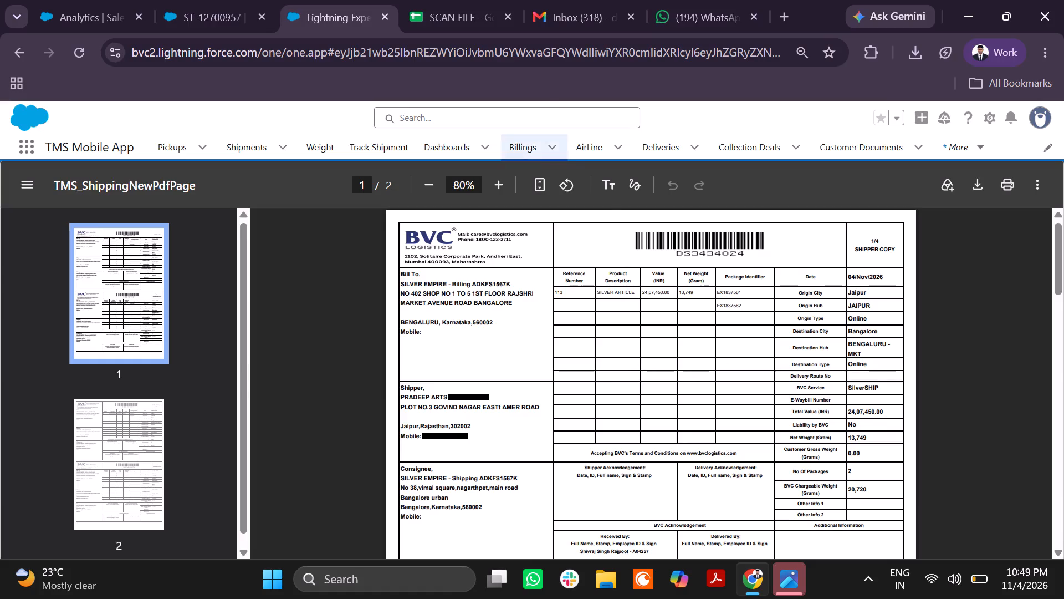
click(497, 115)
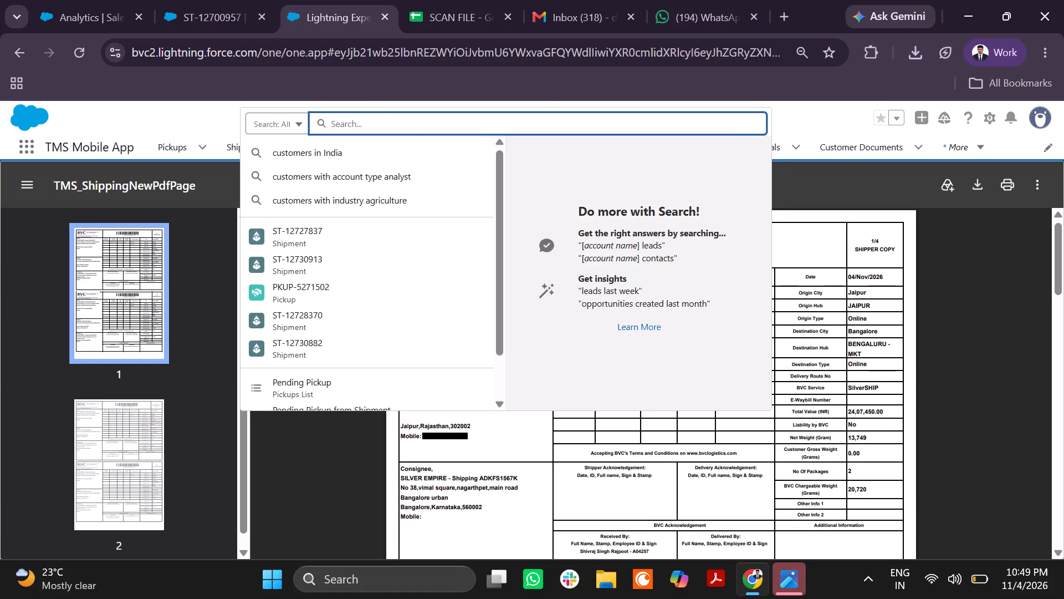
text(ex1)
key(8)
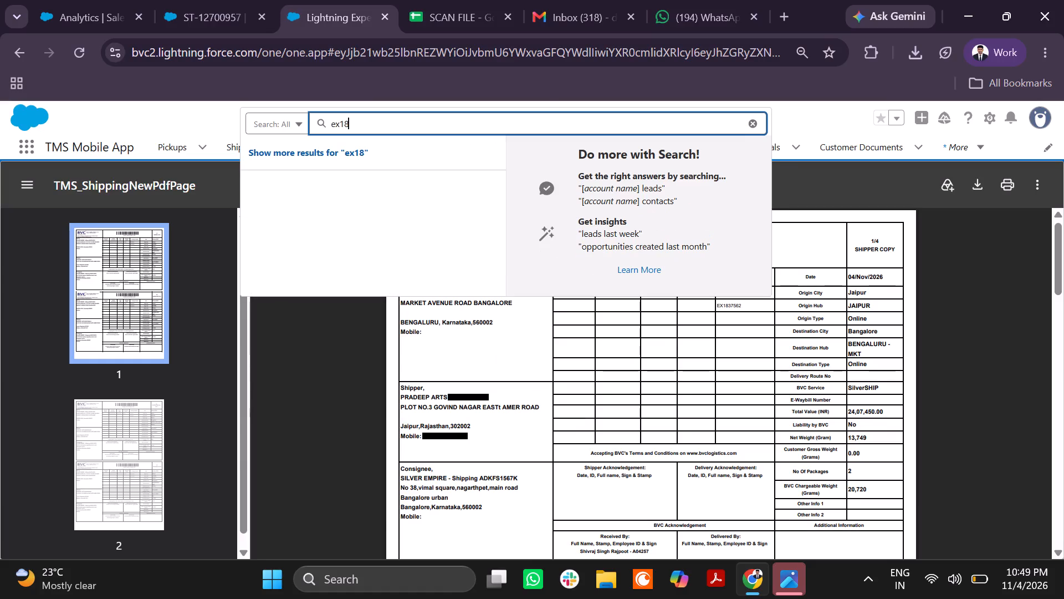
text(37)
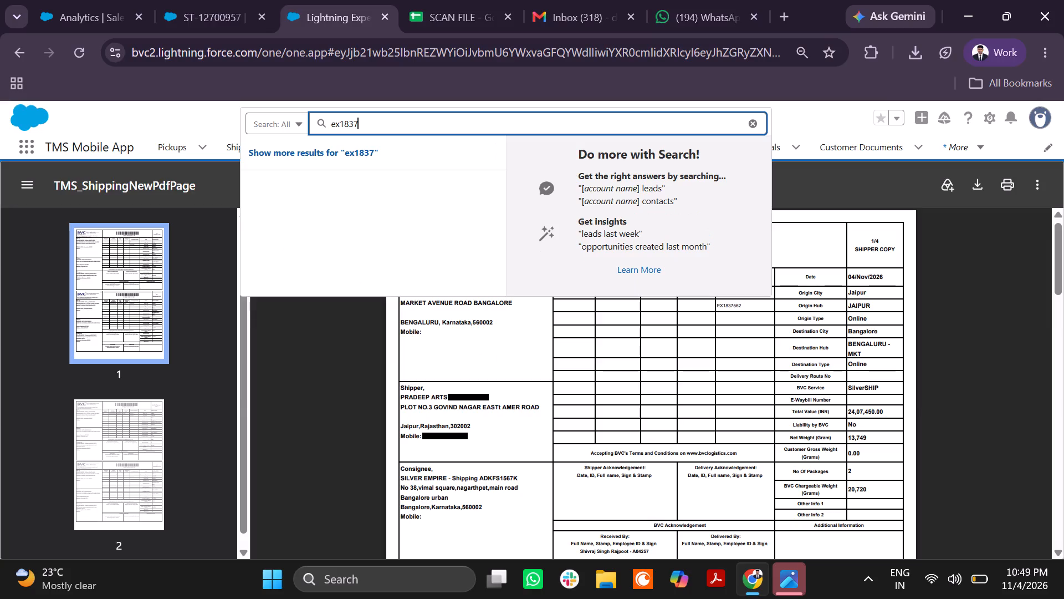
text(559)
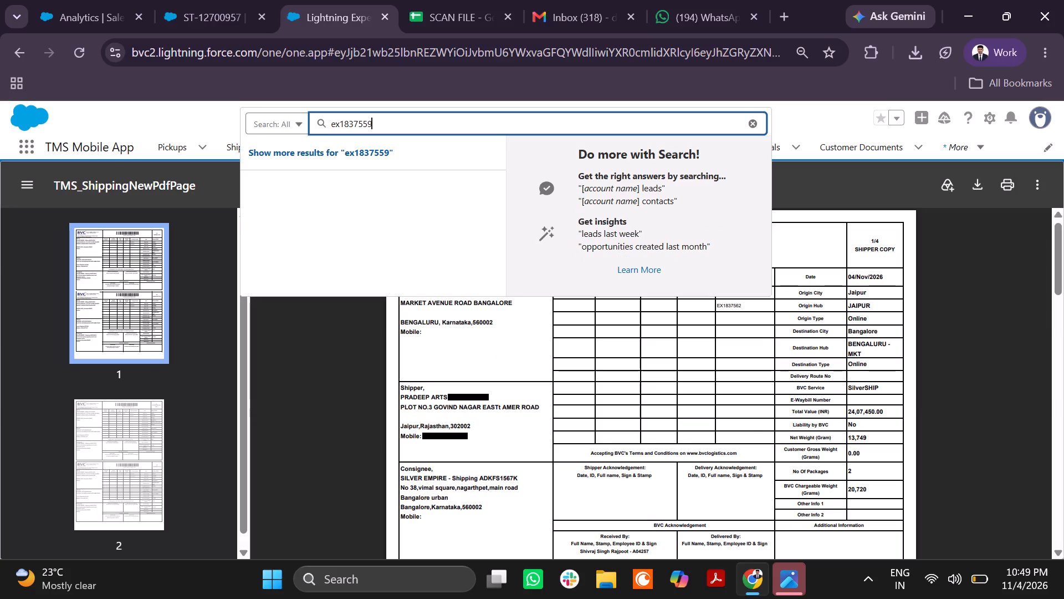
click(367, 149)
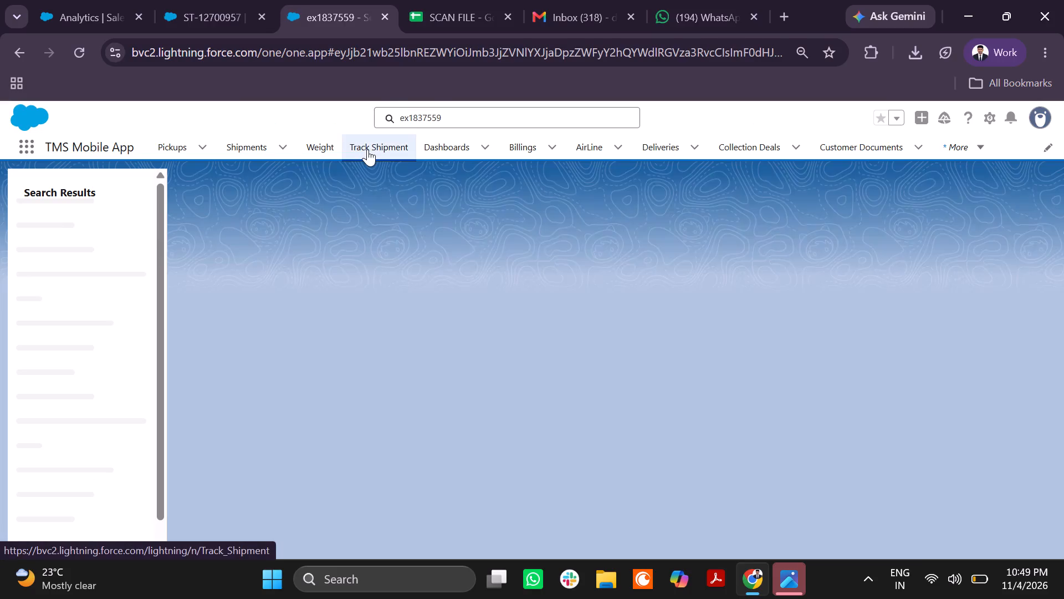
click(222, 273)
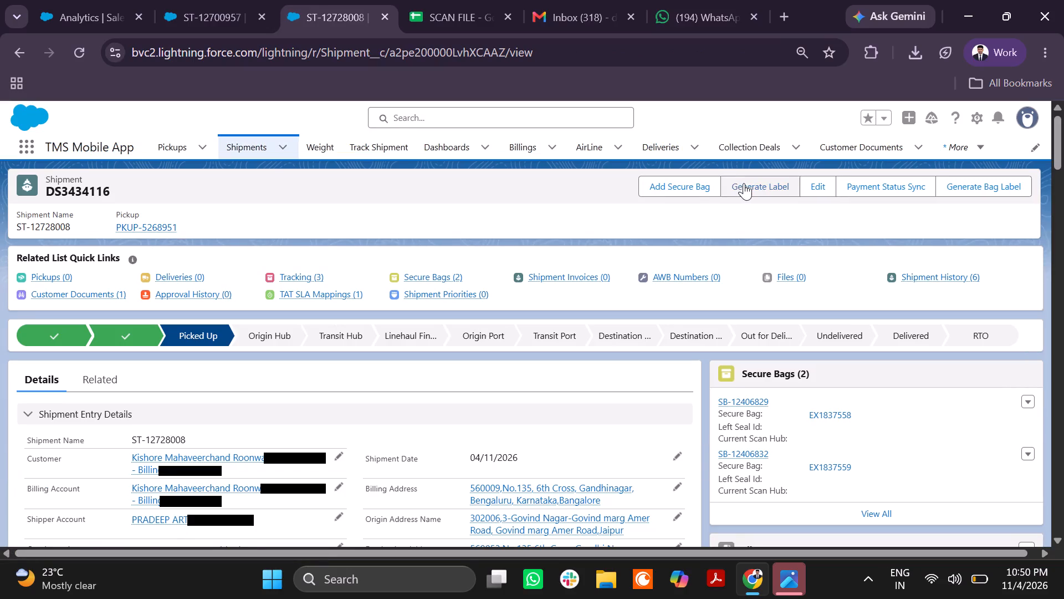
click(744, 183)
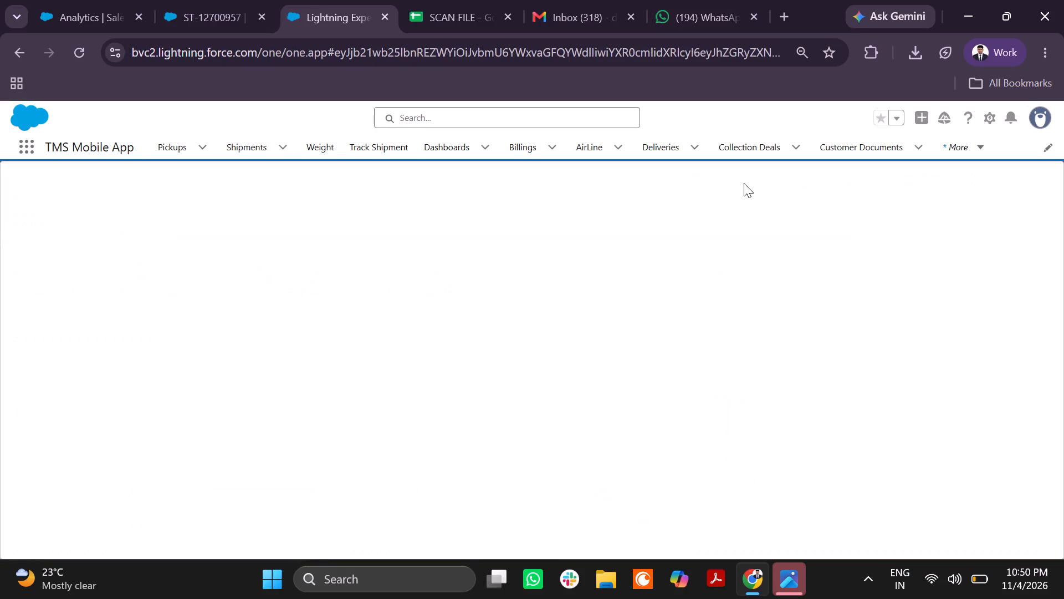
click(1008, 185)
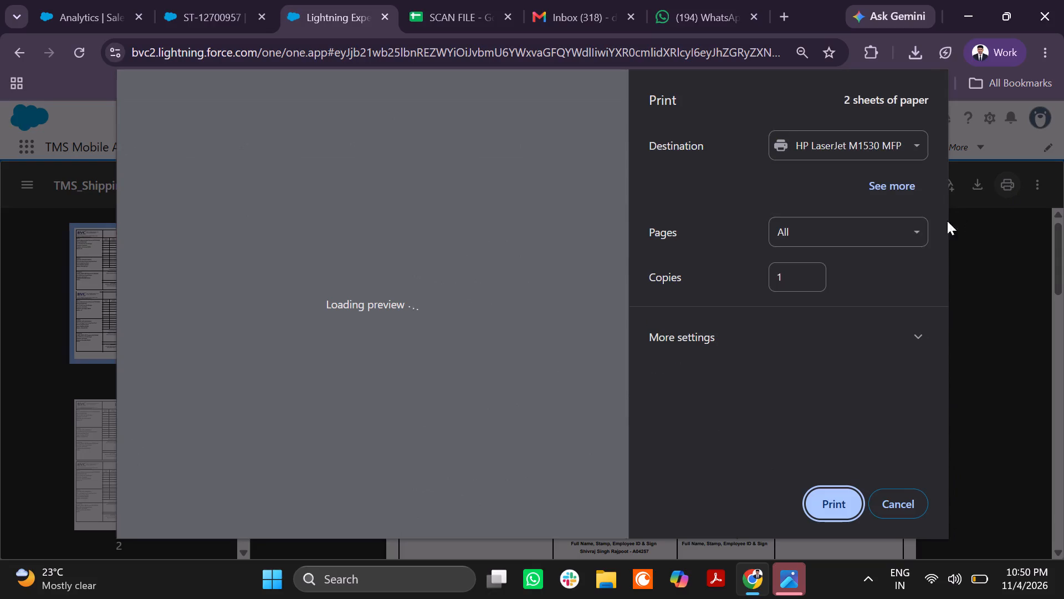
click(921, 229)
click(893, 323)
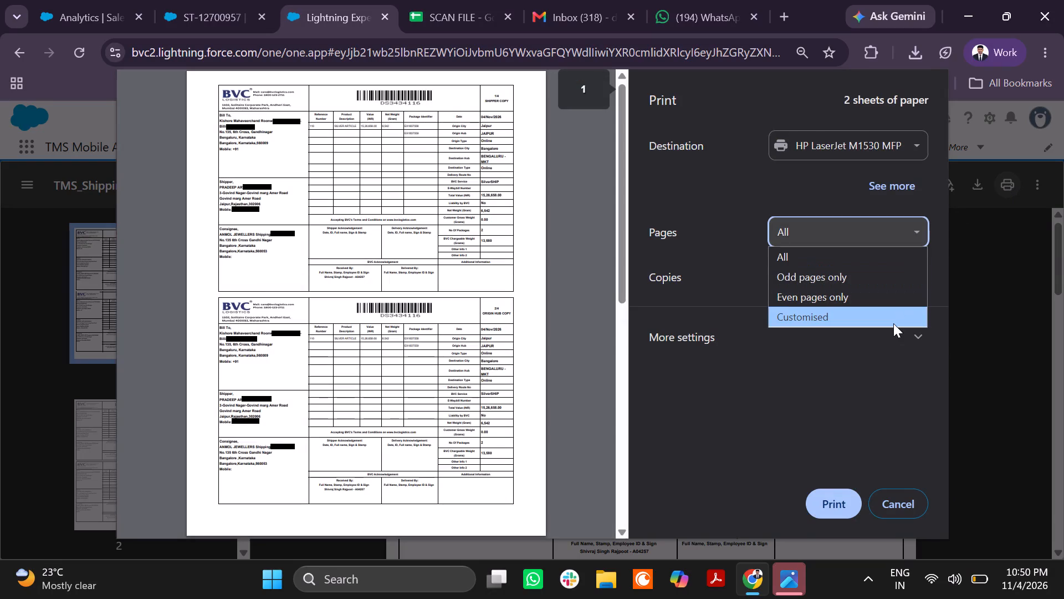
key(1)
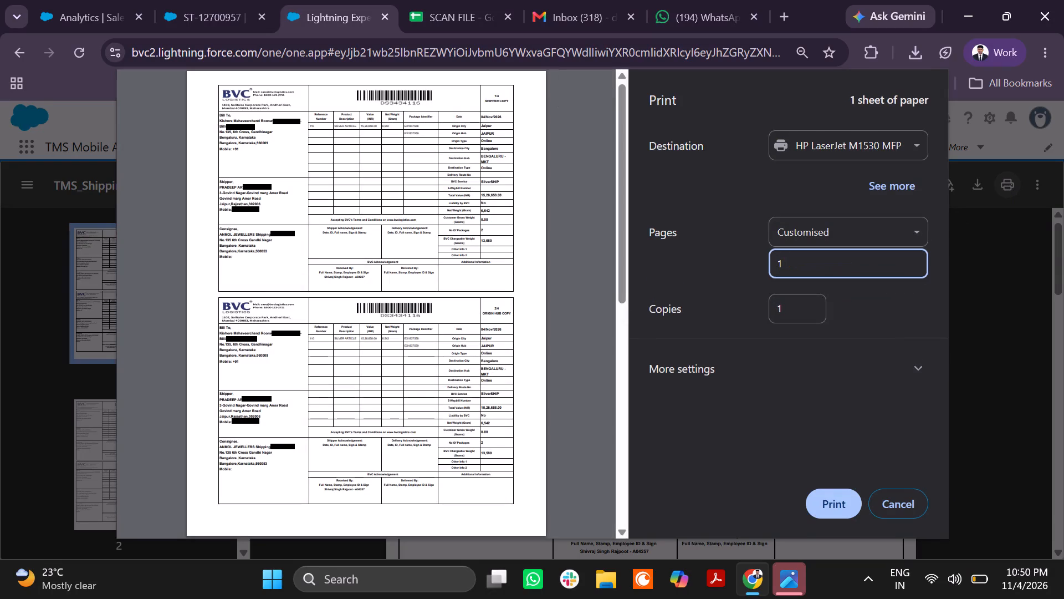
click(828, 506)
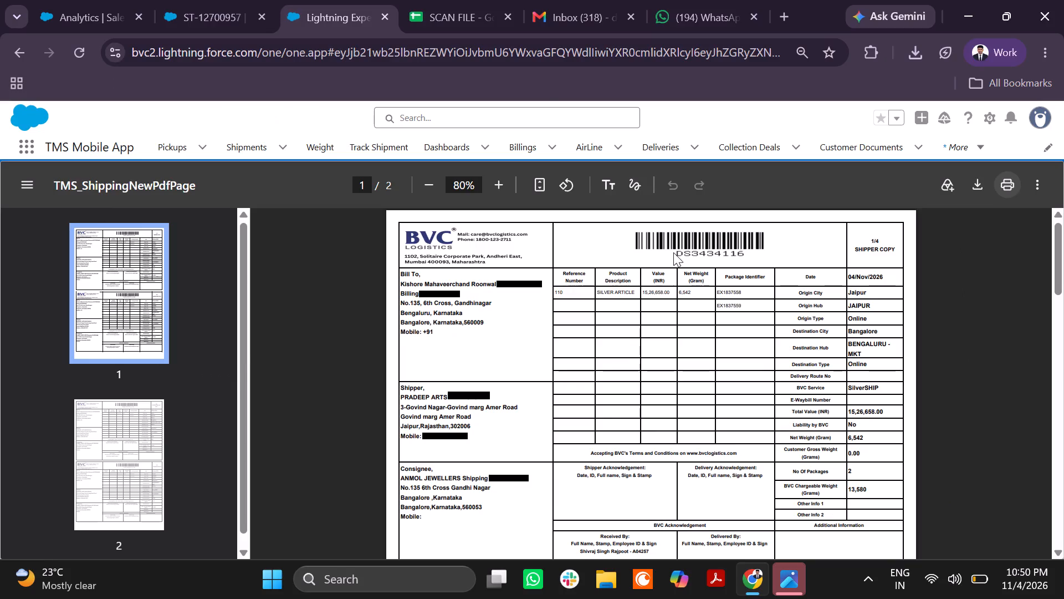
click(535, 113)
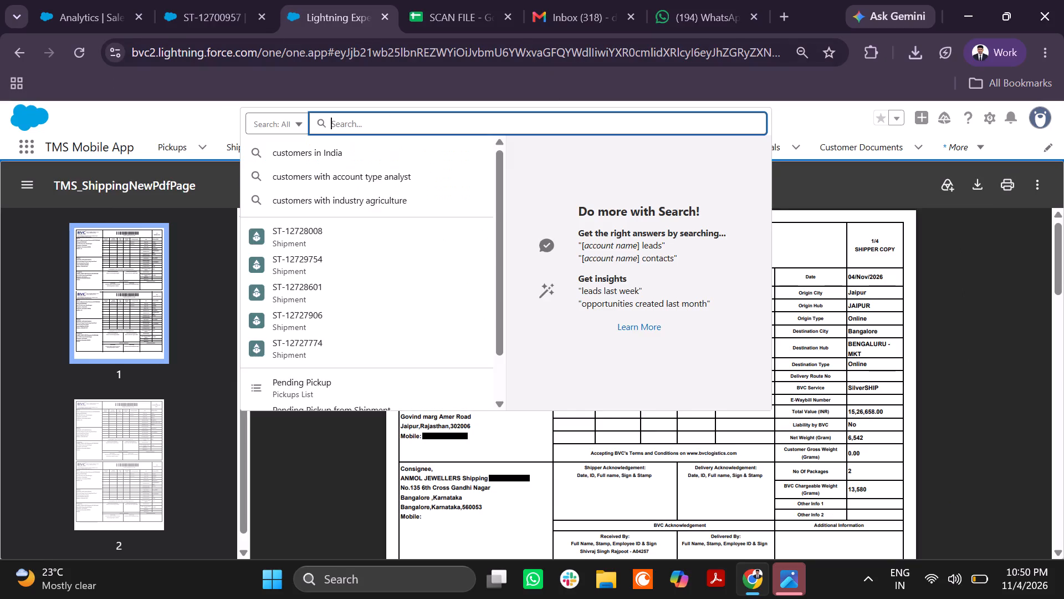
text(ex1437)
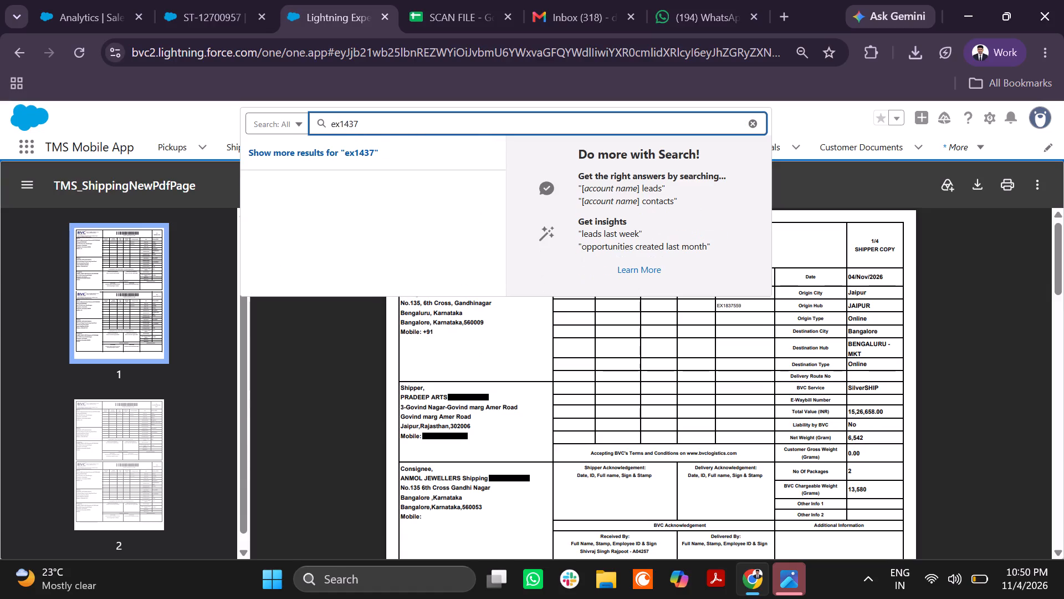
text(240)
click(370, 153)
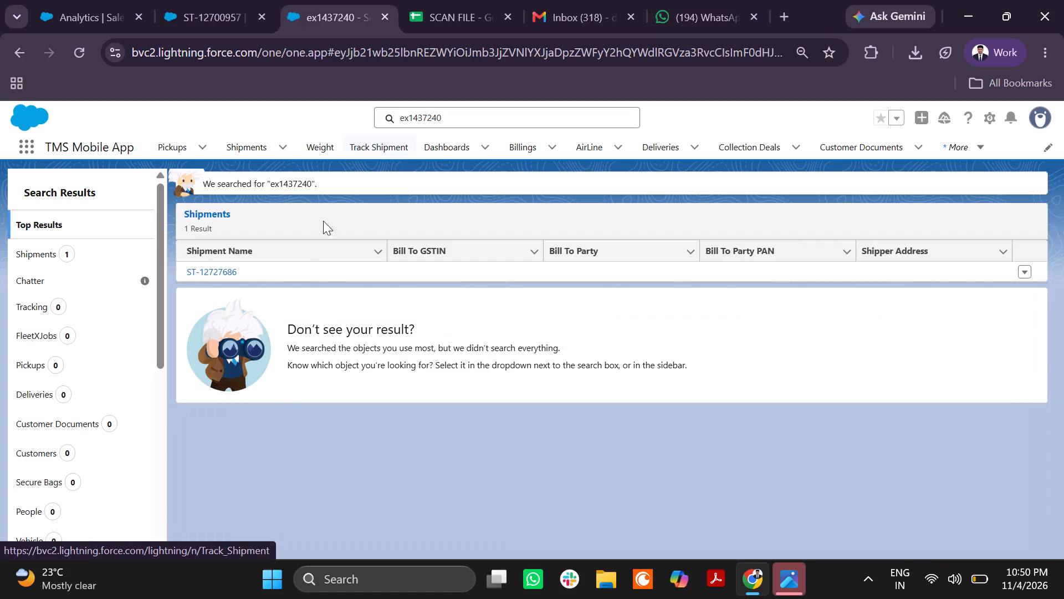
click(223, 266)
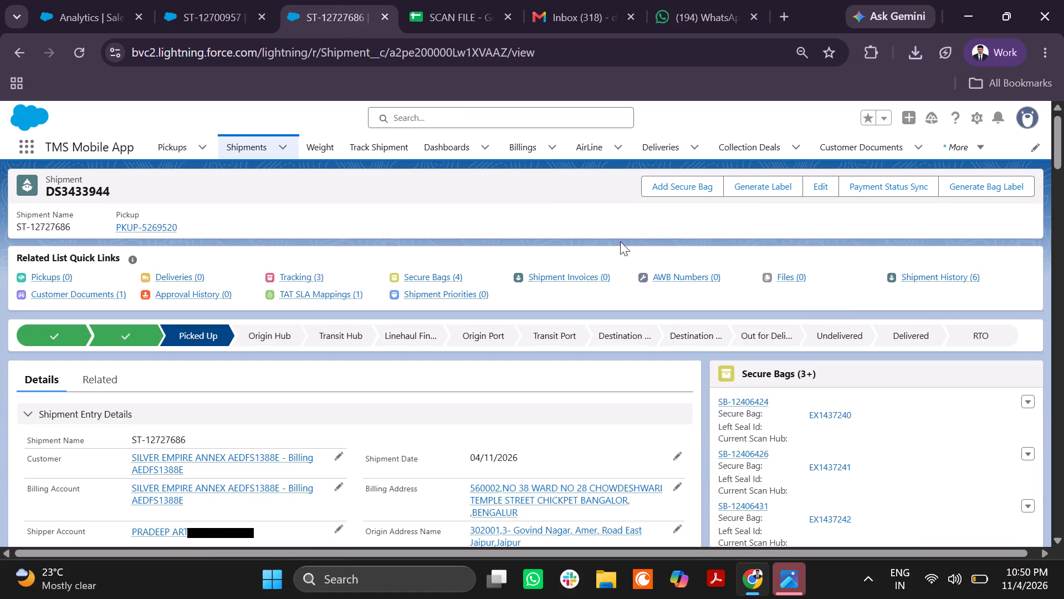
click(759, 189)
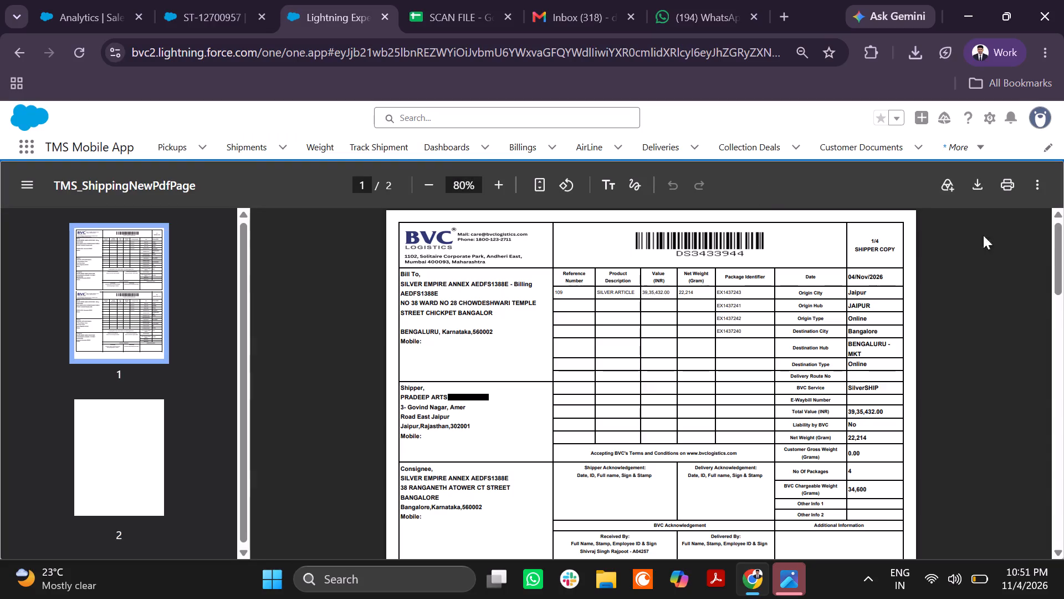
click(1001, 182)
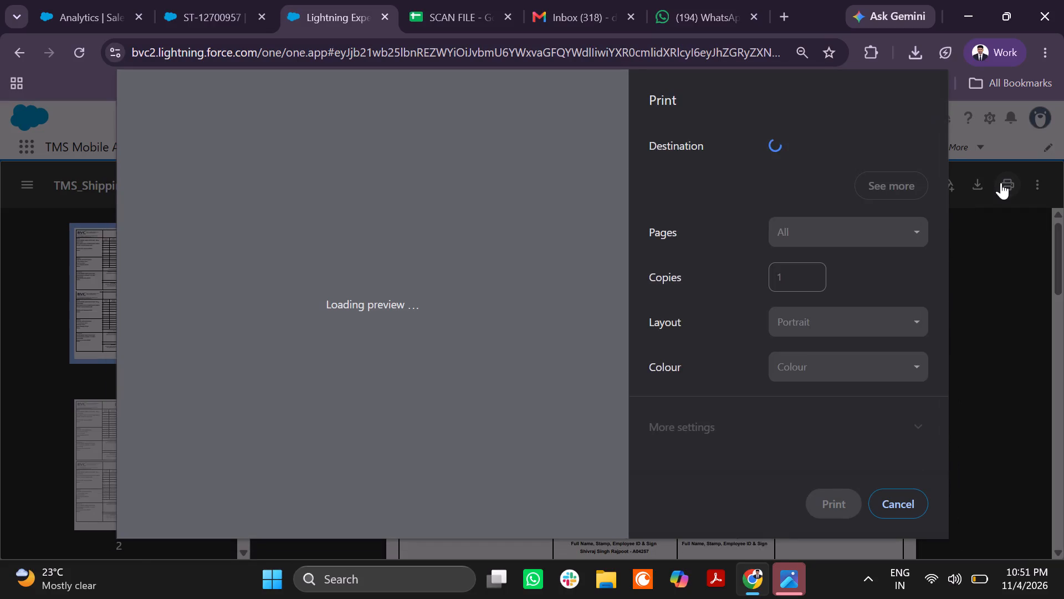
click(911, 235)
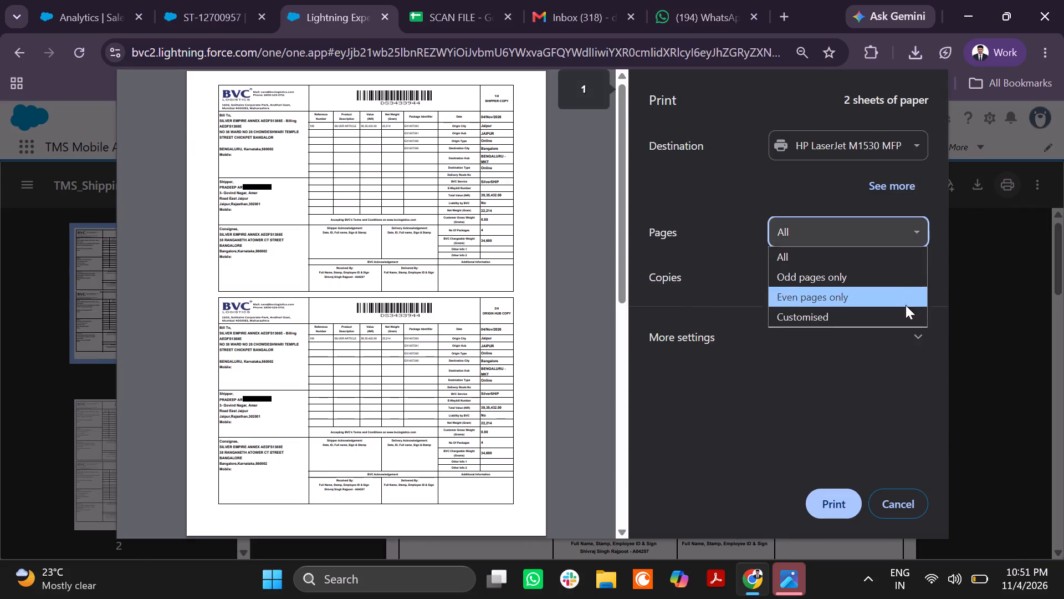
click(903, 310)
key(1)
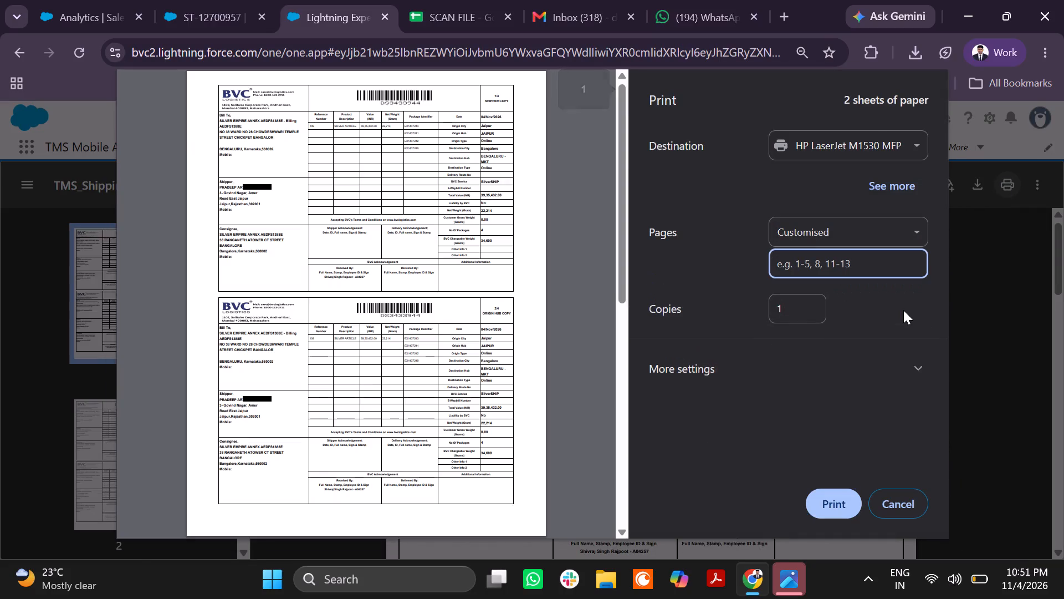
key(1)
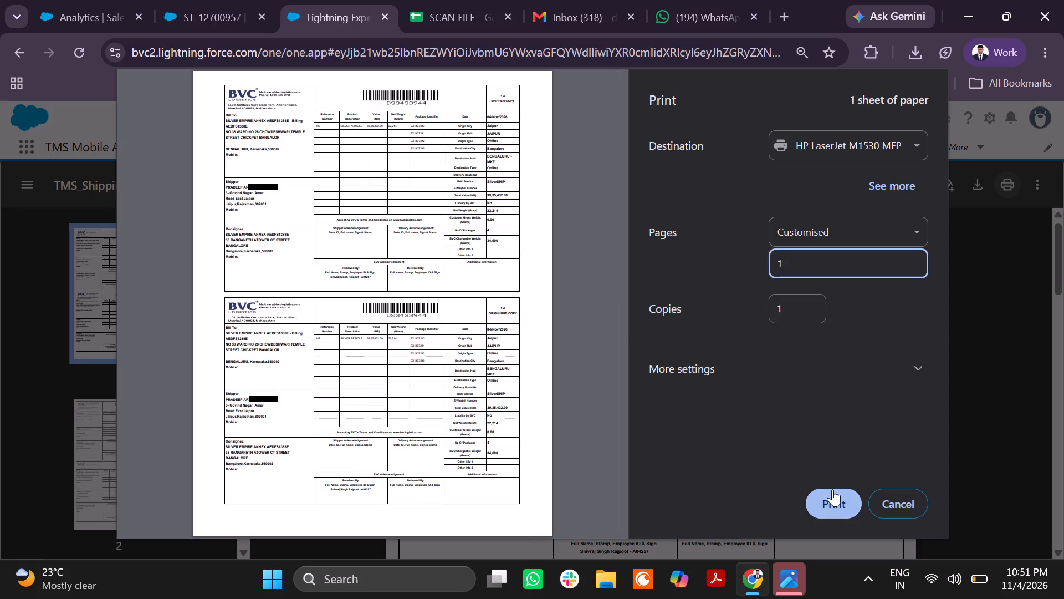
Print one copy of page 1 of the TMS_ShippingNewPdfPage document on the HP LaserJet M1530 MFP.
click(832, 489)
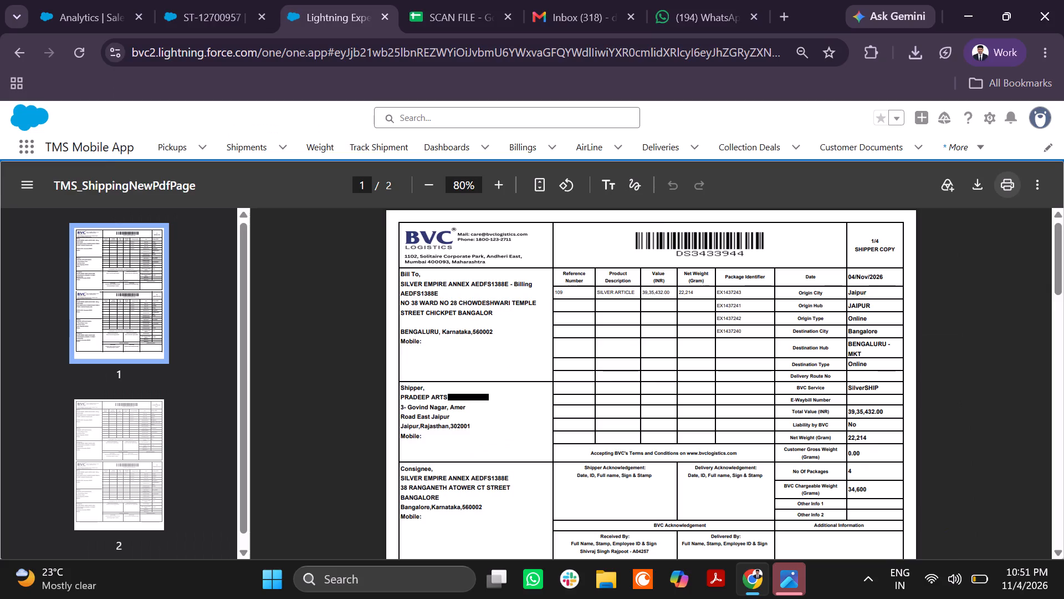
click(452, 119)
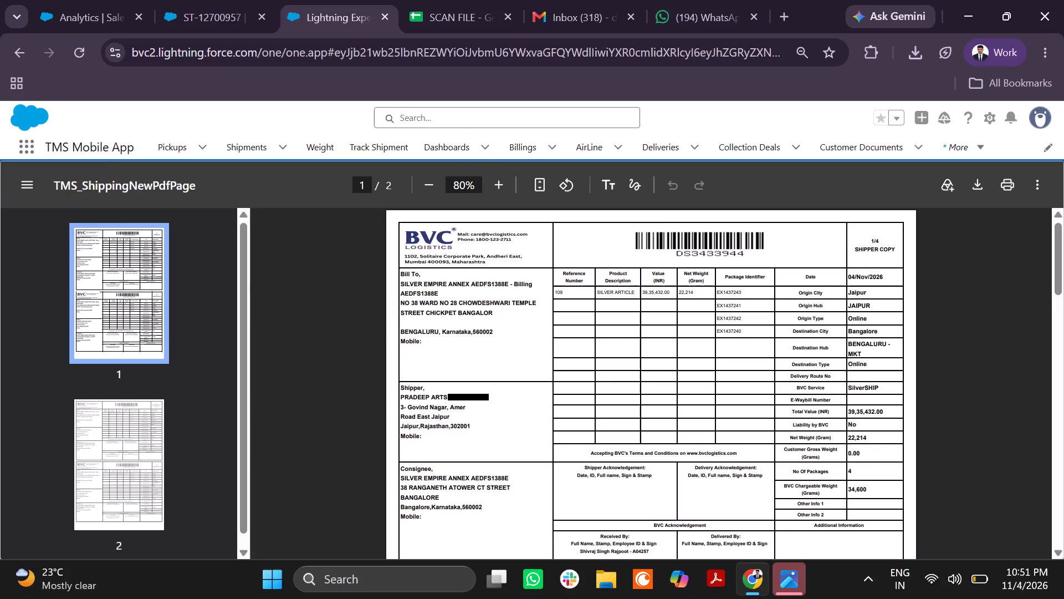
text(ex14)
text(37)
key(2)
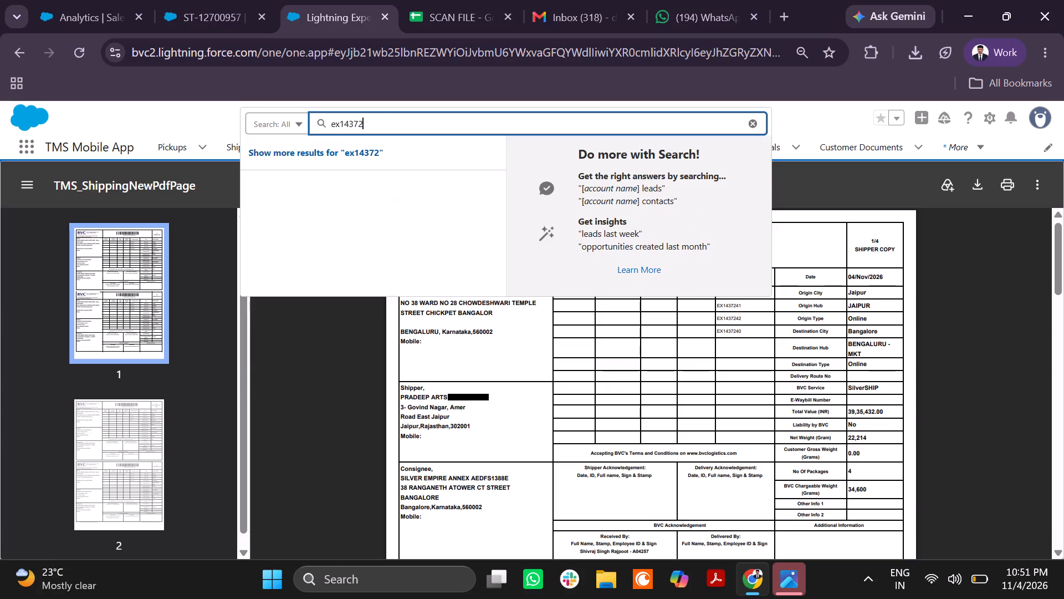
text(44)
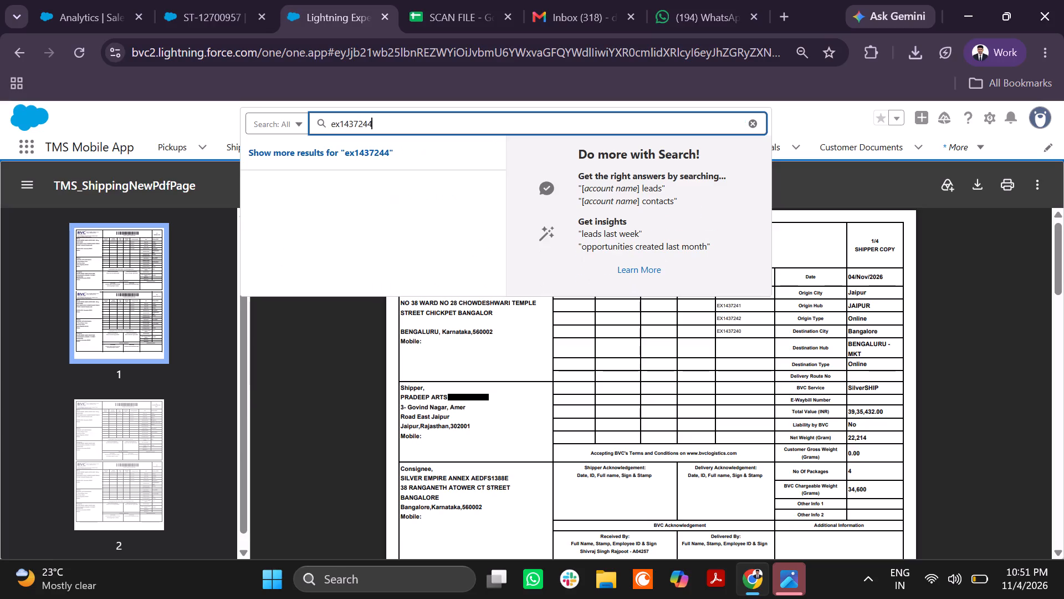
click(379, 155)
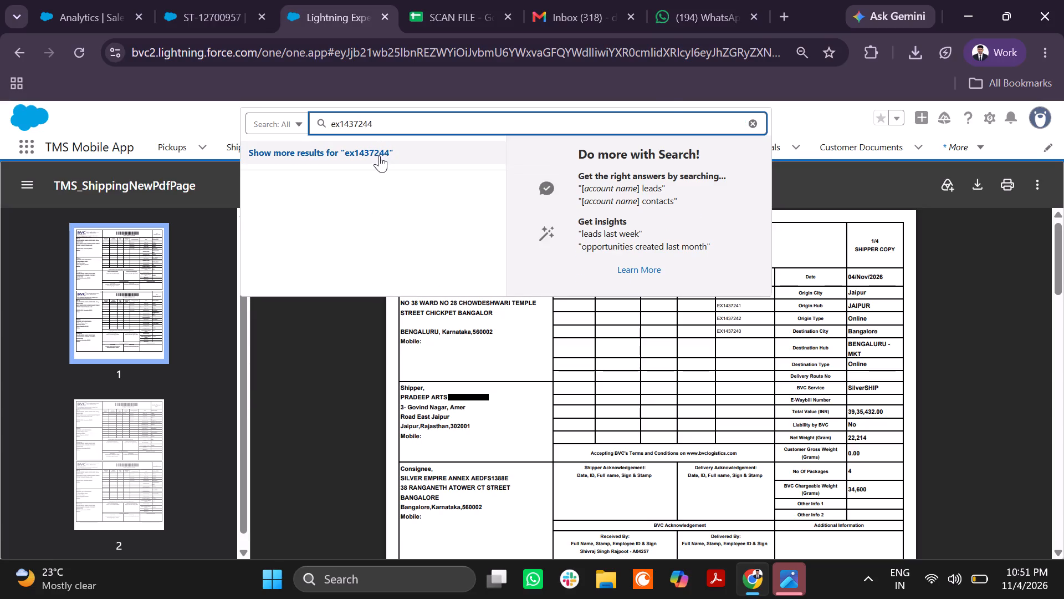
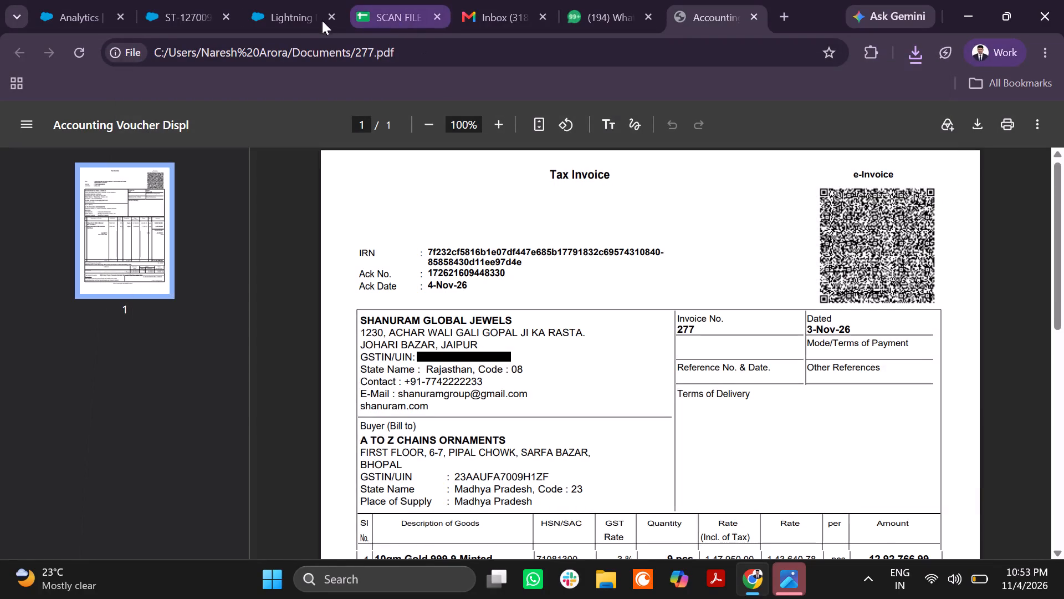
click(297, 19)
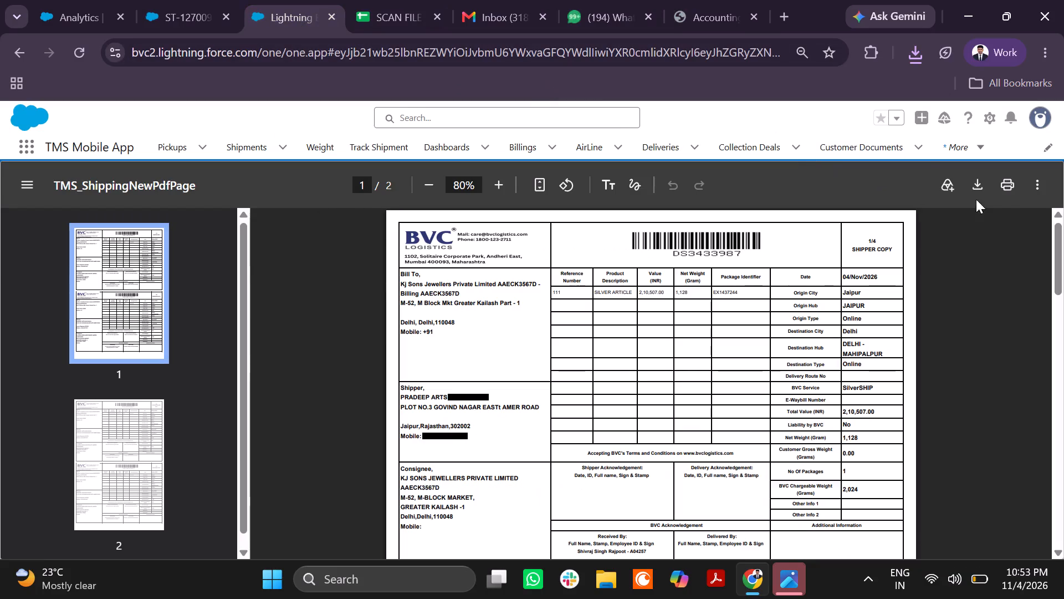
click(1010, 184)
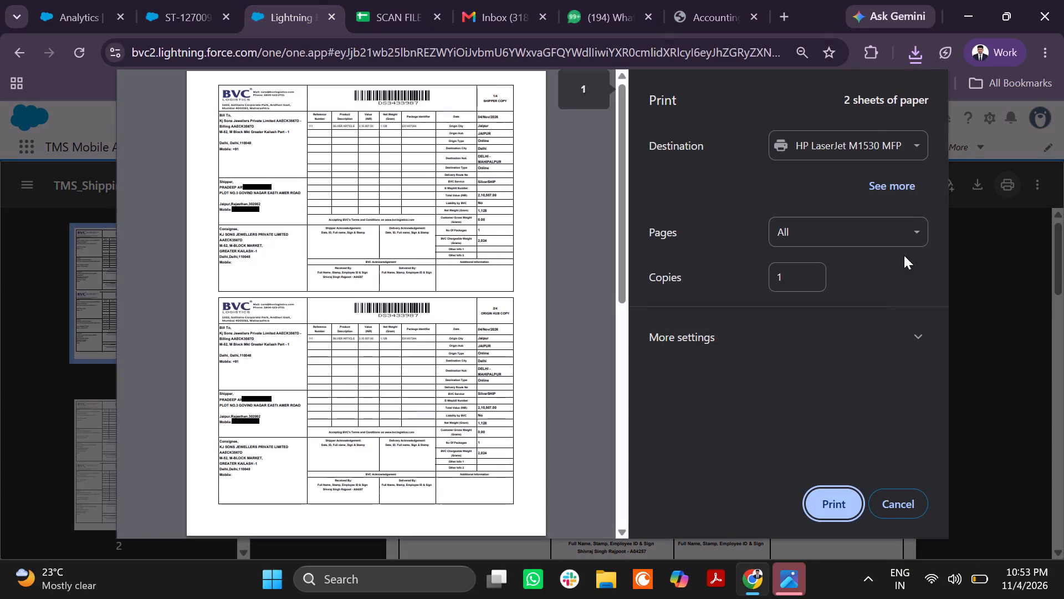
click(905, 230)
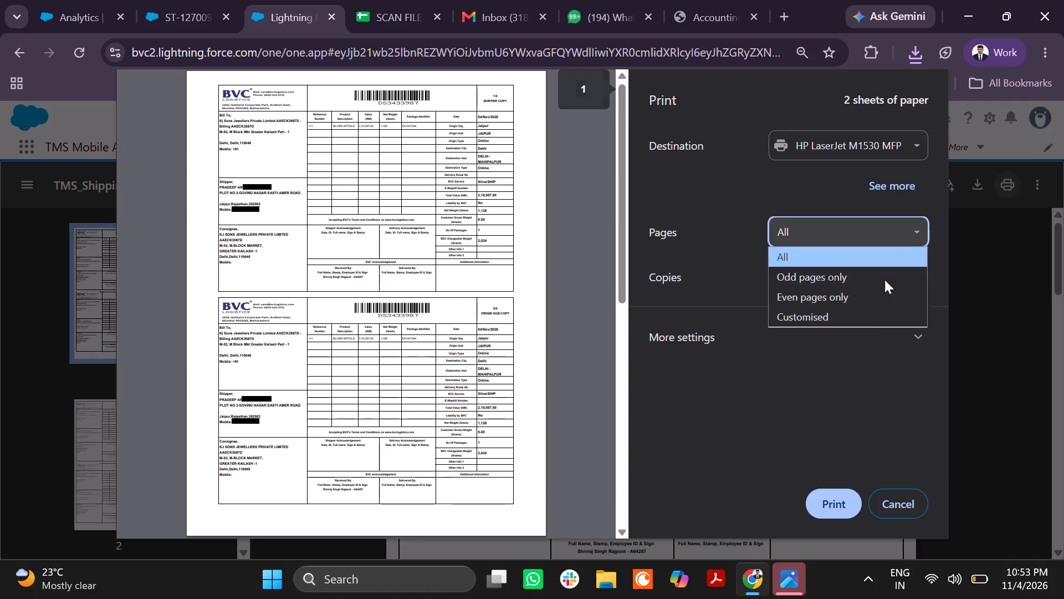
click(864, 312)
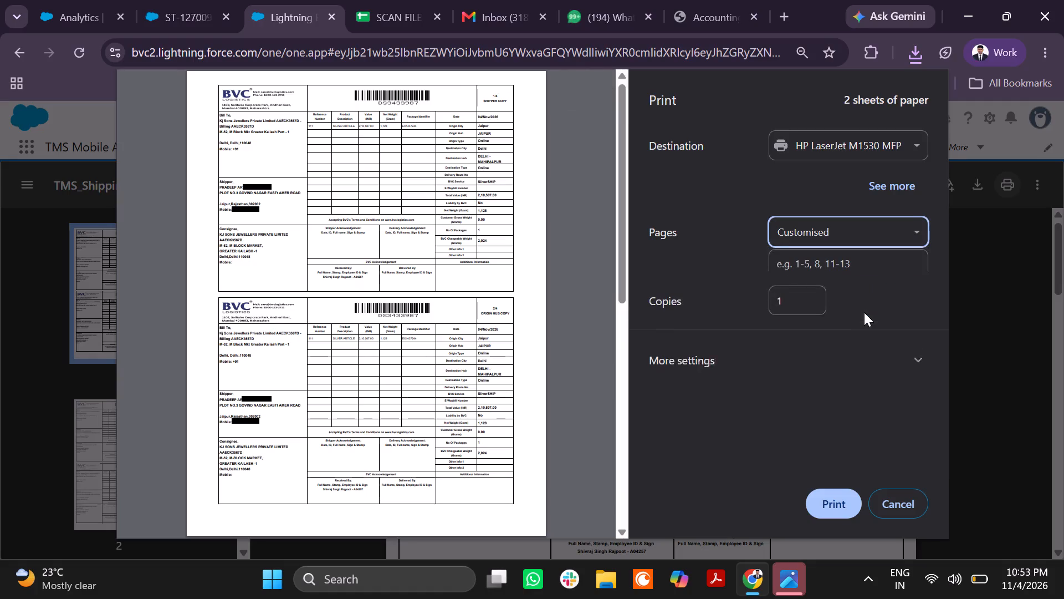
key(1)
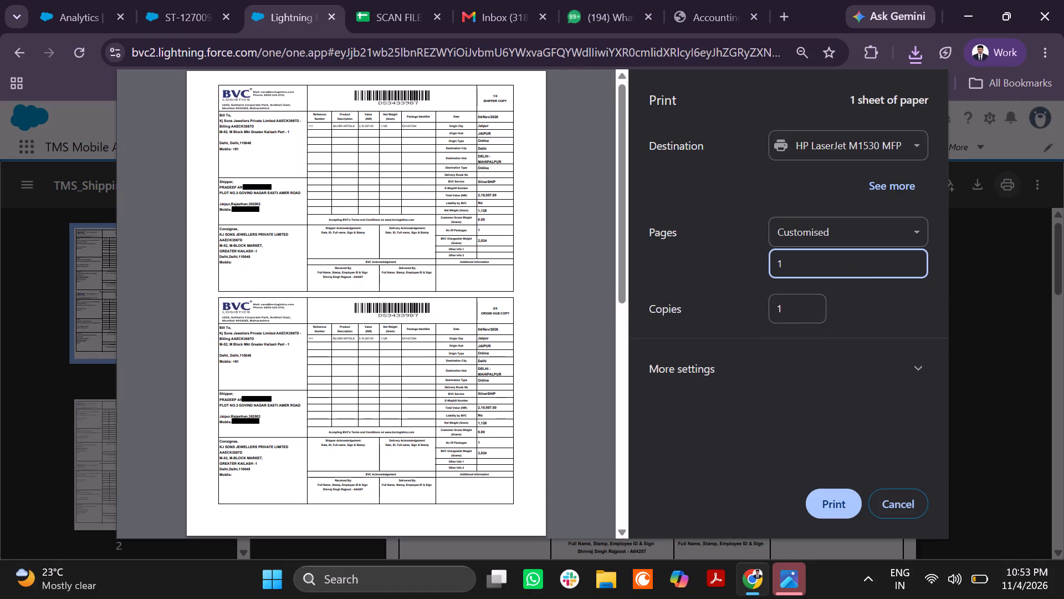
click(845, 508)
click(845, 508)
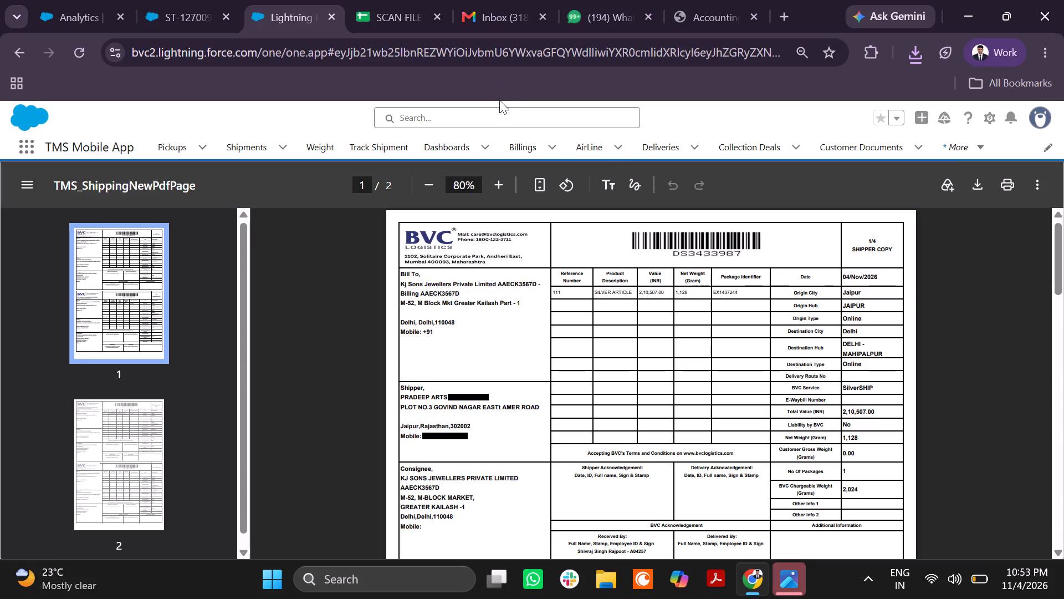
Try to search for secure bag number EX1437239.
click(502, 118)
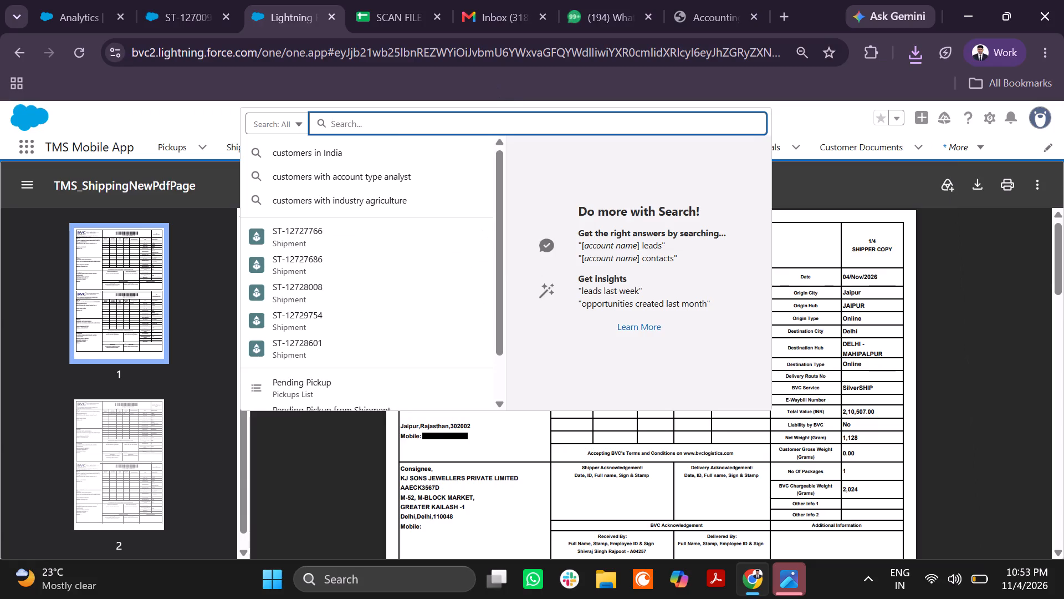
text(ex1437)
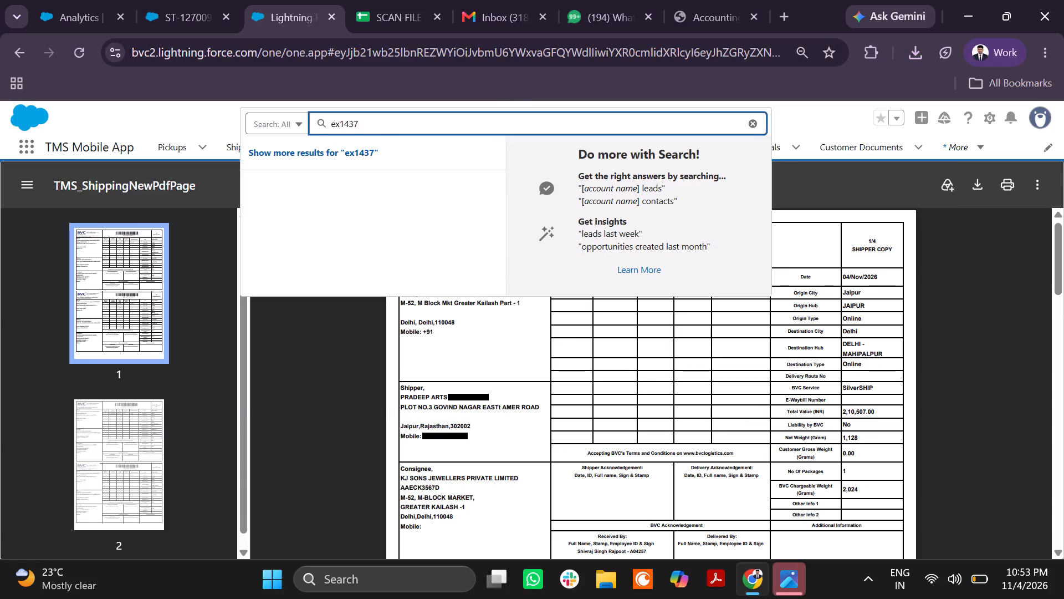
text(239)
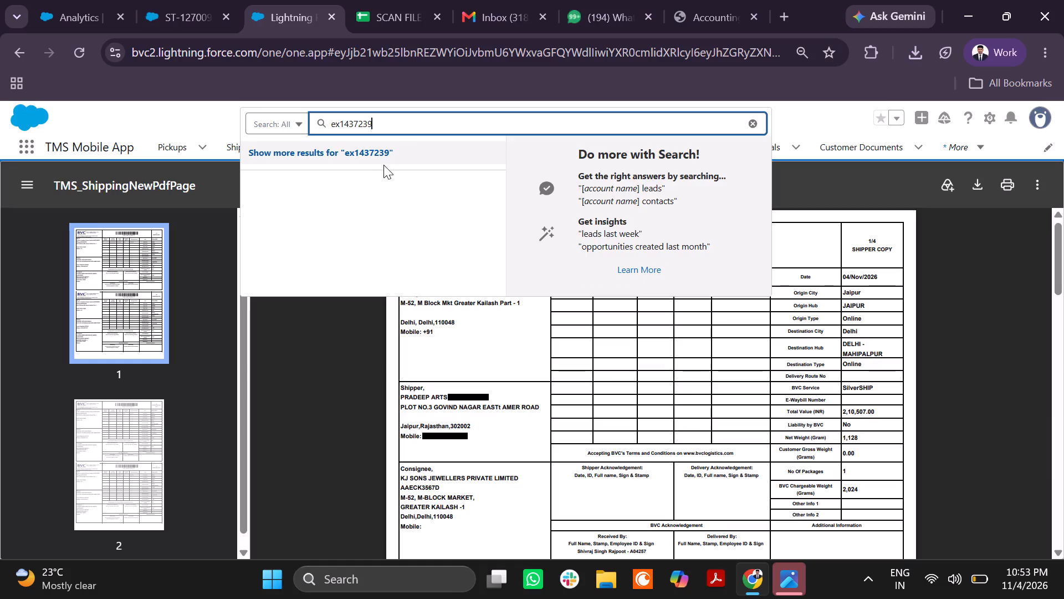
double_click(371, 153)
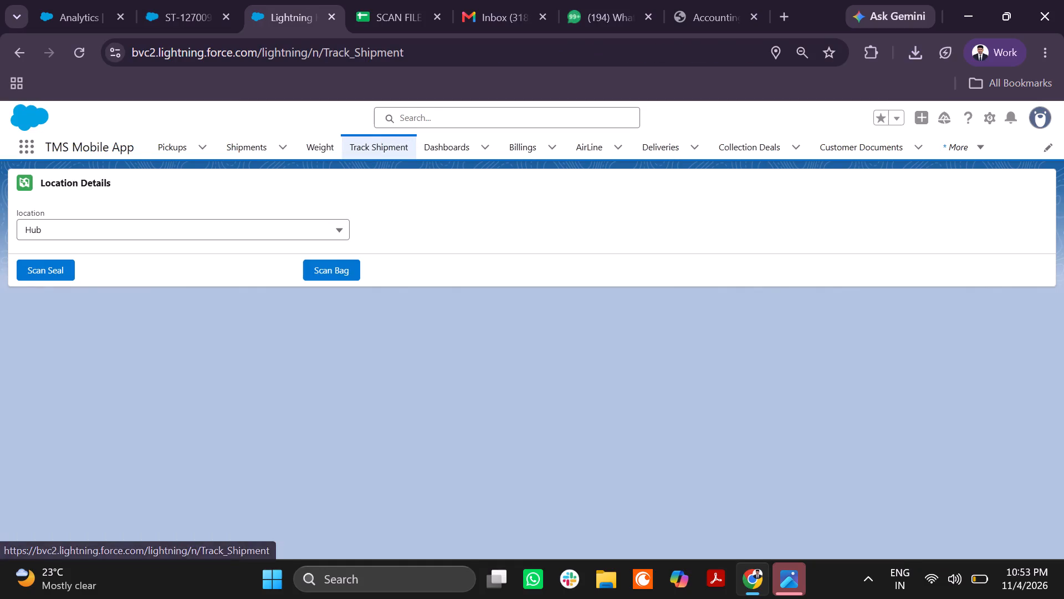
click(426, 121)
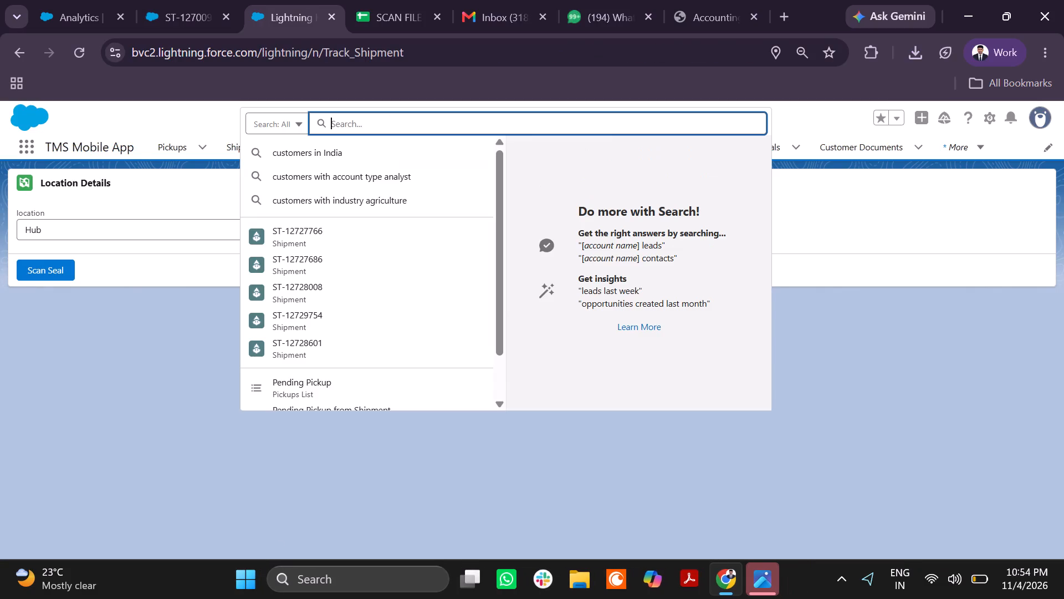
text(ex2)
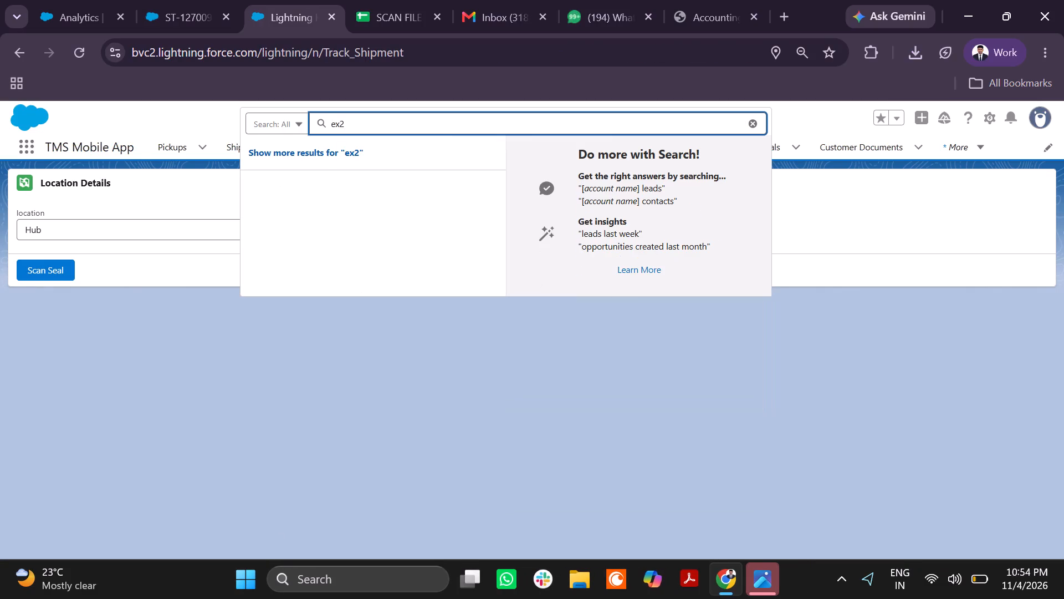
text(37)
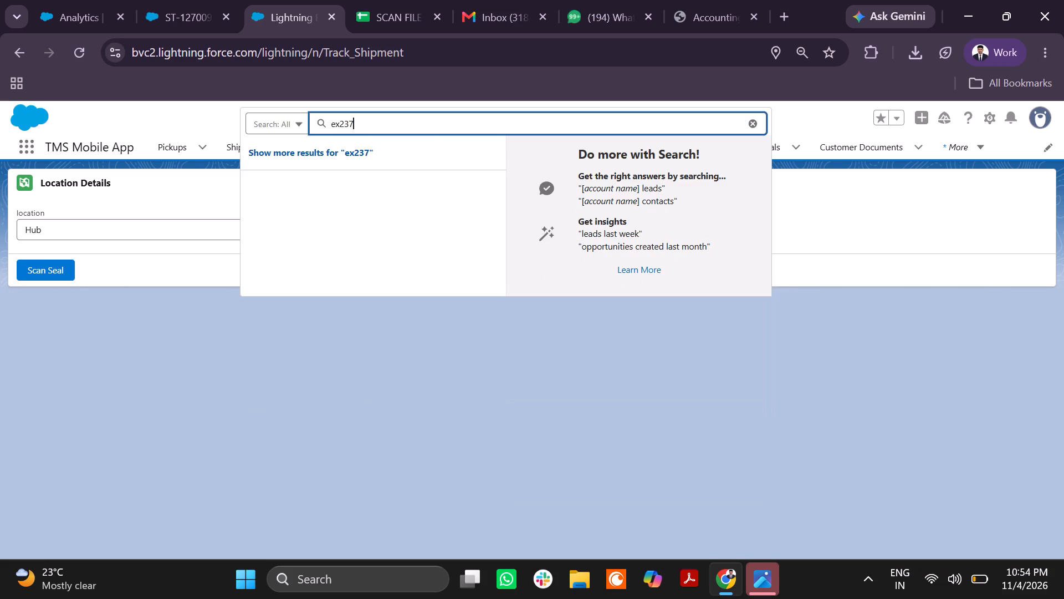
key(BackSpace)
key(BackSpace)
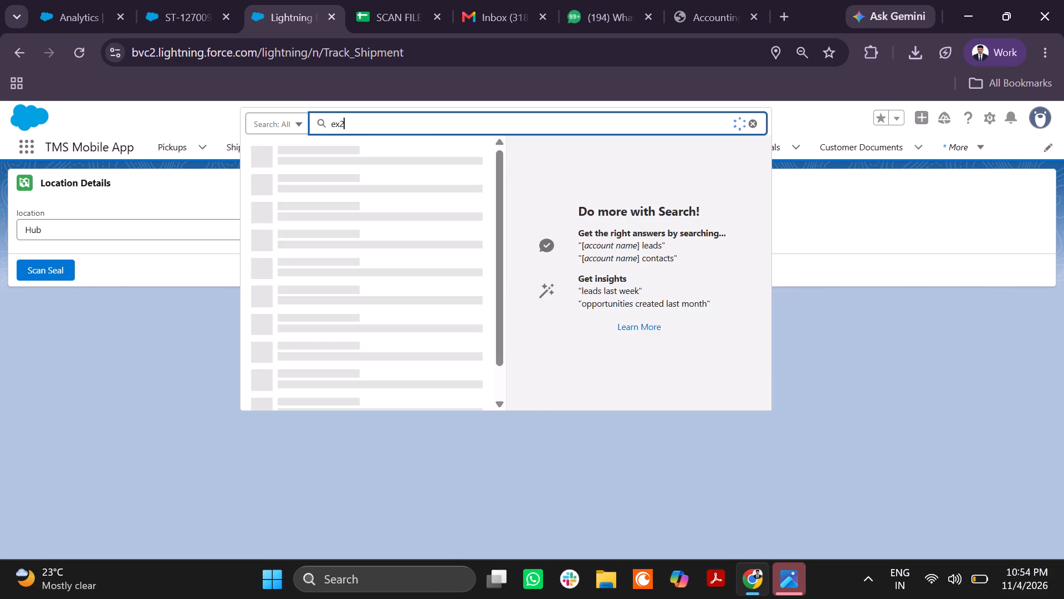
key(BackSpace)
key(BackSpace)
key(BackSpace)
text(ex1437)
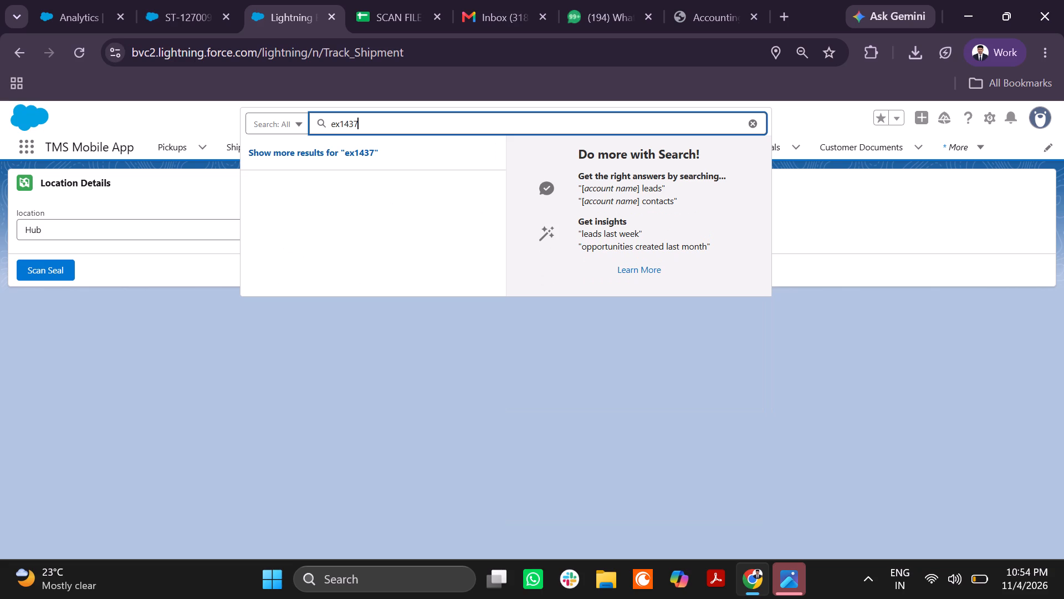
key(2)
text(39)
click(374, 149)
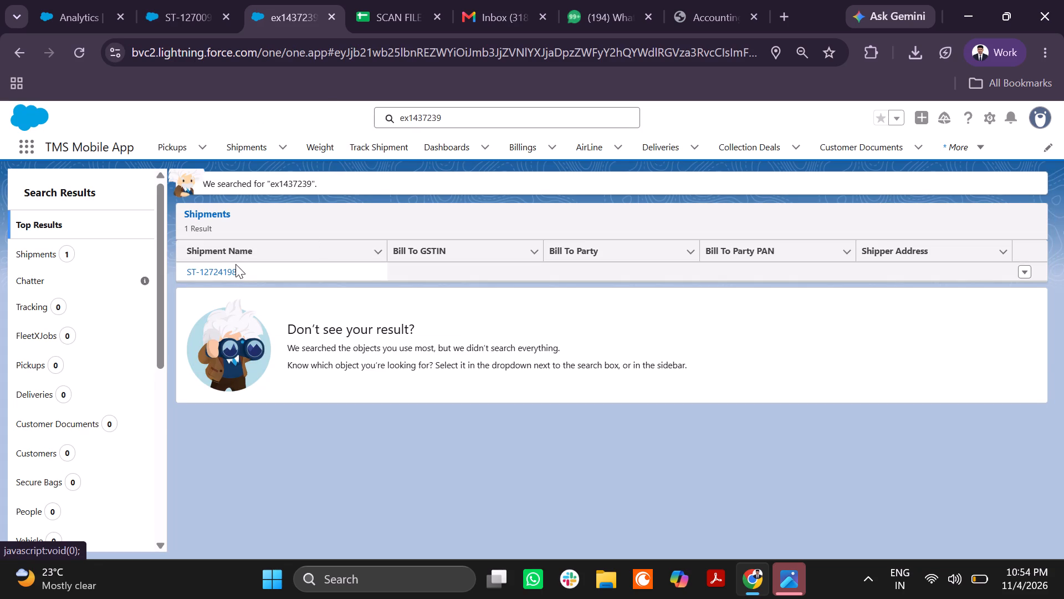
click(230, 269)
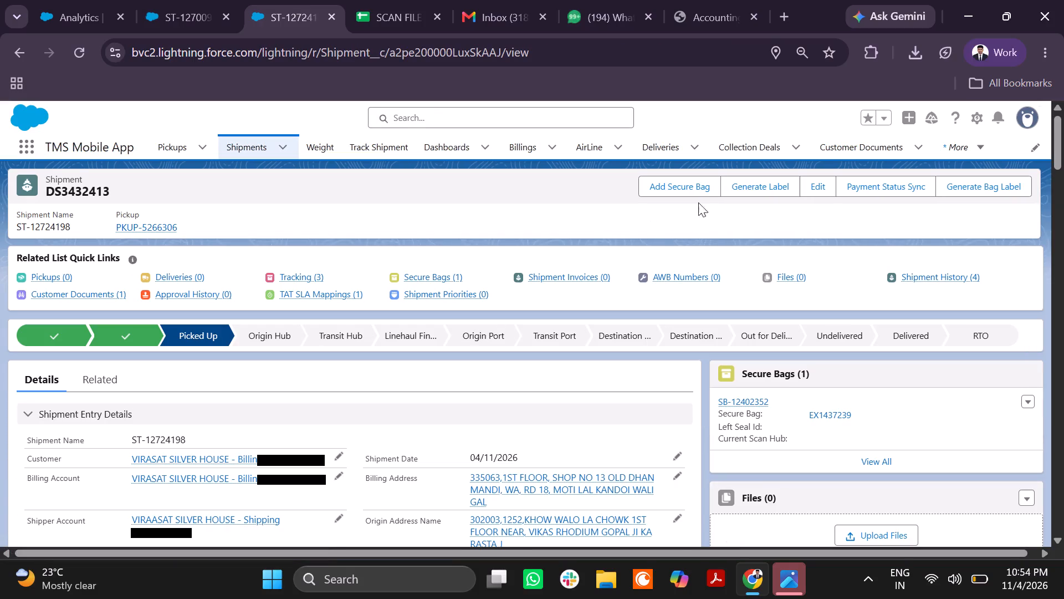
click(751, 191)
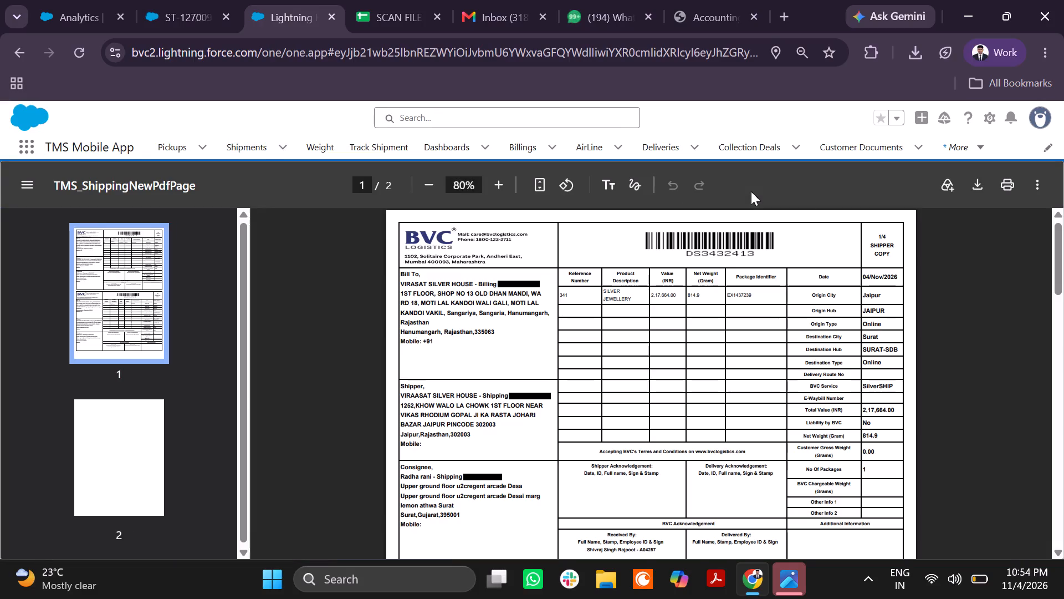
click(1009, 183)
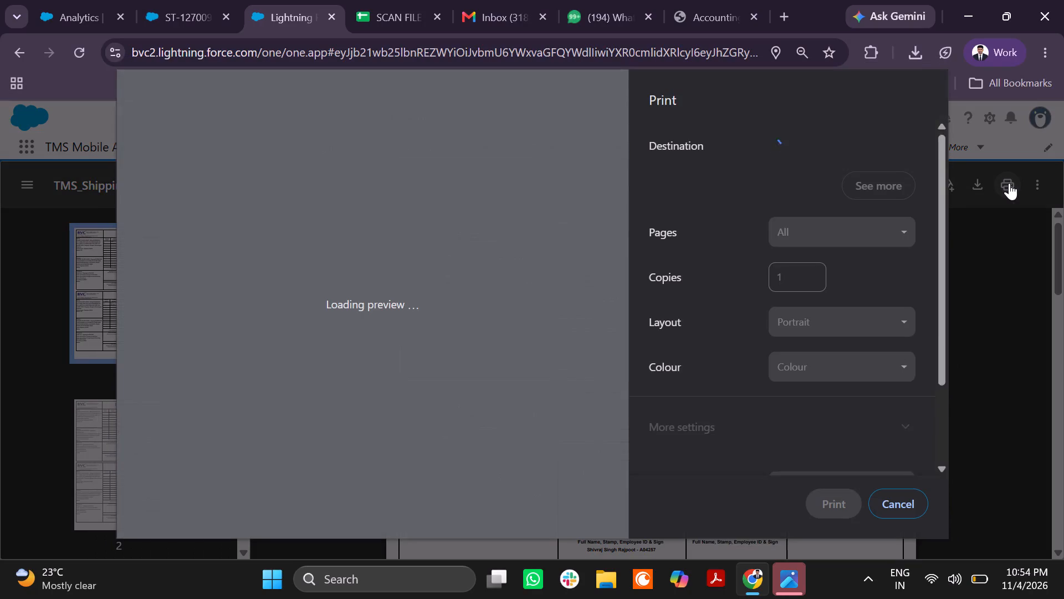
click(915, 233)
click(891, 312)
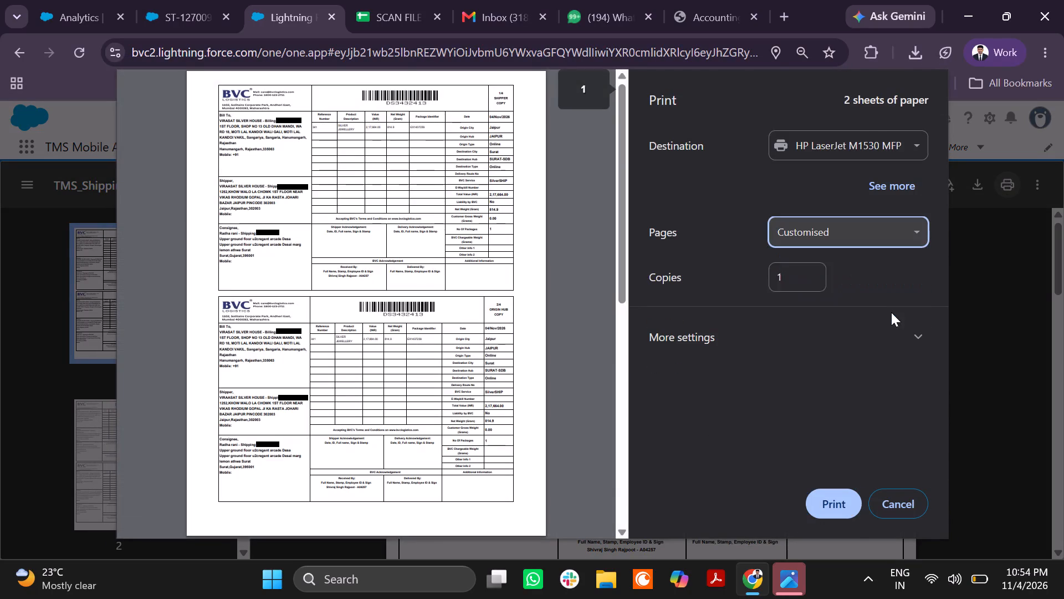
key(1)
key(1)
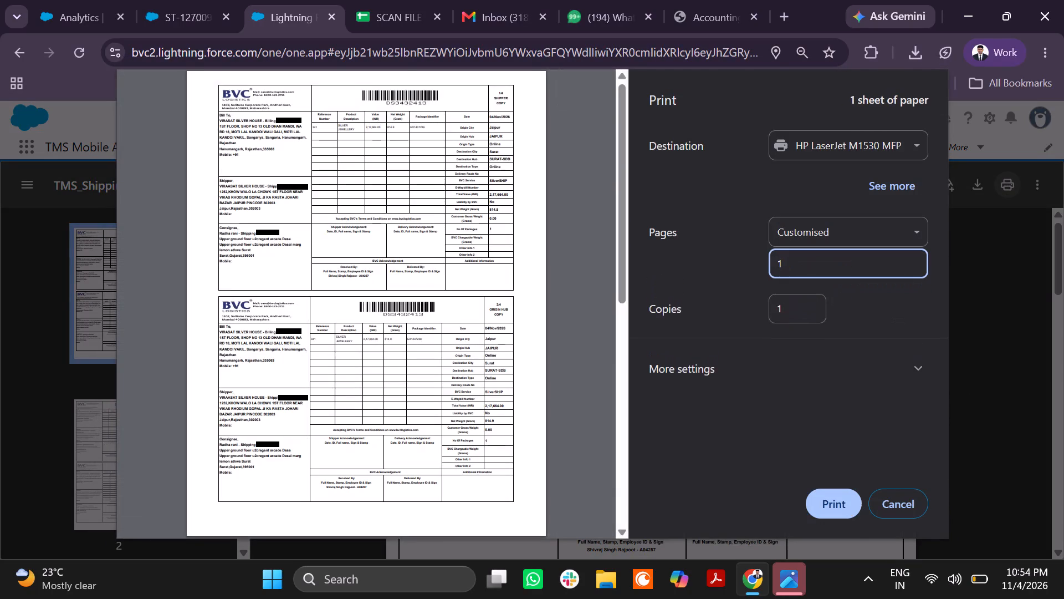
click(833, 496)
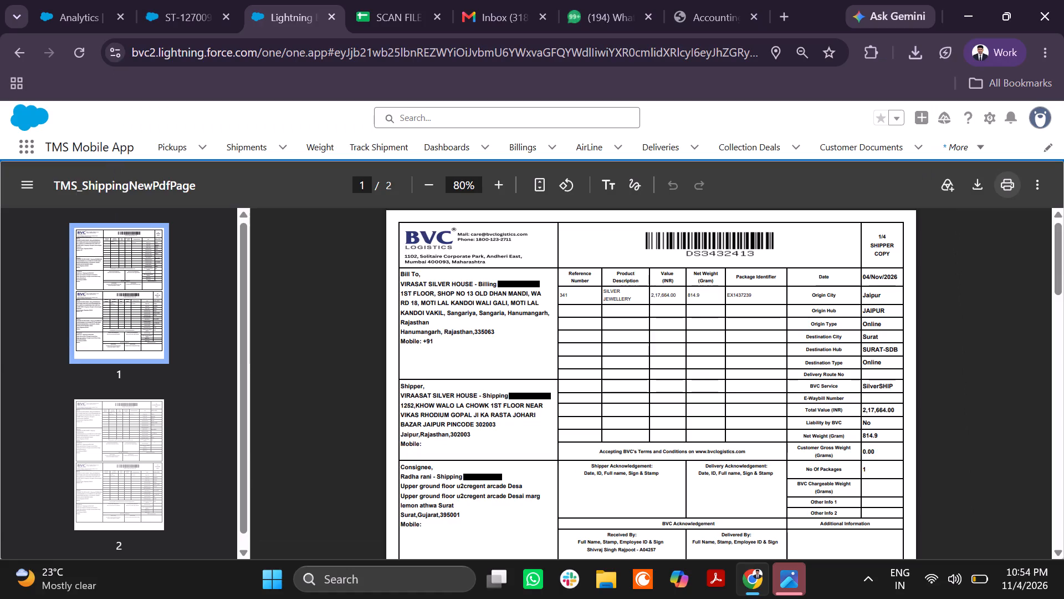
click(472, 118)
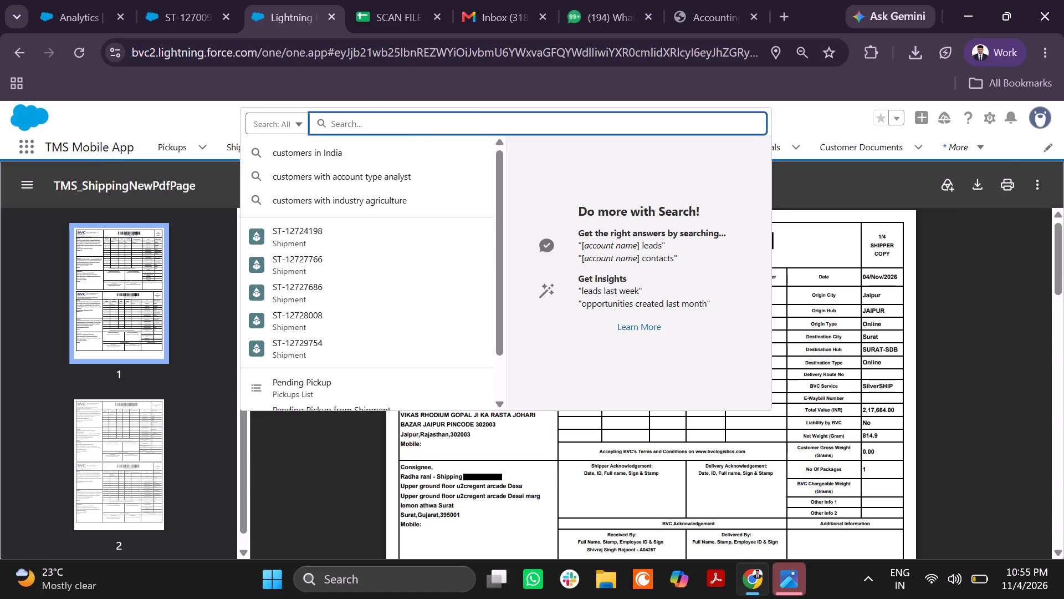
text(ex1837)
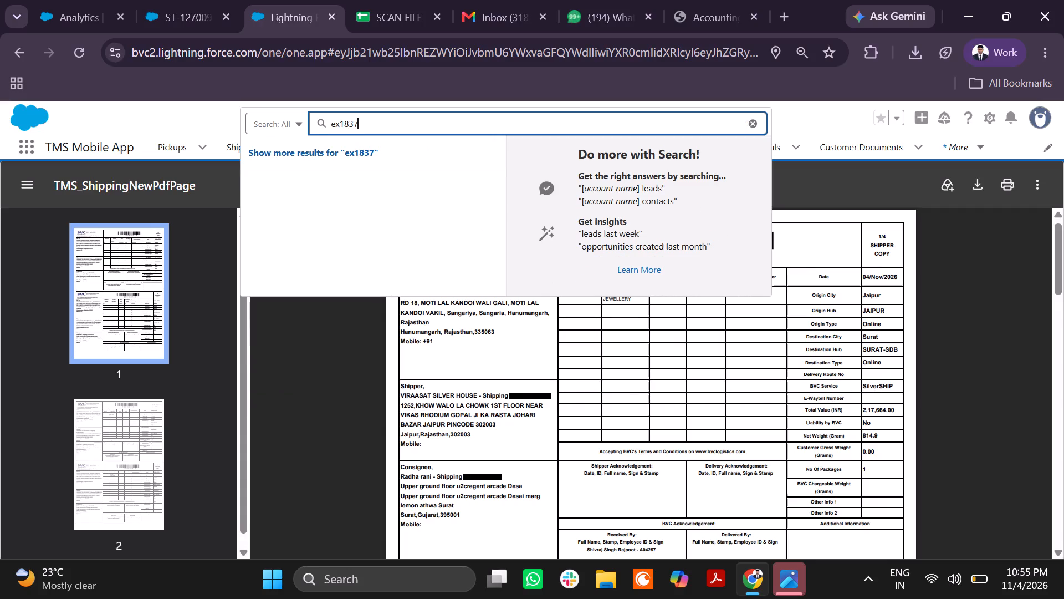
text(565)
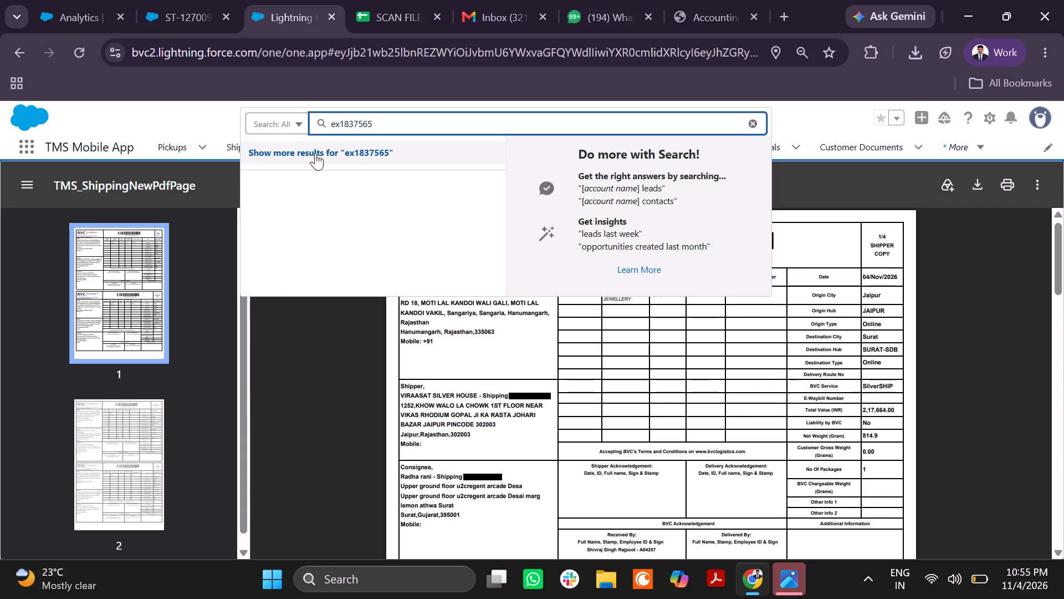
click(382, 153)
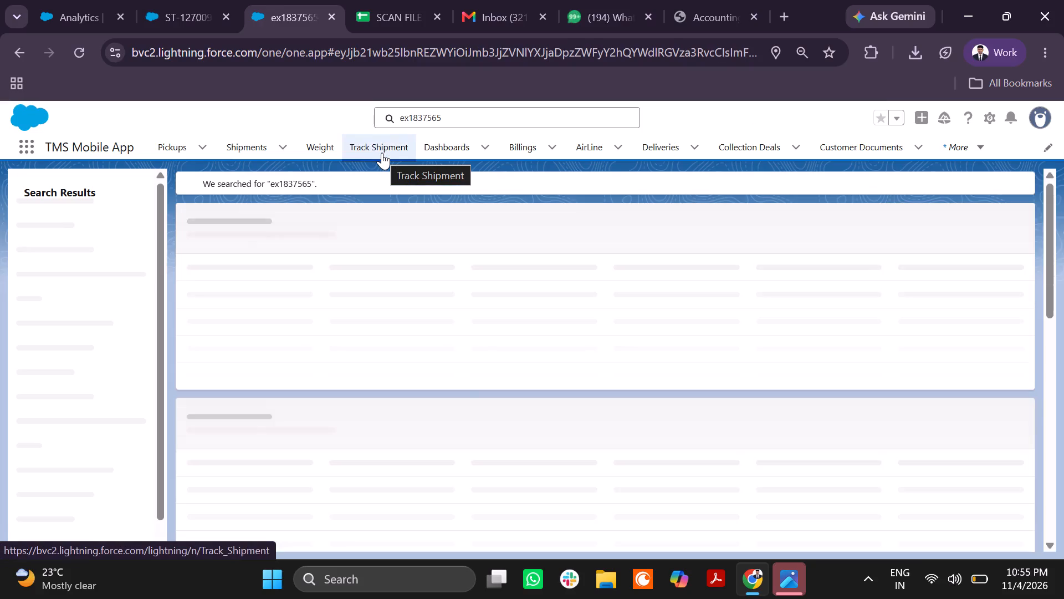
click(222, 272)
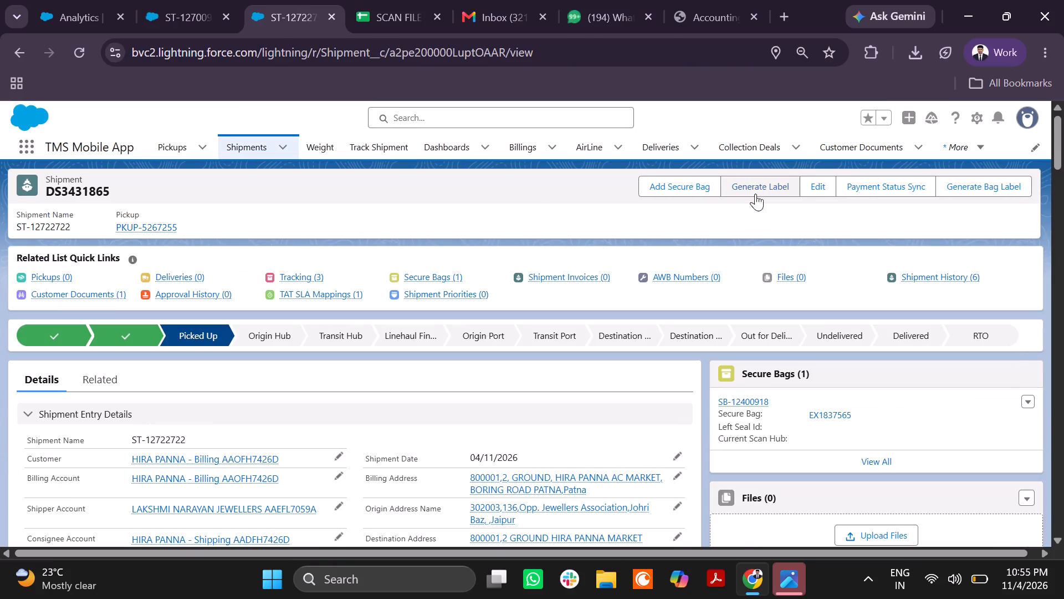
click(757, 186)
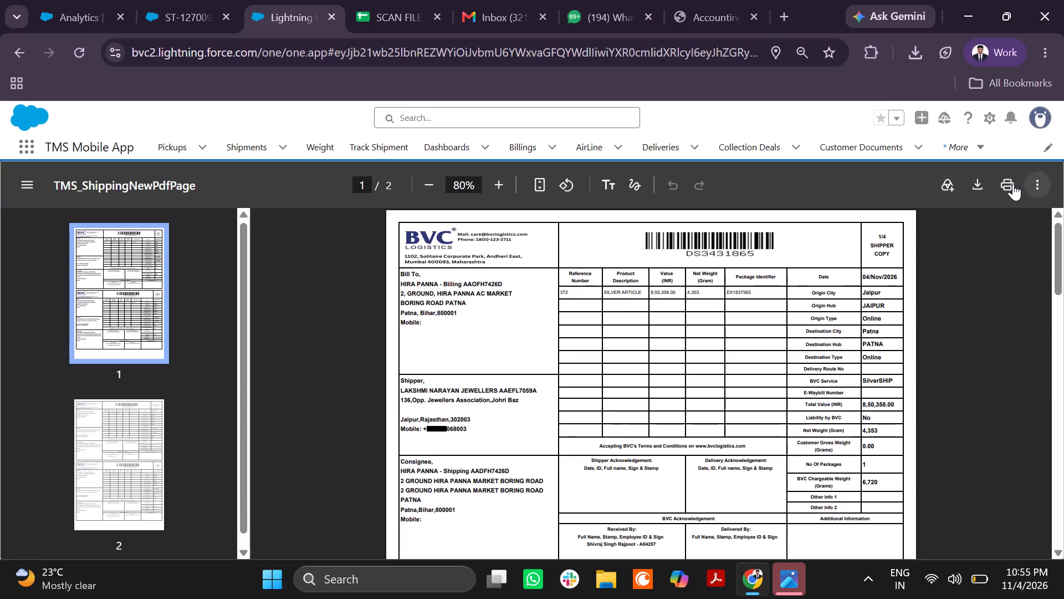
click(1006, 180)
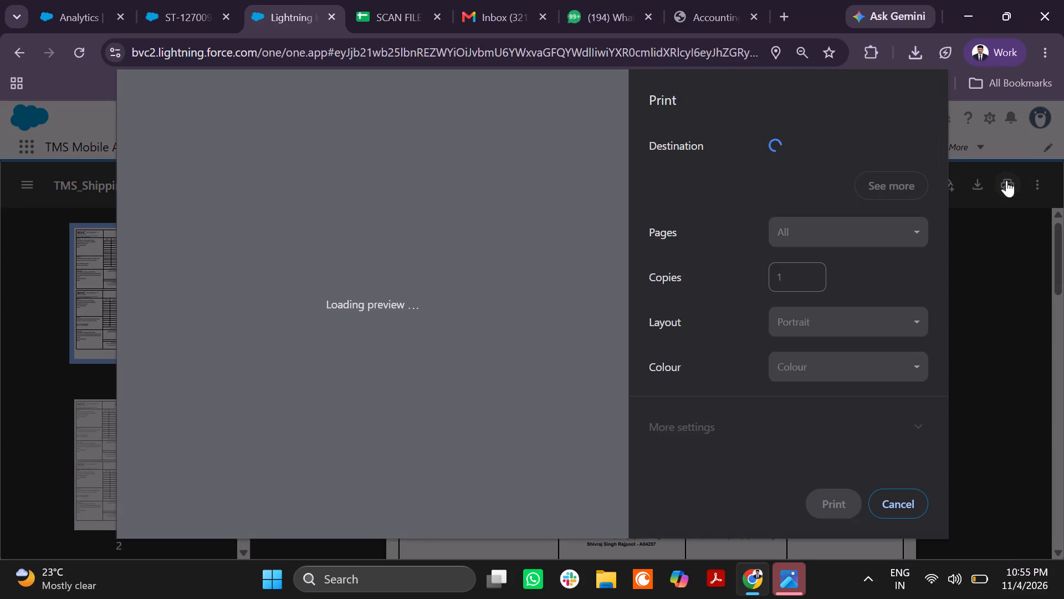
click(915, 229)
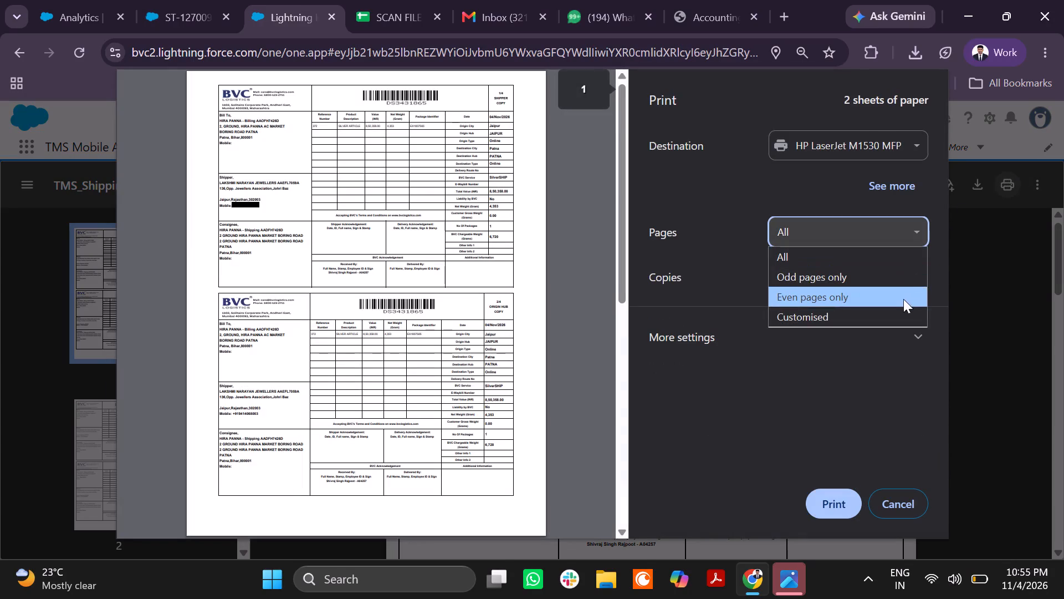
click(901, 308)
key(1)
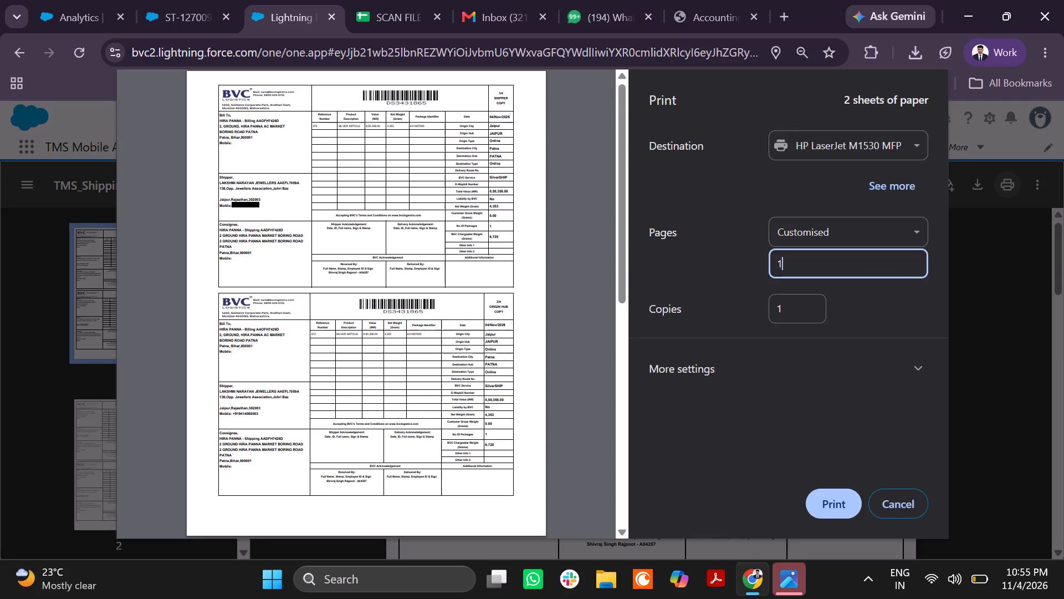
click(837, 498)
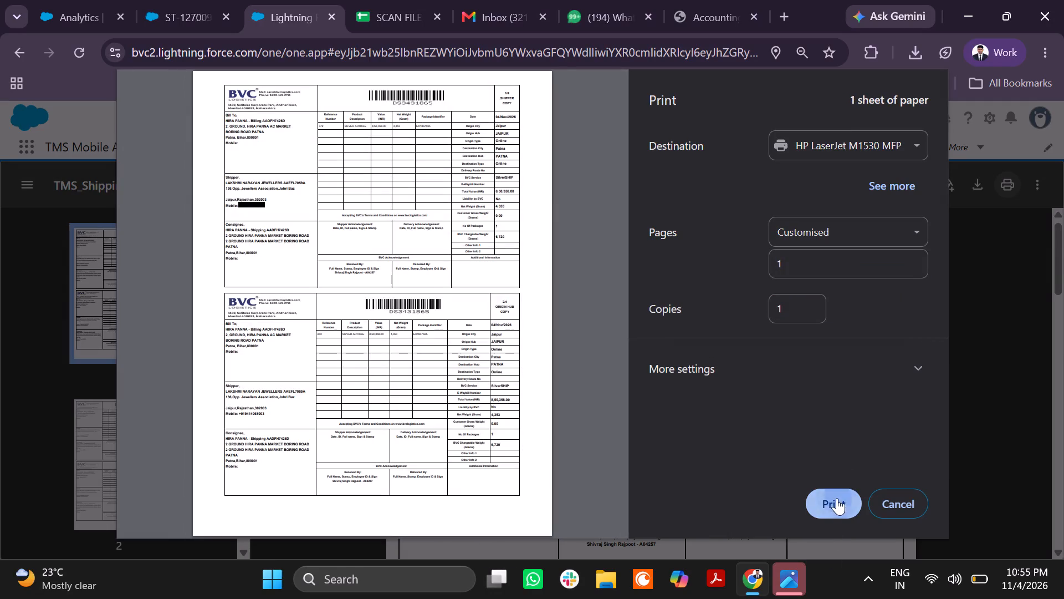
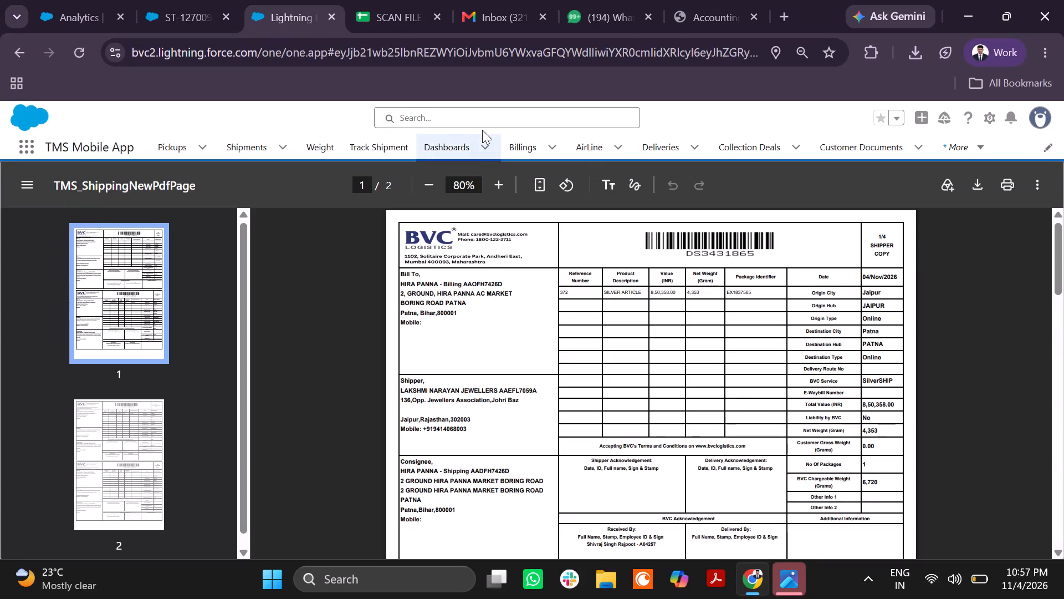
click(476, 122)
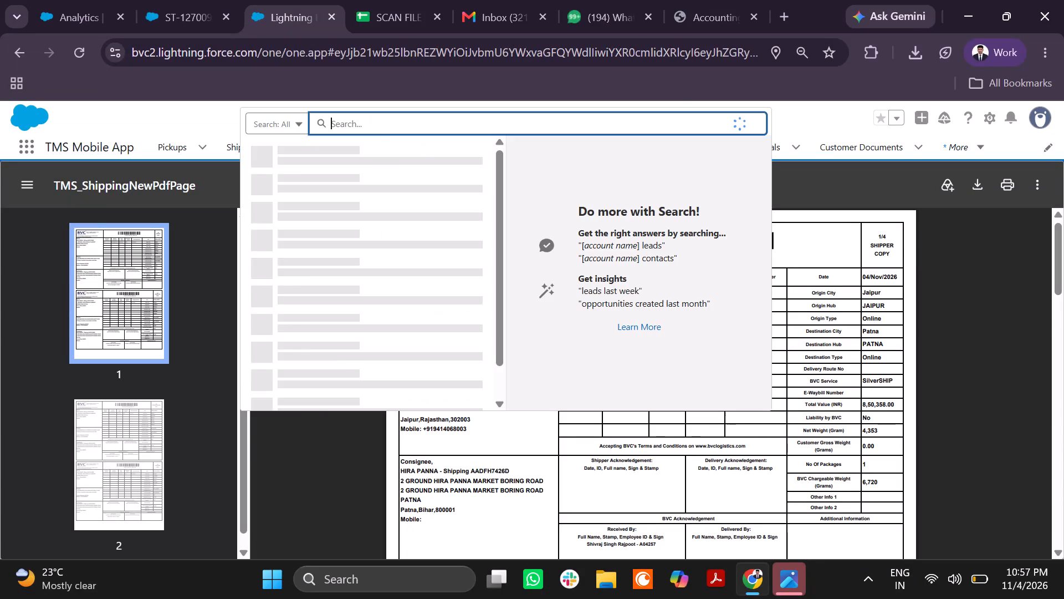
key(b)
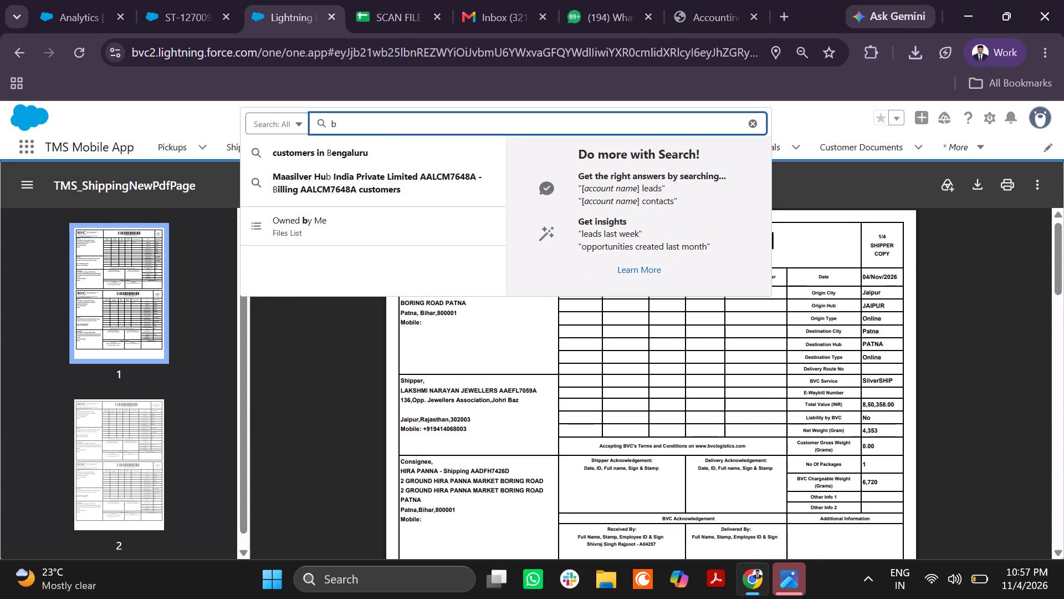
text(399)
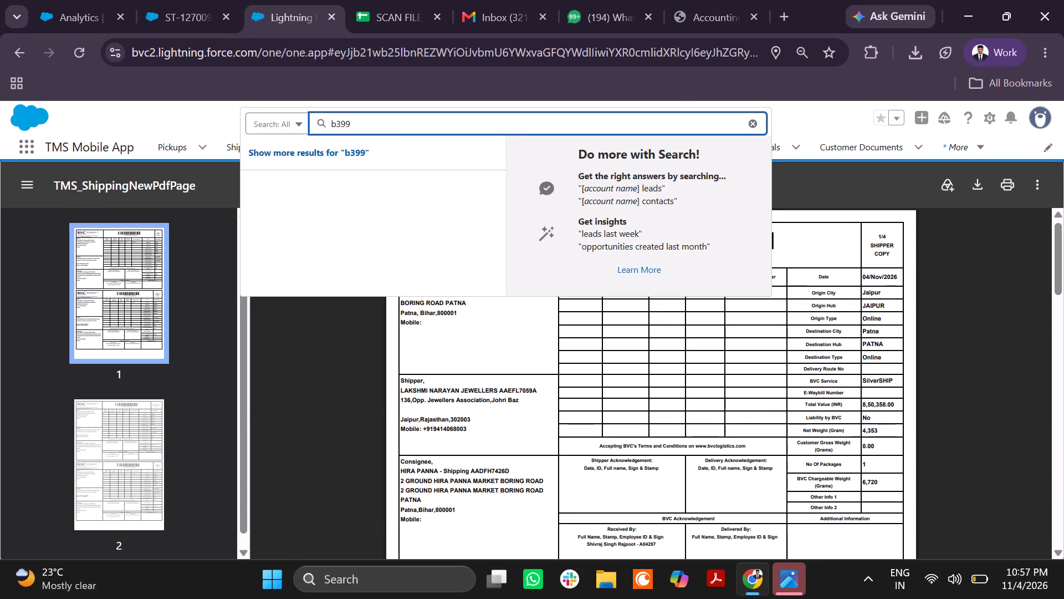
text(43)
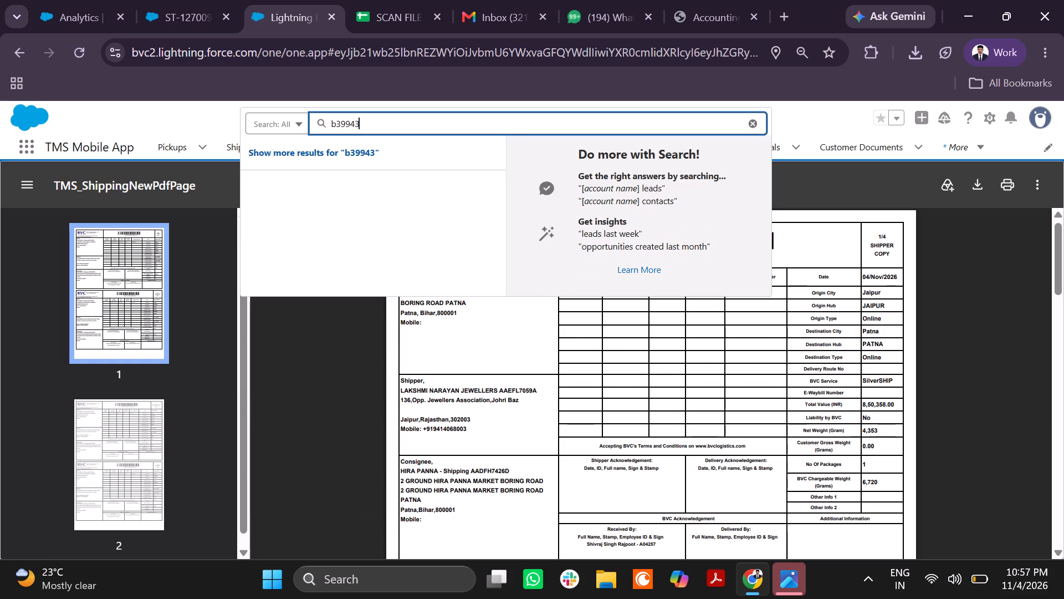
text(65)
click(359, 152)
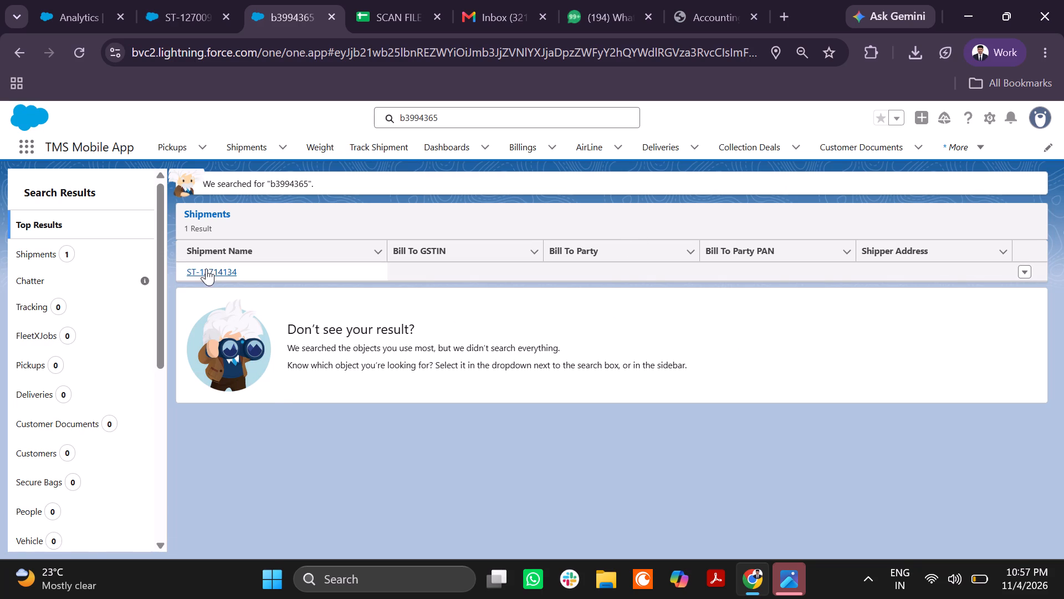
click(205, 268)
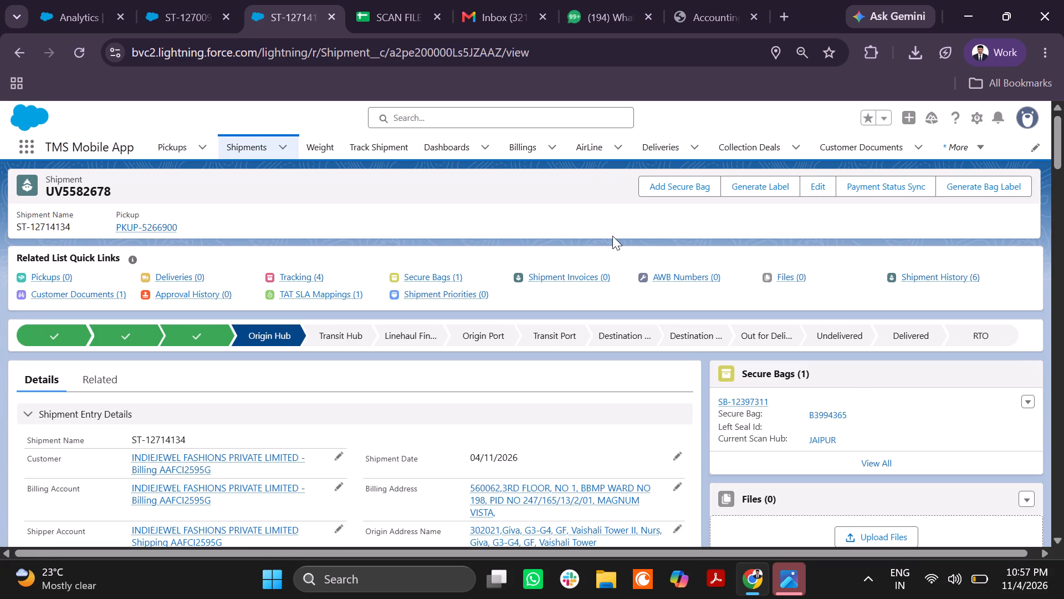
click(739, 184)
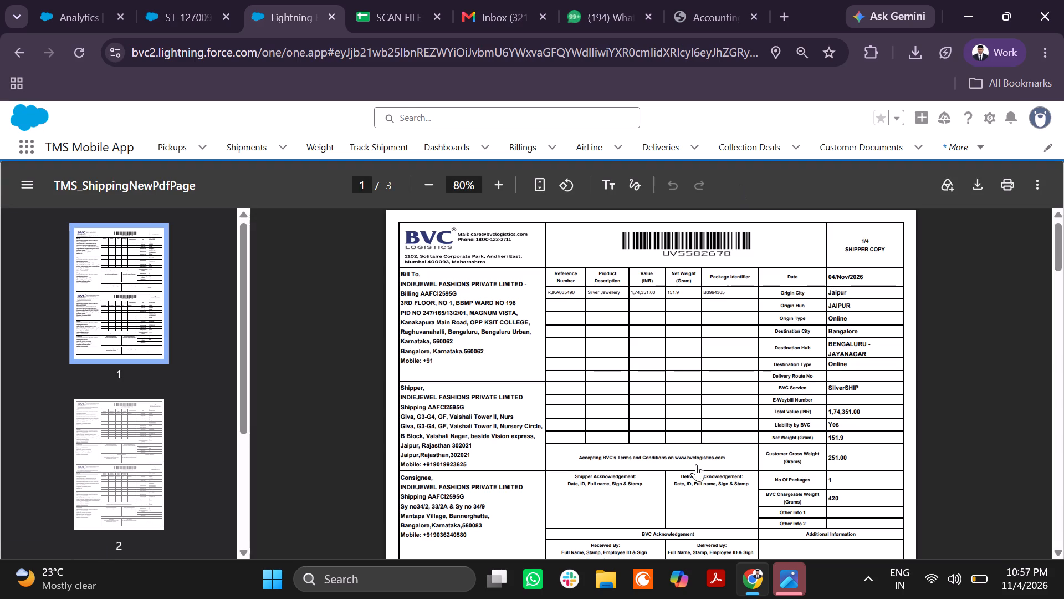
click(1006, 186)
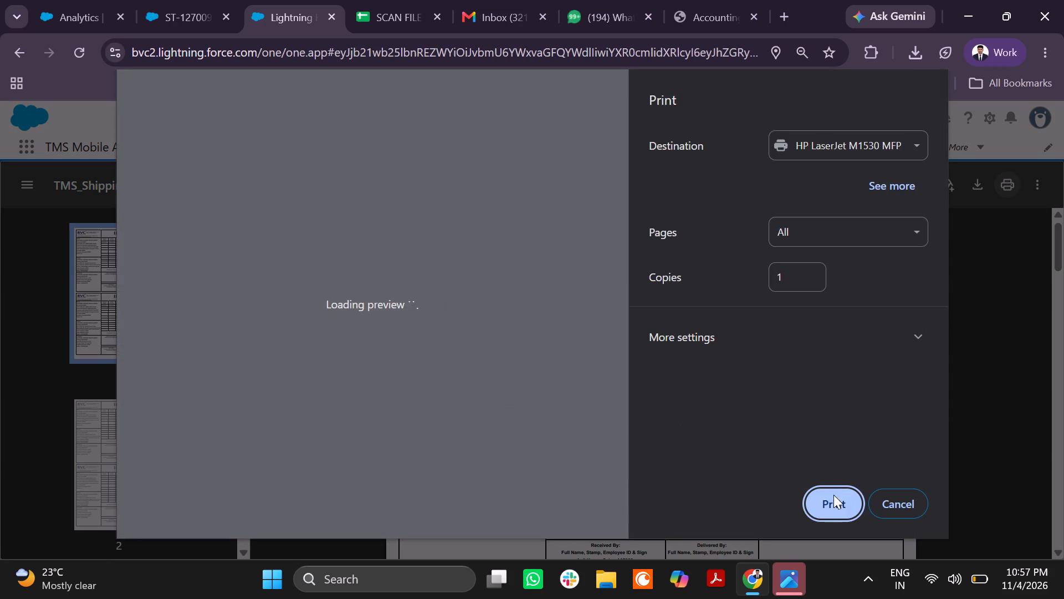
click(831, 500)
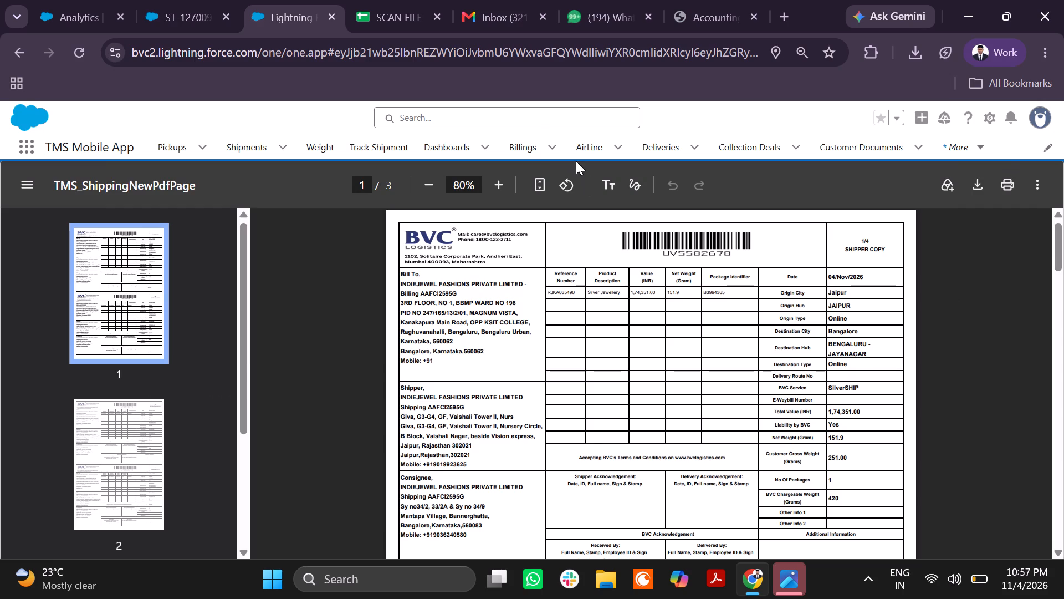
click(531, 114)
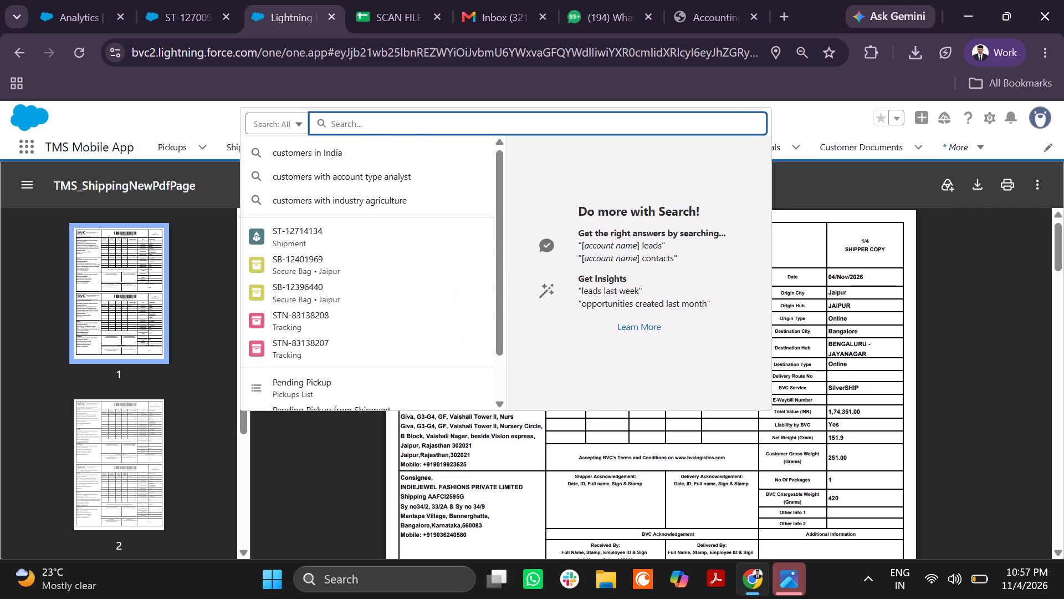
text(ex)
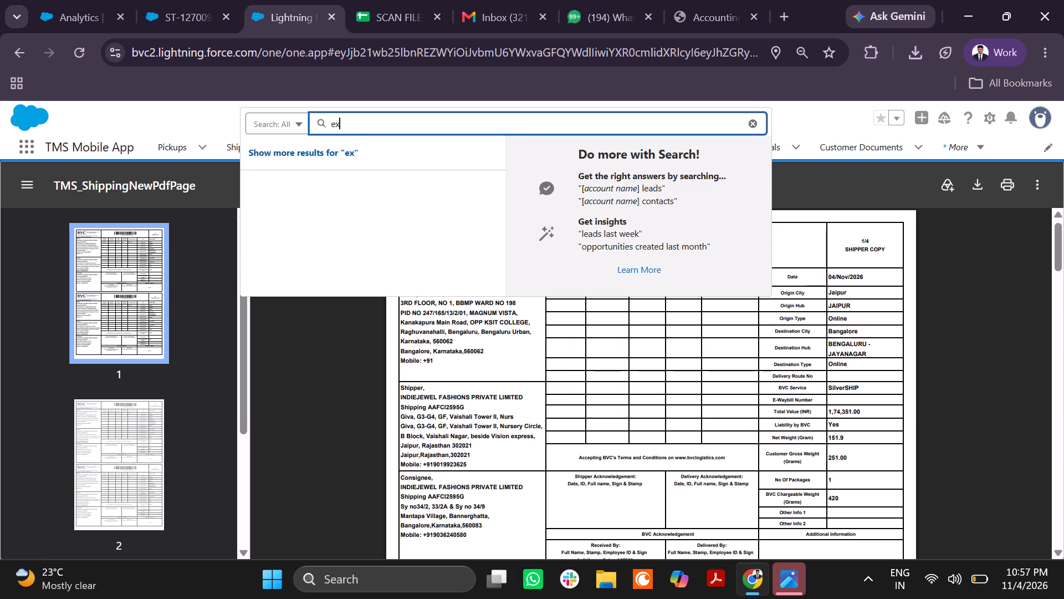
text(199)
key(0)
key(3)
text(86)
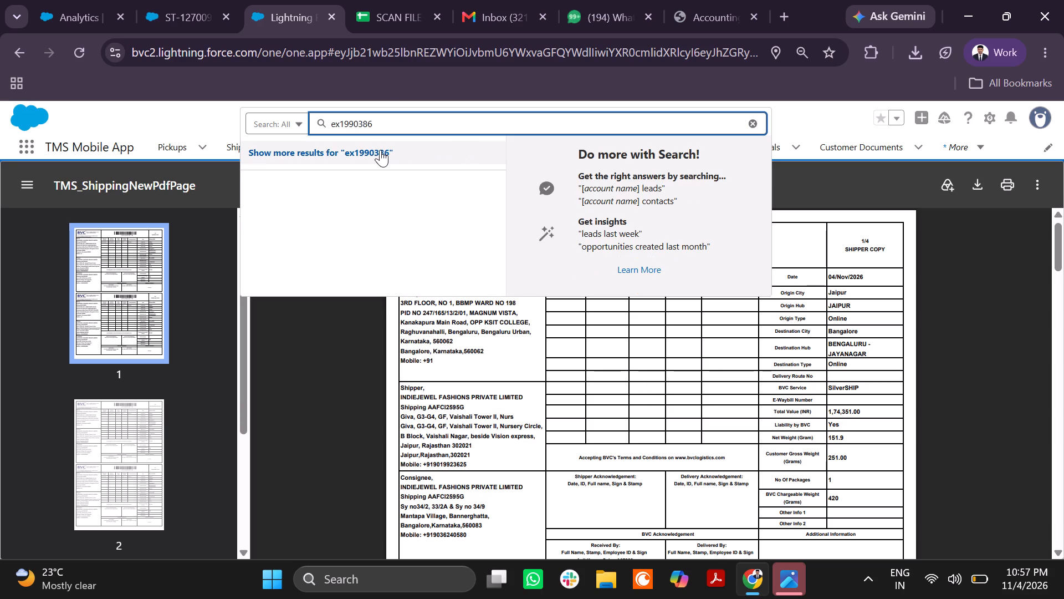
click(380, 149)
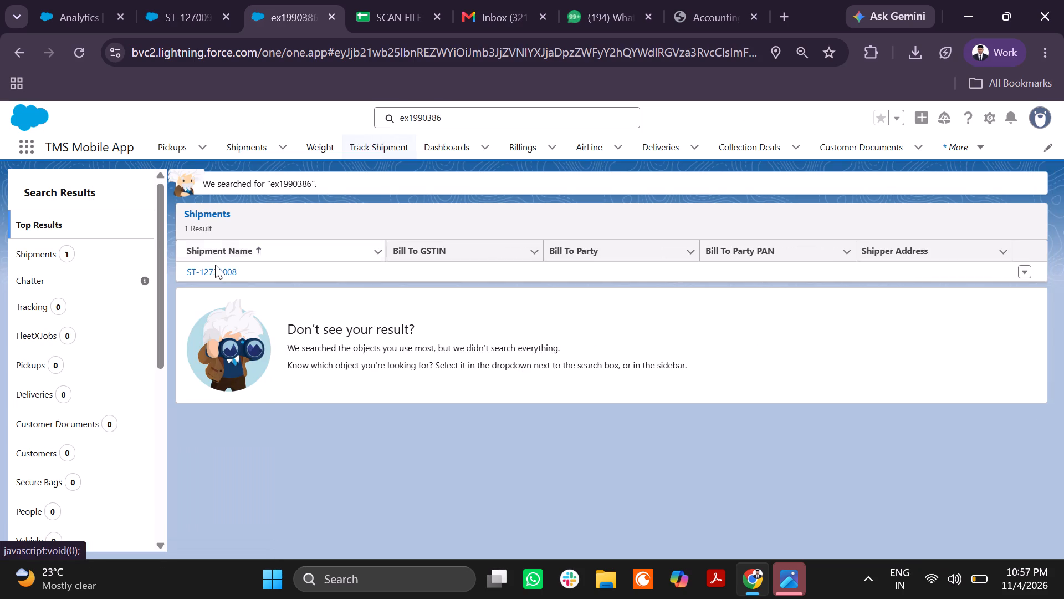
click(215, 265)
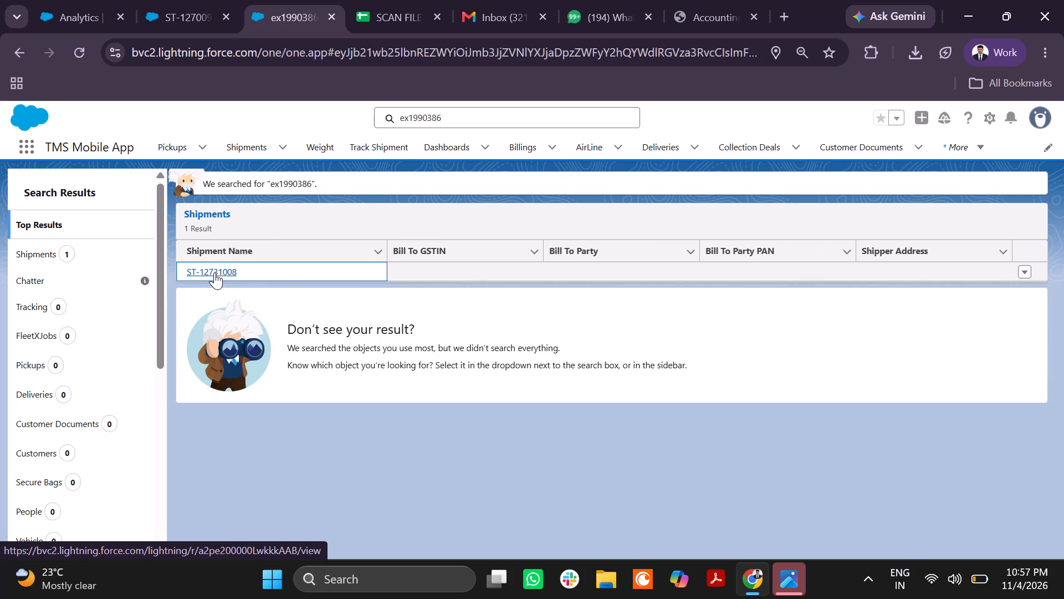
click(214, 272)
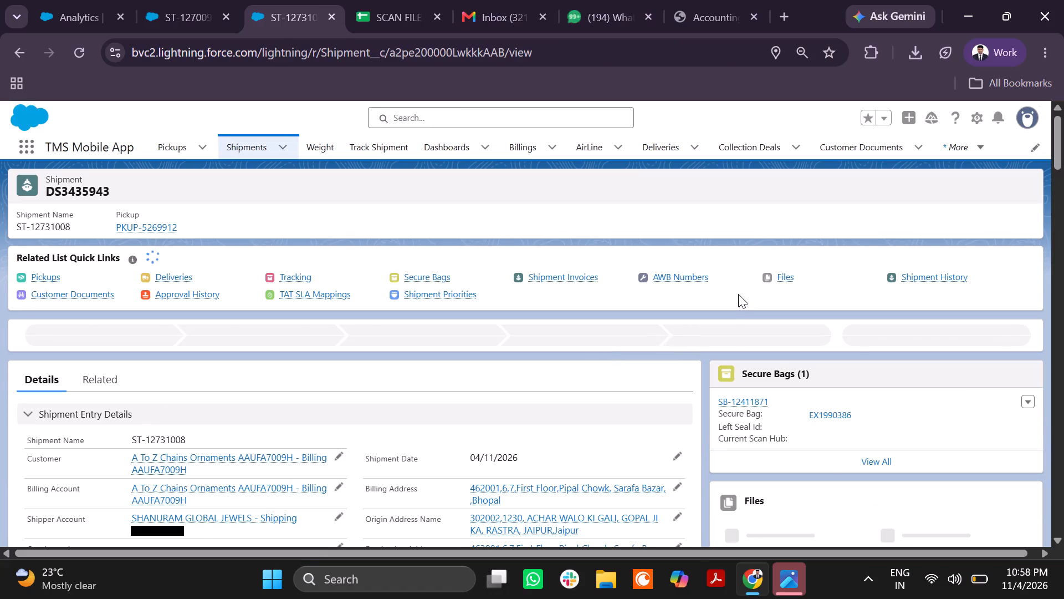
click(755, 184)
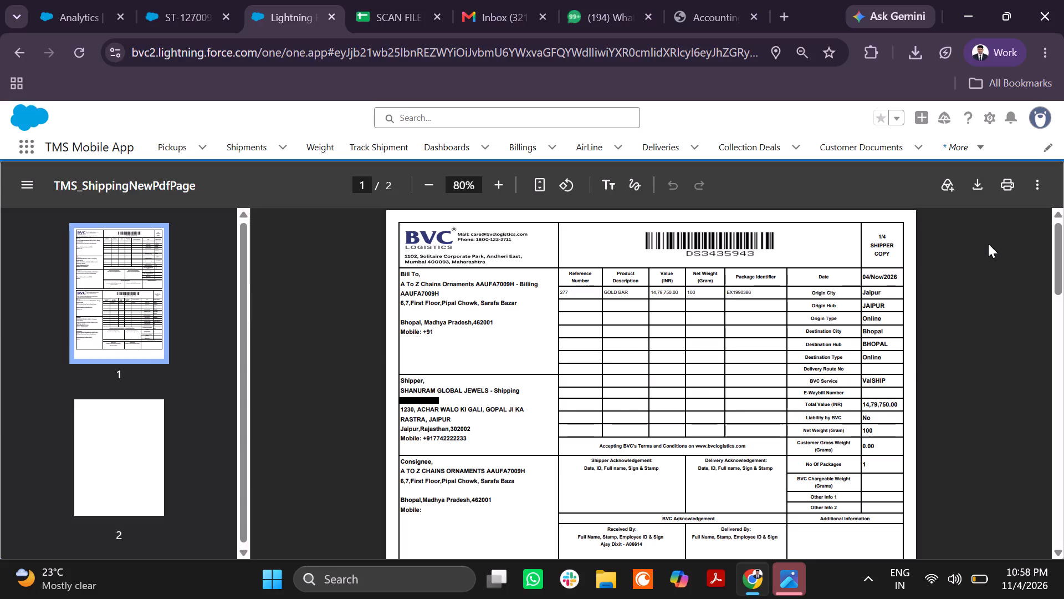
click(1005, 180)
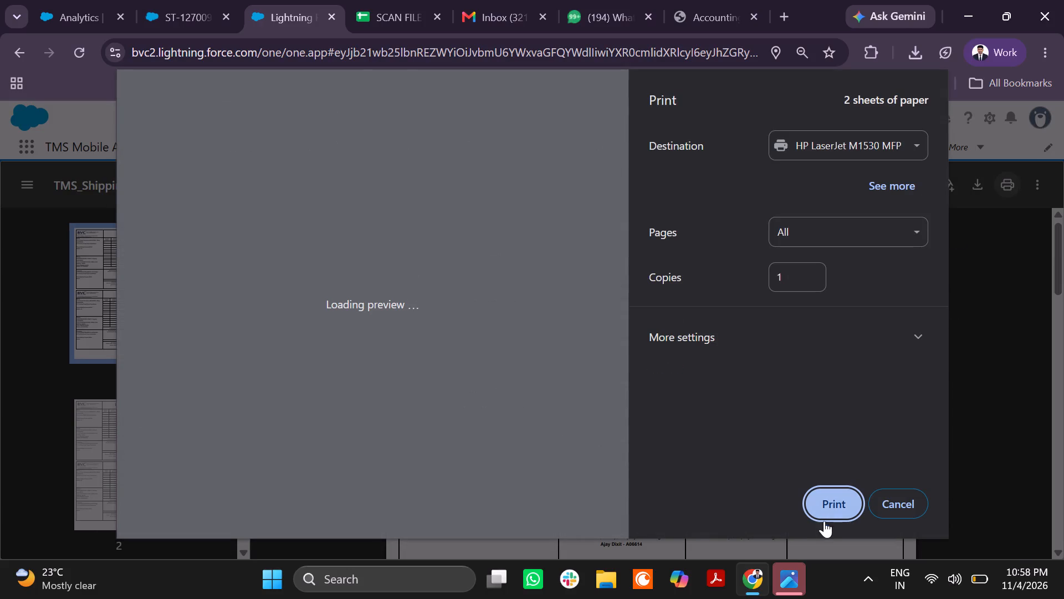
click(819, 512)
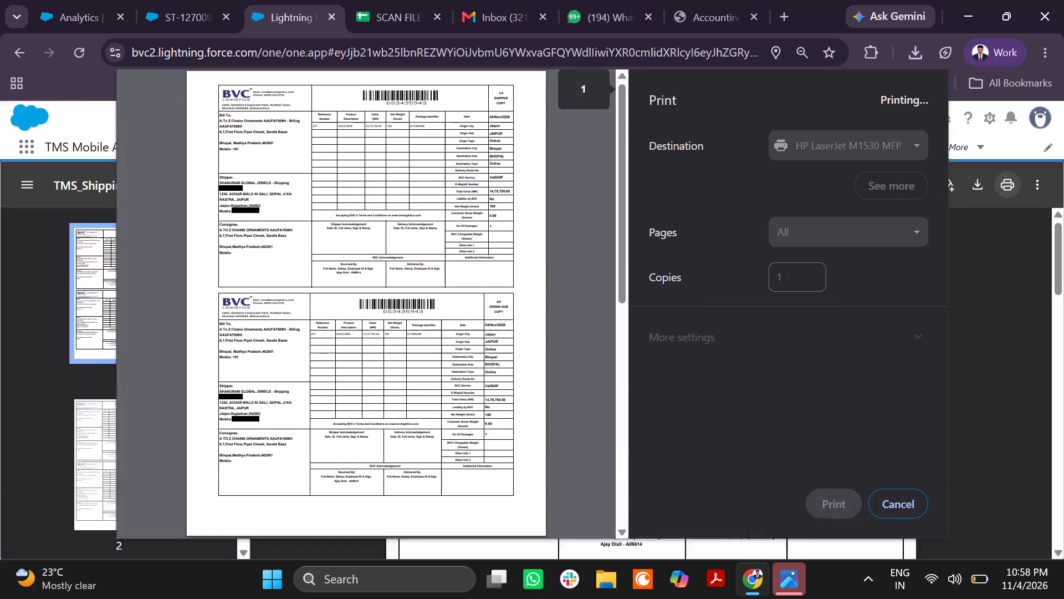
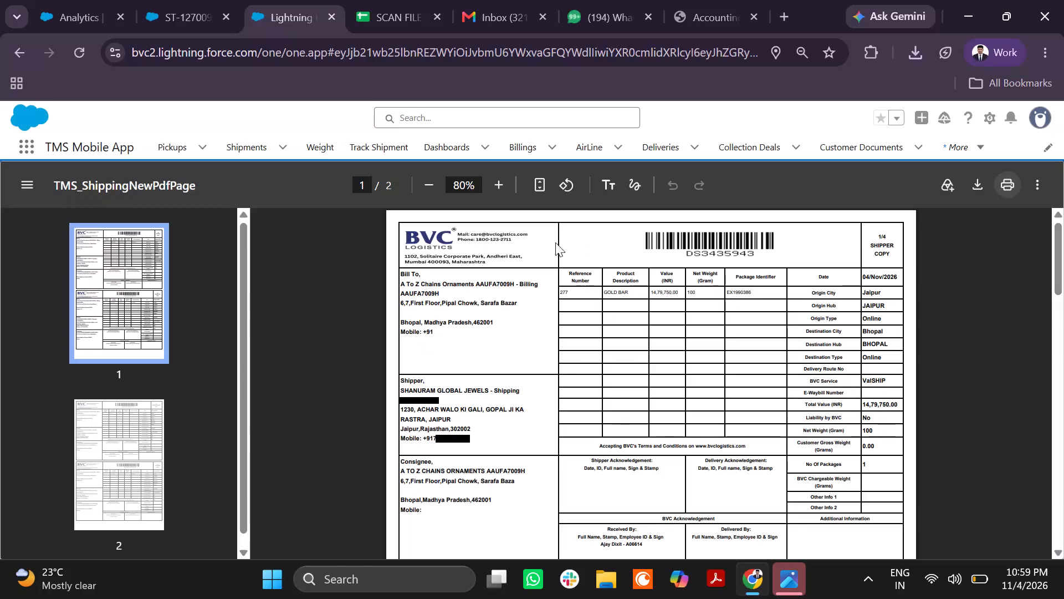
Open the global record search to look up another shipment.
click(465, 120)
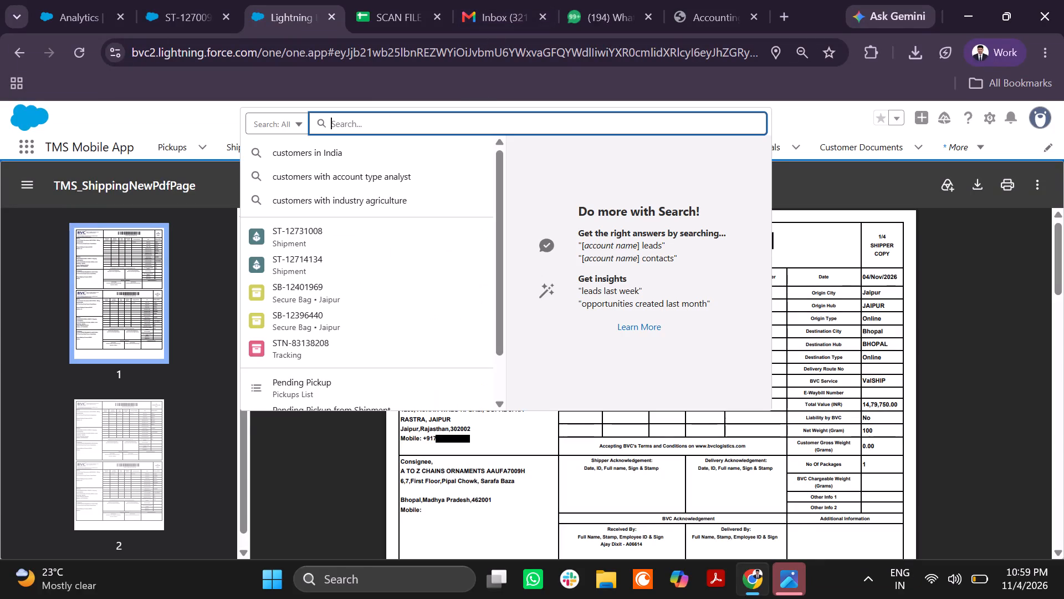
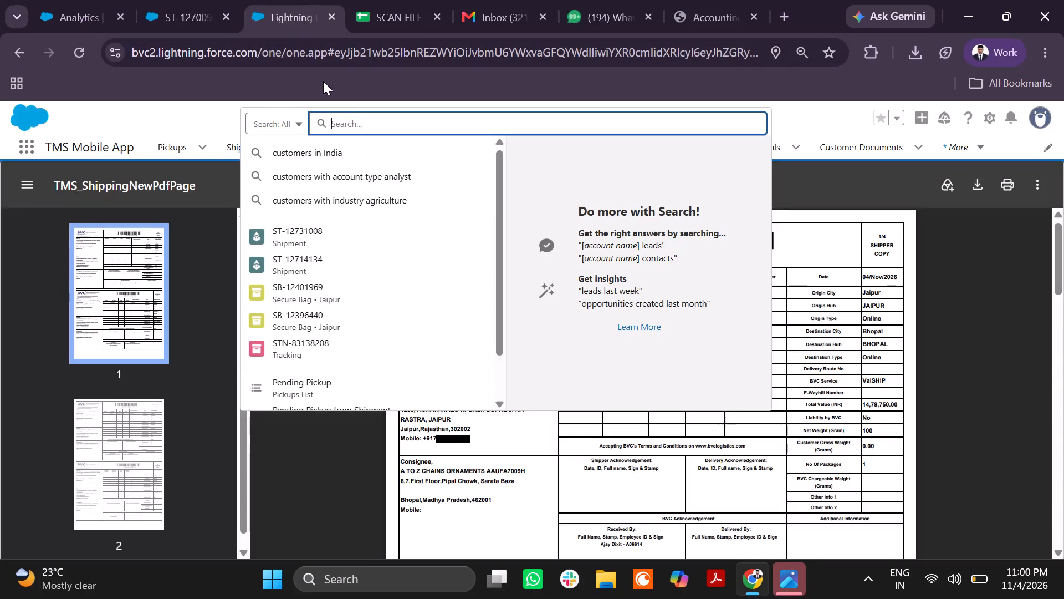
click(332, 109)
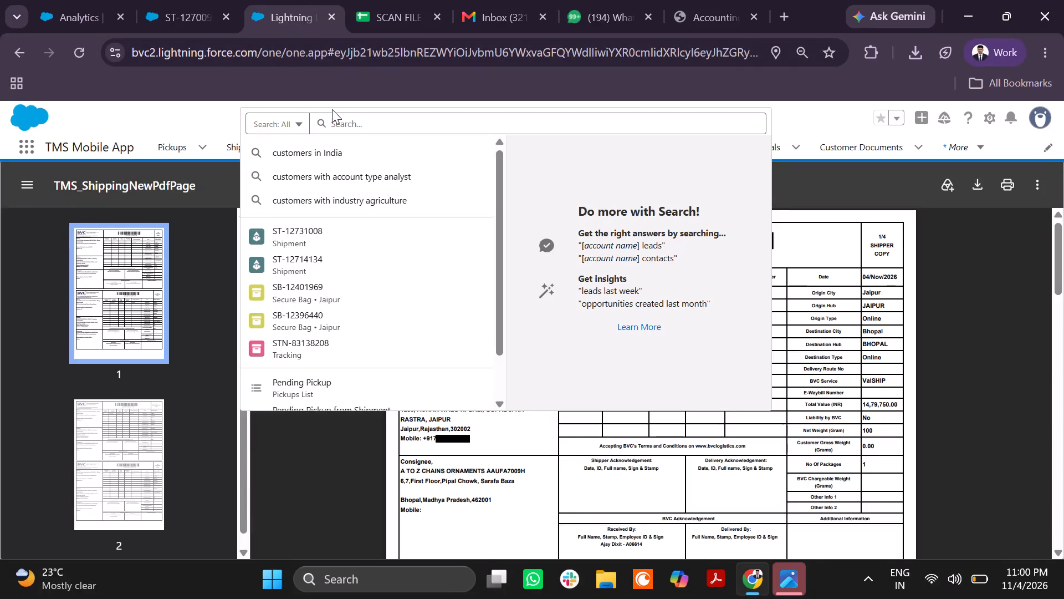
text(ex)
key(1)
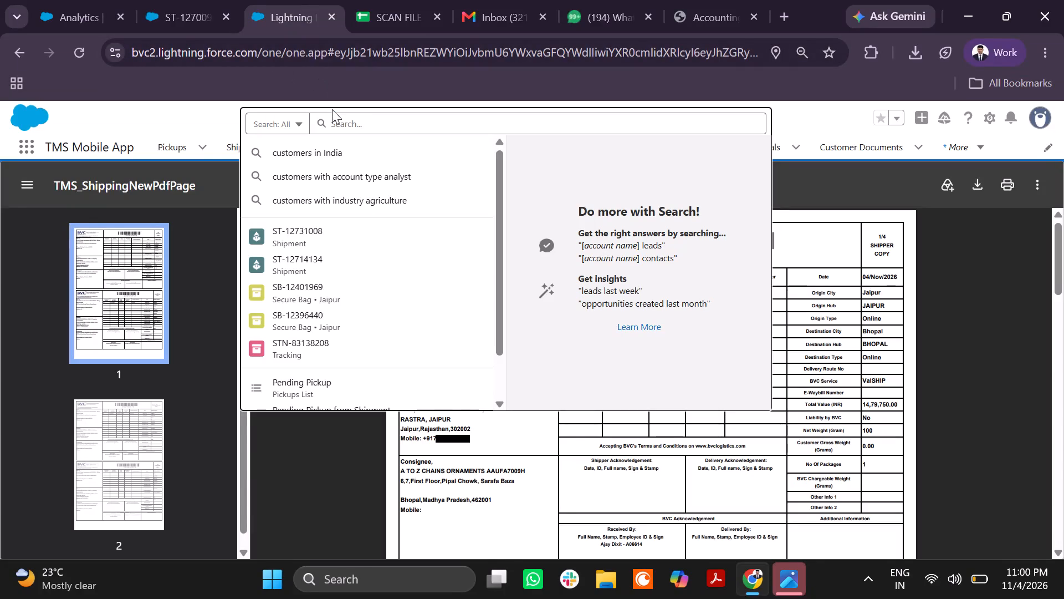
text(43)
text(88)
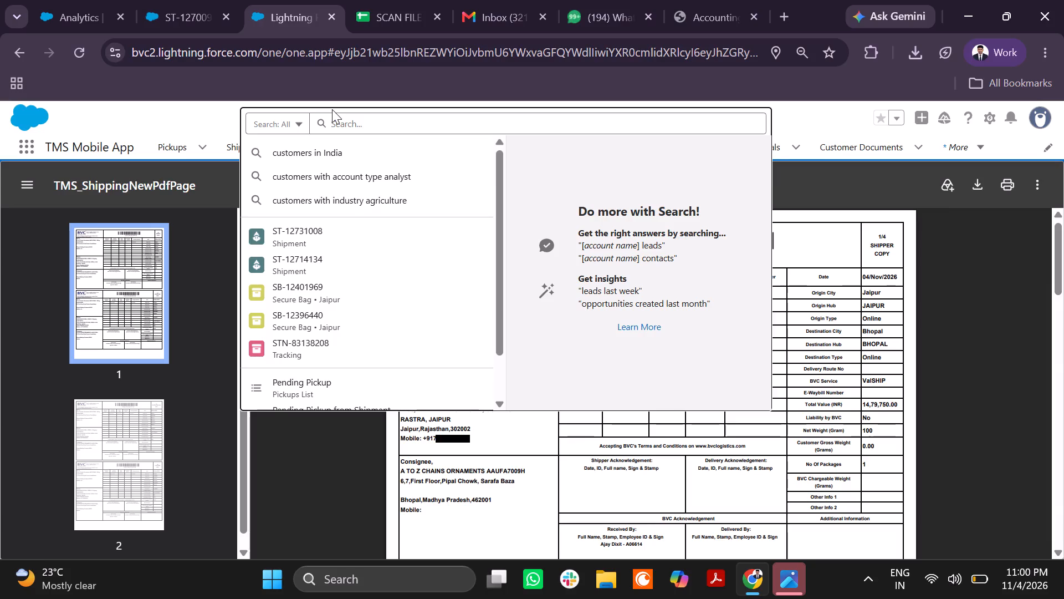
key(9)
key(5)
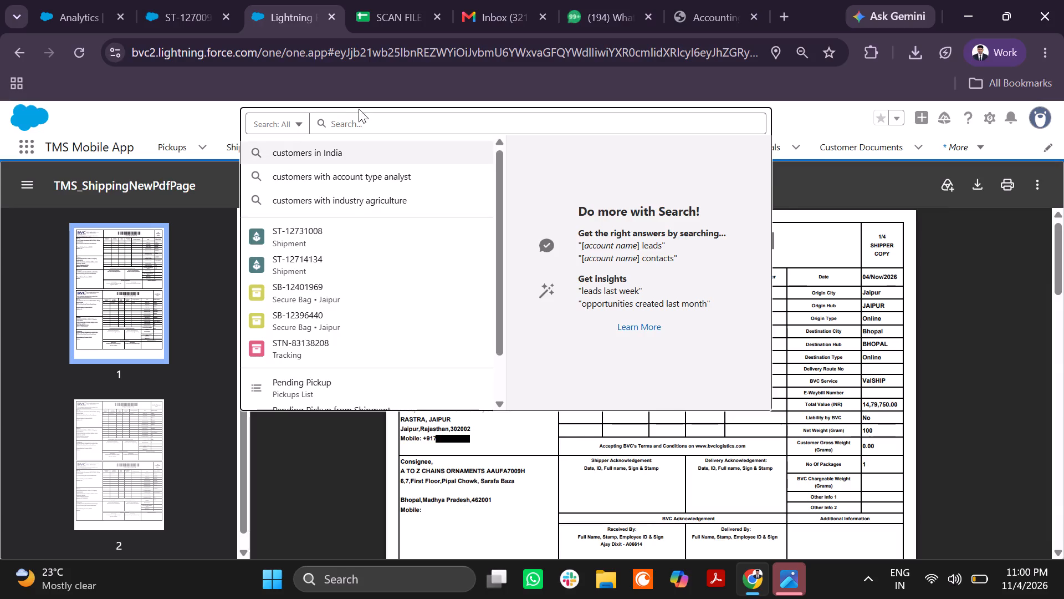
click(359, 120)
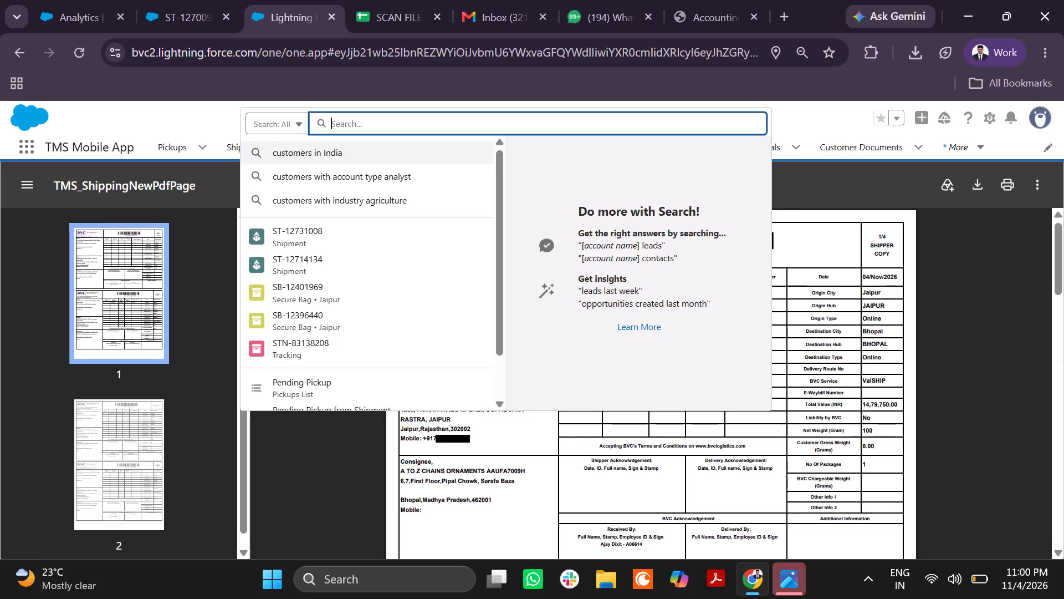
key(e)
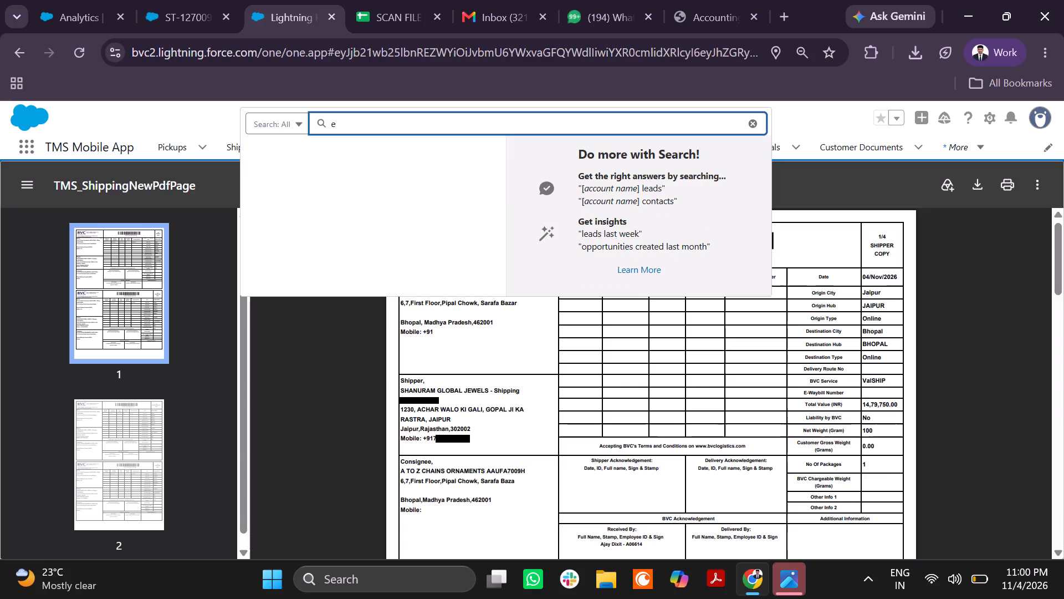
key(x)
key(1)
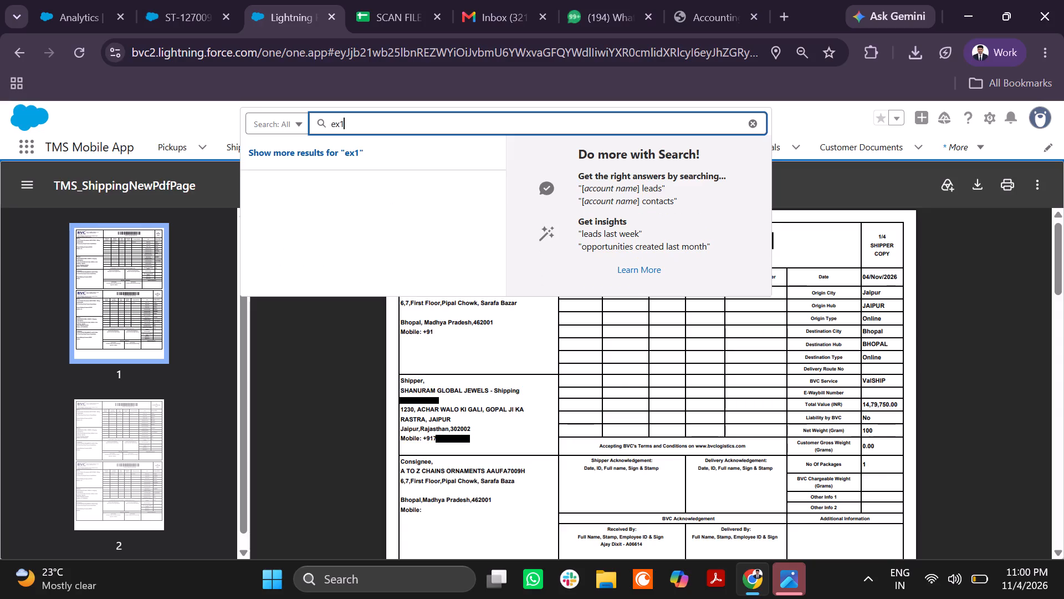
key(4)
key(8)
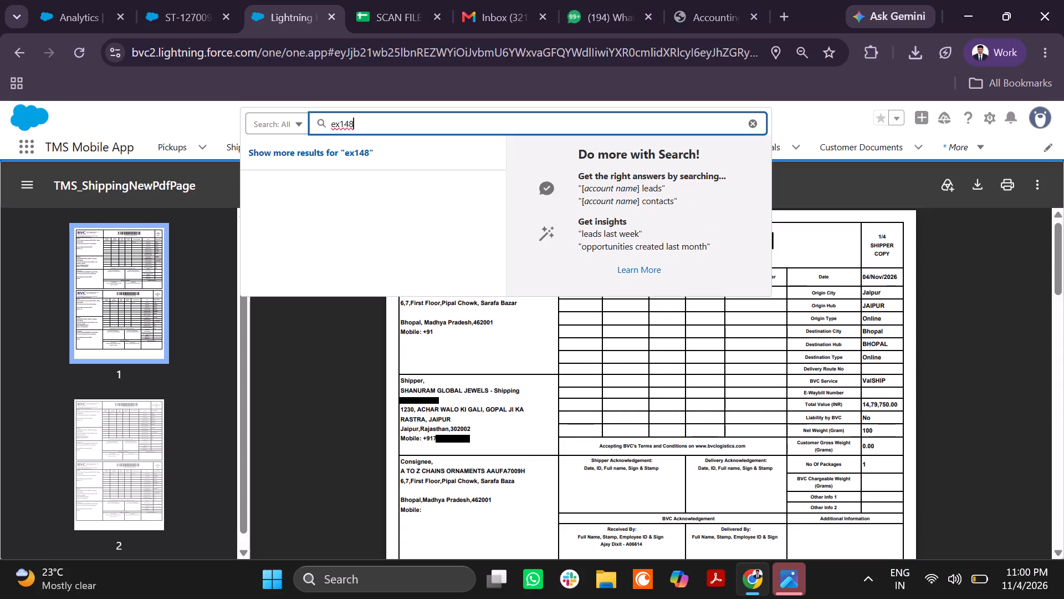
key(BackSpace)
key(3)
text(8895)
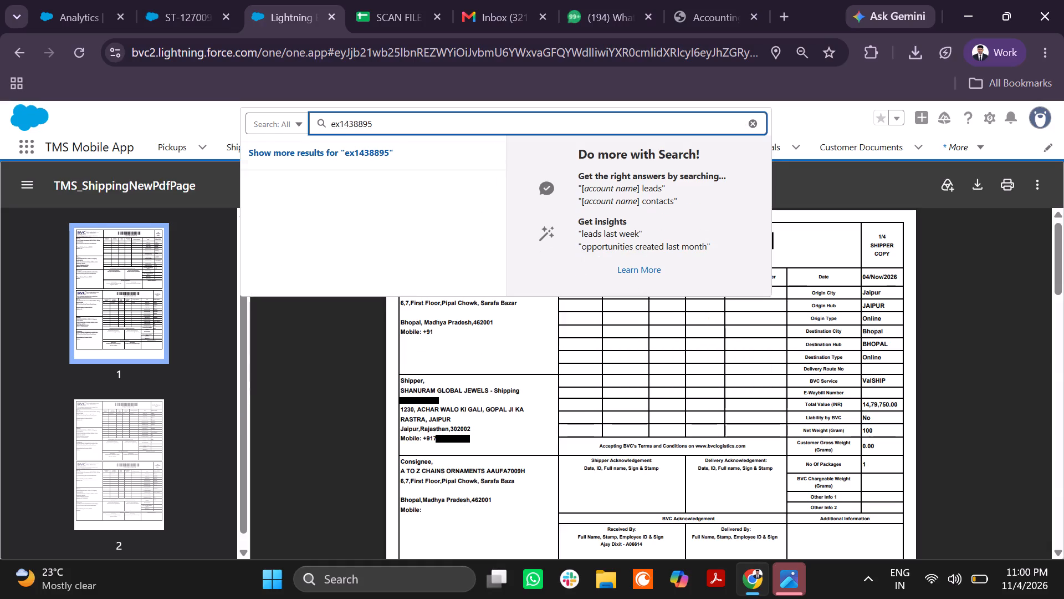
click(359, 151)
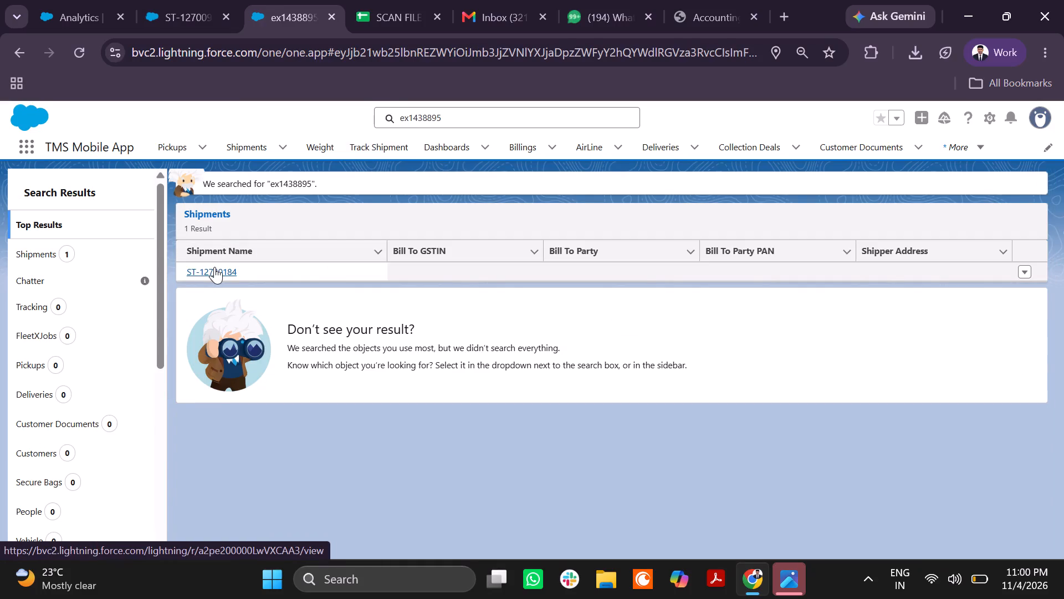
click(214, 267)
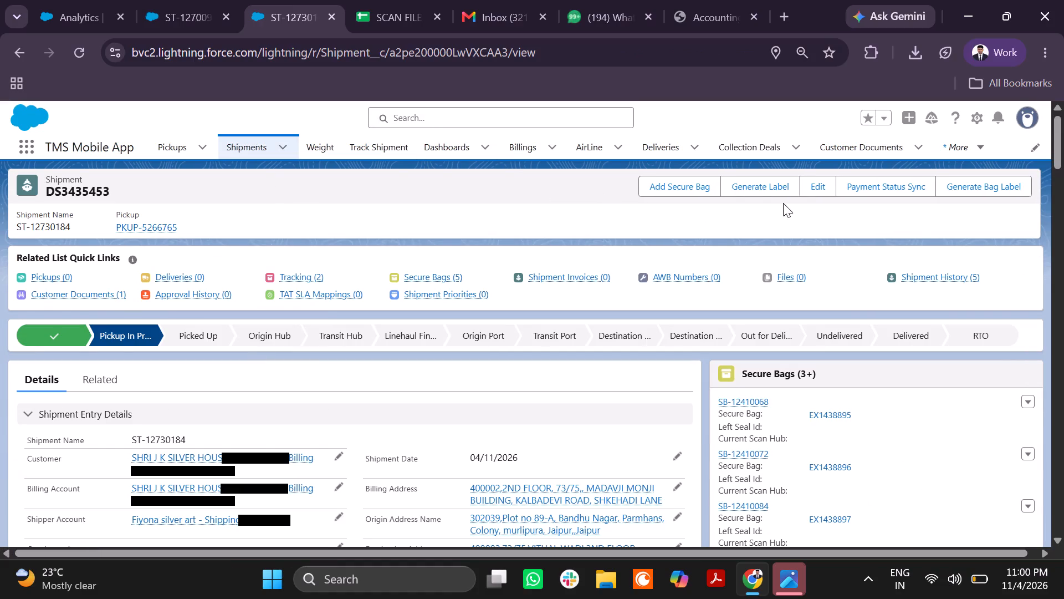
click(741, 182)
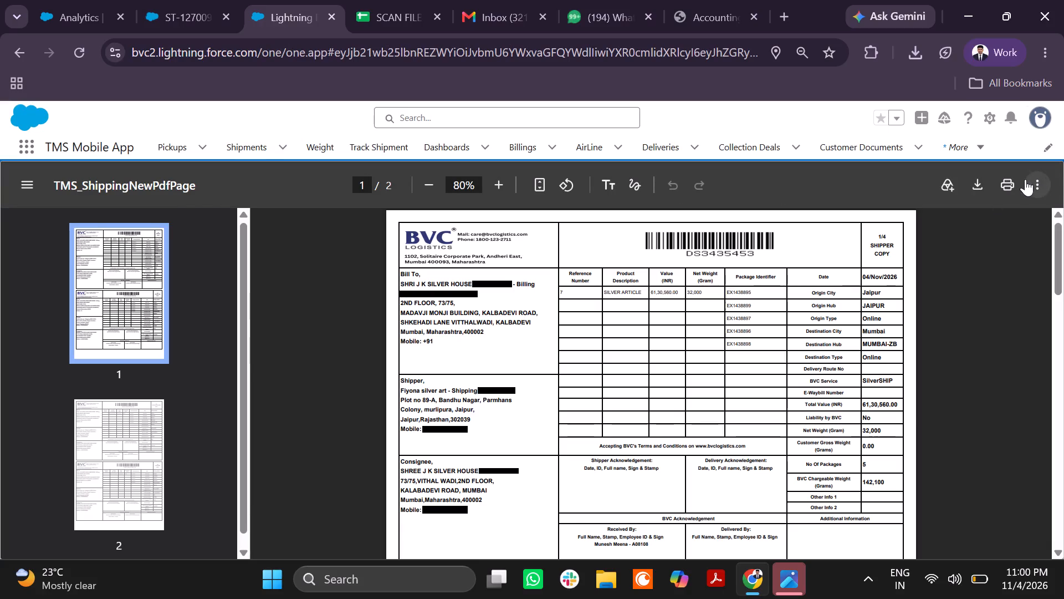
click(1012, 181)
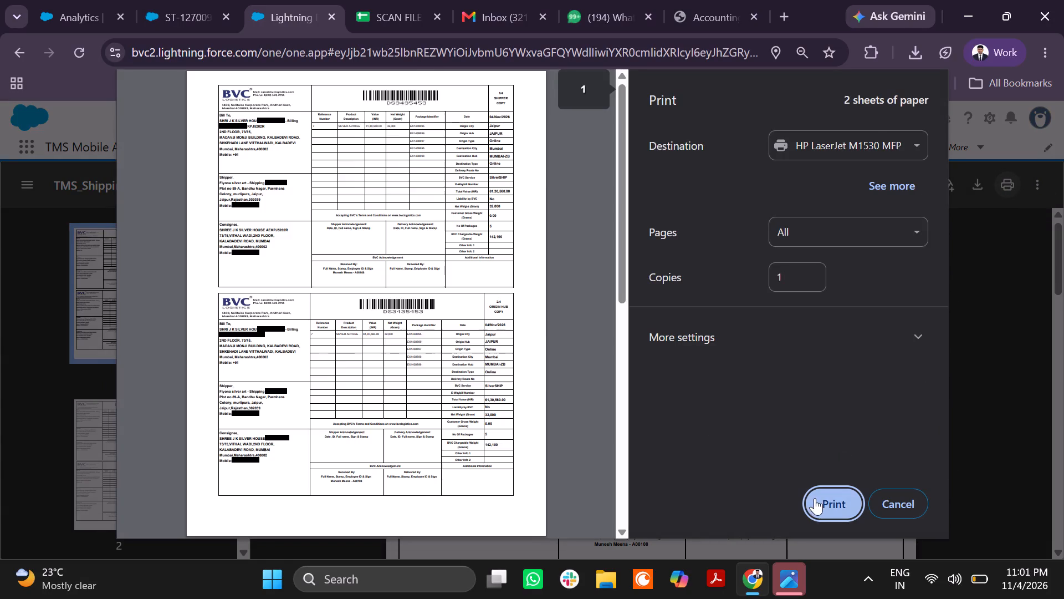
click(815, 498)
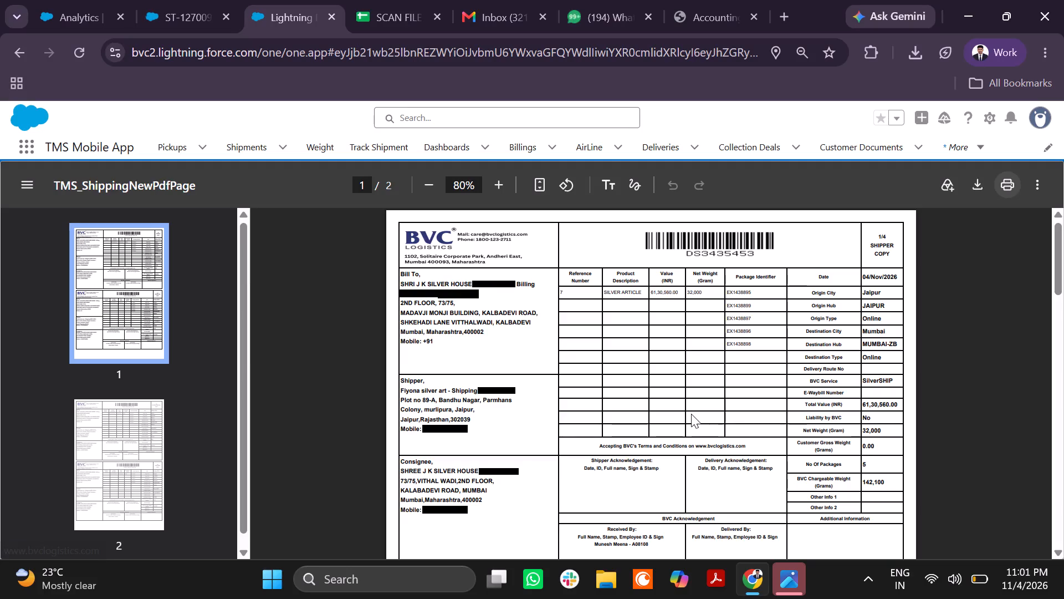
Search all records for secure bag ex1438892 and open the matching shipment record.
click(406, 114)
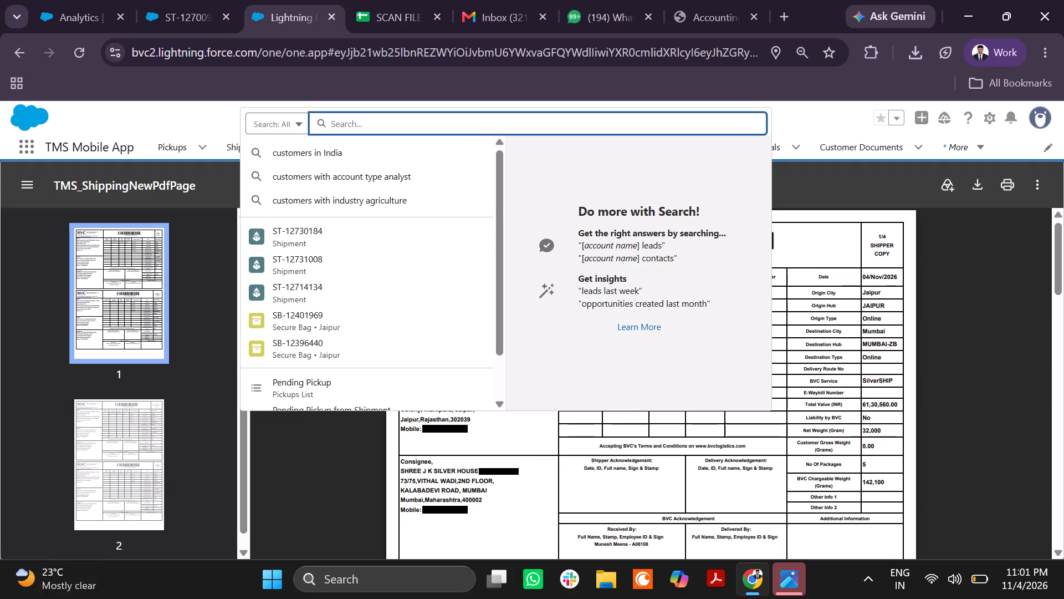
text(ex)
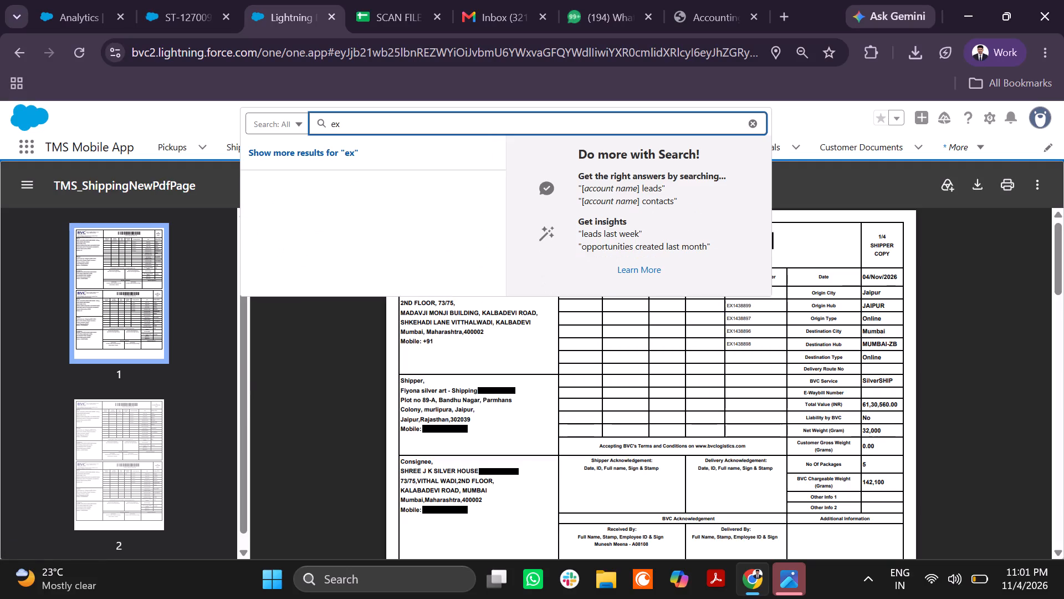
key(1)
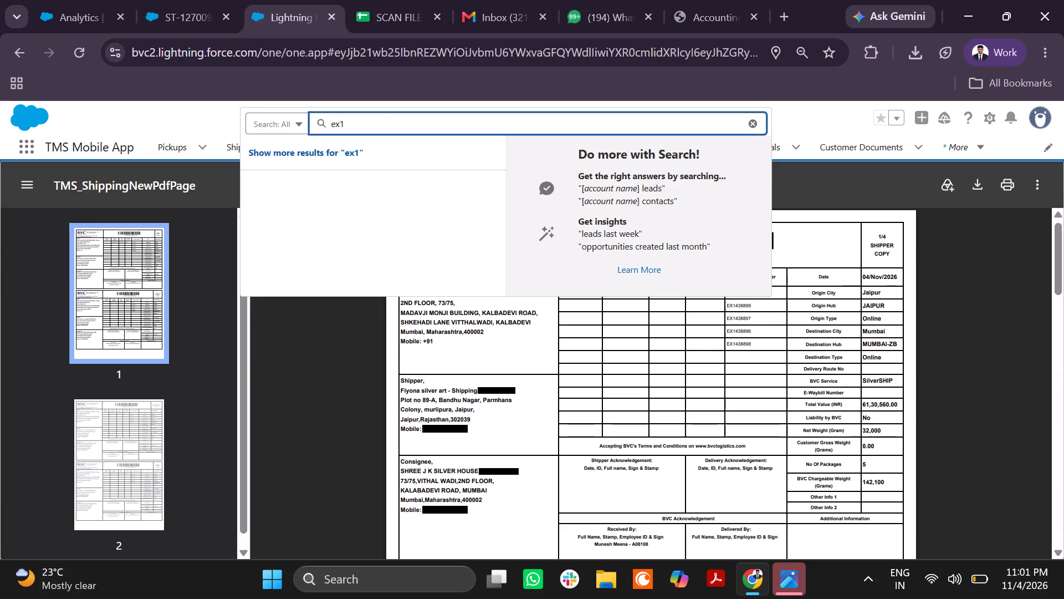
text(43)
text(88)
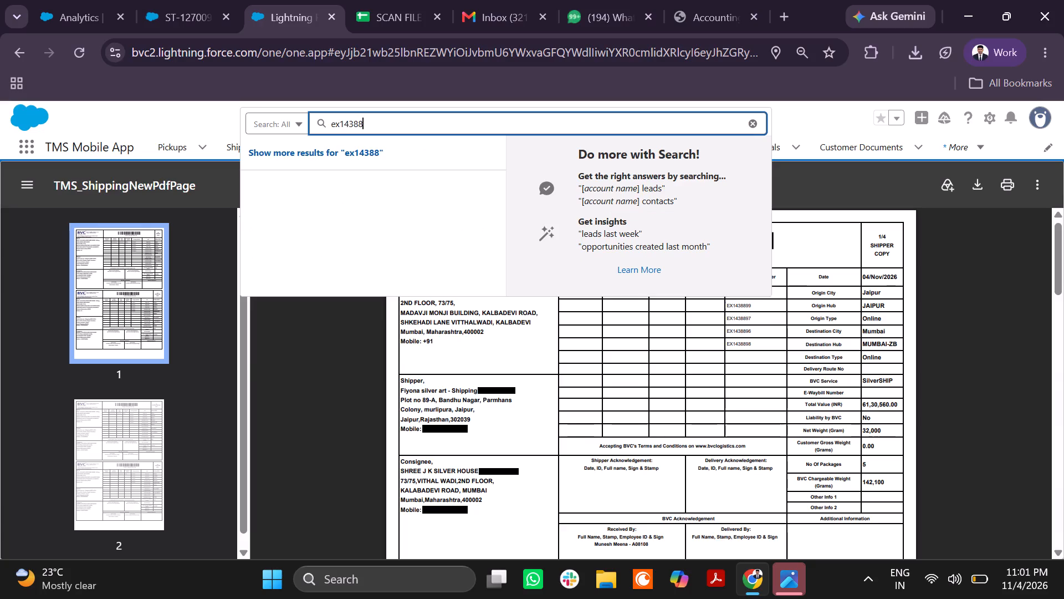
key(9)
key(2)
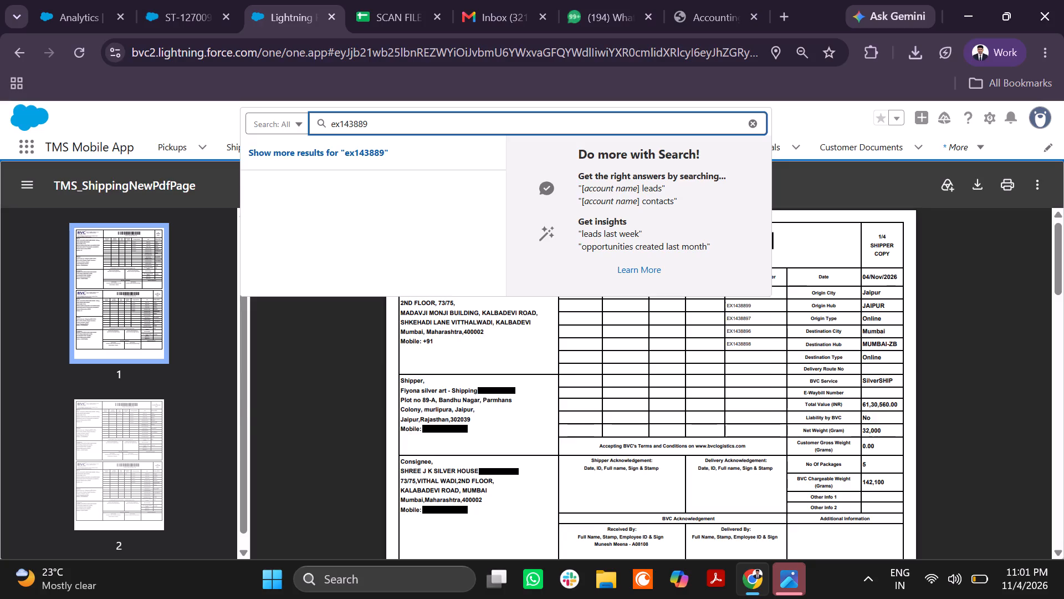
click(367, 150)
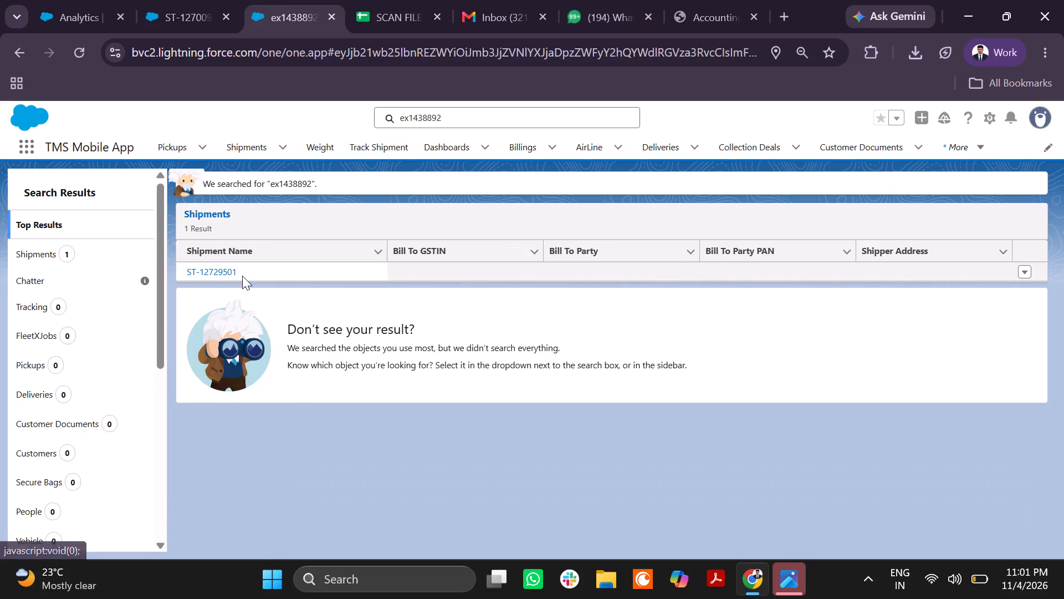
click(230, 266)
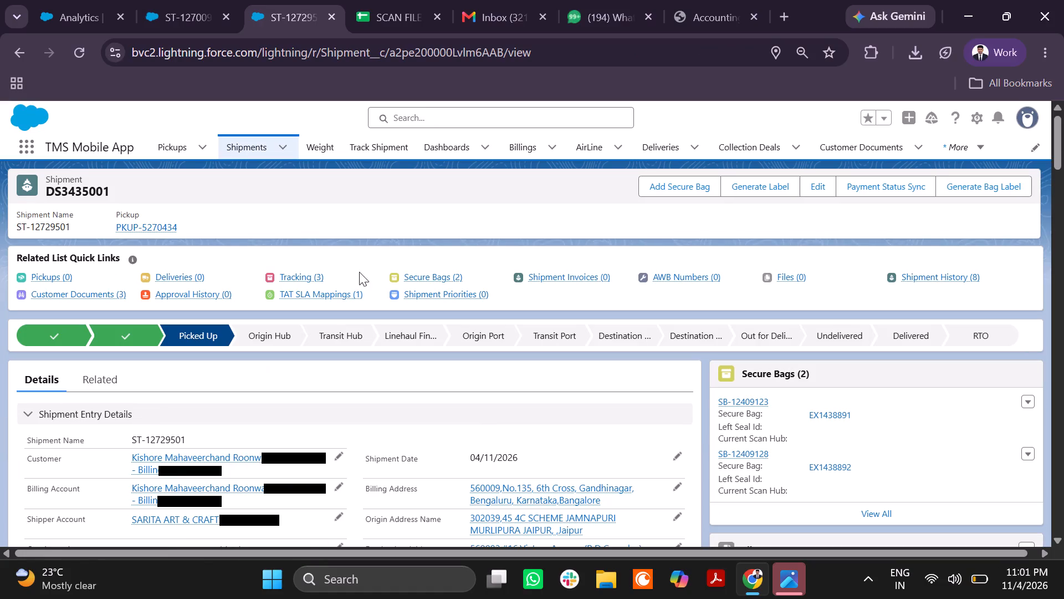
click(755, 186)
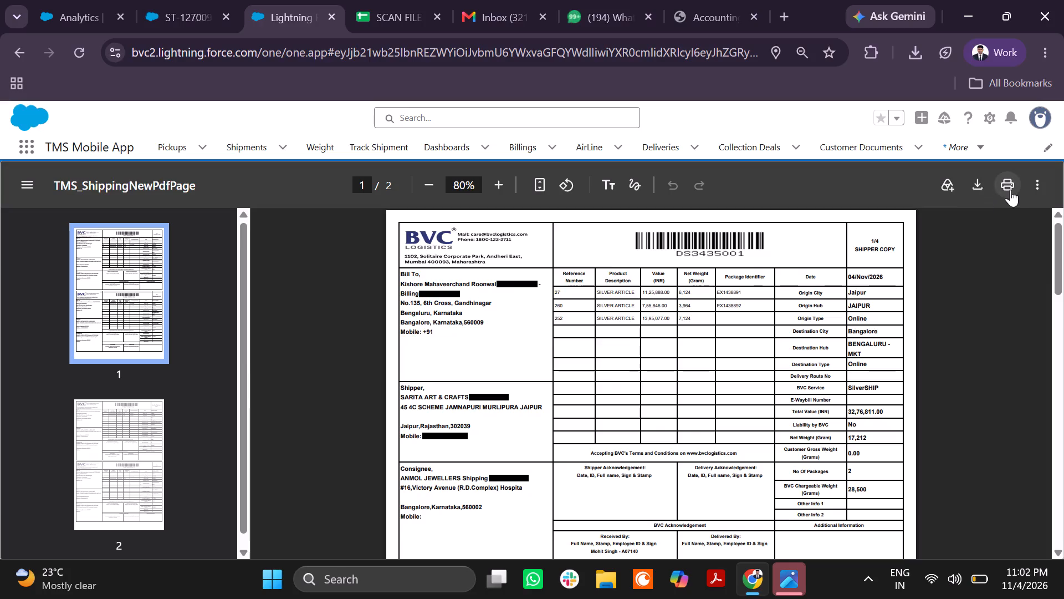
click(1013, 188)
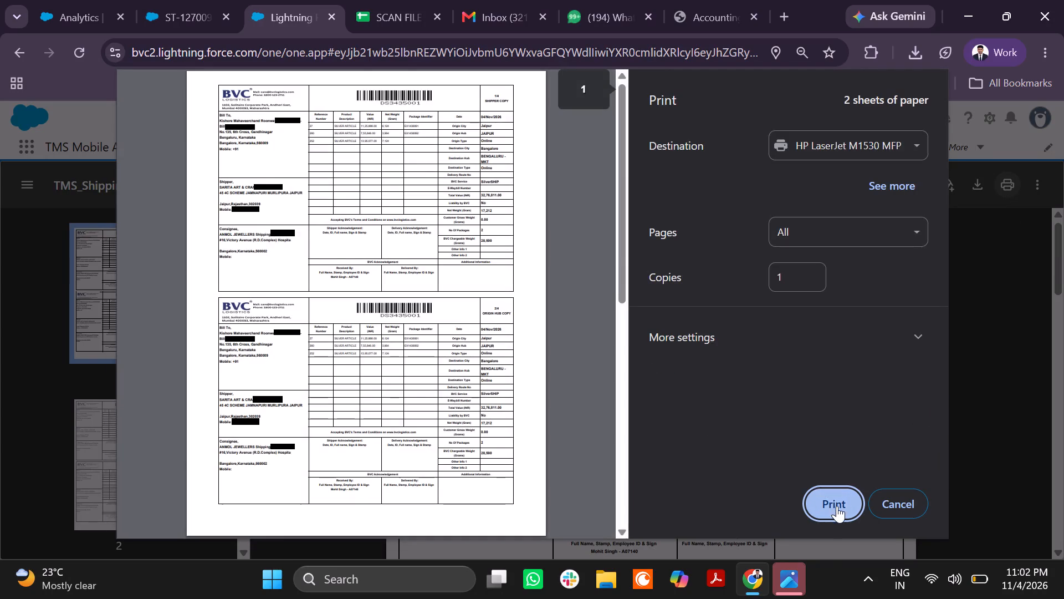
click(837, 506)
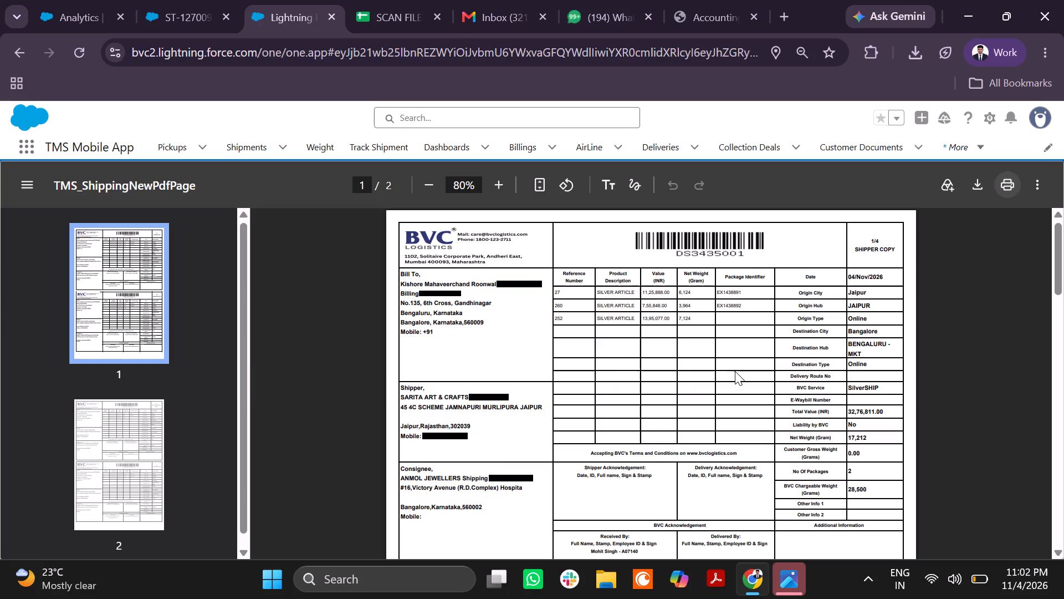
Search all records for secure bag ex1438893 and open the matching shipment record.
click(468, 115)
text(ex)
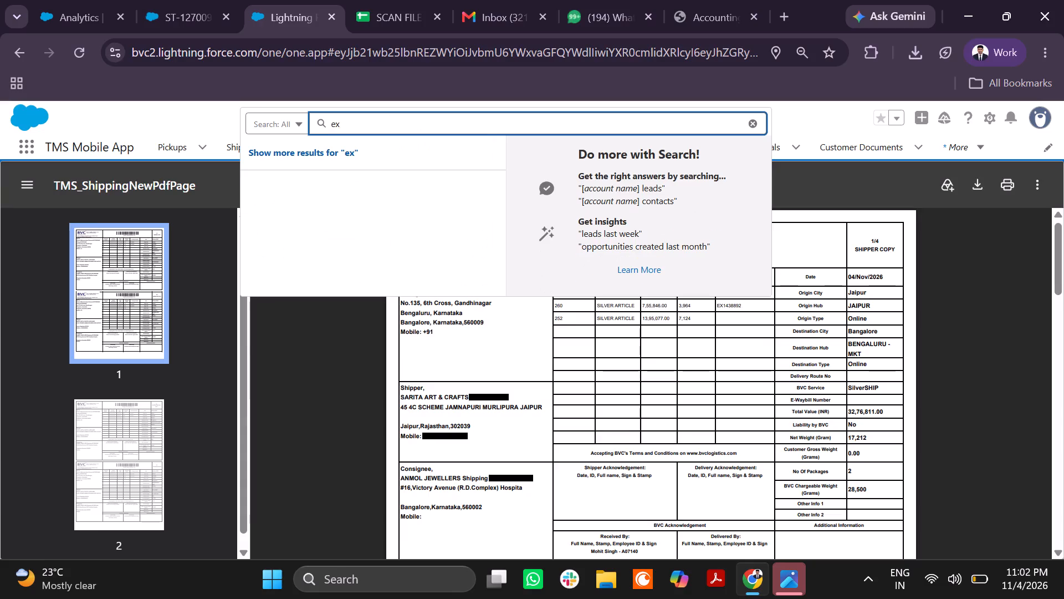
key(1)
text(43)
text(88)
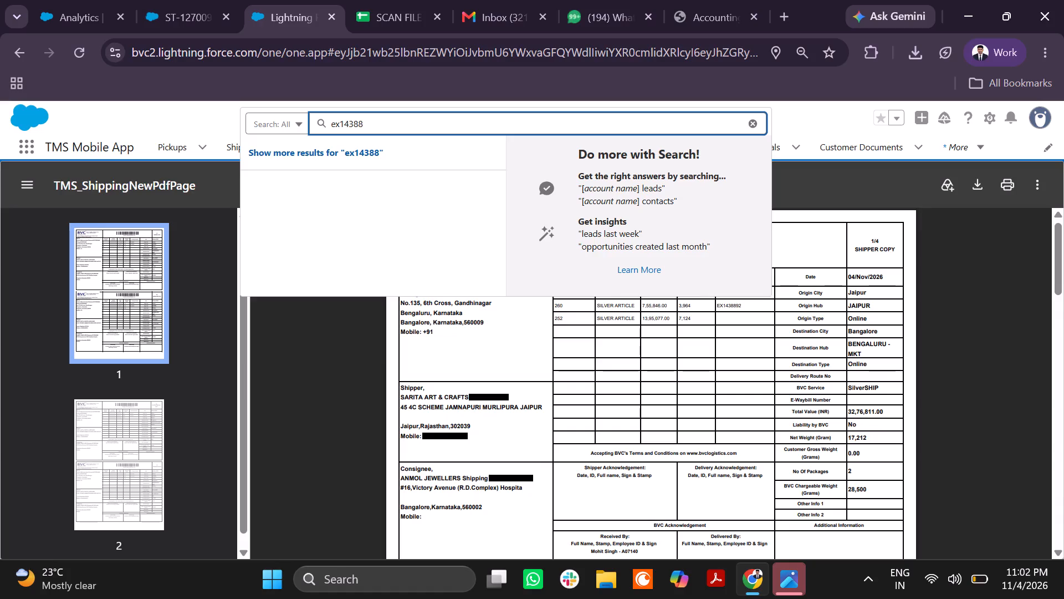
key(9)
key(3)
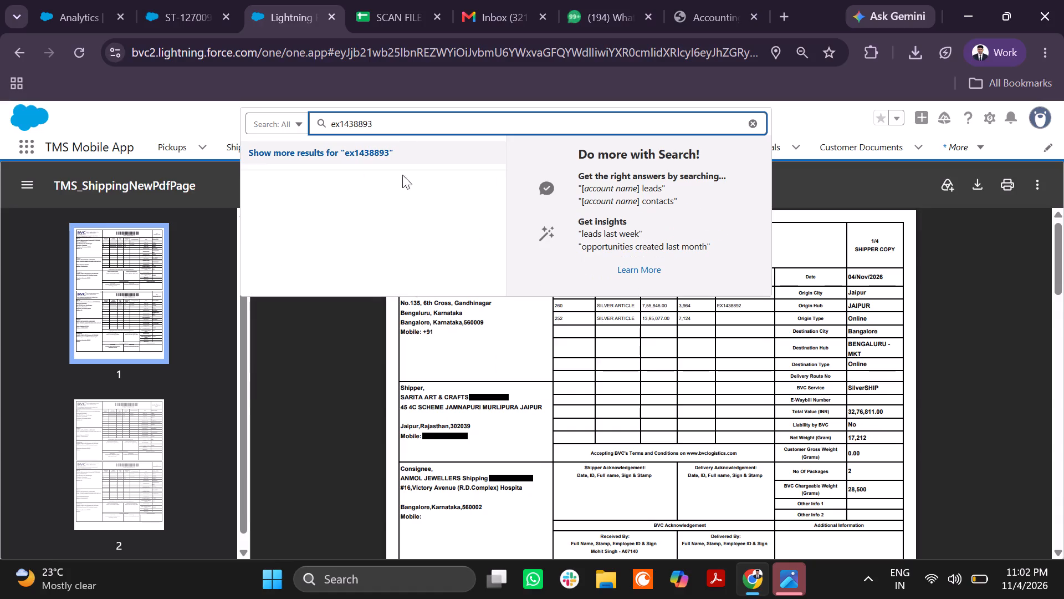
click(376, 144)
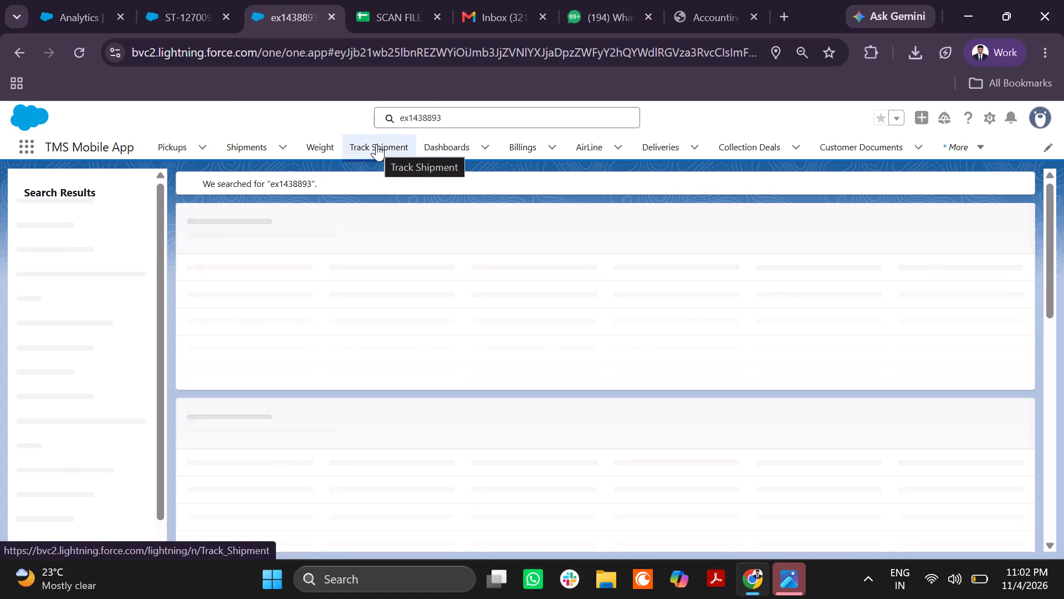
click(186, 271)
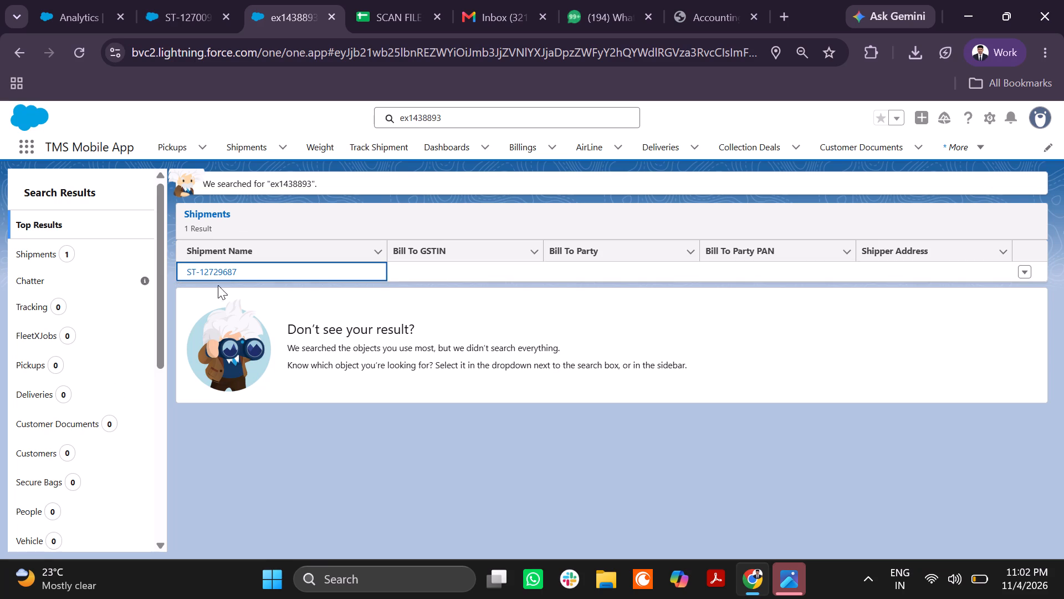
click(226, 263)
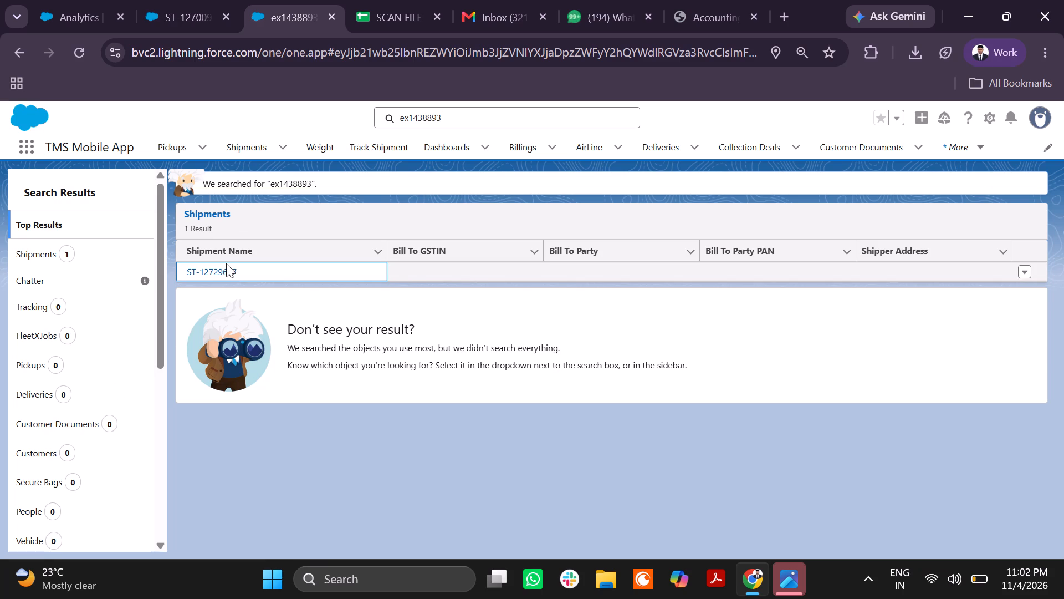
click(206, 272)
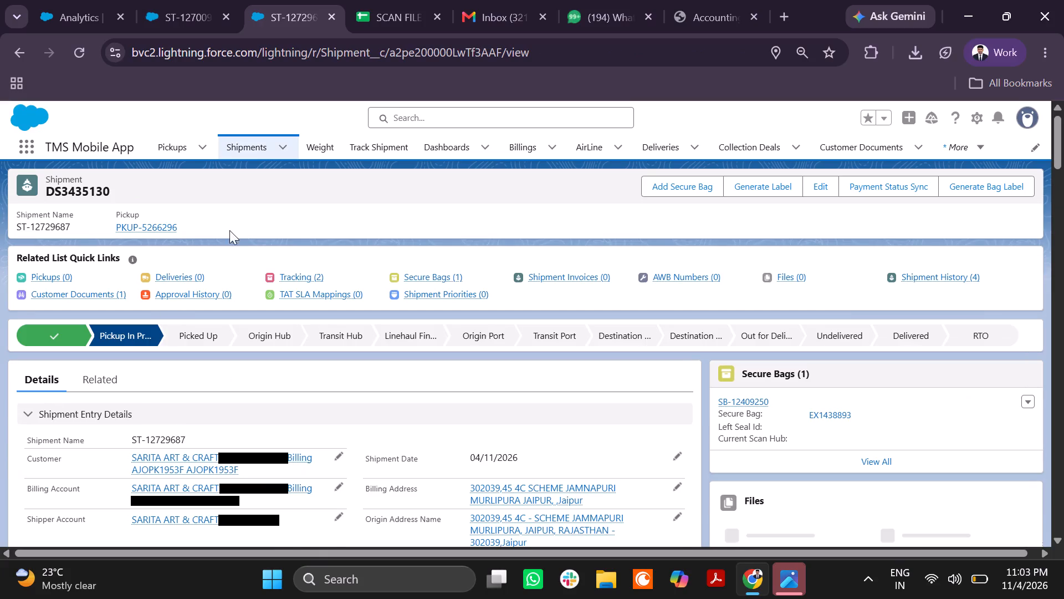
click(749, 191)
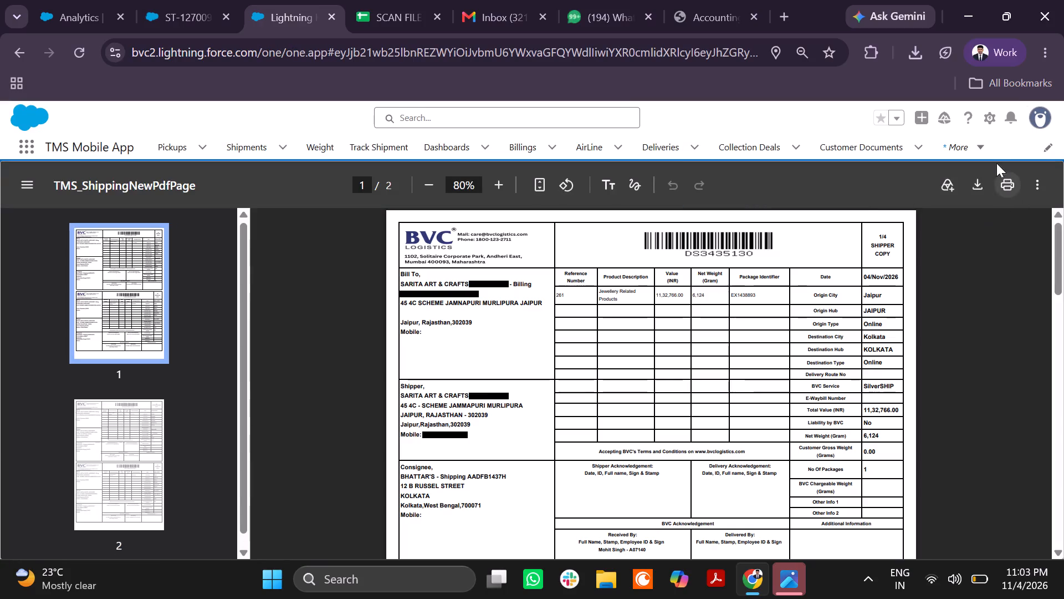
click(1004, 180)
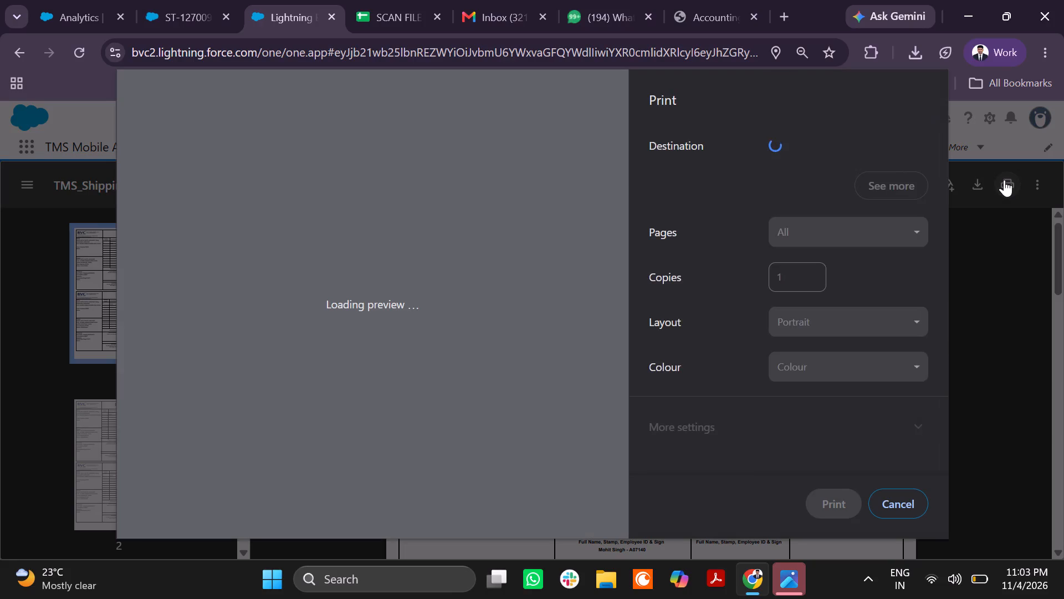
click(842, 502)
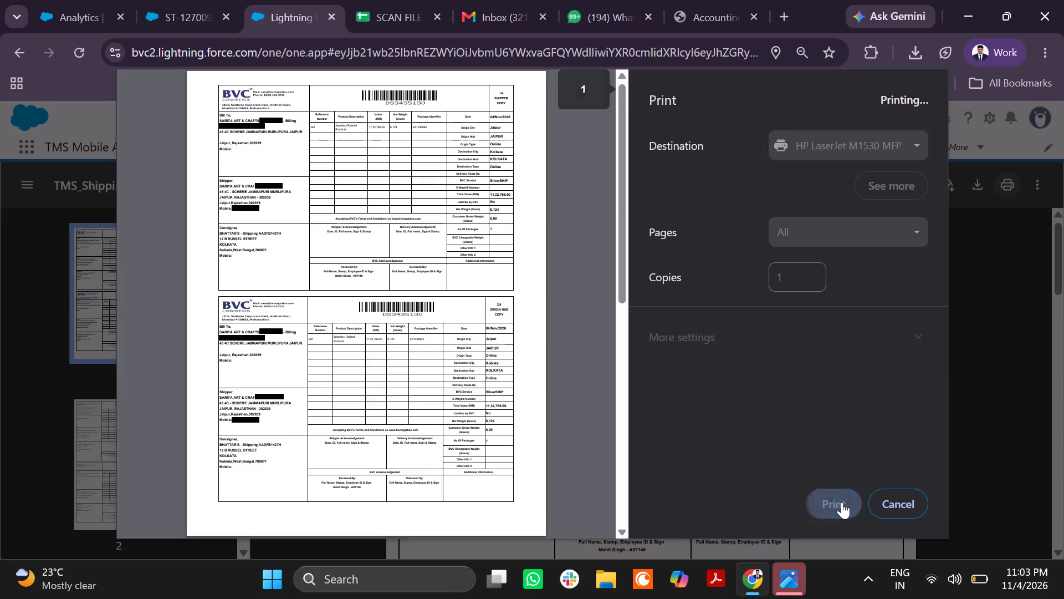
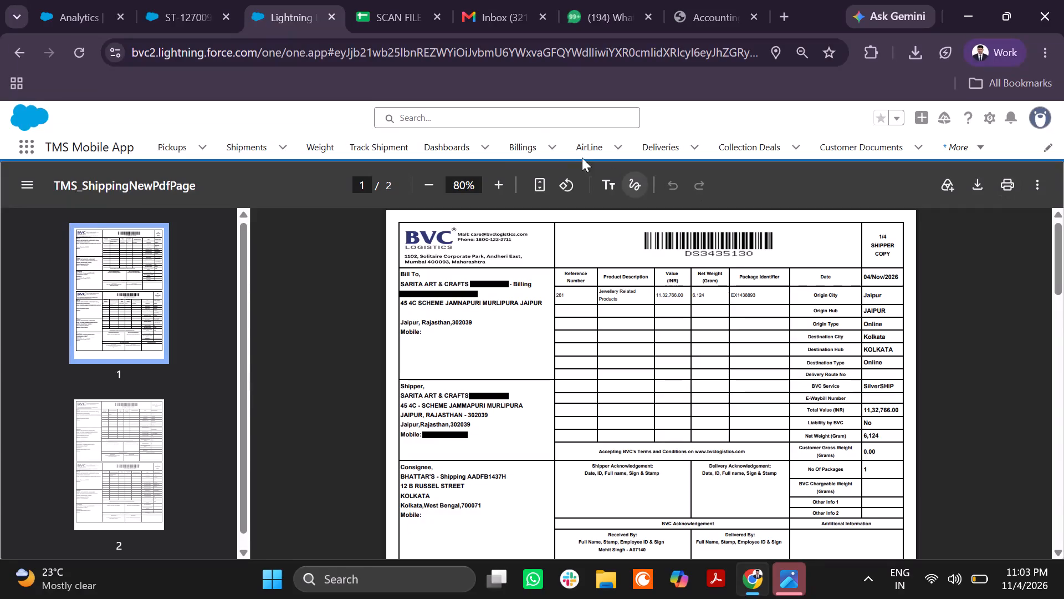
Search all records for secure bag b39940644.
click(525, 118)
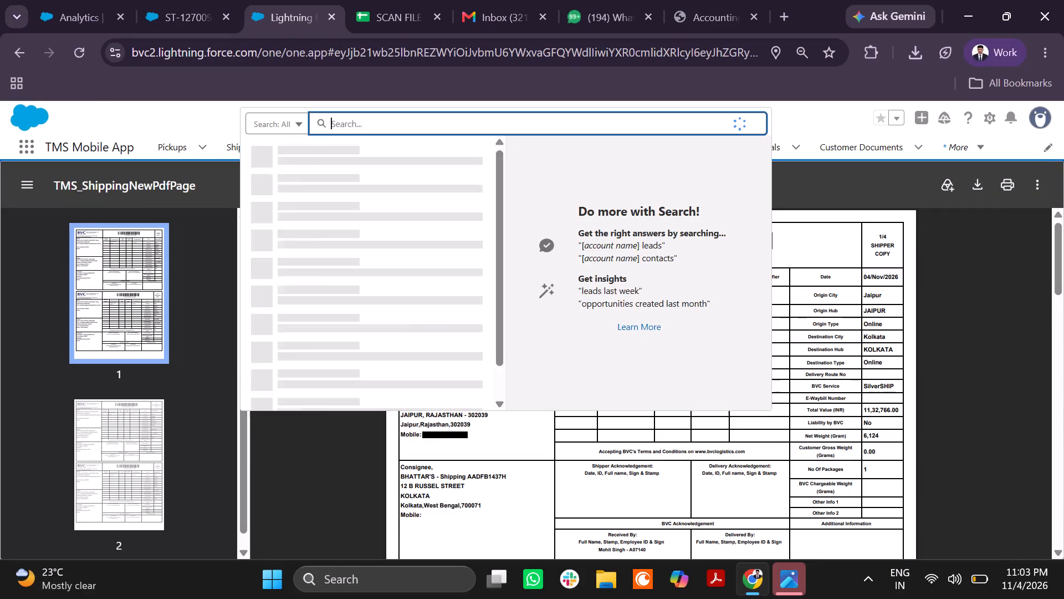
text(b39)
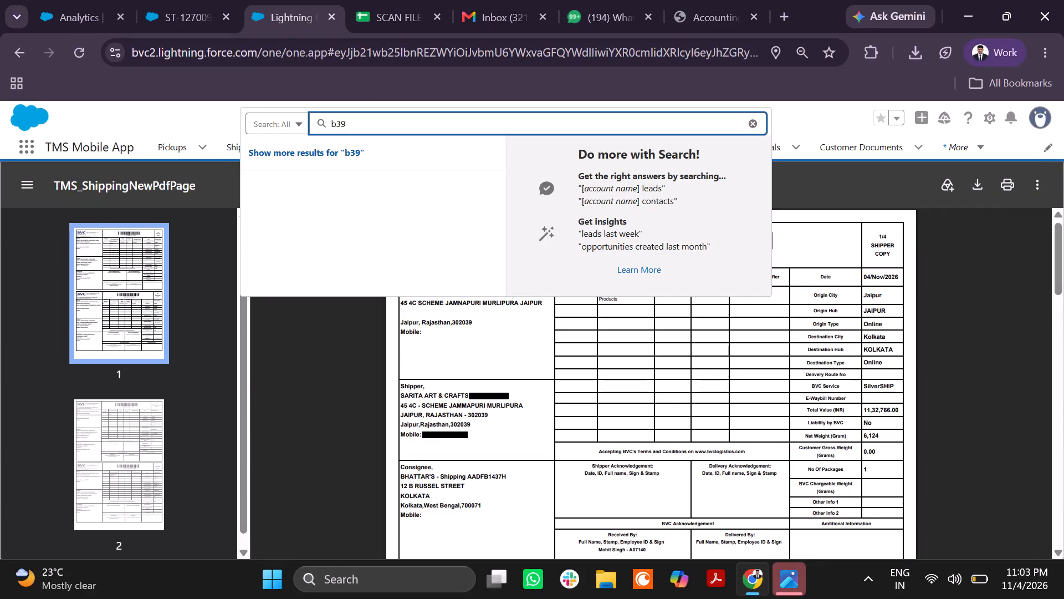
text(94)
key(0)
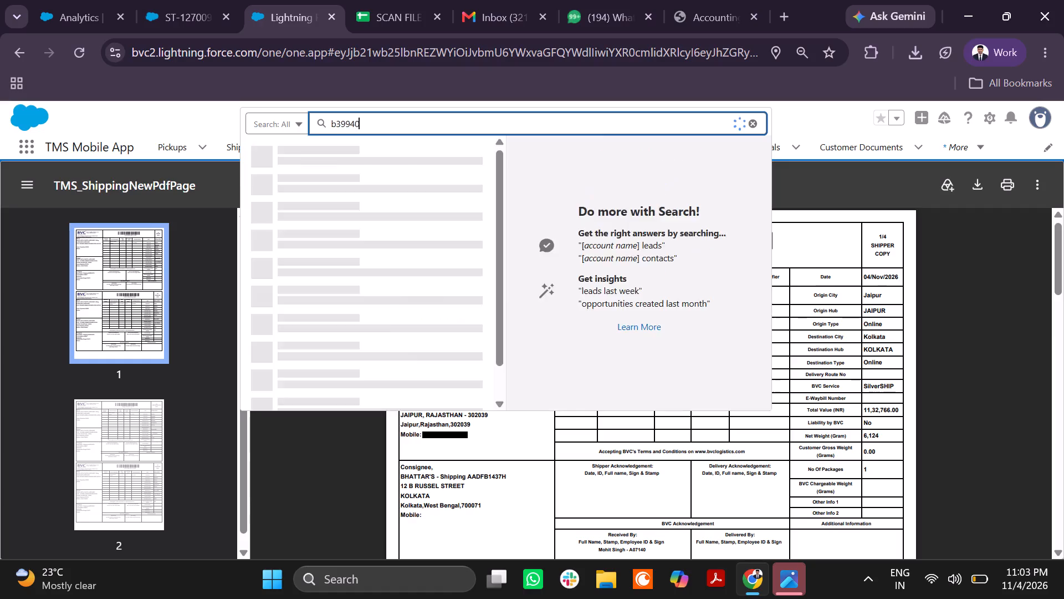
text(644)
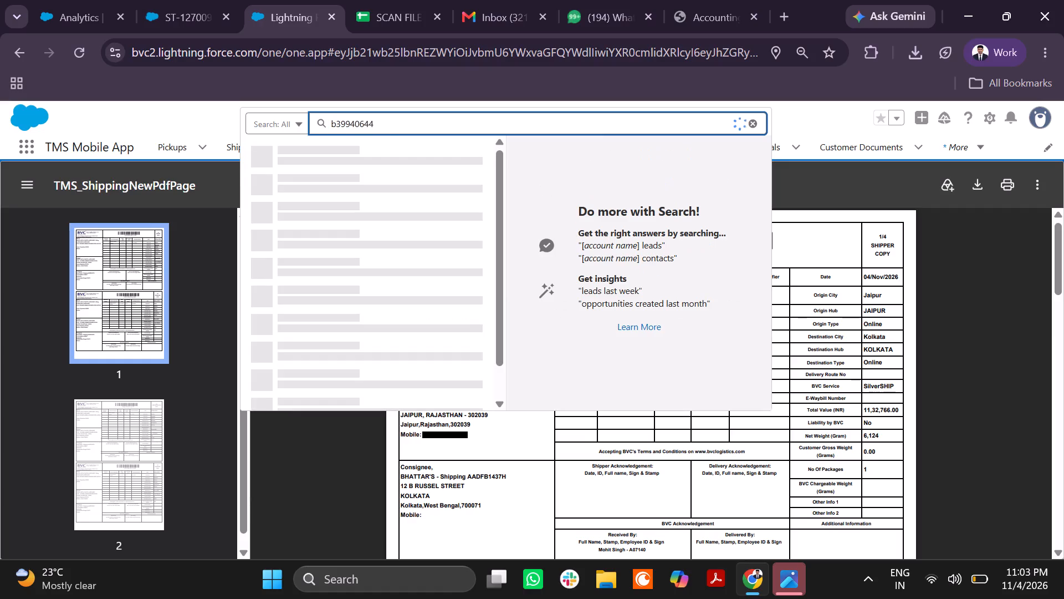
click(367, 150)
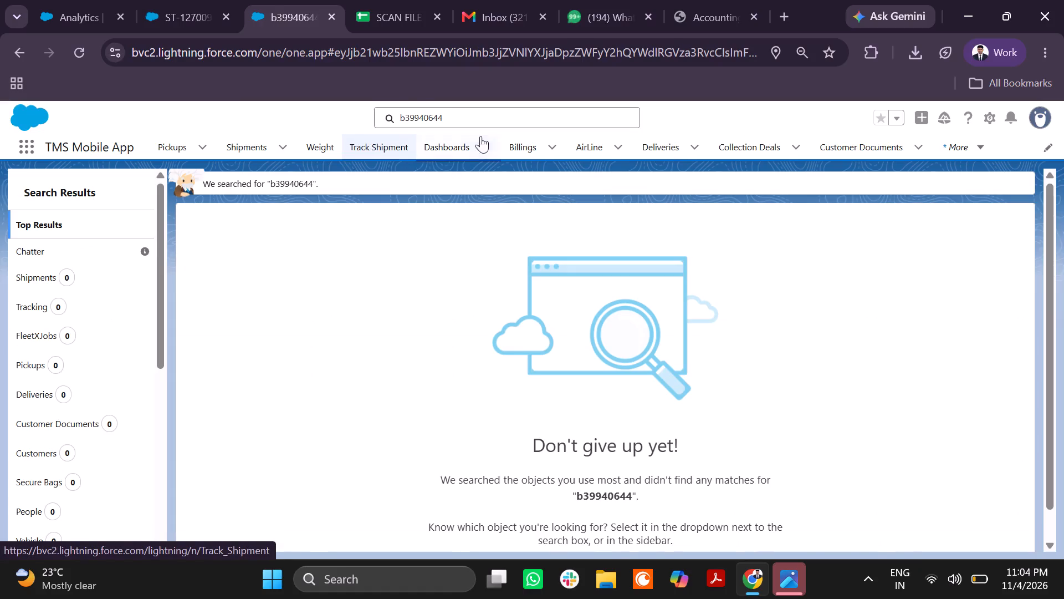
Search all records for secure bag b3940644 and open the matching shipment record.
key(BackSpace)
key(BackSpace)
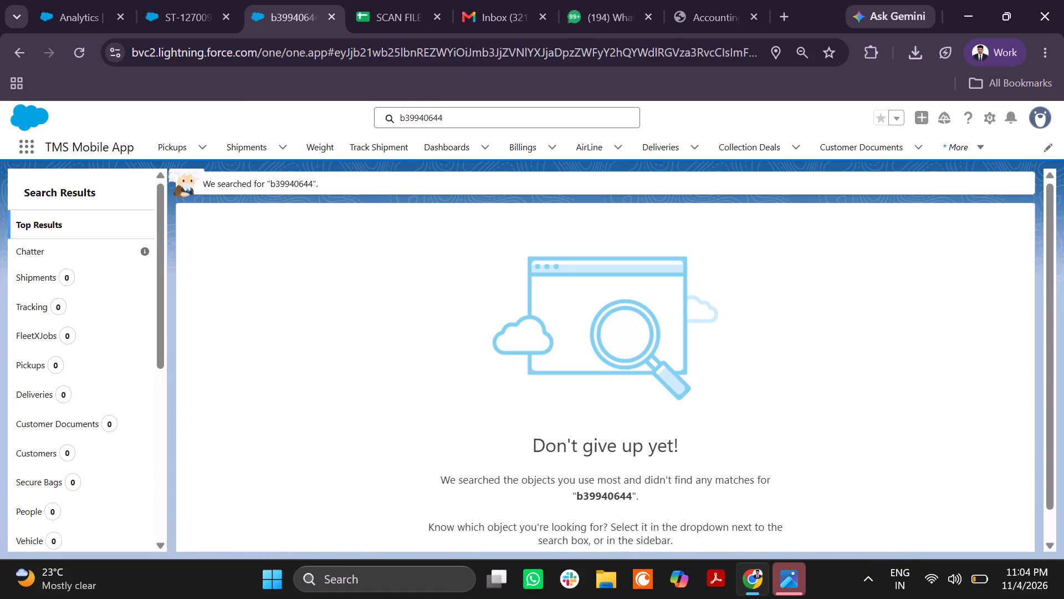
key(BackSpace)
double_click(465, 116)
key(BackSpace)
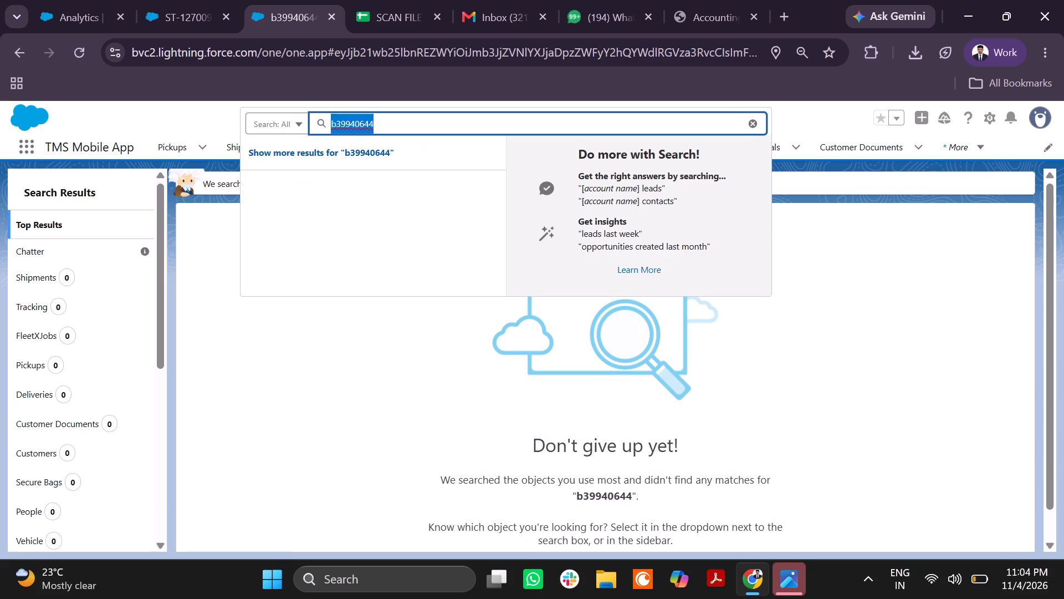
key(BackSpace)
key(BackSpace)
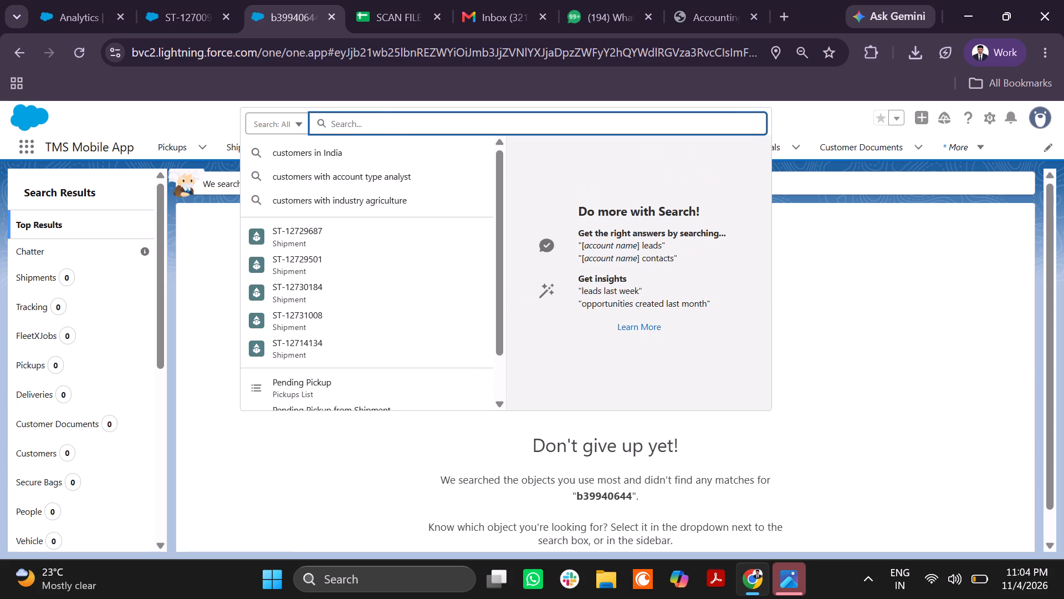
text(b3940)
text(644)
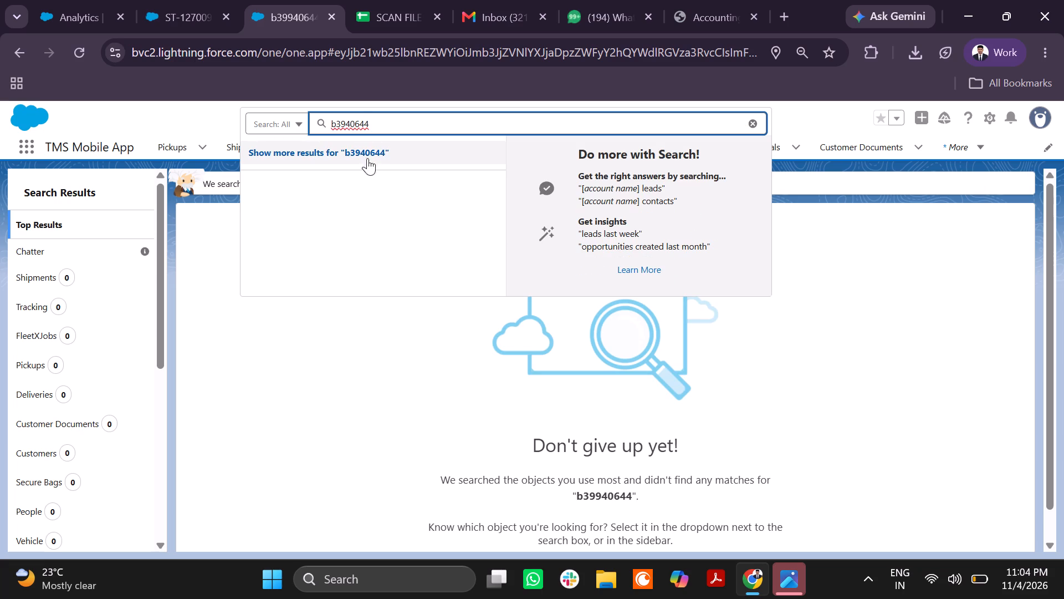
click(364, 151)
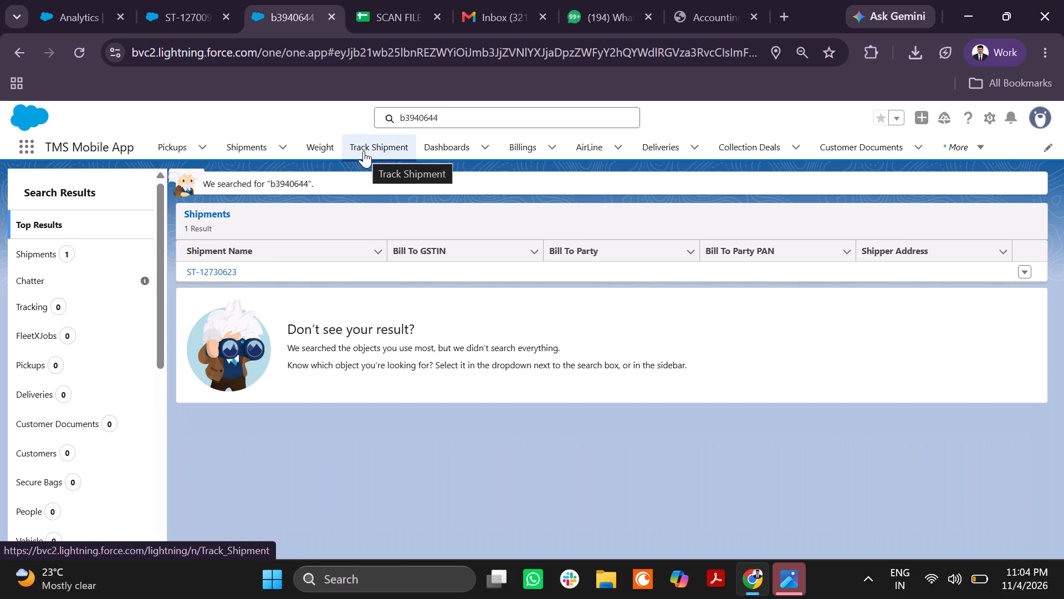
click(223, 271)
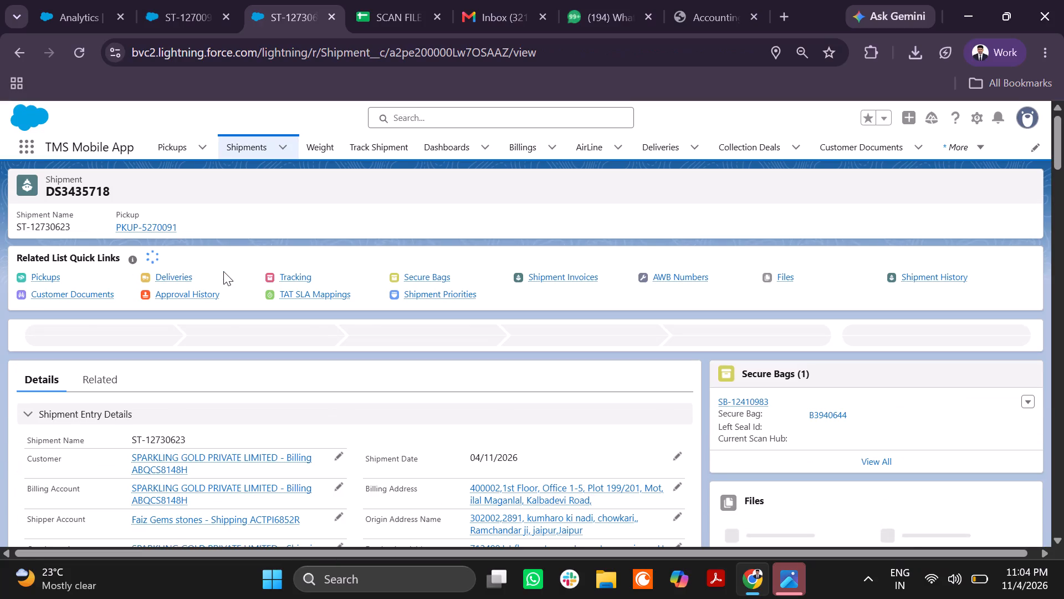
click(752, 189)
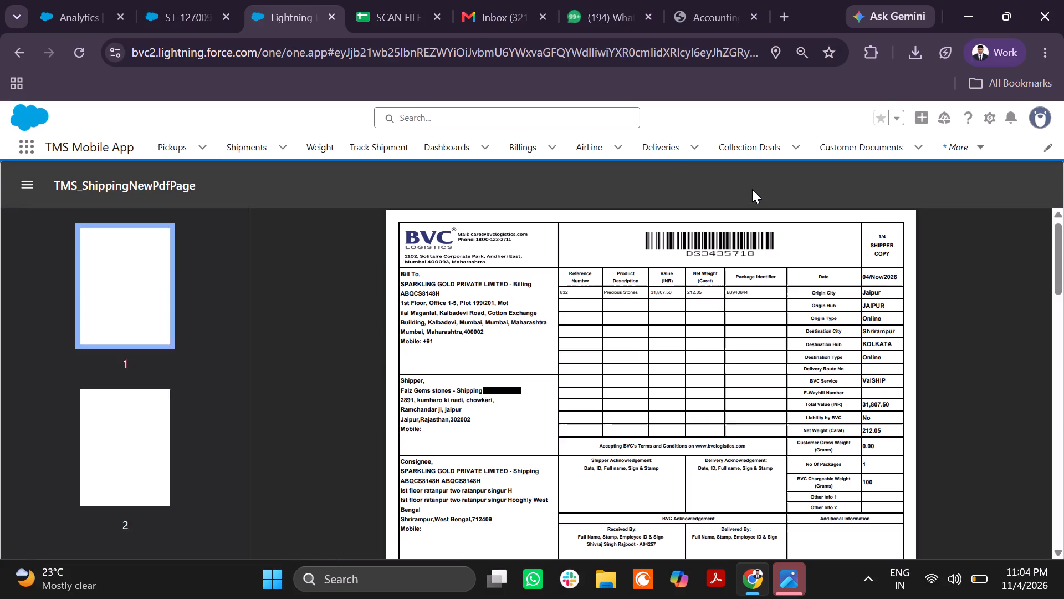
click(1007, 181)
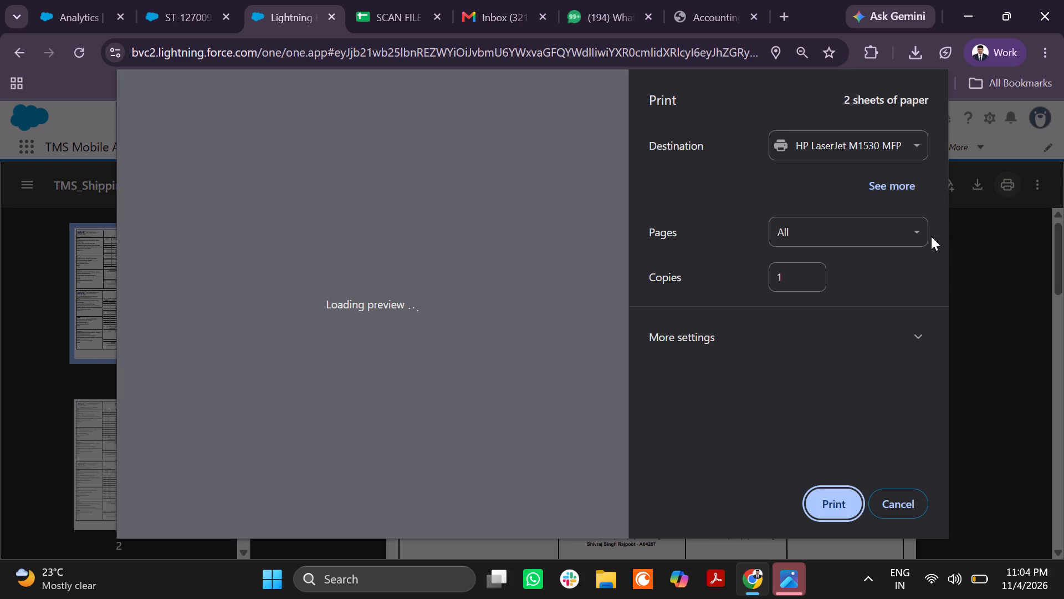
click(921, 233)
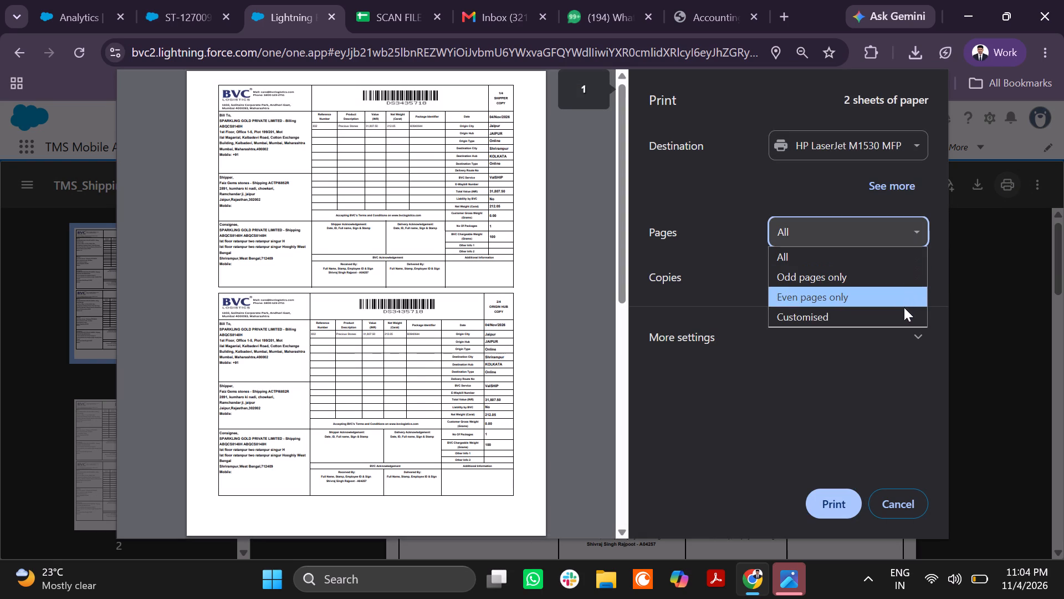
click(904, 307)
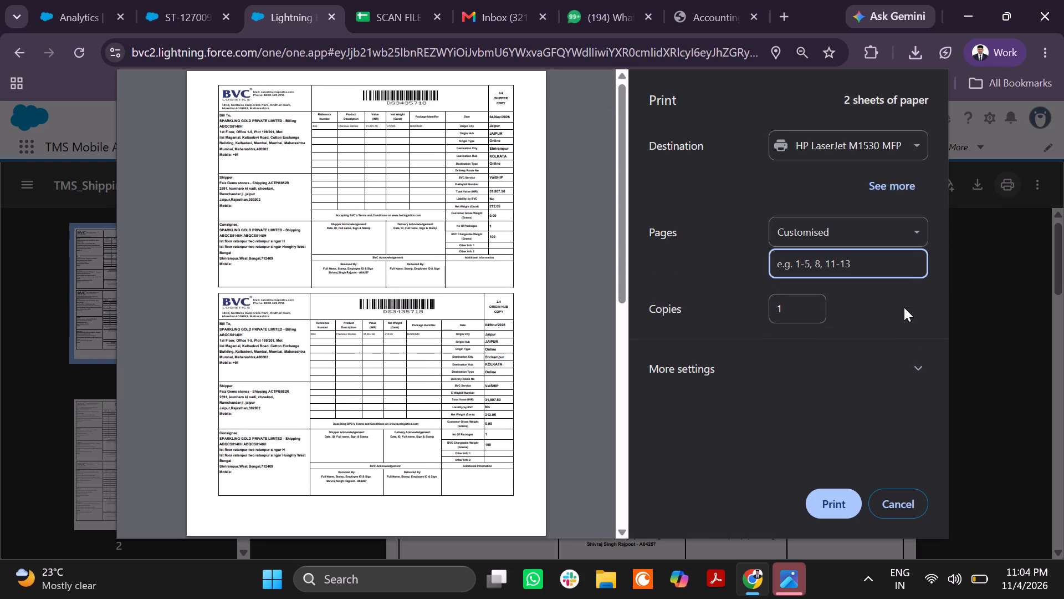
key(1)
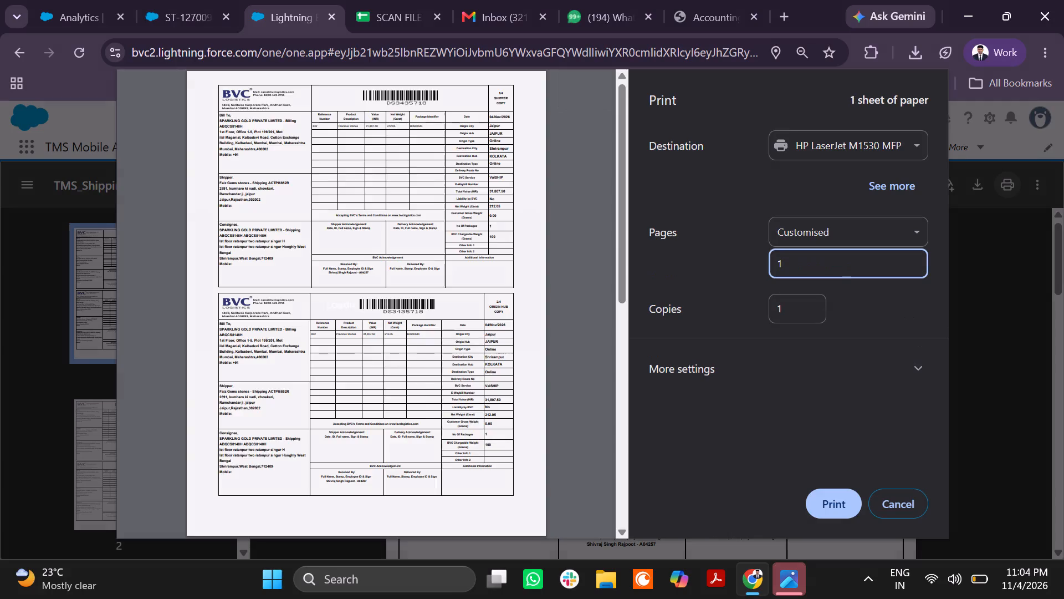
click(835, 503)
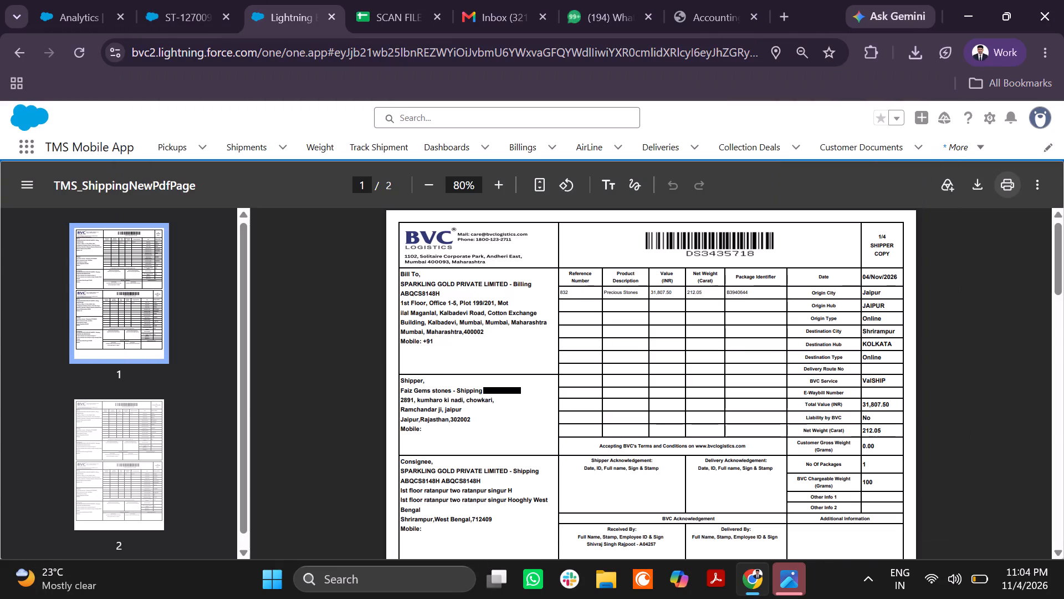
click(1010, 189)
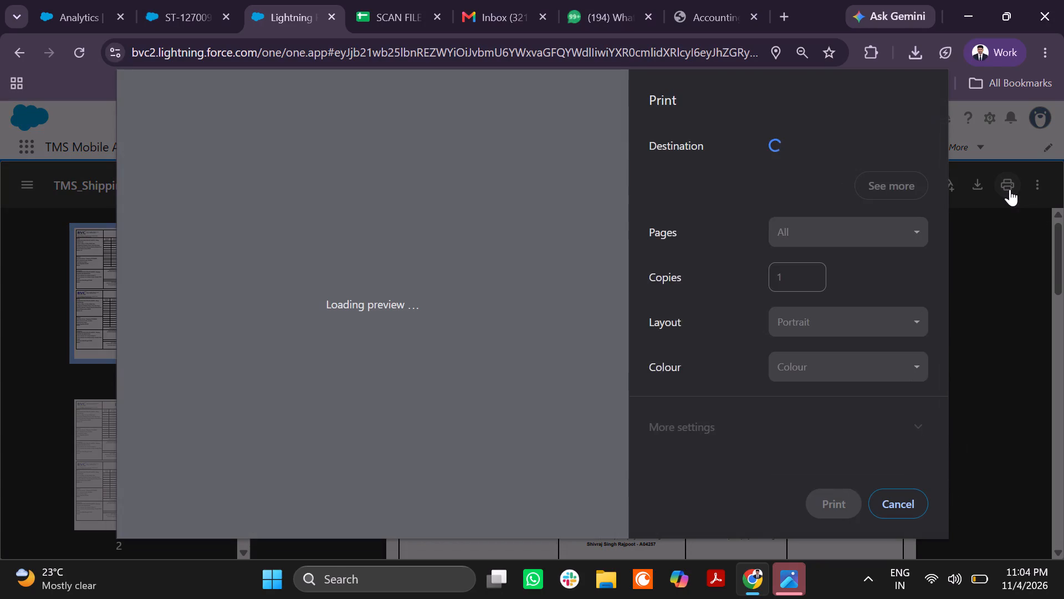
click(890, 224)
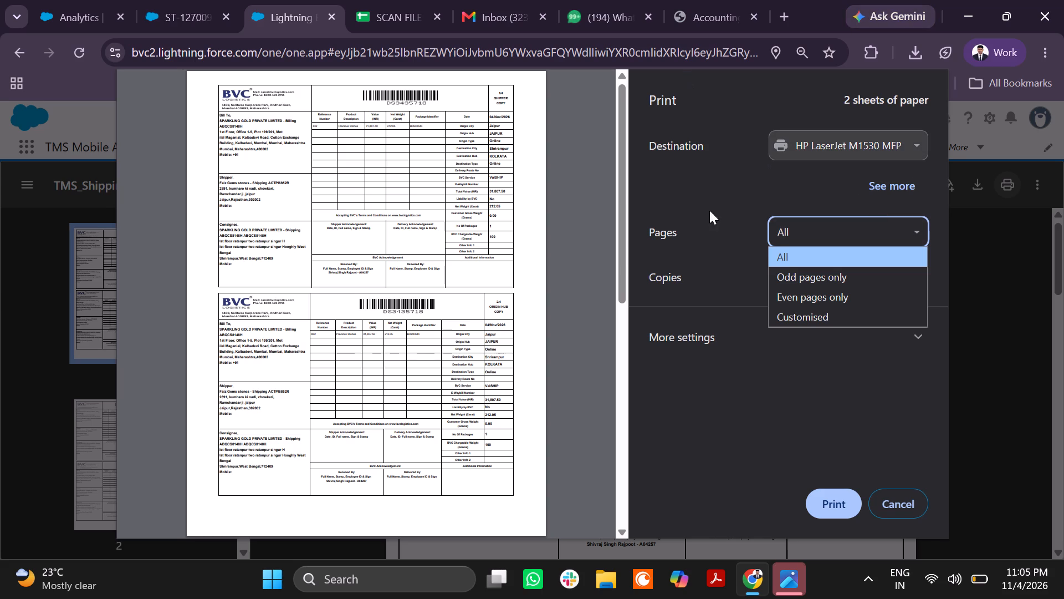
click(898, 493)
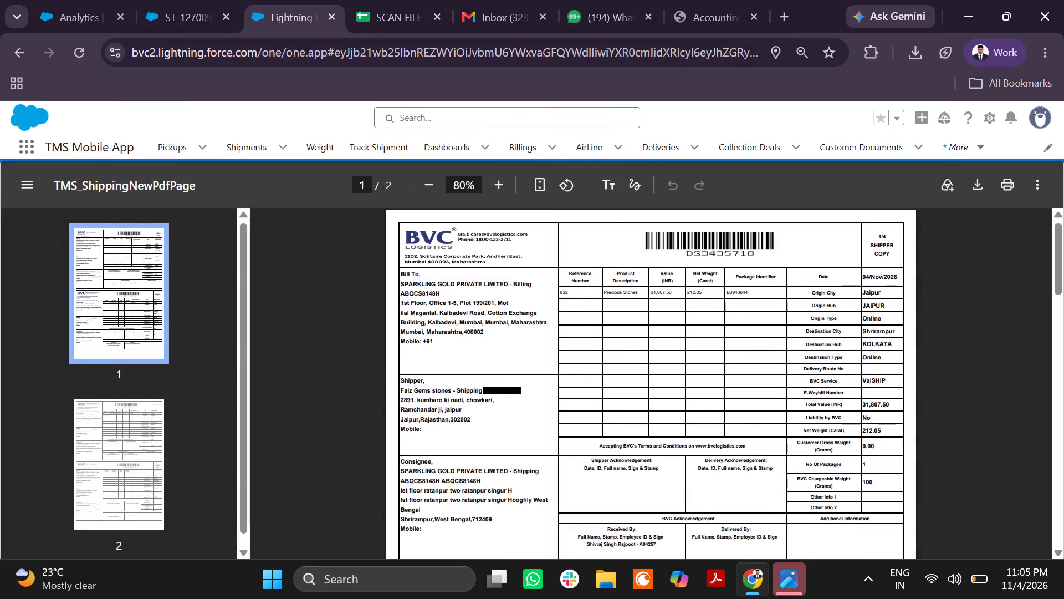
click(451, 119)
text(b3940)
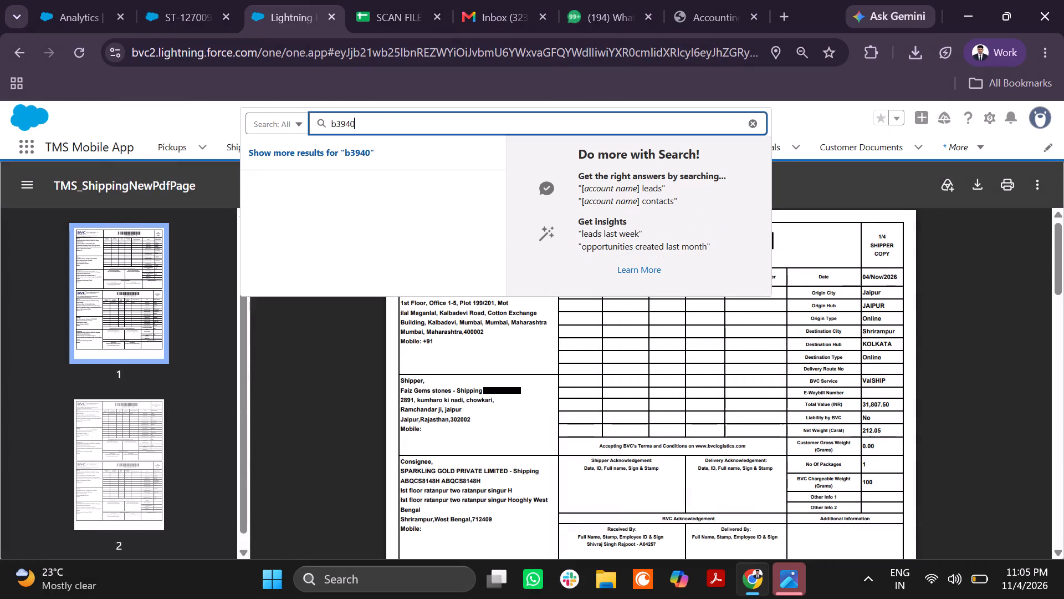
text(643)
click(371, 150)
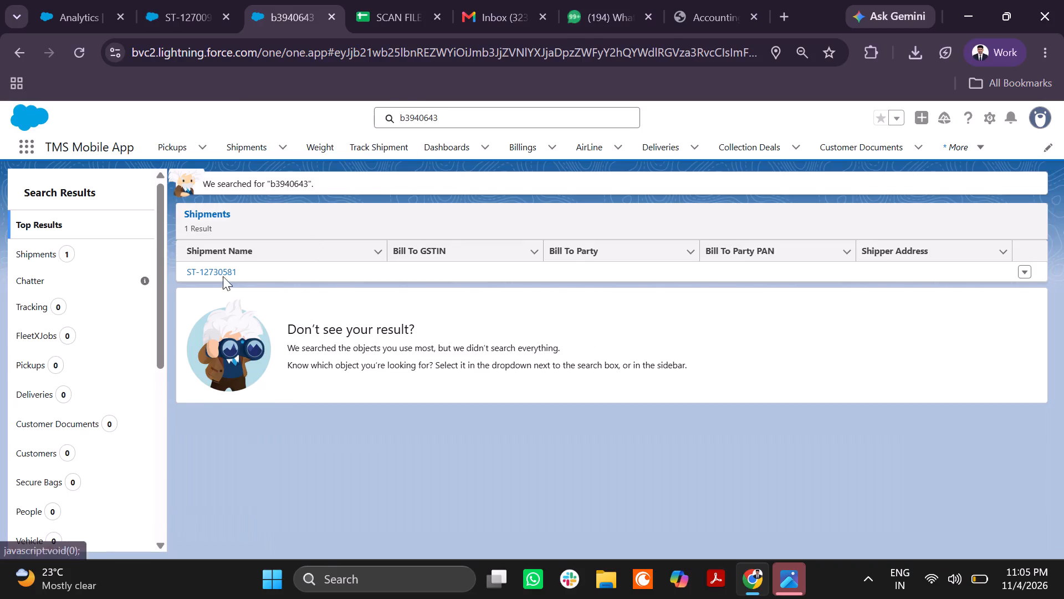
click(221, 271)
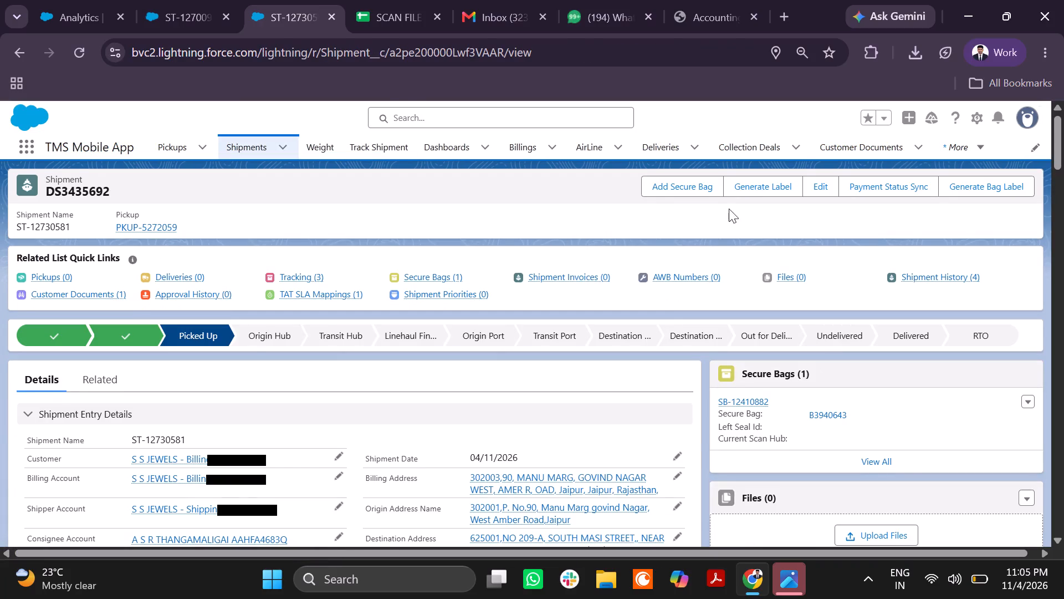
click(756, 182)
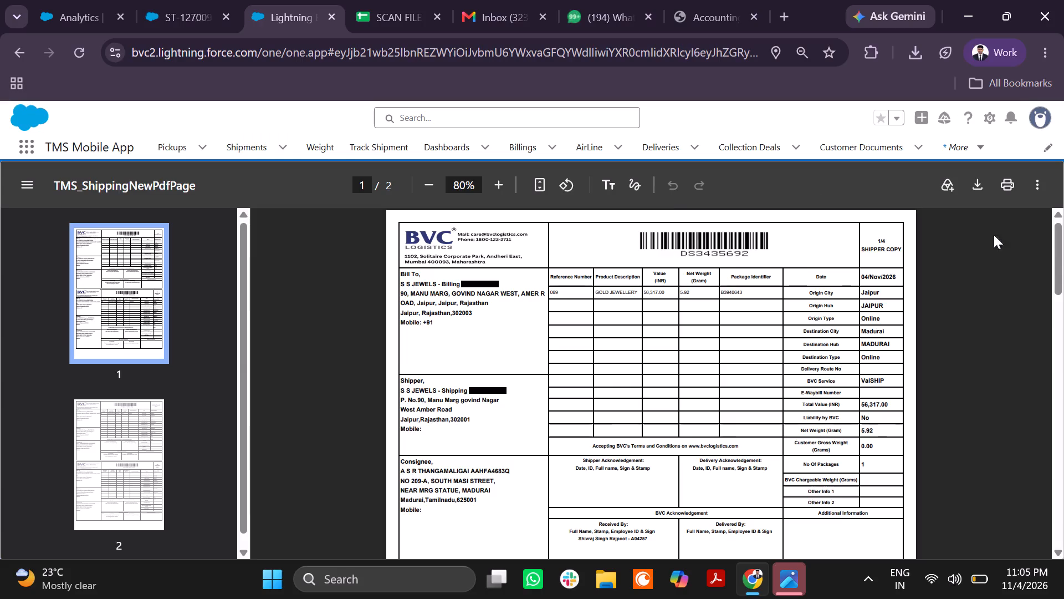
click(1015, 181)
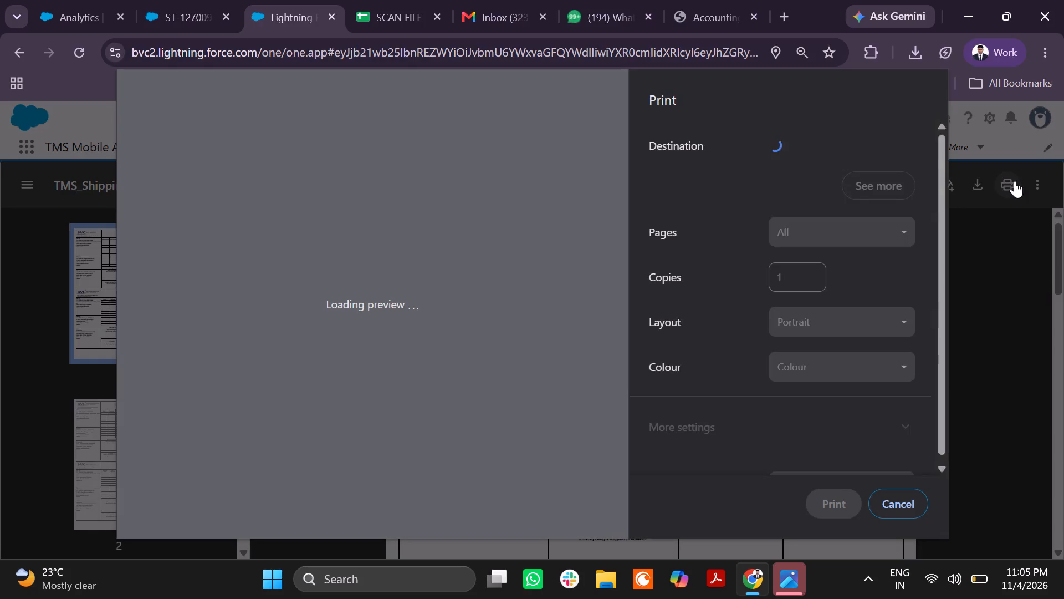
click(913, 233)
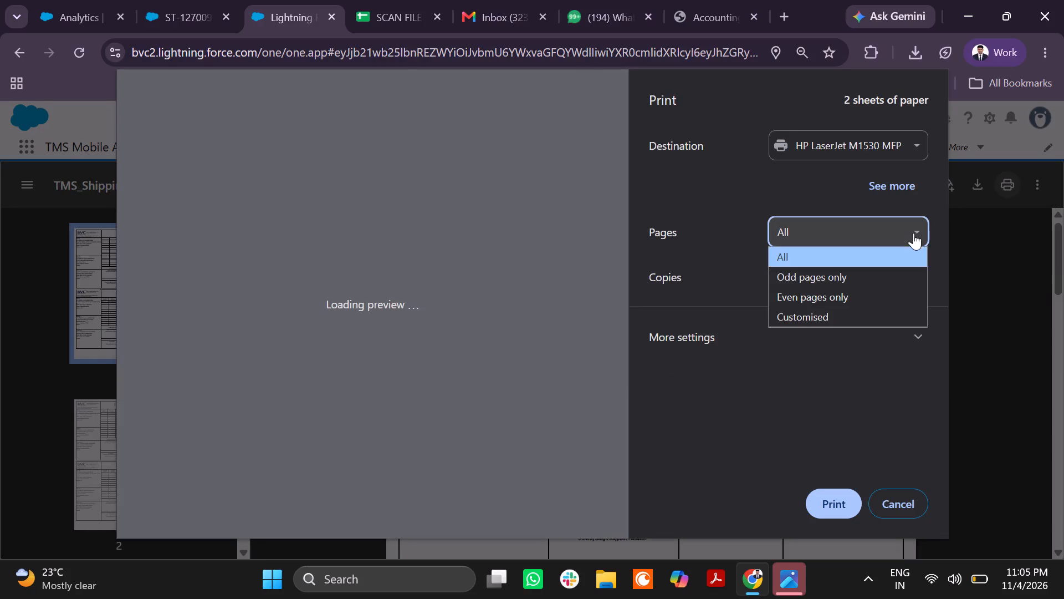
click(894, 308)
key(1)
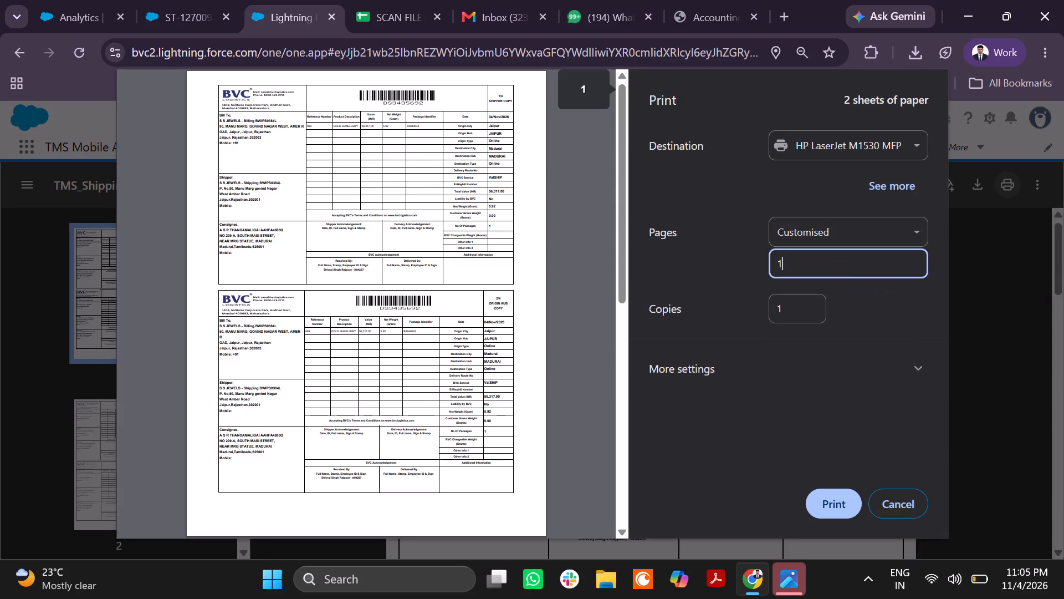
click(835, 510)
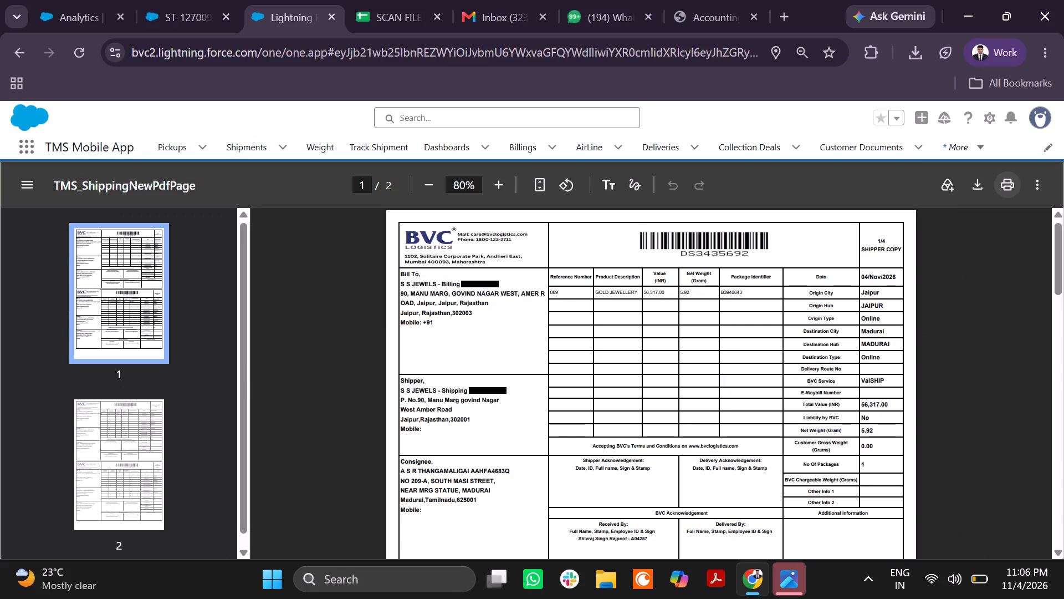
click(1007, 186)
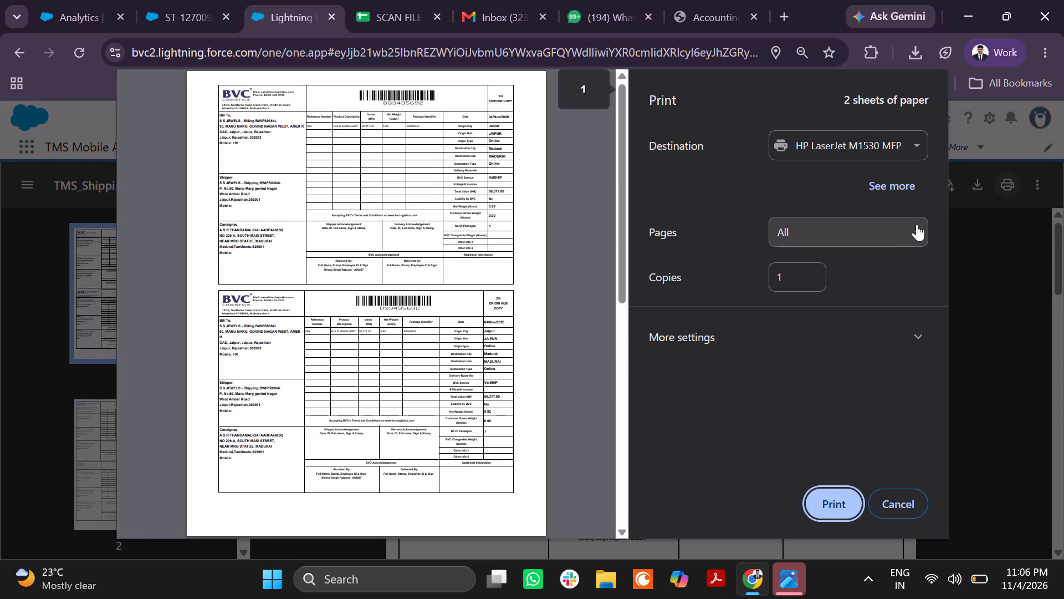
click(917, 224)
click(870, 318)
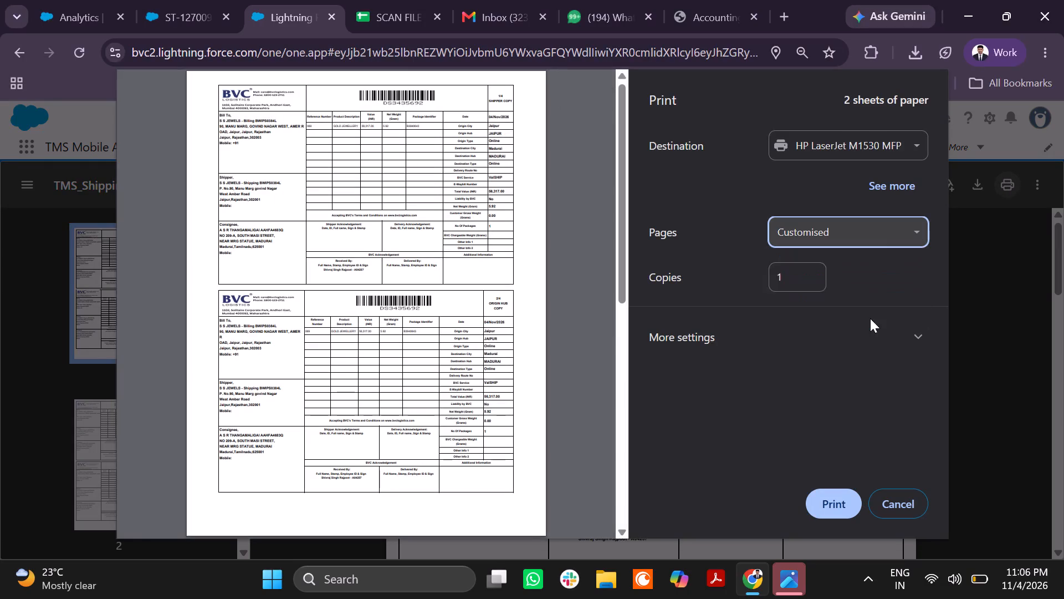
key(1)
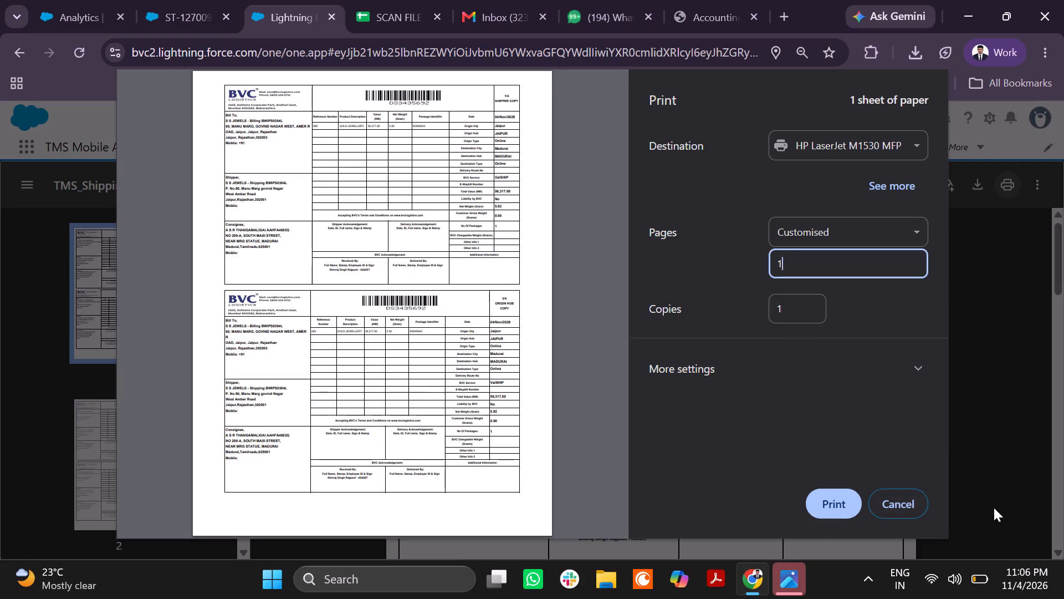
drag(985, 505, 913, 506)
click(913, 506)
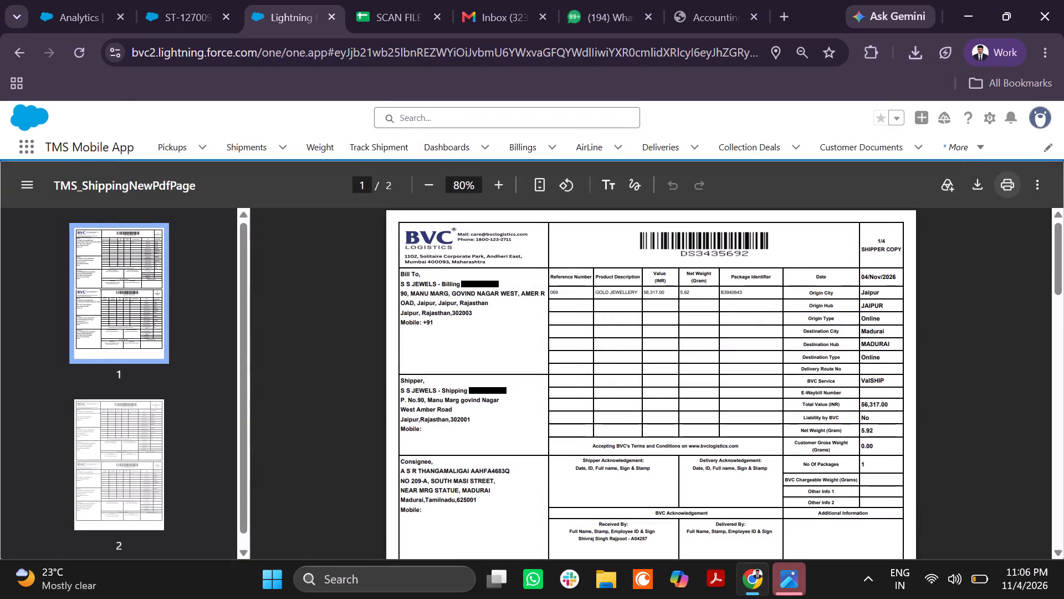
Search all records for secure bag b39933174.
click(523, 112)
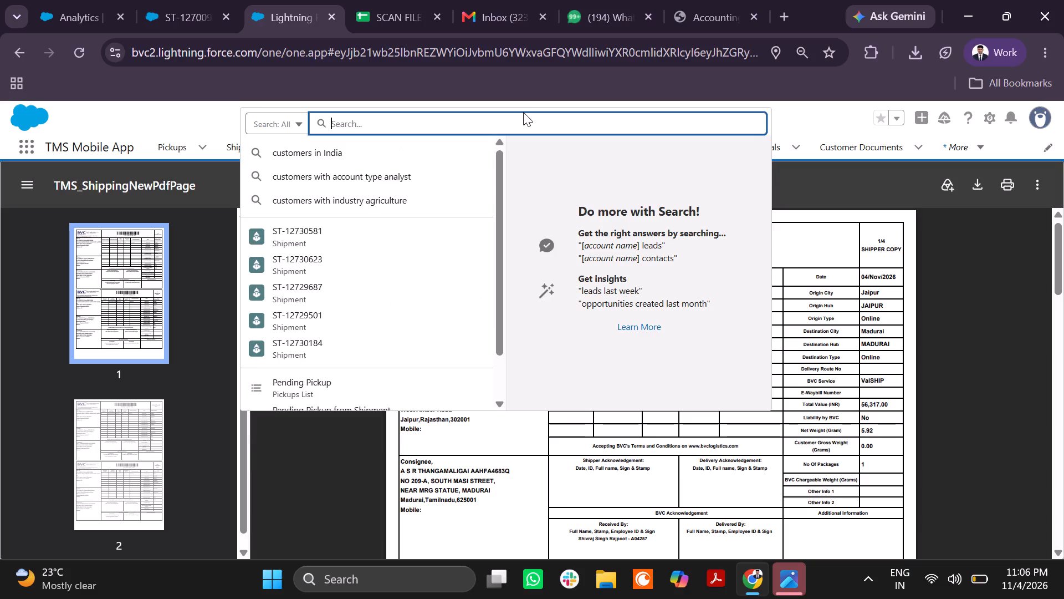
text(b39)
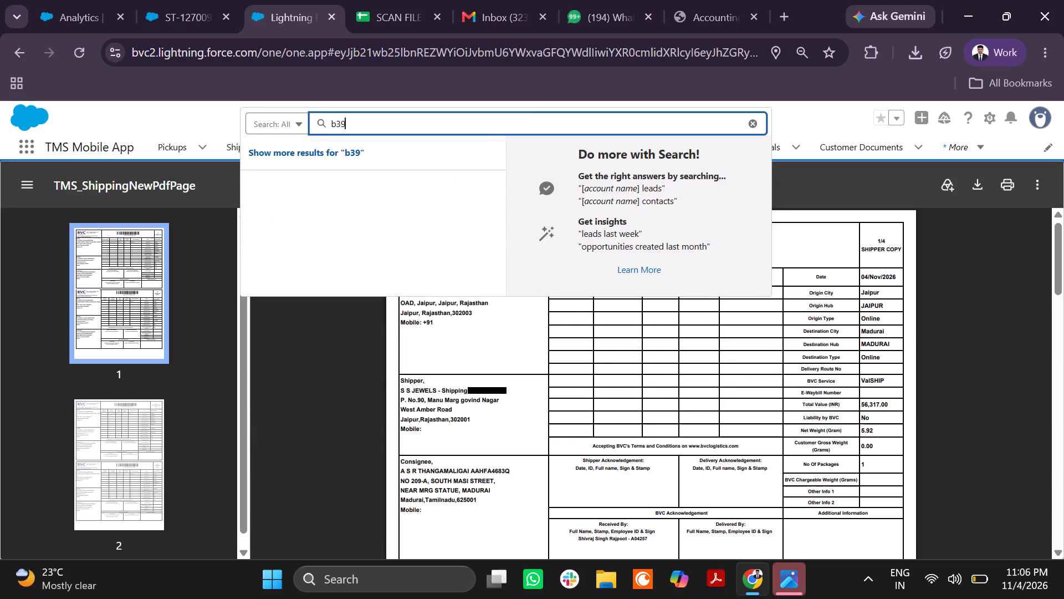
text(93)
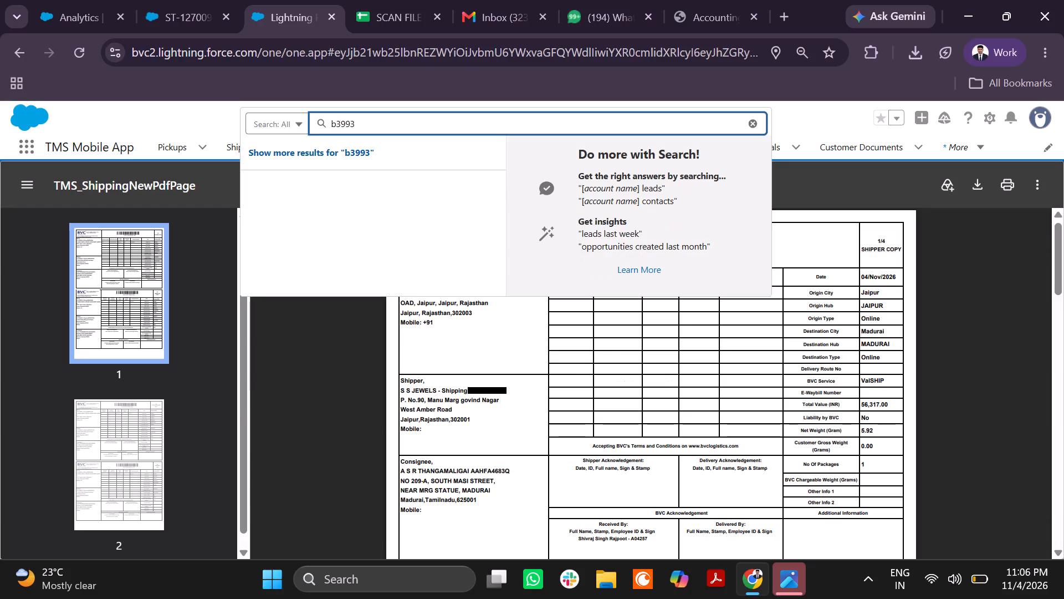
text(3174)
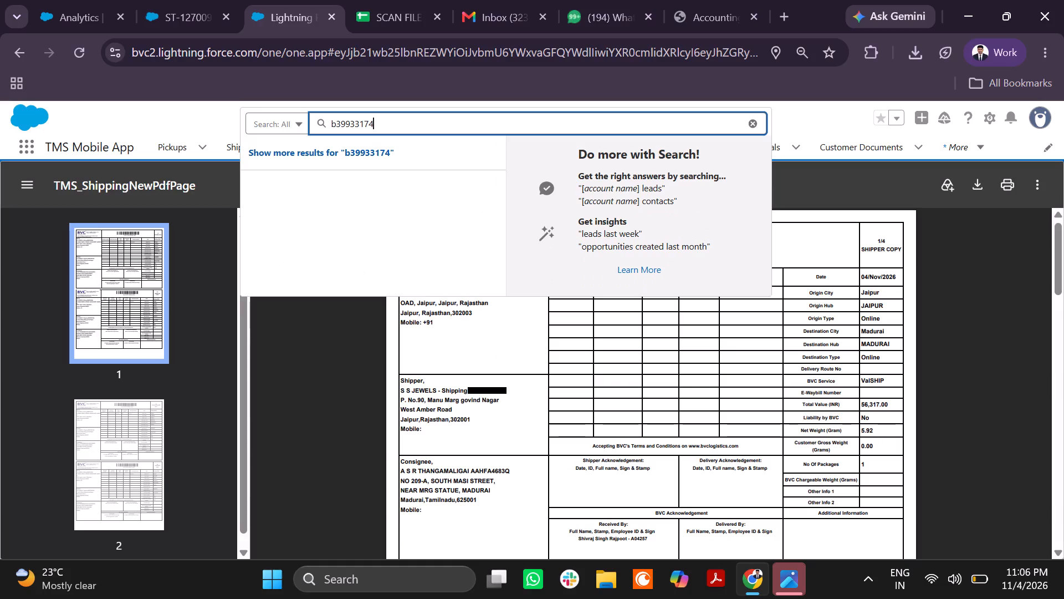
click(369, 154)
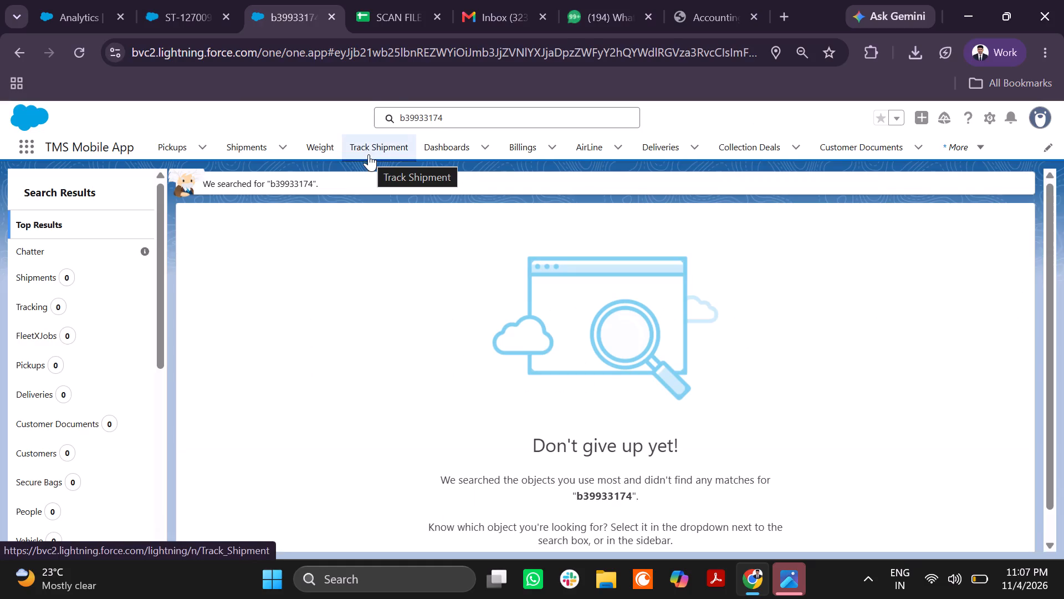
Search all records for secure bag b3993174 and open the matching shipment record.
click(463, 115)
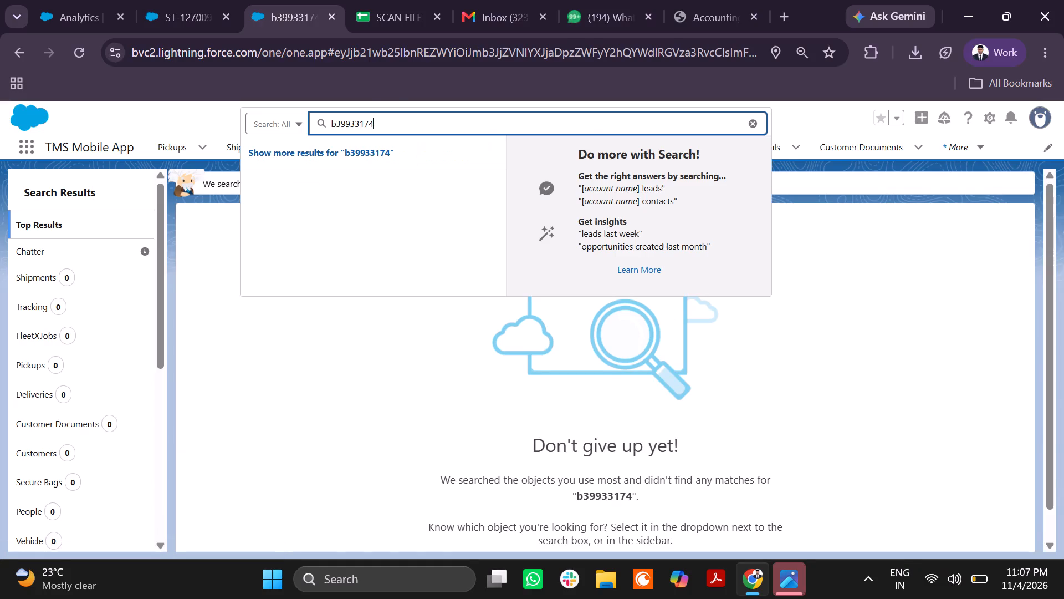
key(BackSpace)
key(BackSpace)
key(BackSpace)
key(BackSpace)
key(BackSpace)
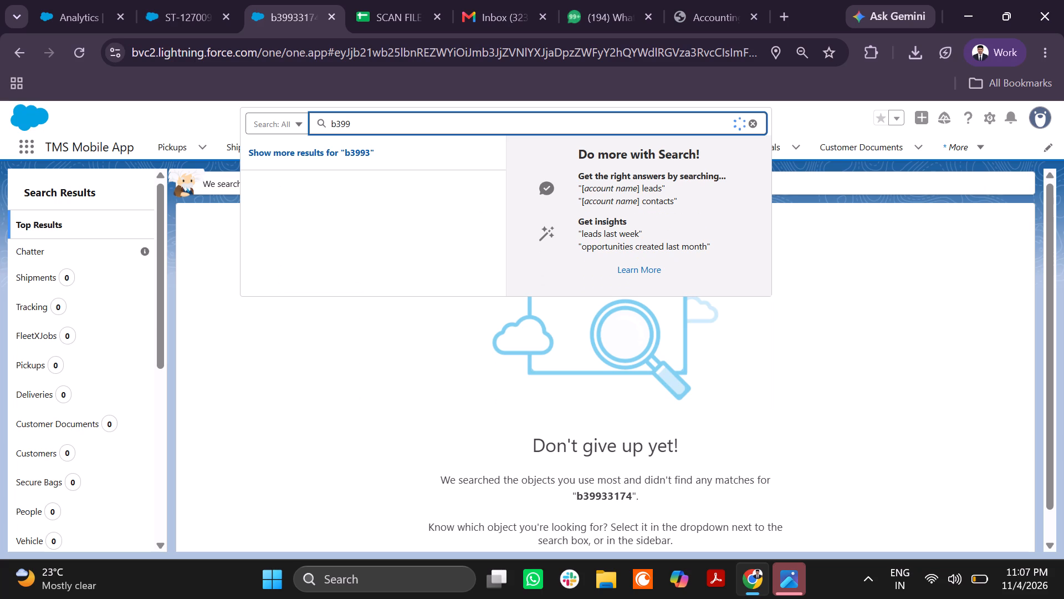
key(BackSpace)
text(93)
key(1)
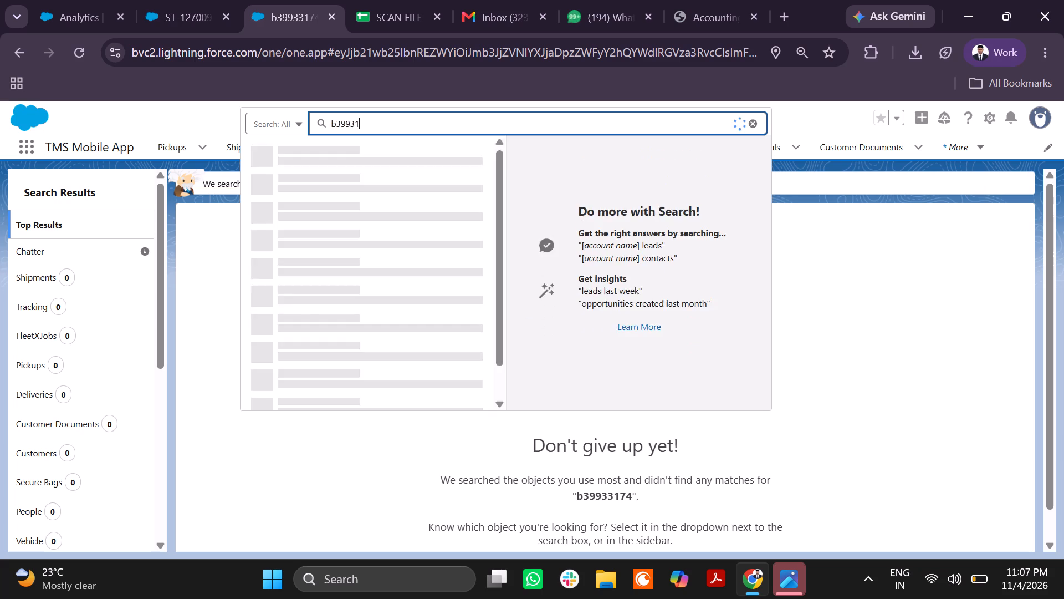
text(74)
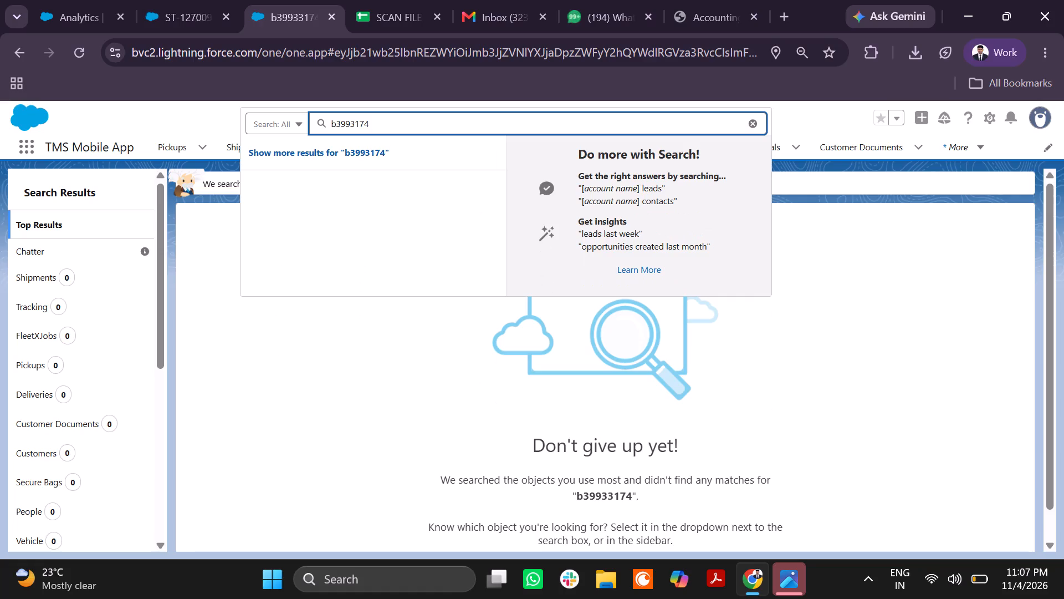
click(373, 149)
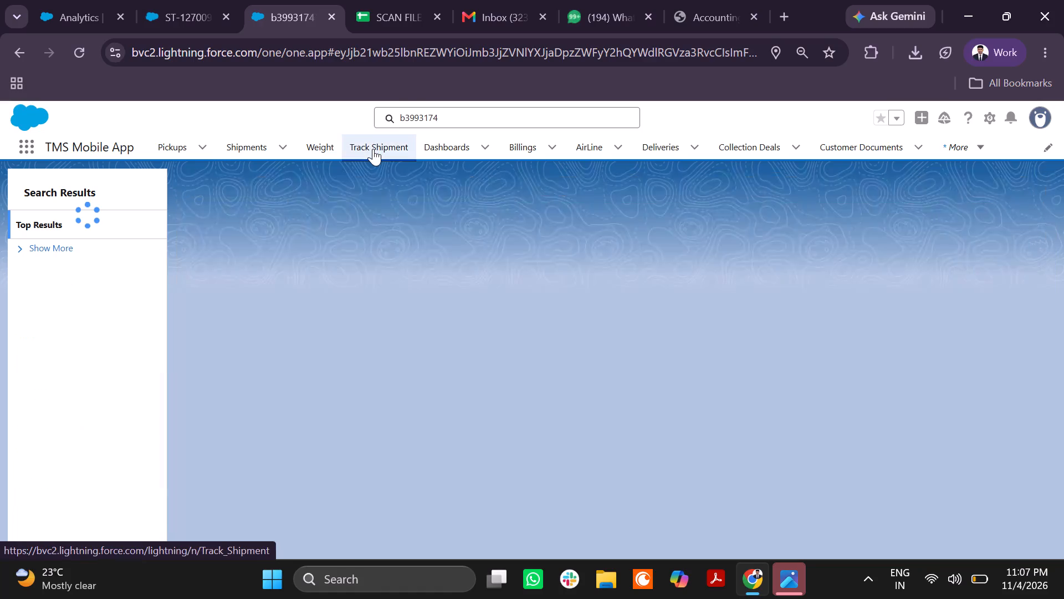
click(218, 277)
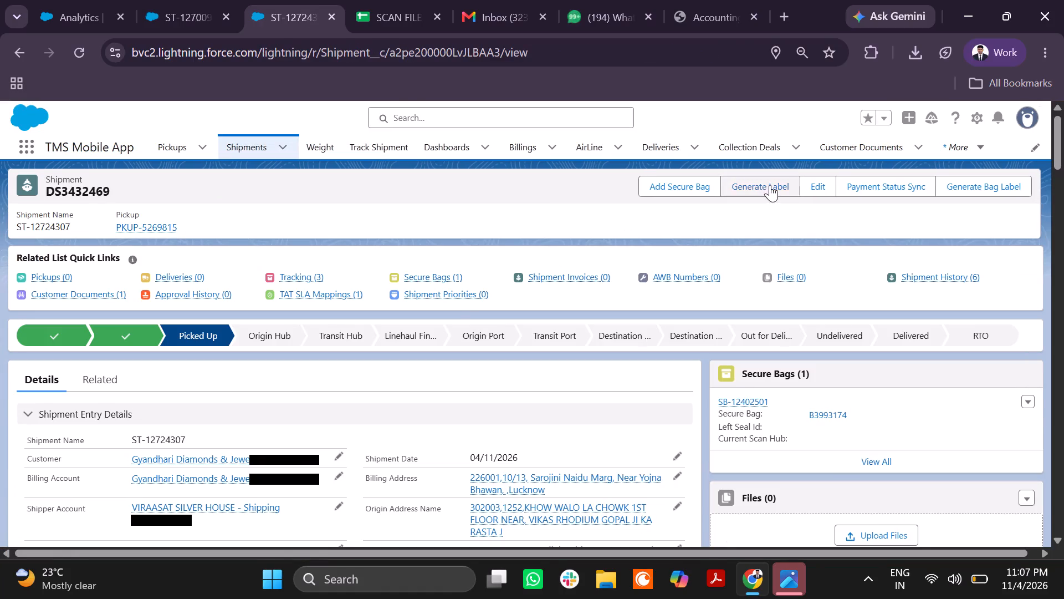
click(770, 185)
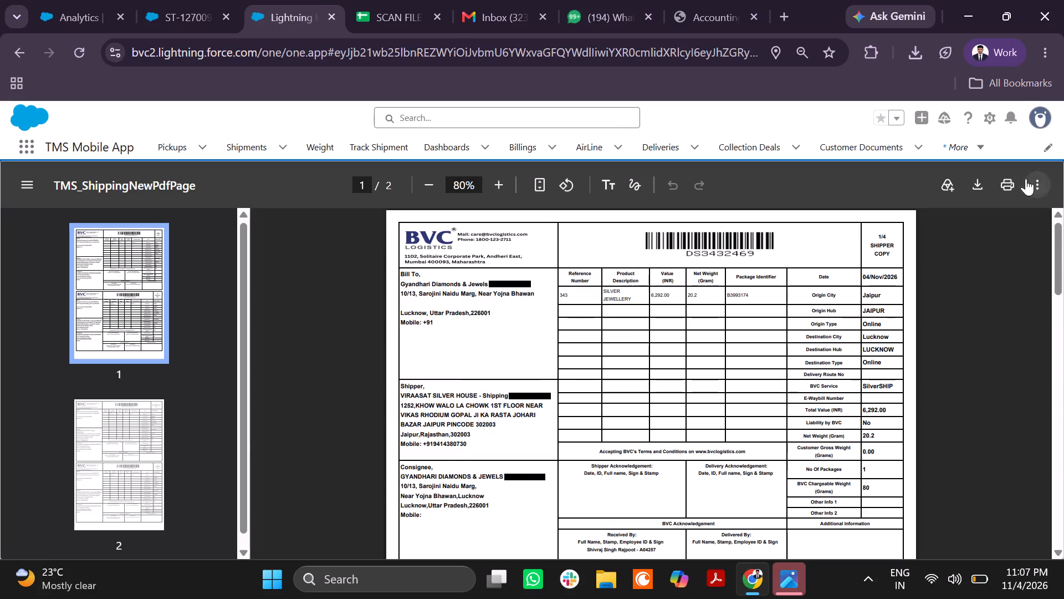
click(1012, 180)
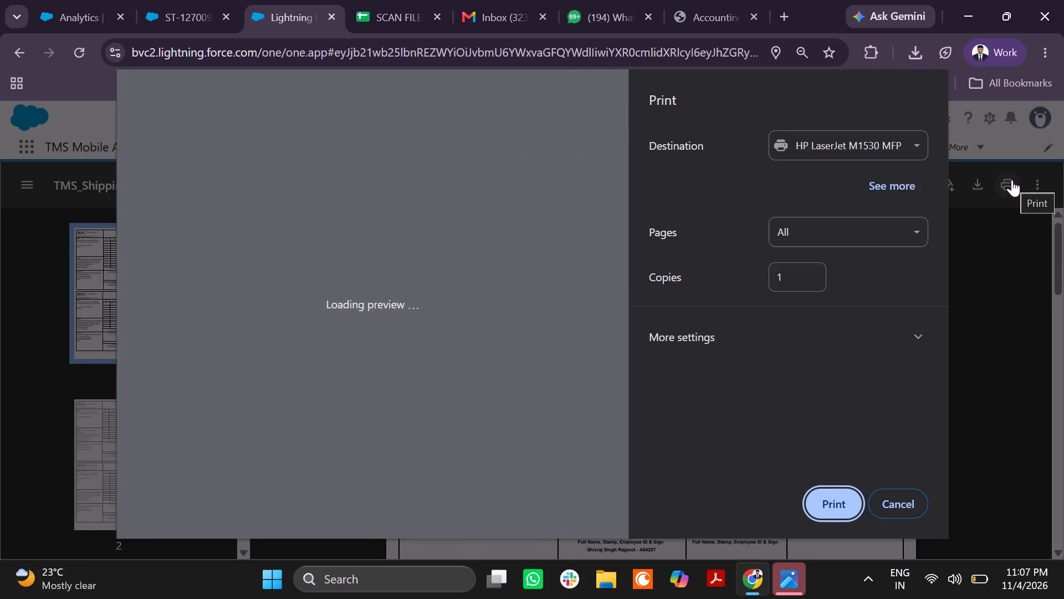
click(920, 229)
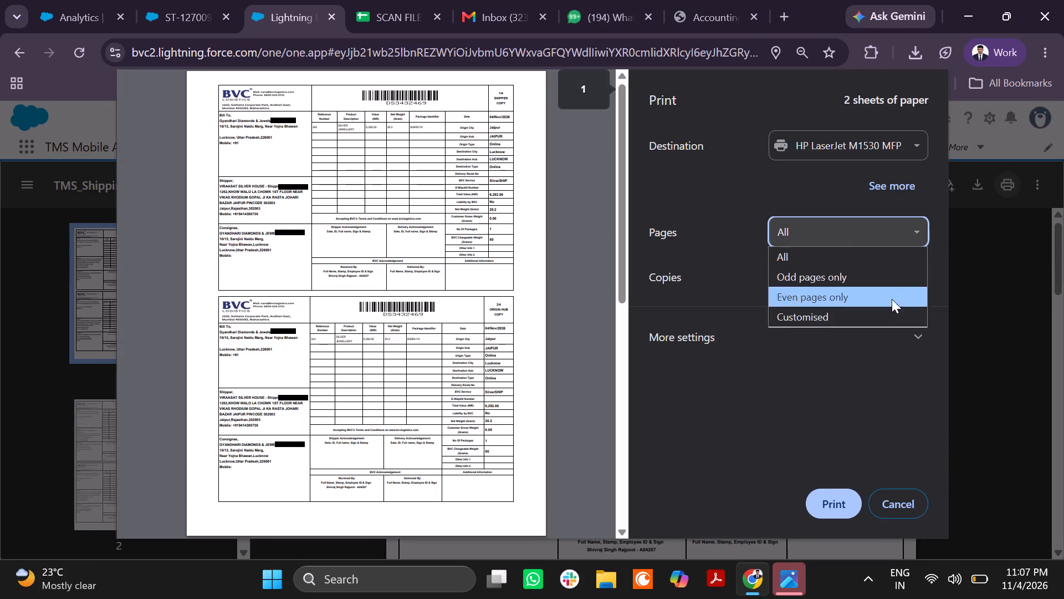
click(888, 309)
key(1)
key(1)
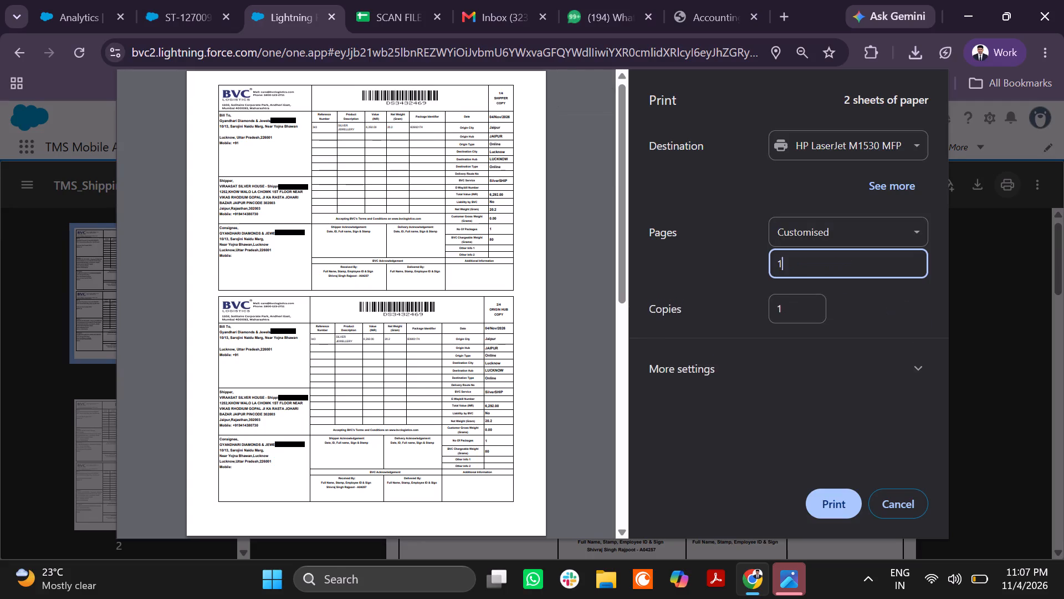
click(822, 496)
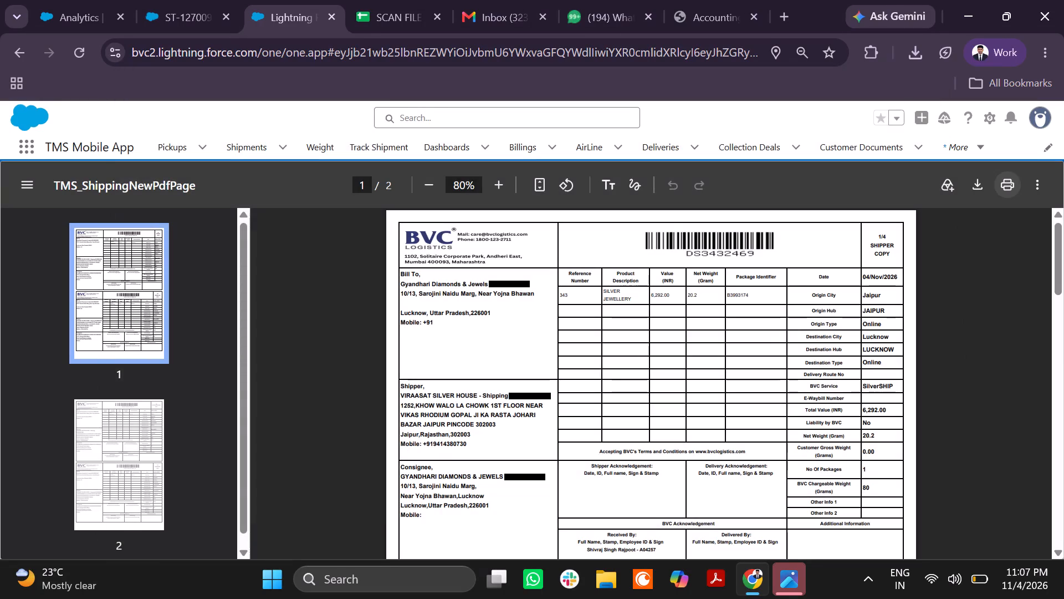
click(468, 119)
key(b)
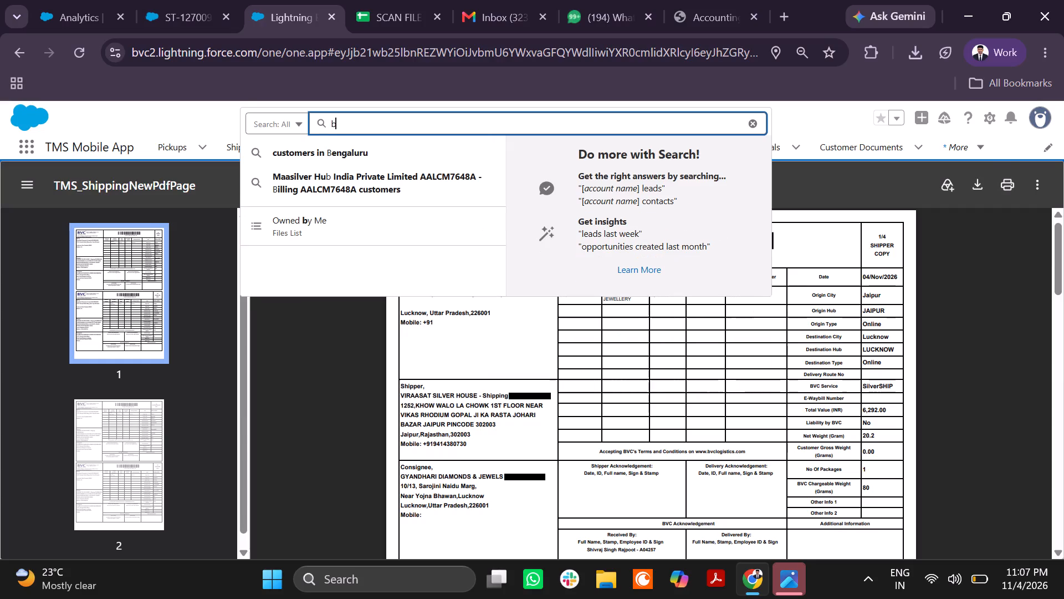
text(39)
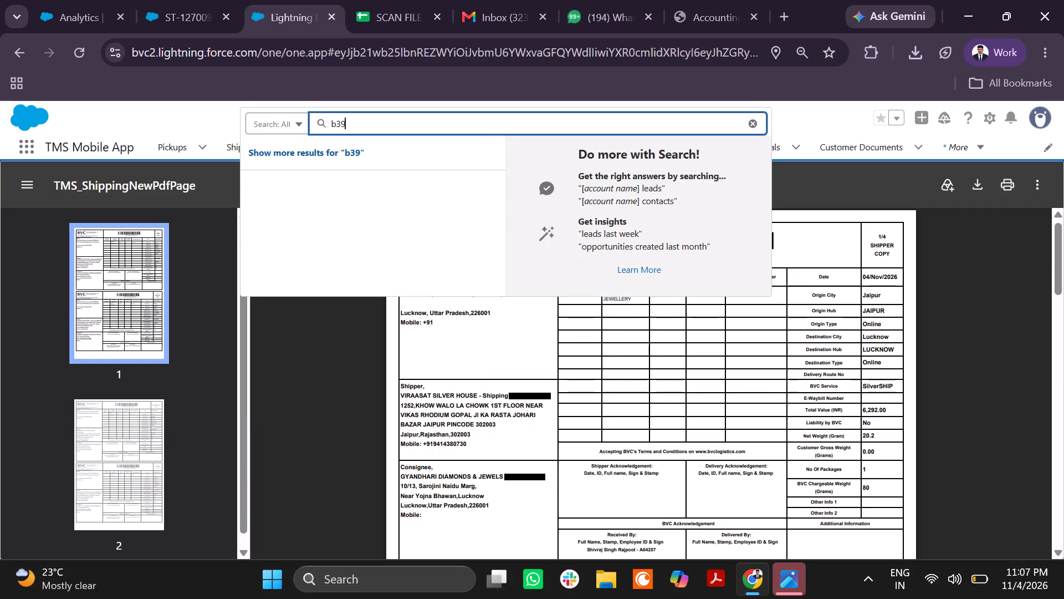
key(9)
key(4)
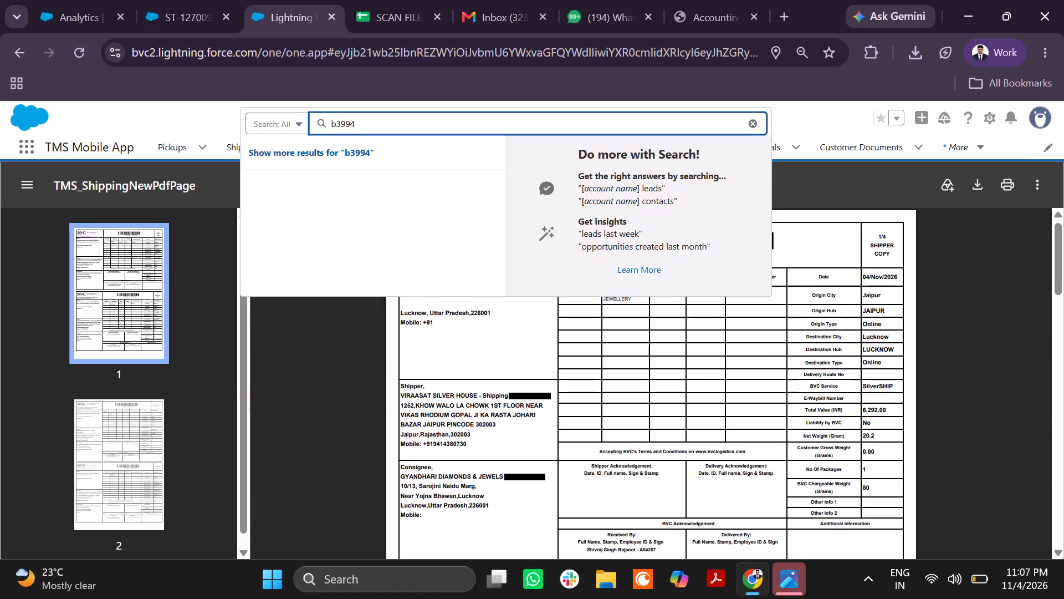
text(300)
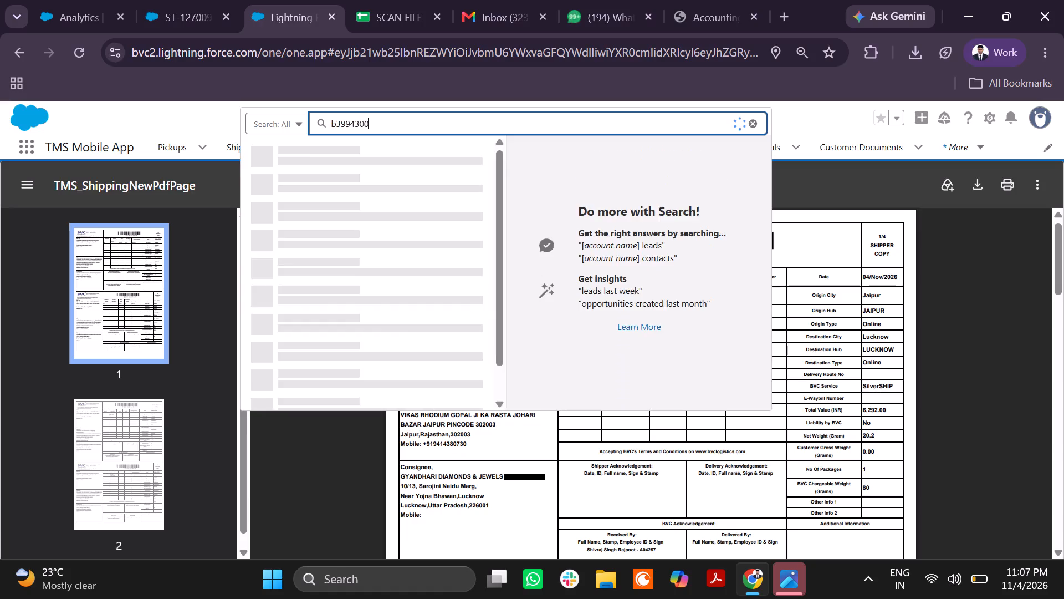
click(374, 154)
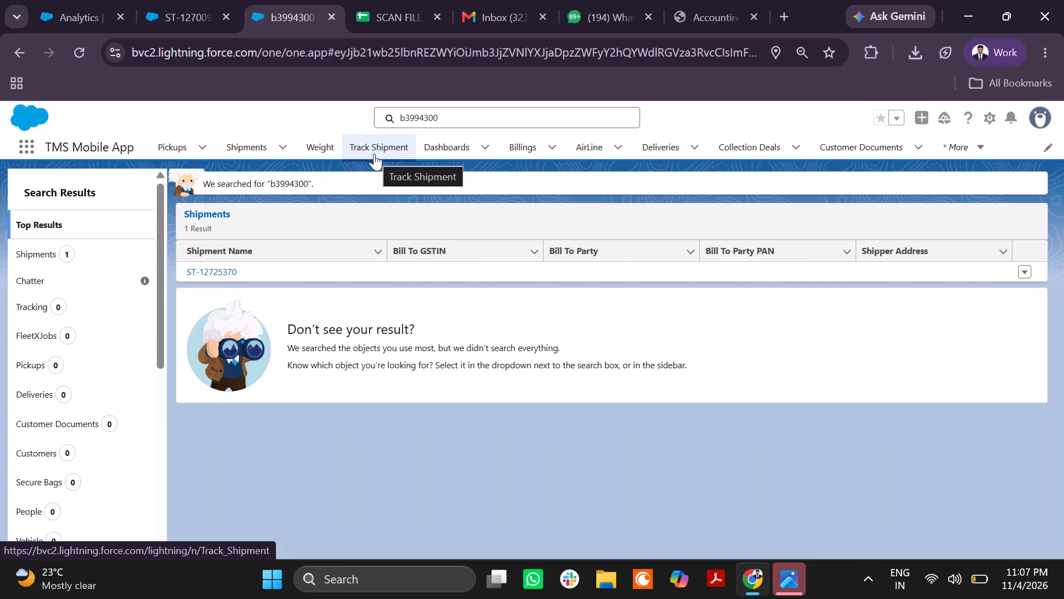
click(225, 267)
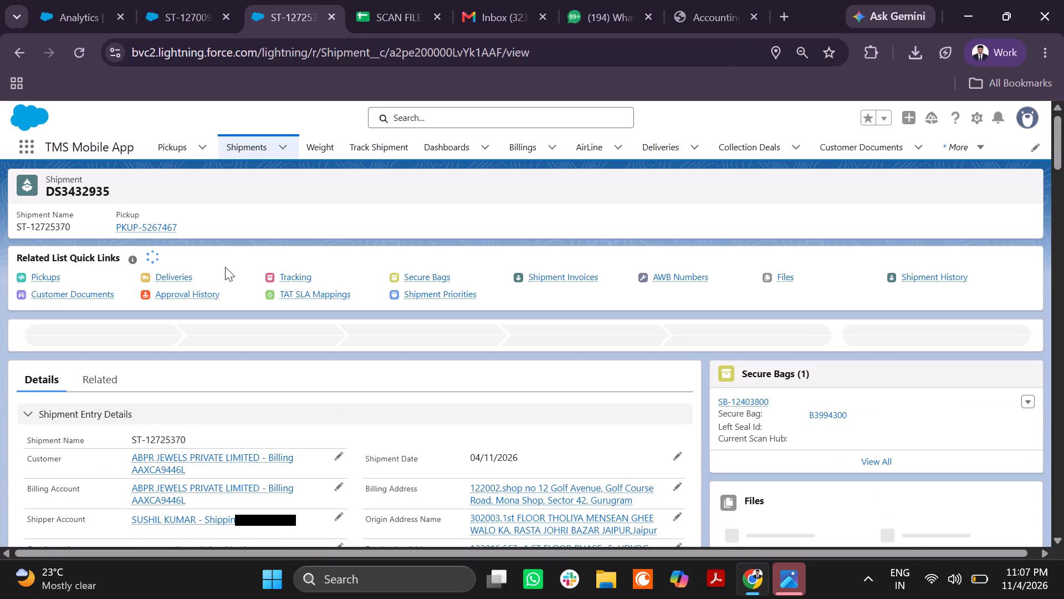
click(744, 185)
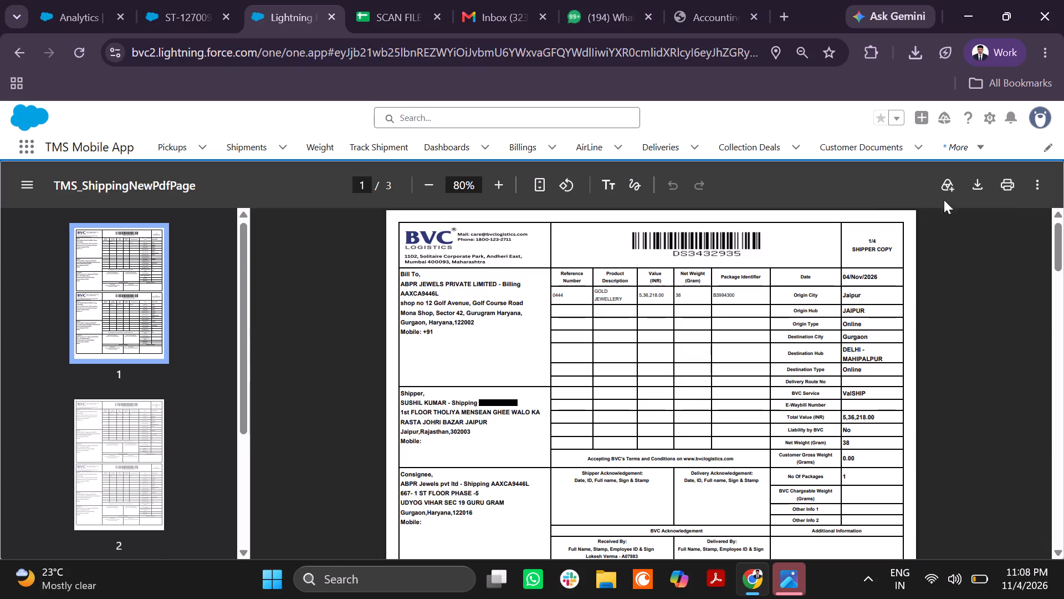
click(1008, 184)
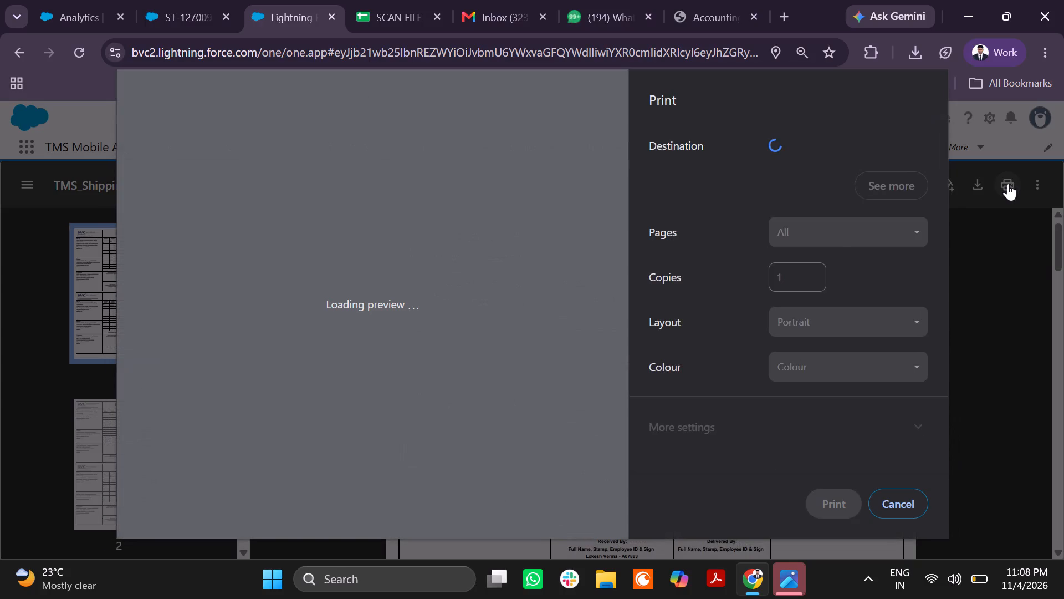
click(913, 224)
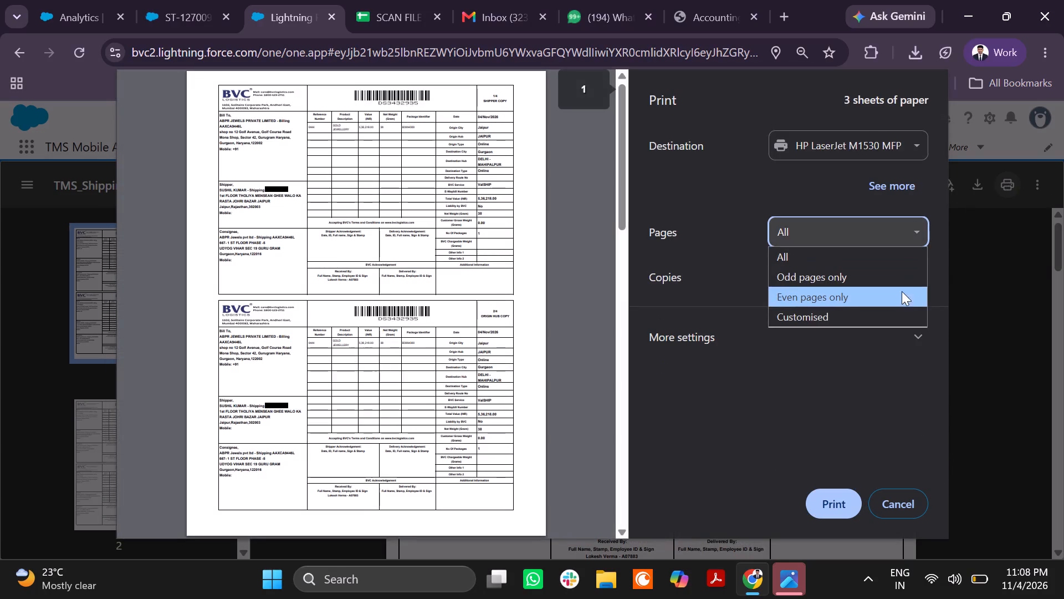
click(898, 316)
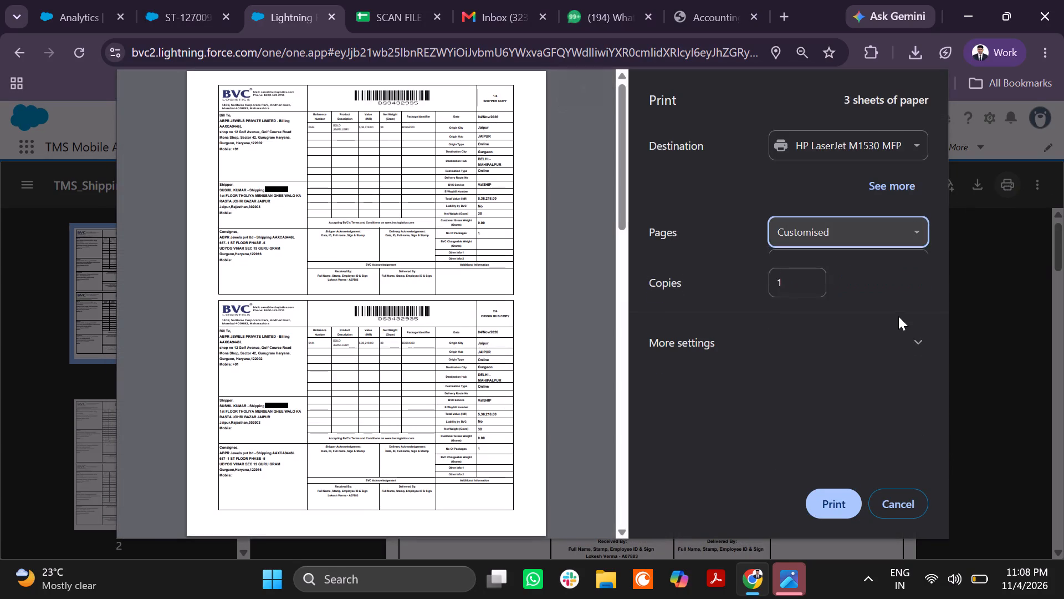
key(1)
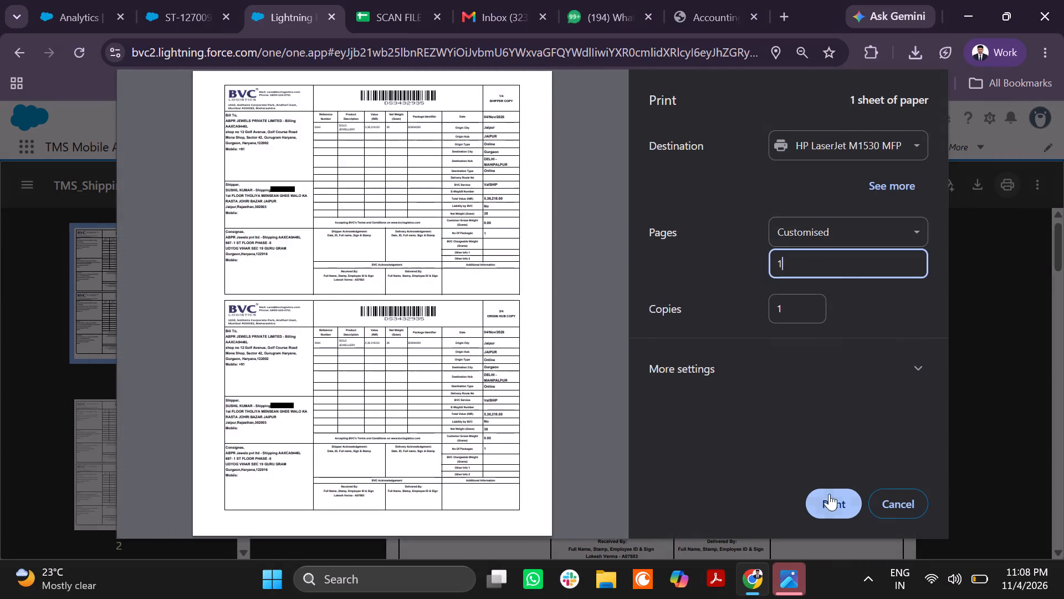
click(830, 499)
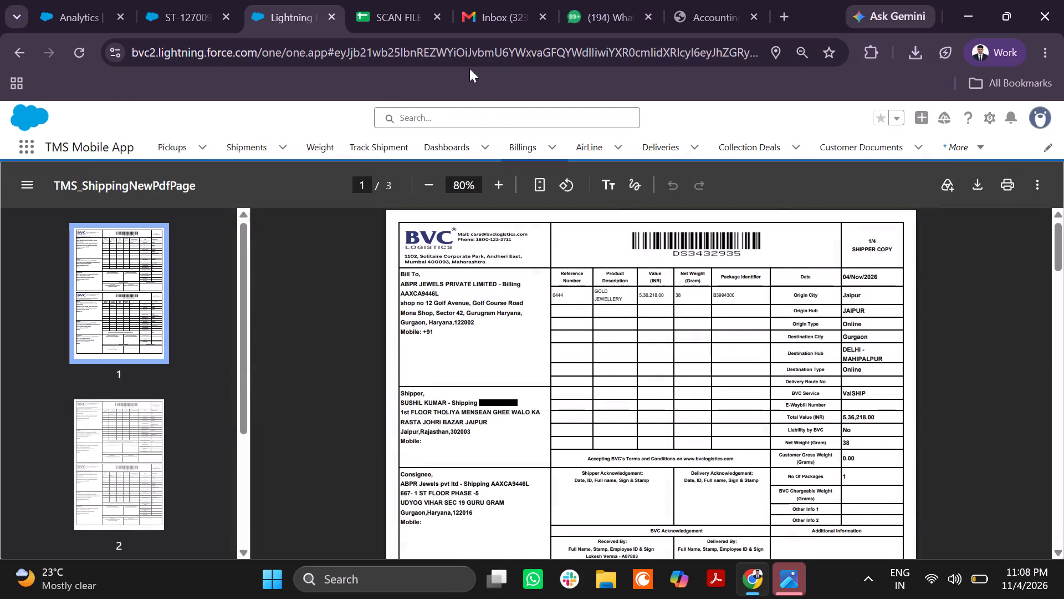
click(471, 125)
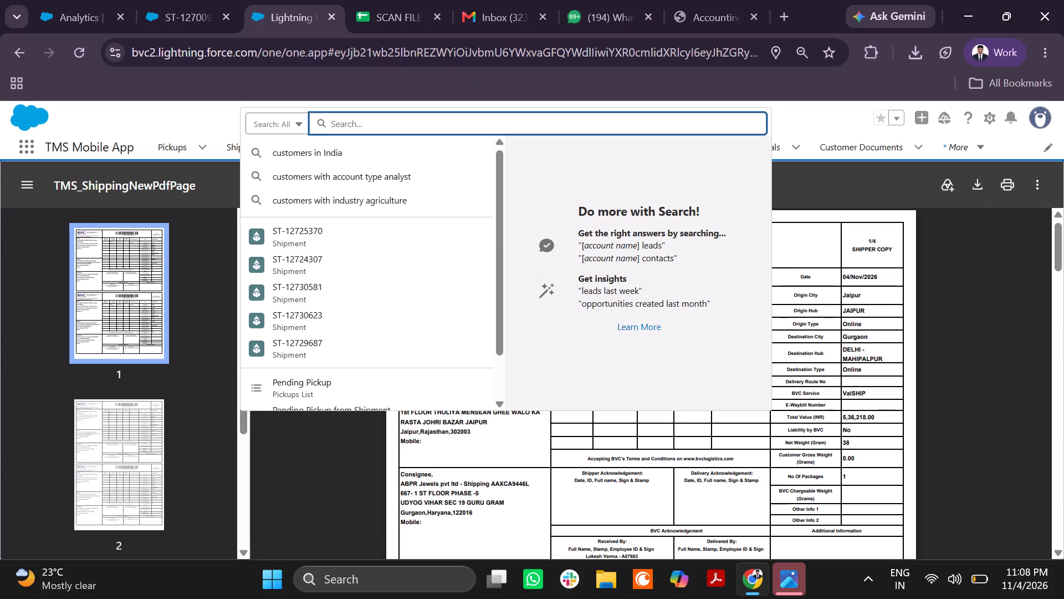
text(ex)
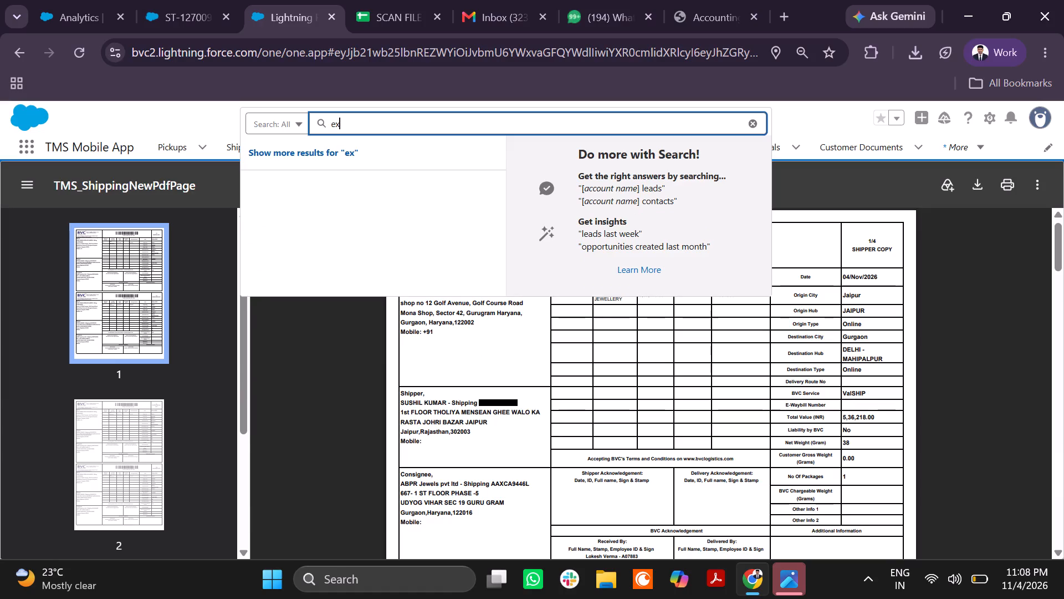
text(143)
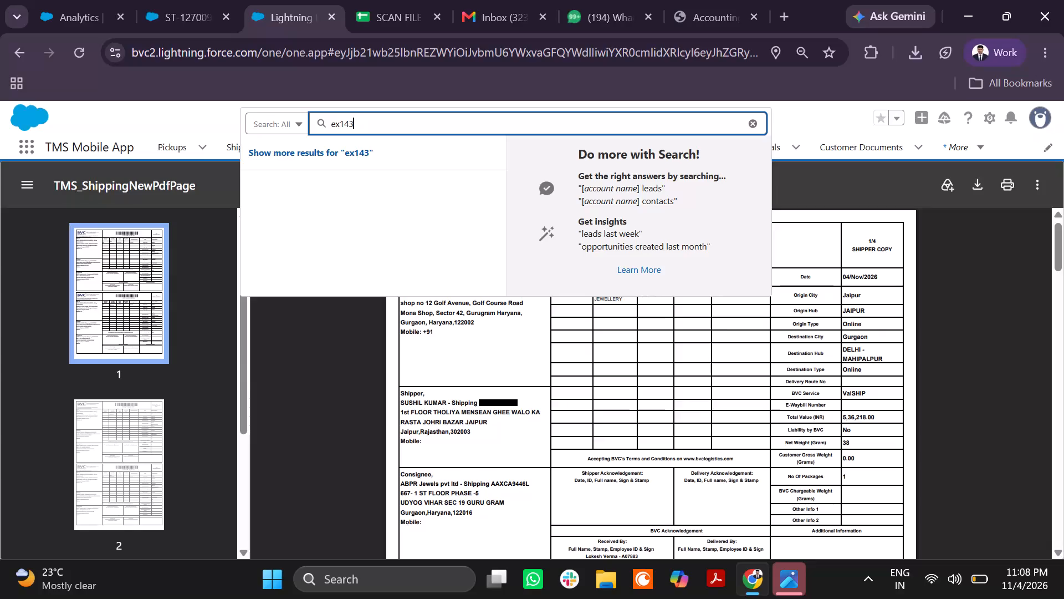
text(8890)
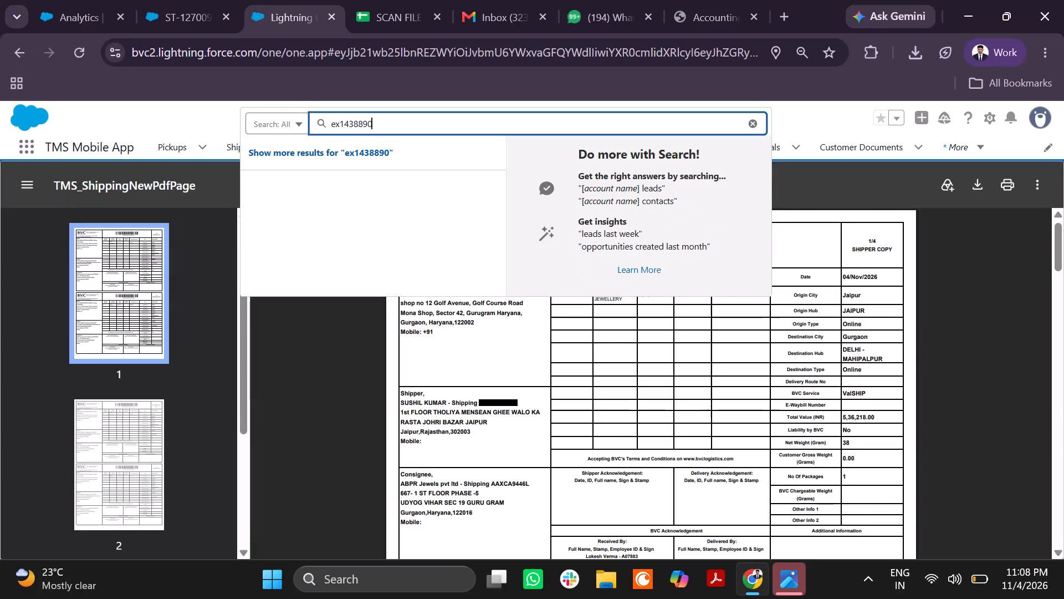
click(374, 150)
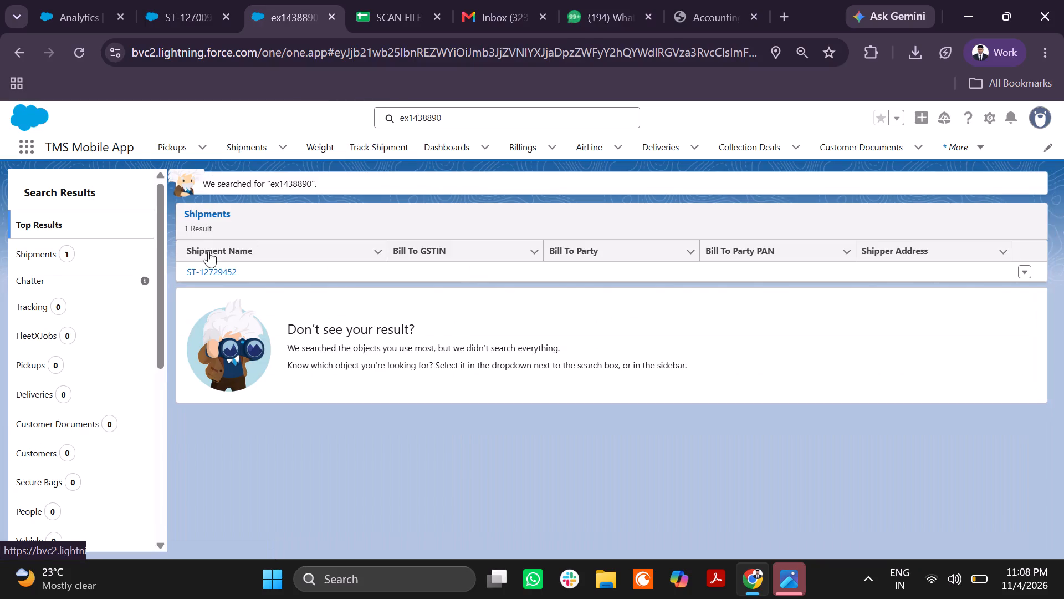
click(219, 268)
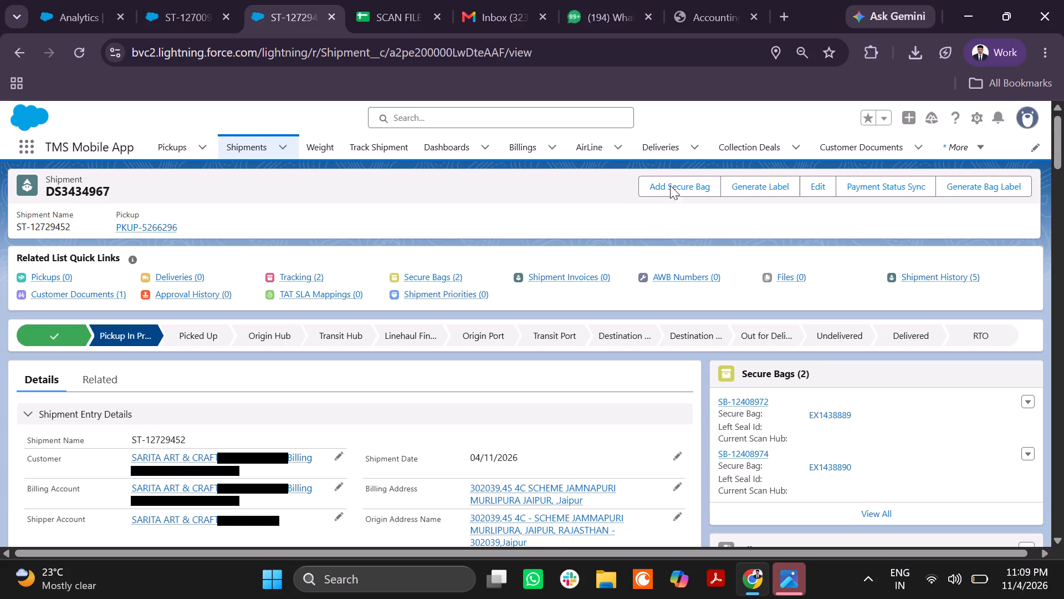
click(623, 204)
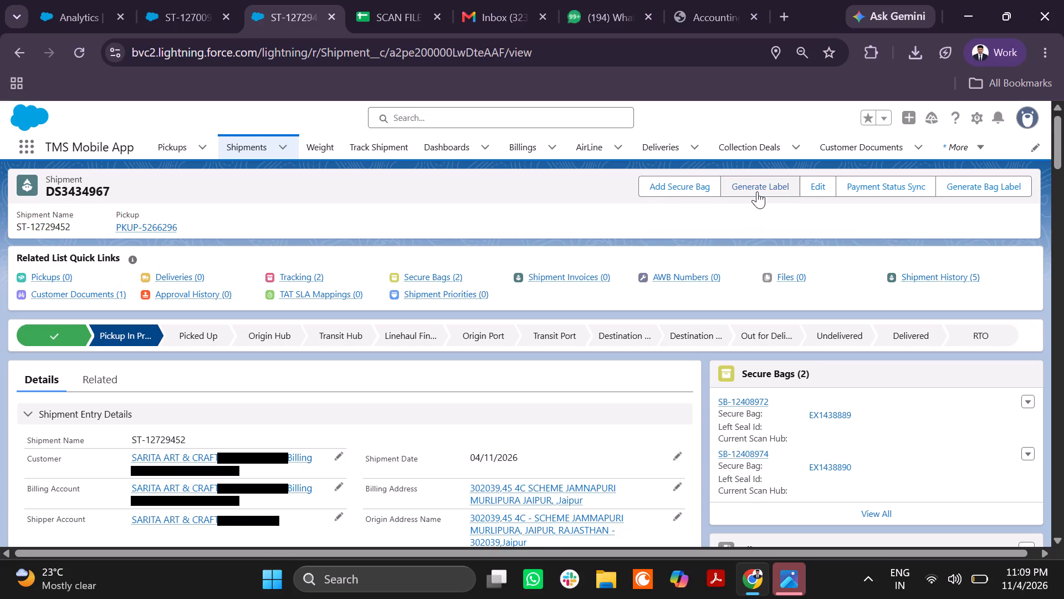
click(757, 191)
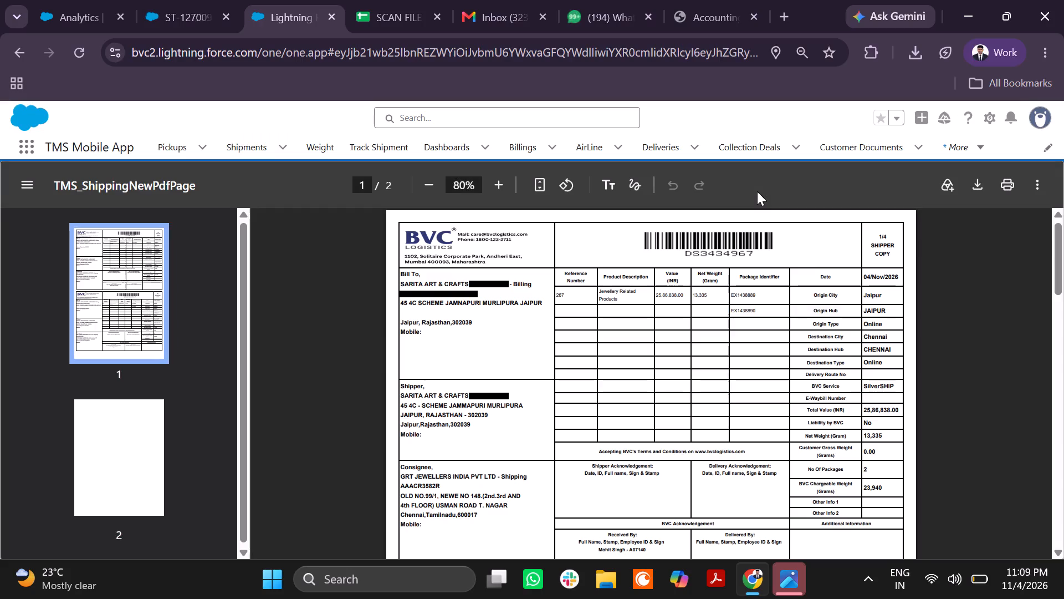
click(1008, 181)
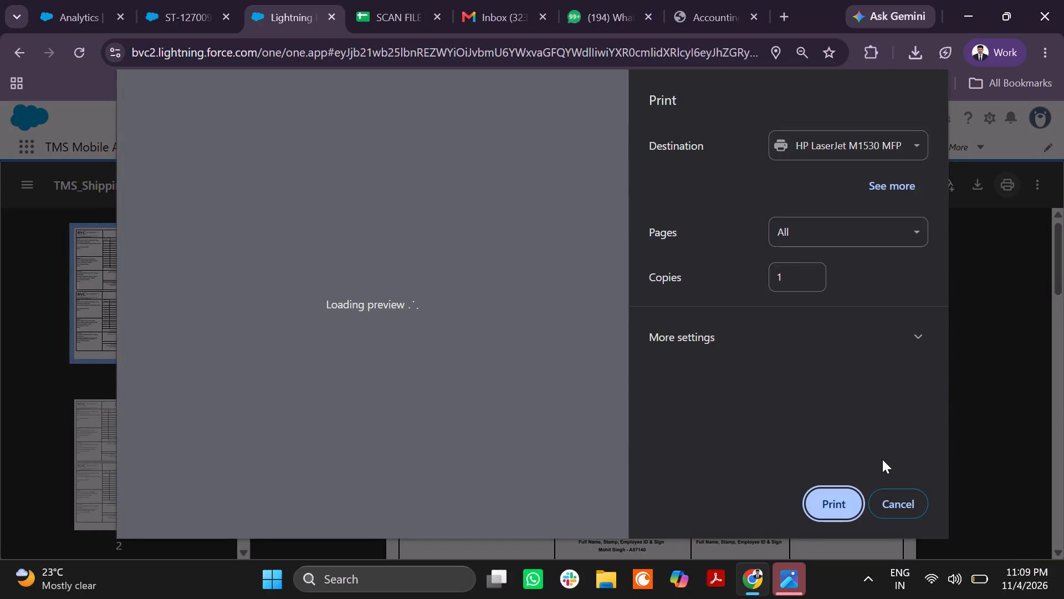
click(841, 501)
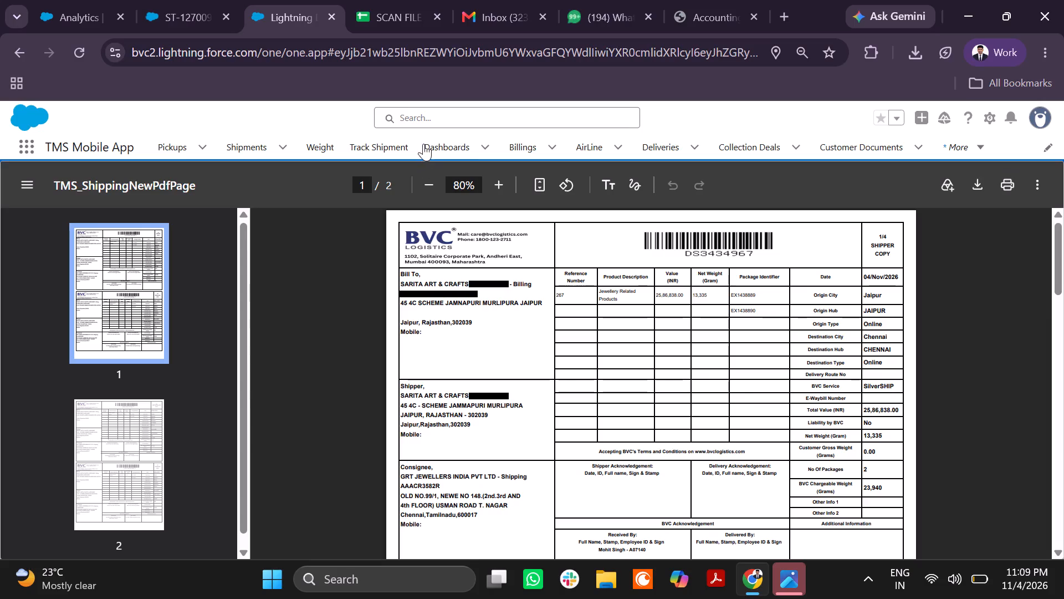
click(428, 117)
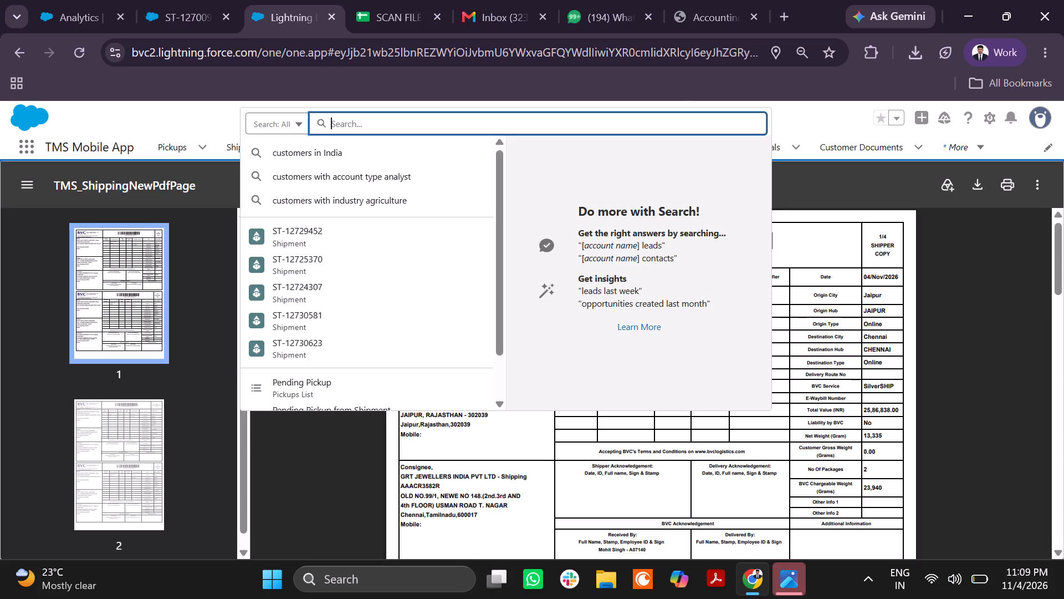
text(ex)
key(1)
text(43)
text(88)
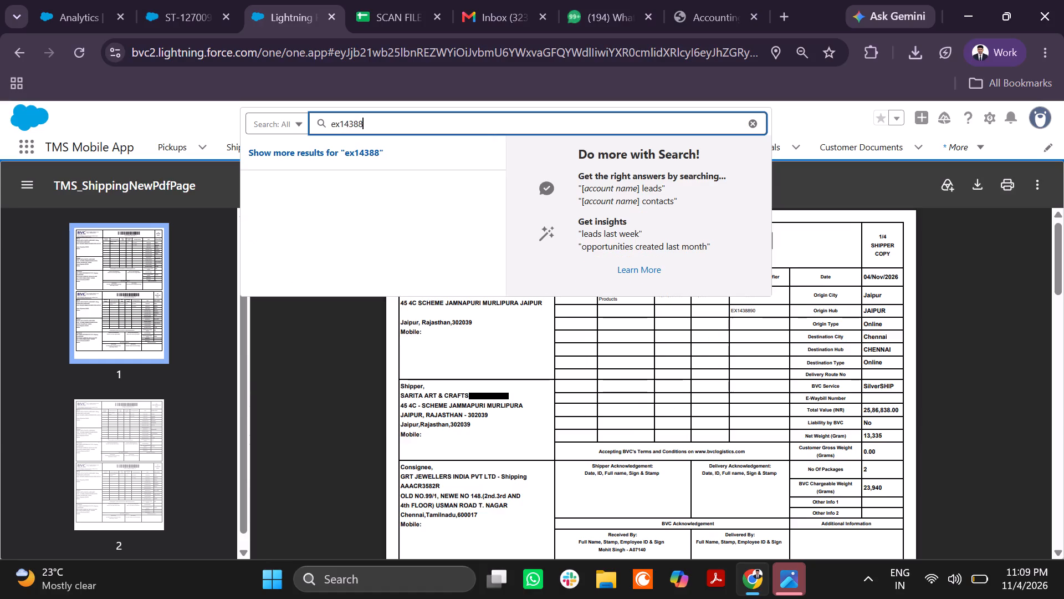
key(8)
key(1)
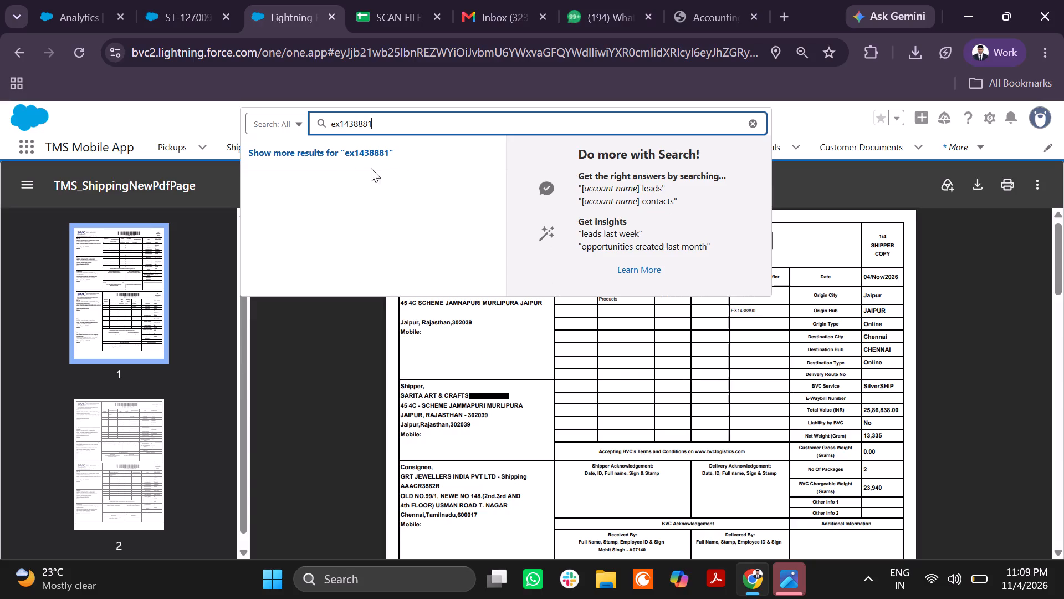
click(376, 153)
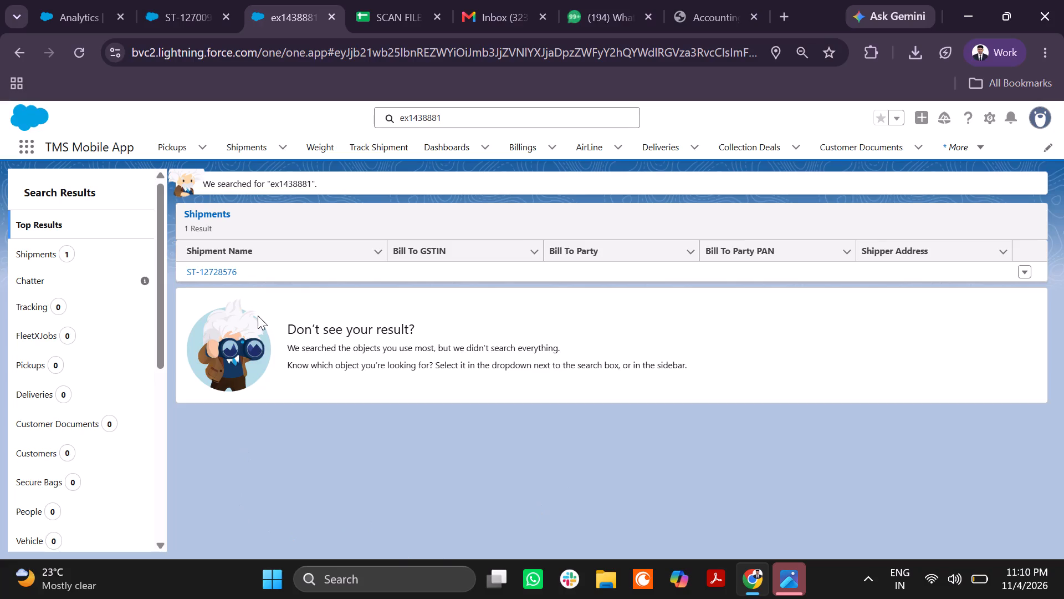
click(228, 270)
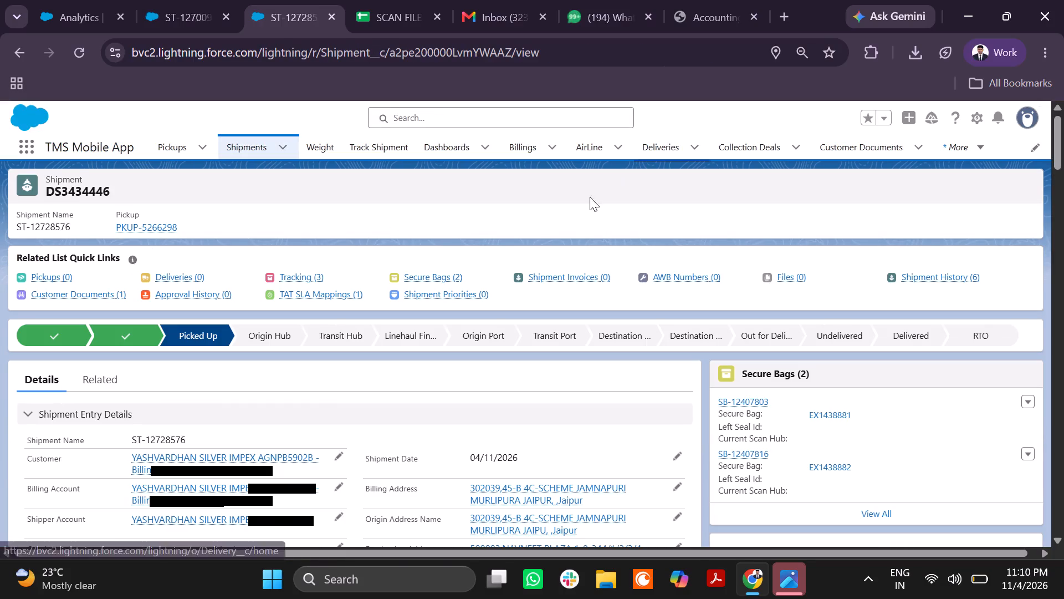
click(776, 184)
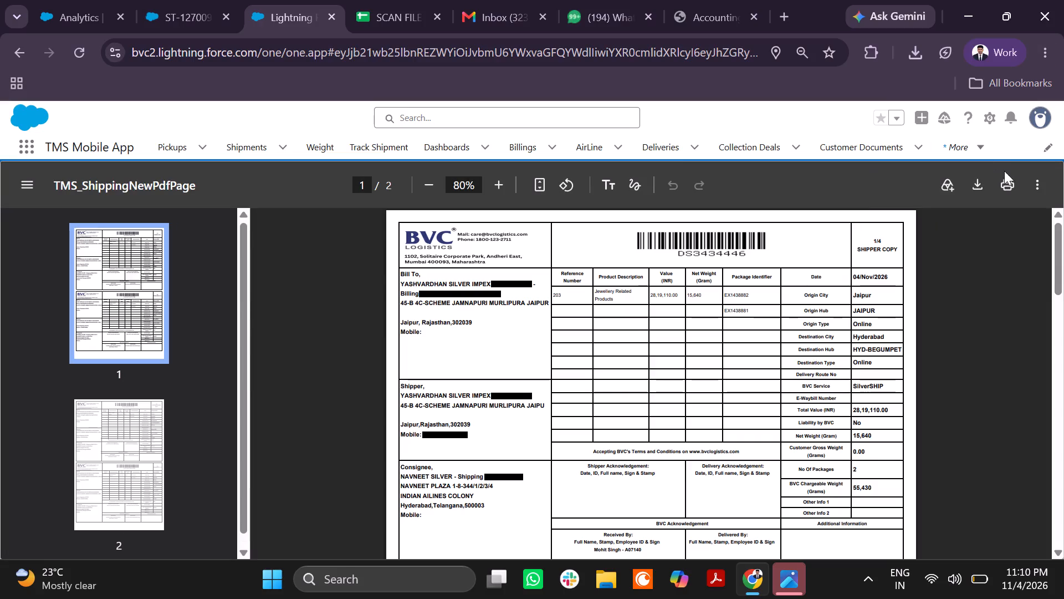
click(1010, 181)
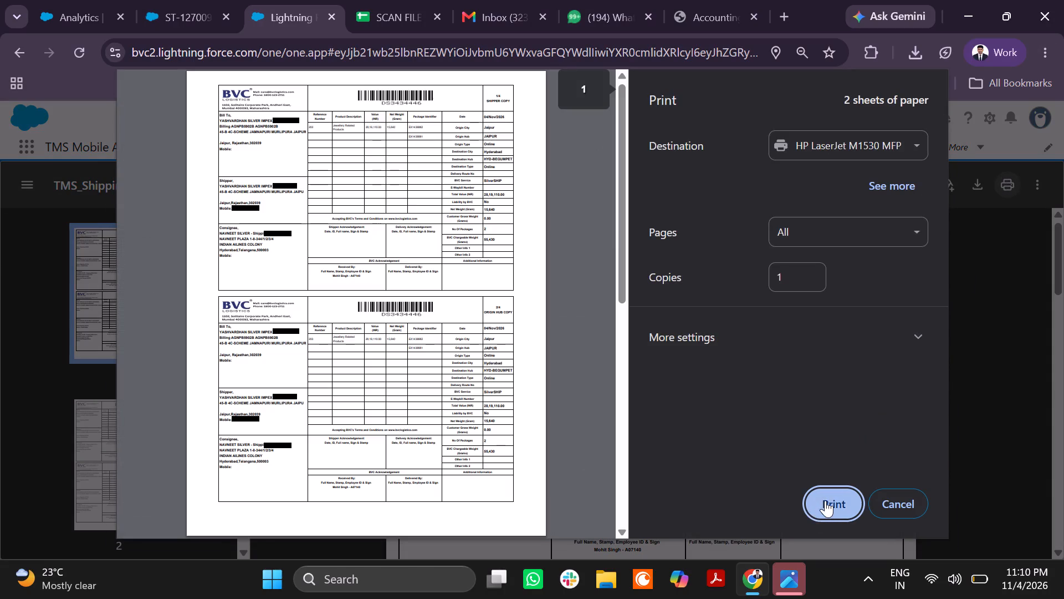
click(825, 500)
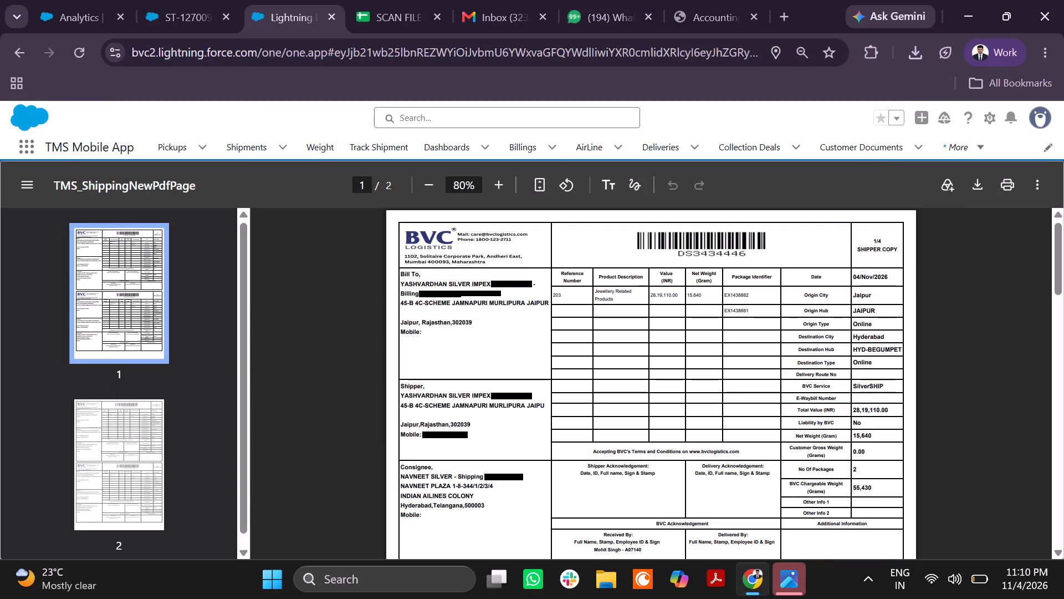
click(495, 121)
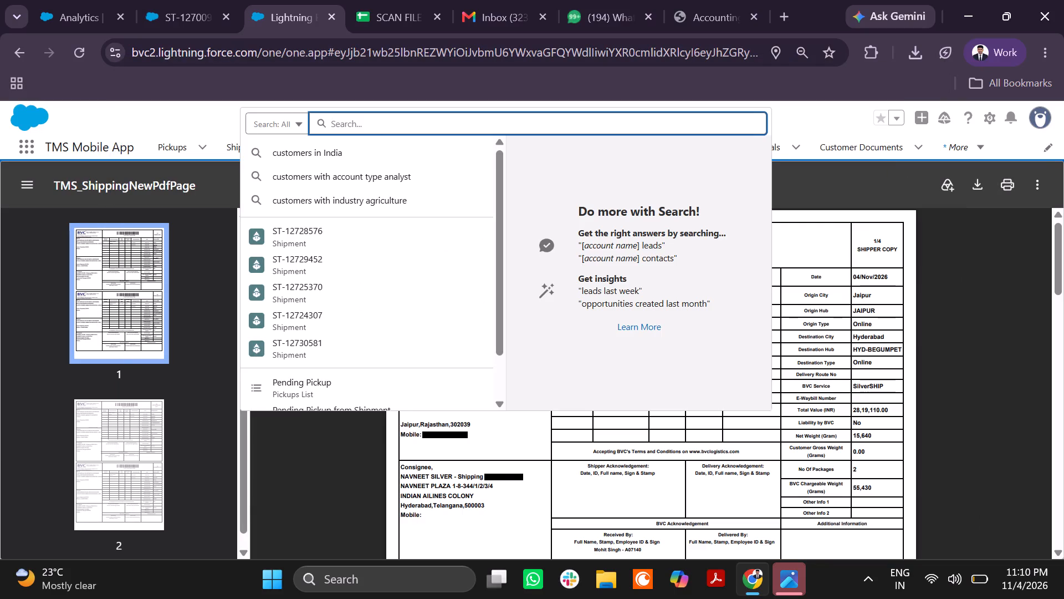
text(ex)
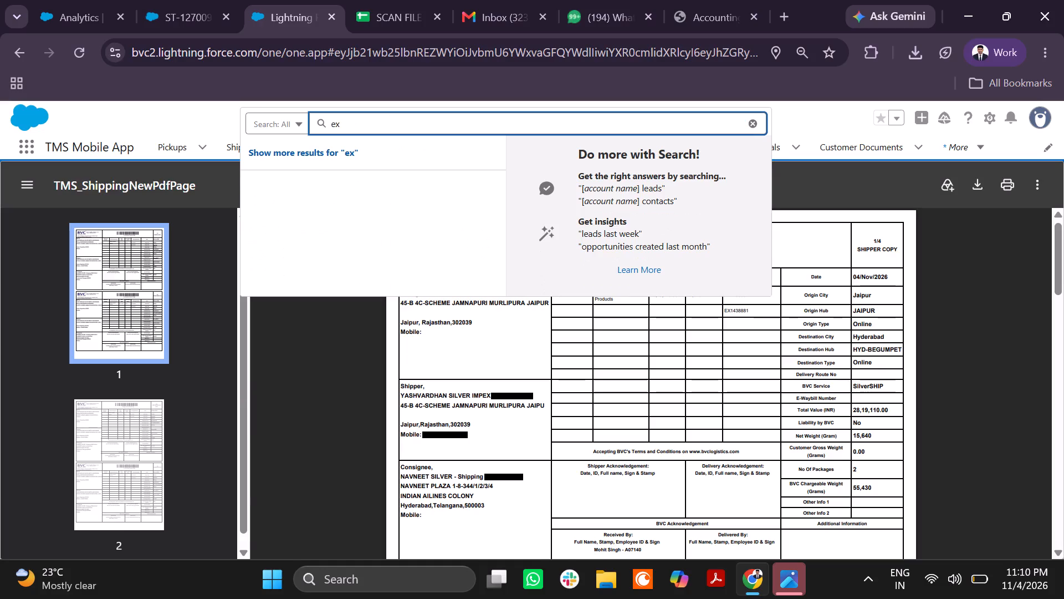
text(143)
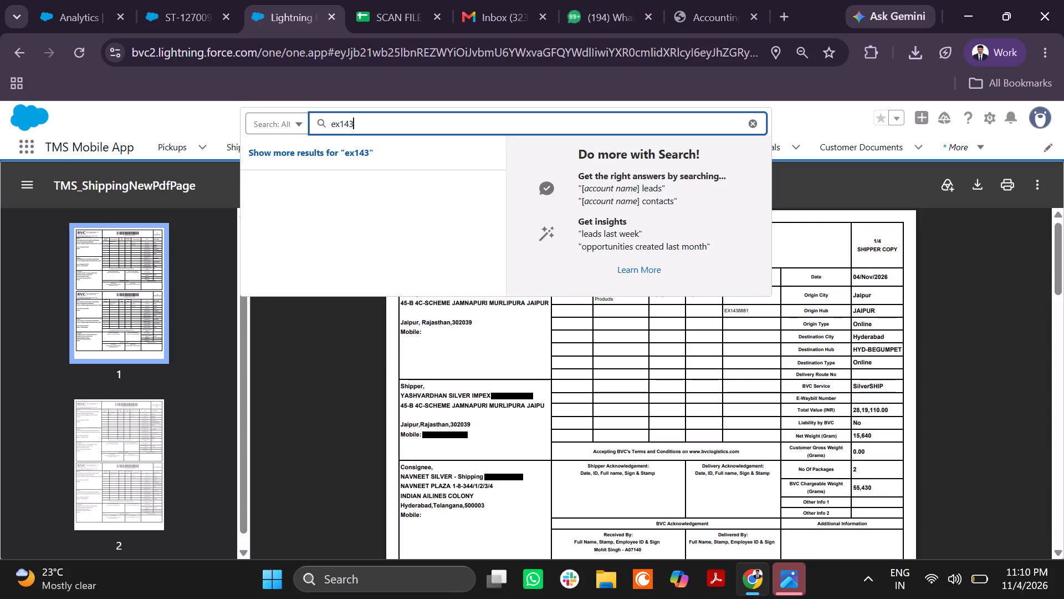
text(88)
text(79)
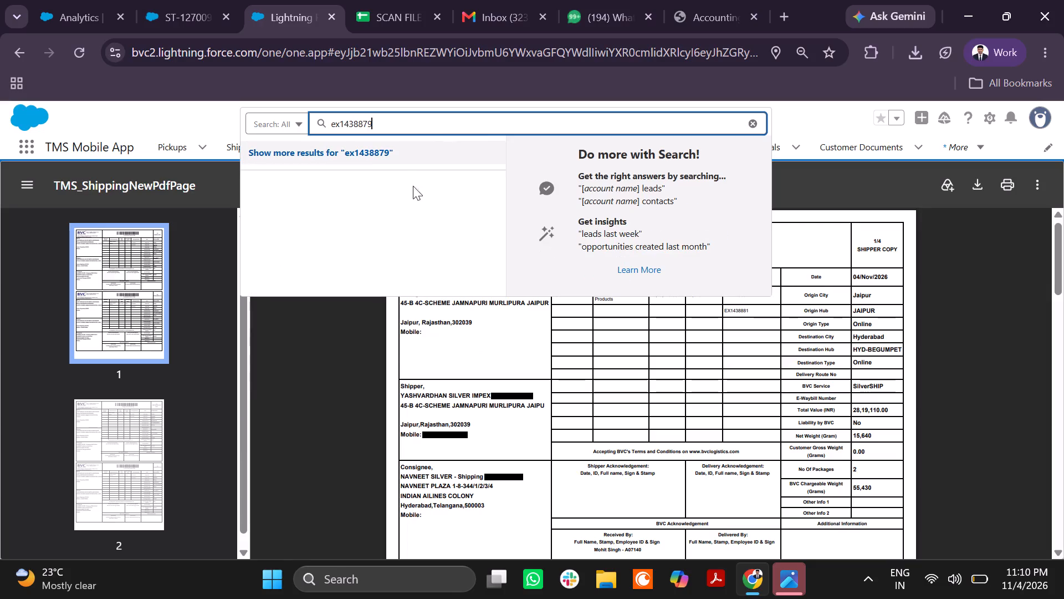
click(369, 153)
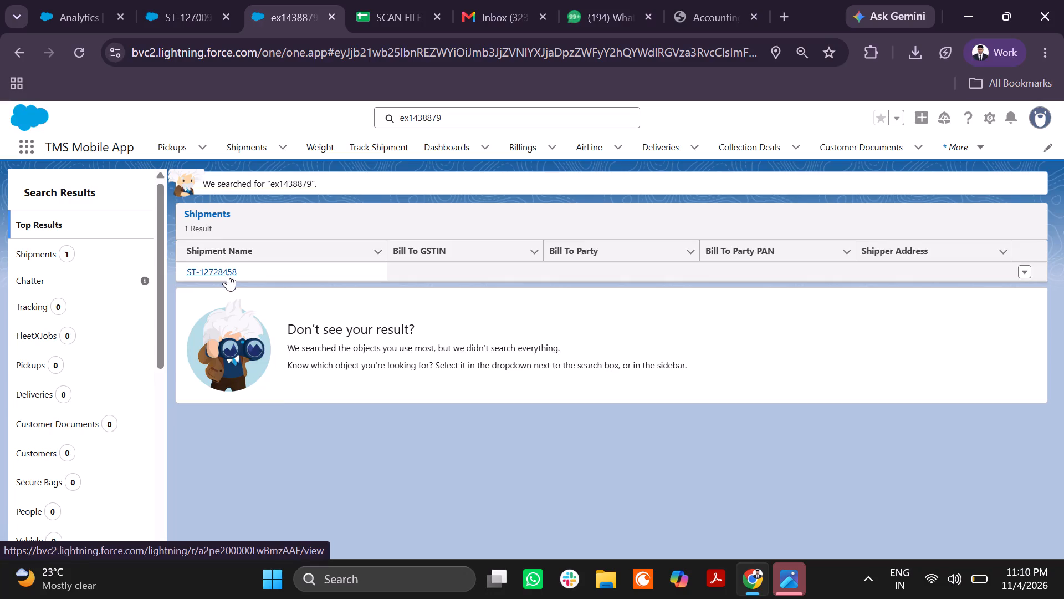
click(228, 274)
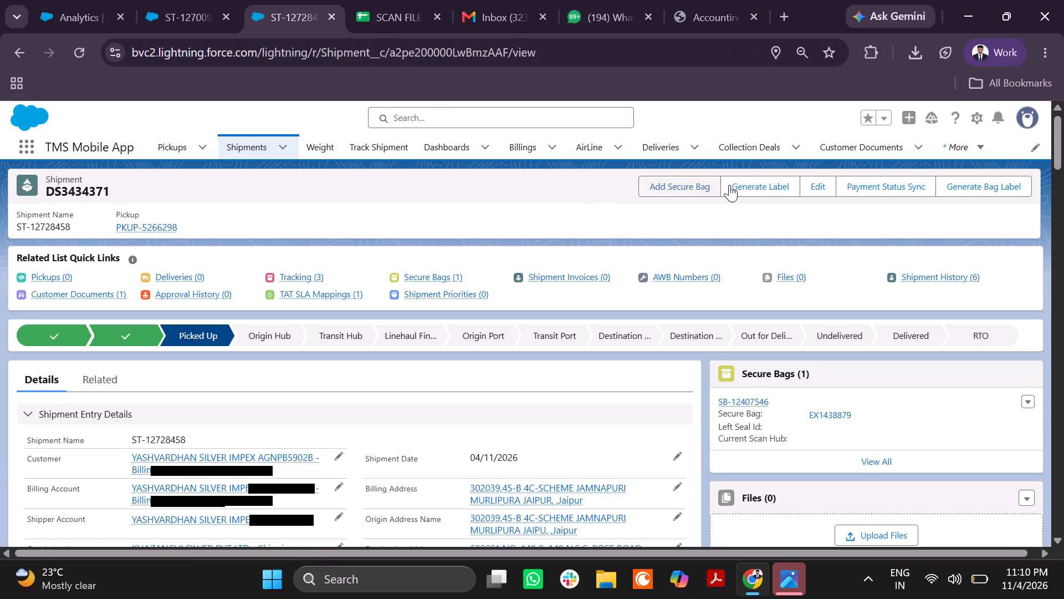
click(769, 190)
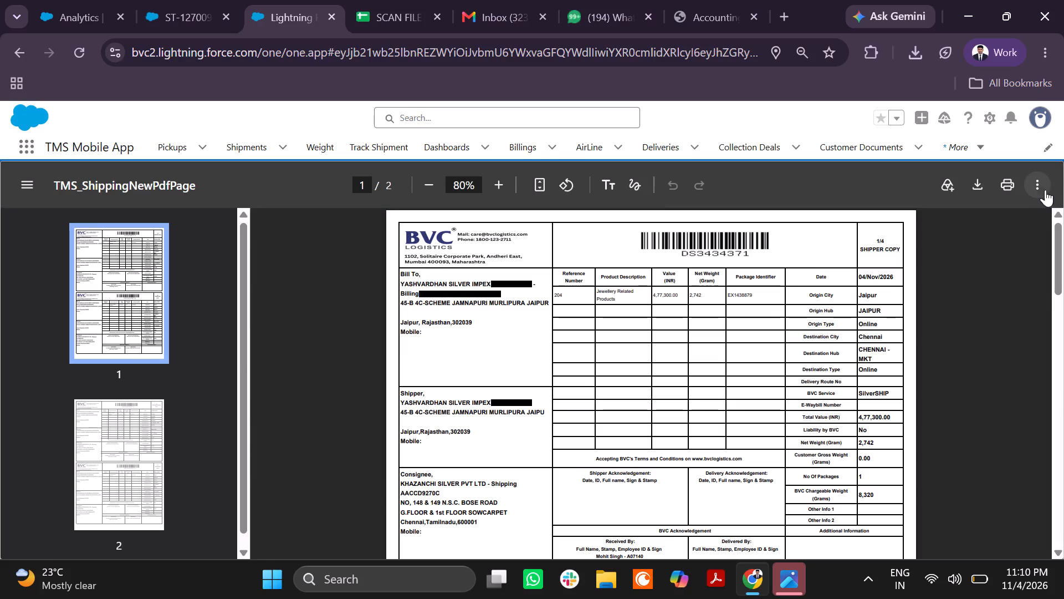
click(1014, 184)
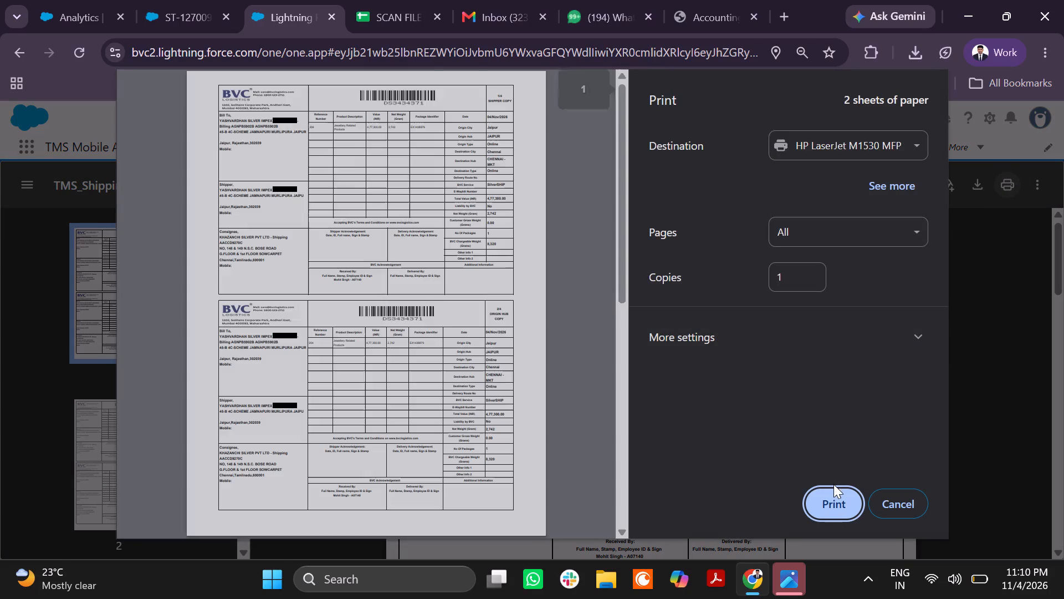
click(835, 507)
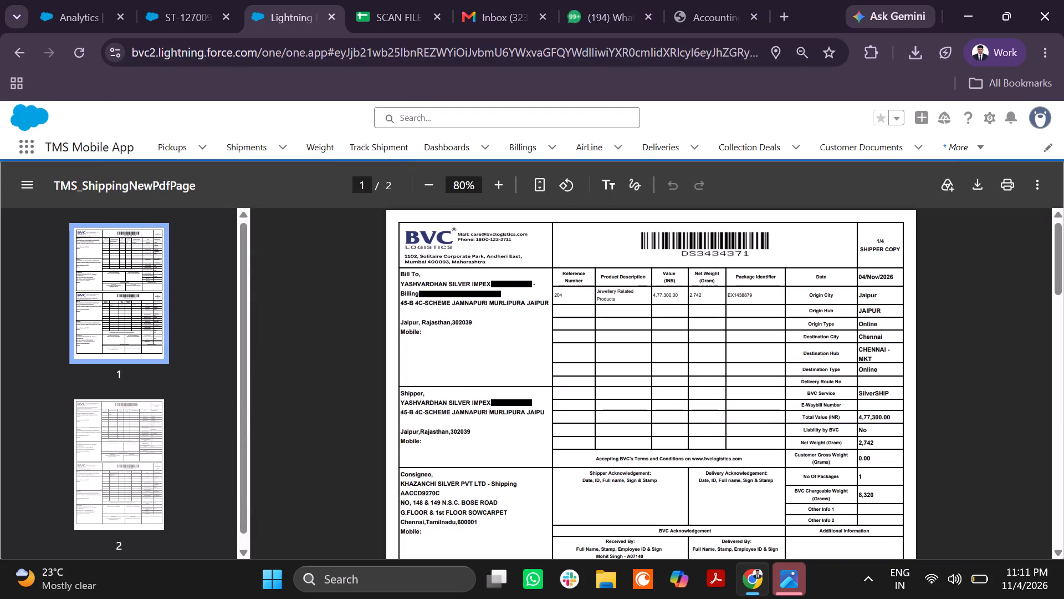
click(423, 116)
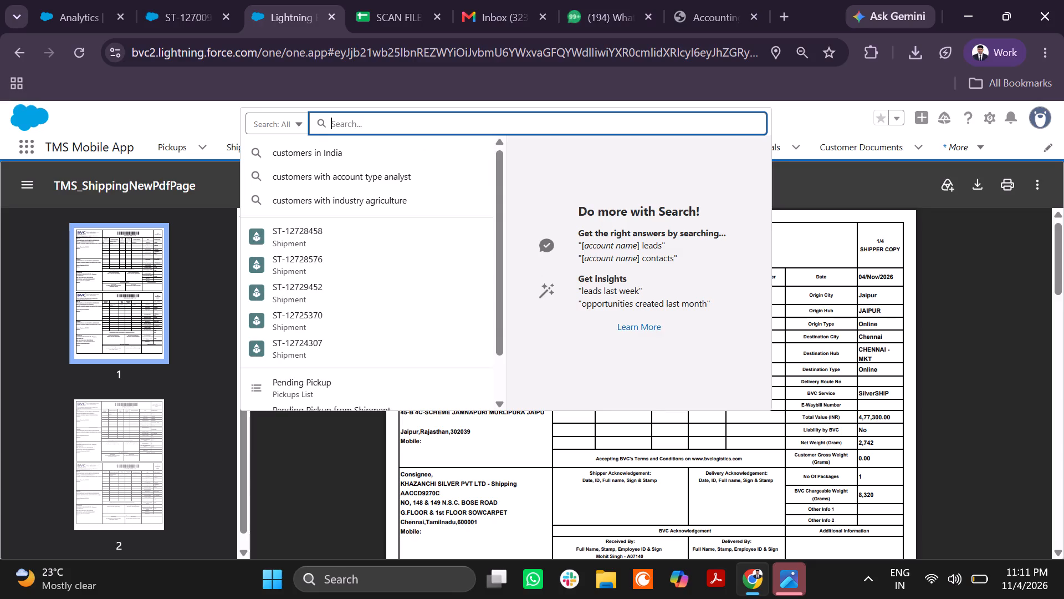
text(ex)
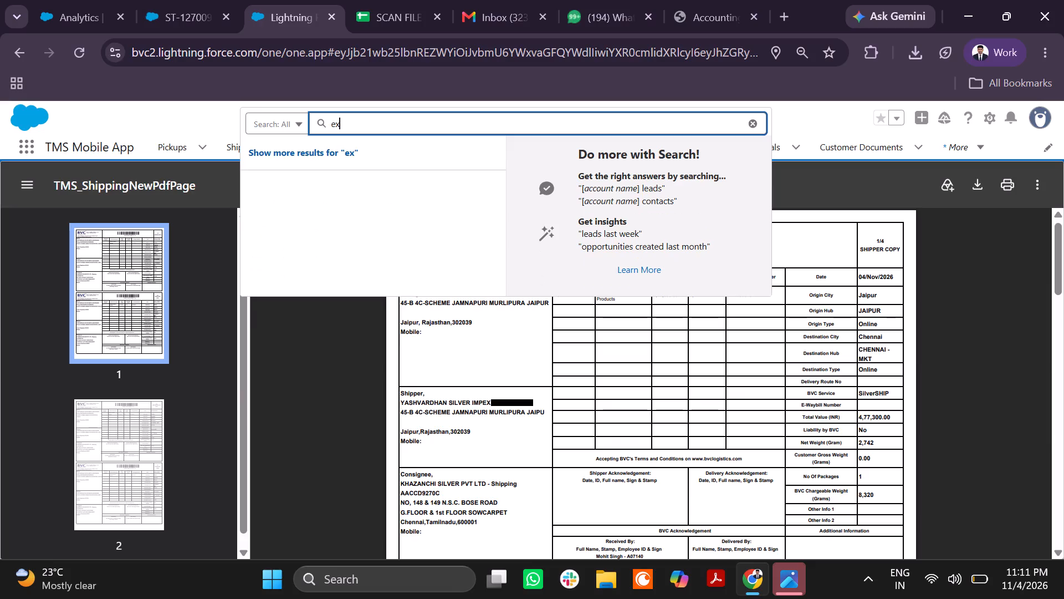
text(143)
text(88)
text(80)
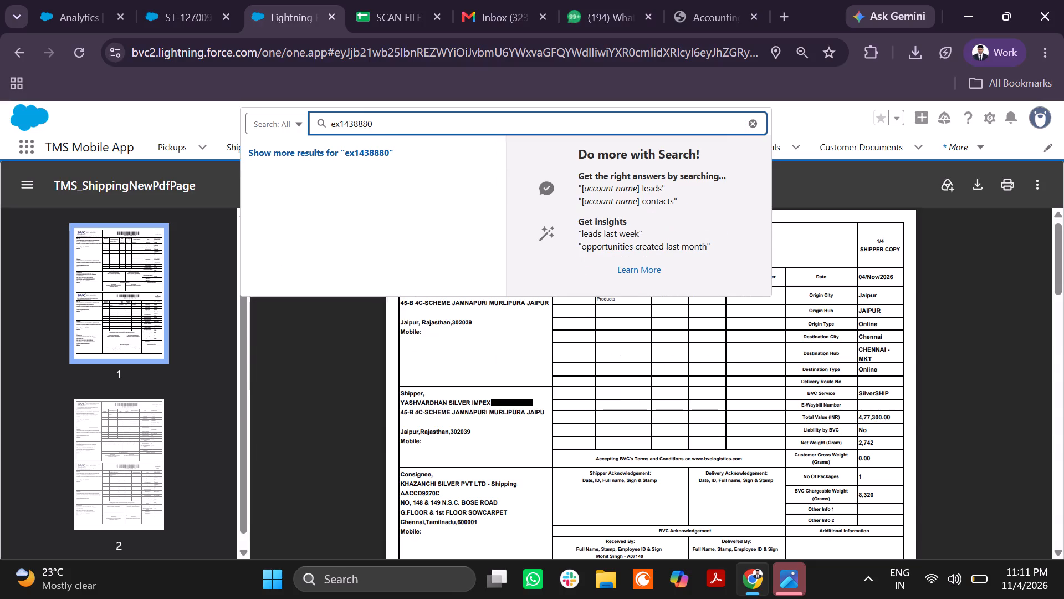
click(375, 150)
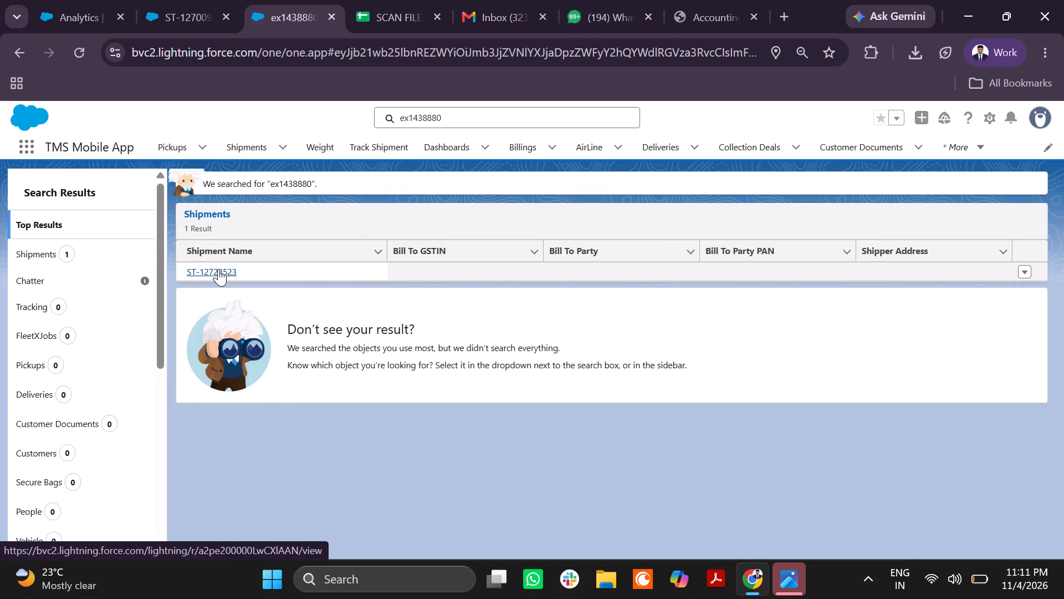
click(218, 269)
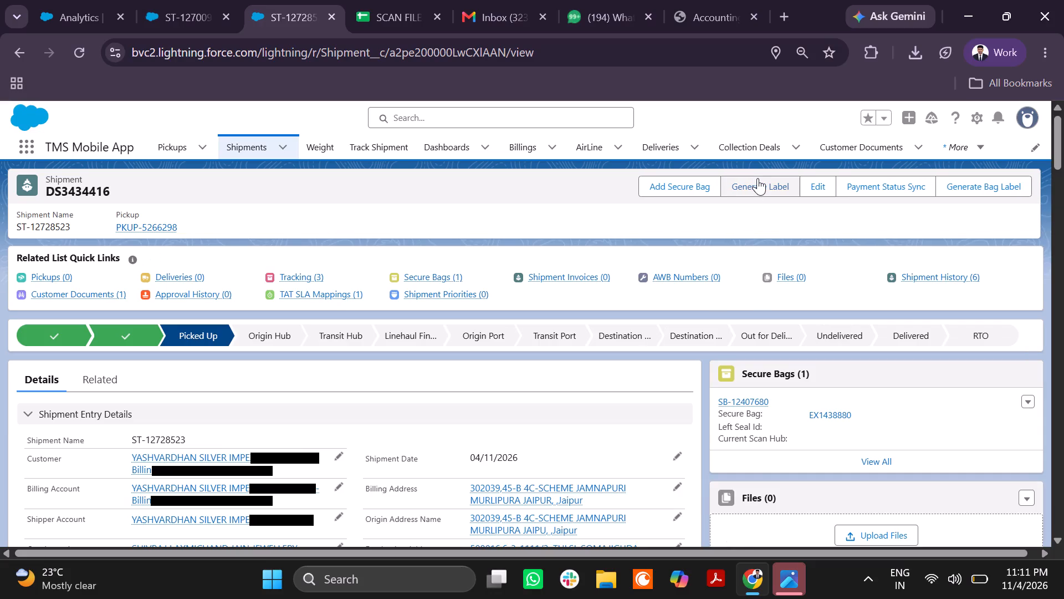
click(758, 180)
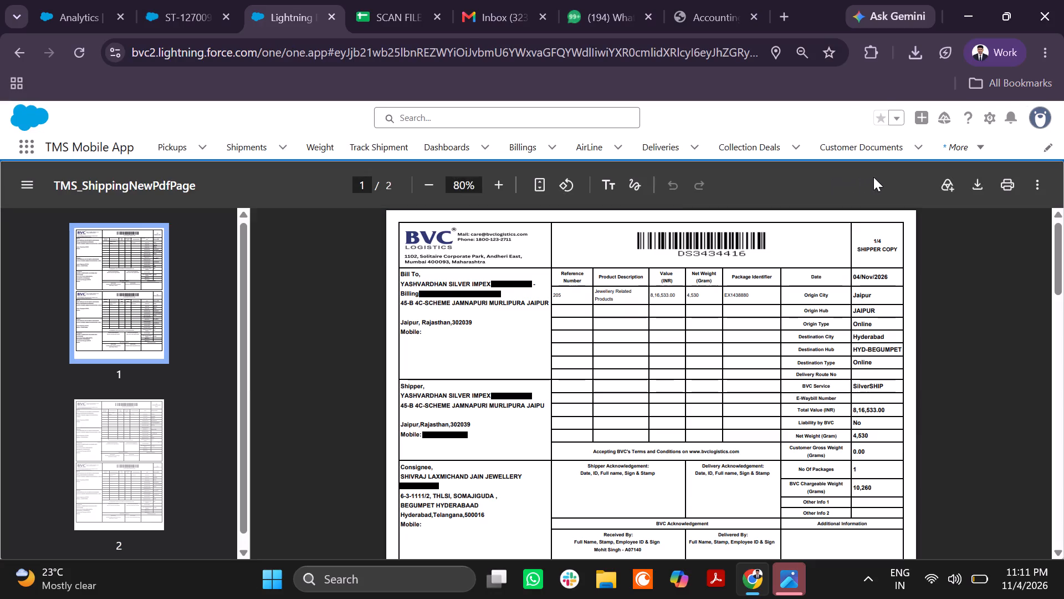
click(1005, 183)
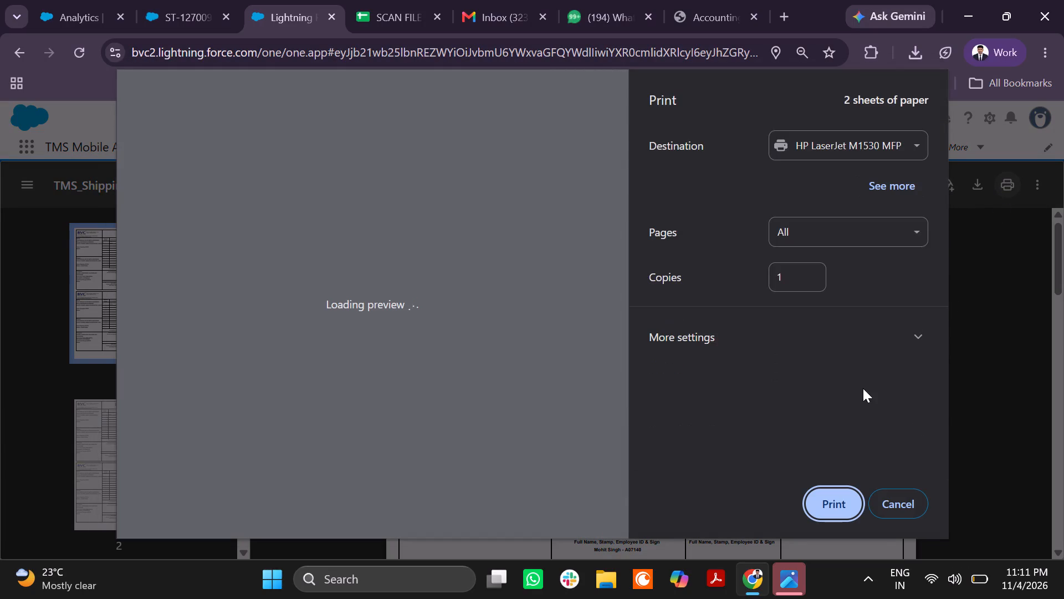
click(840, 498)
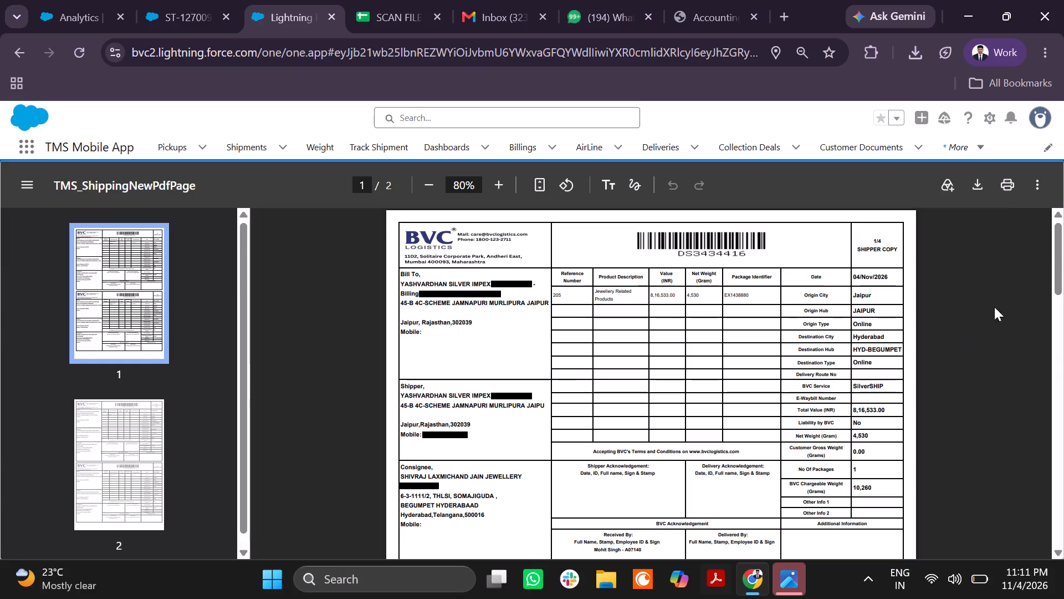
click(1006, 187)
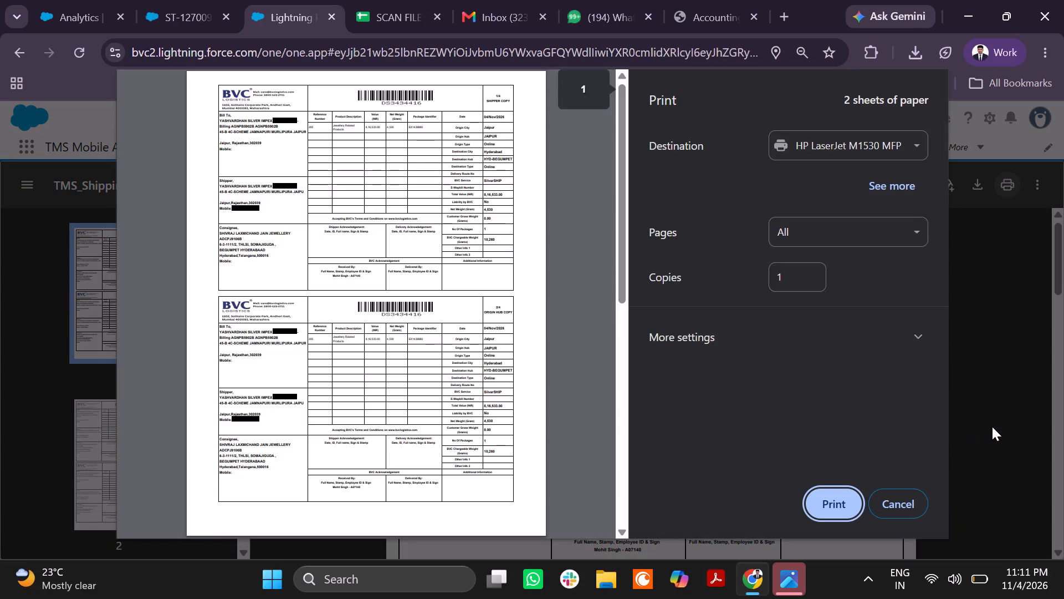
click(848, 498)
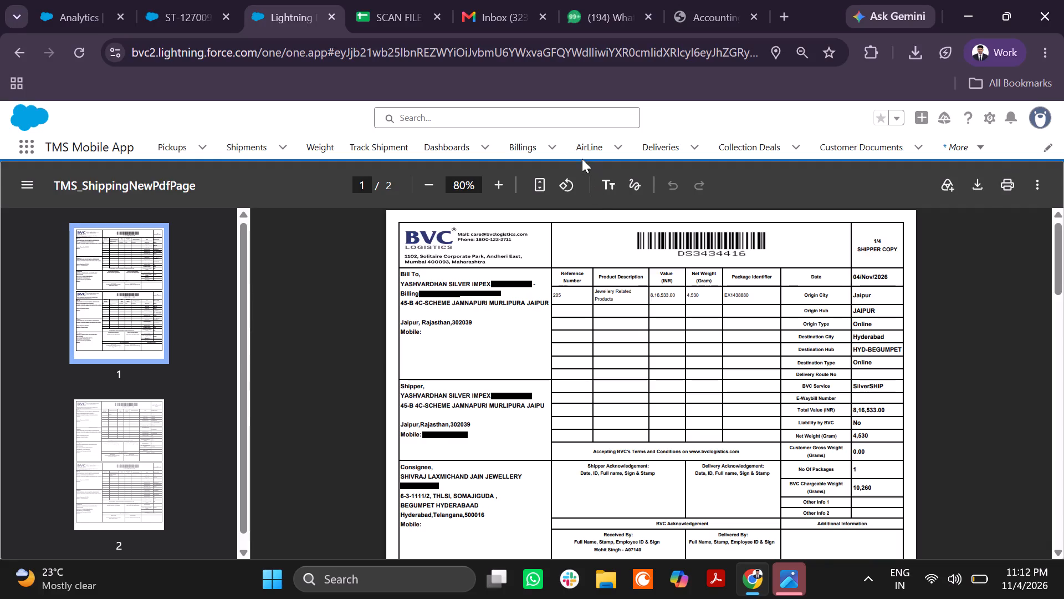
Search all records for secure bag ex1438883 and open the matching shipment record.
click(483, 117)
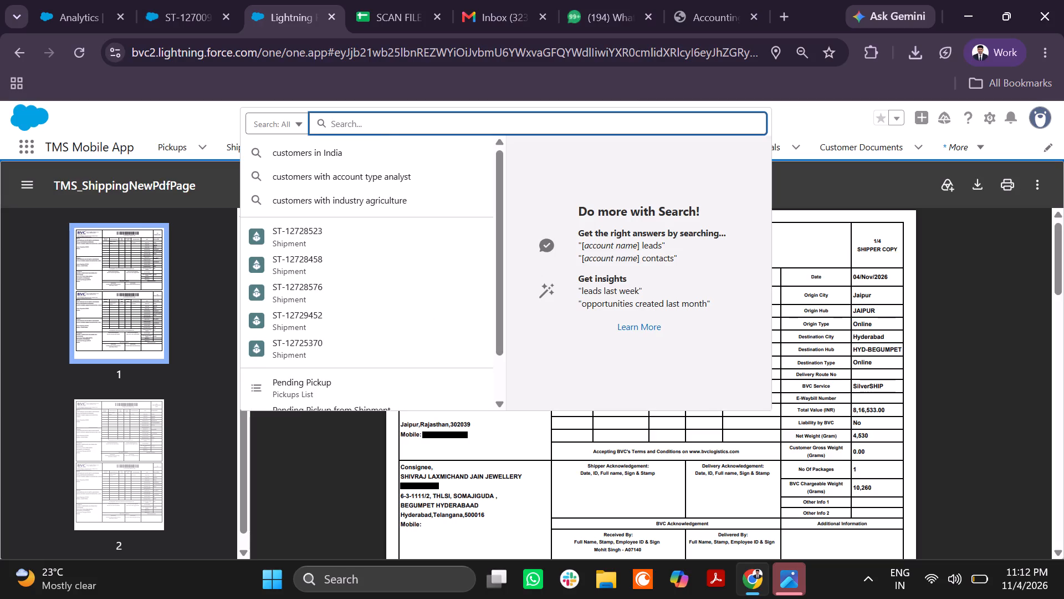
key(e)
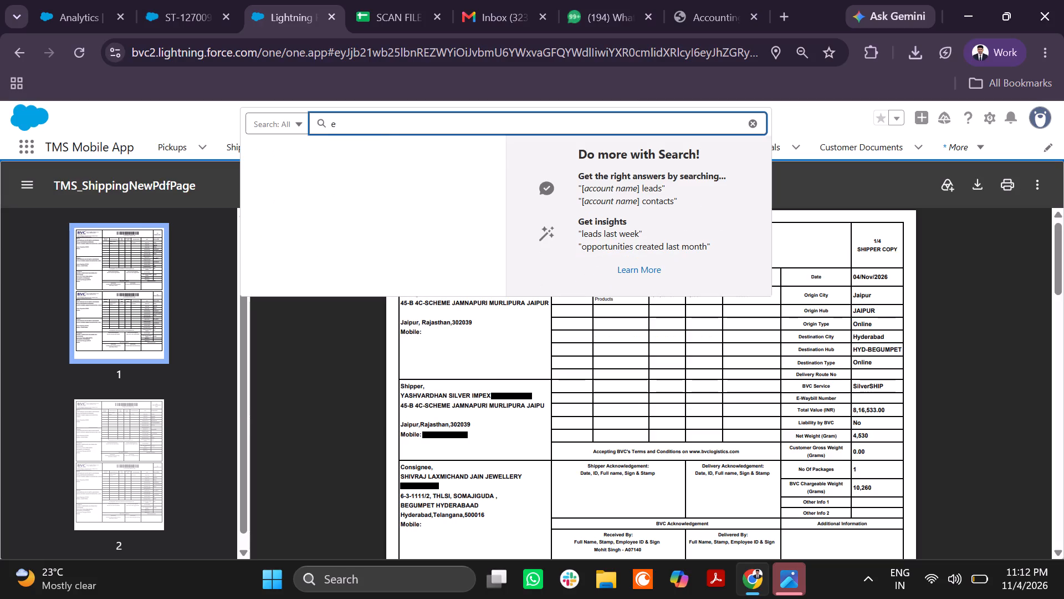
key(x)
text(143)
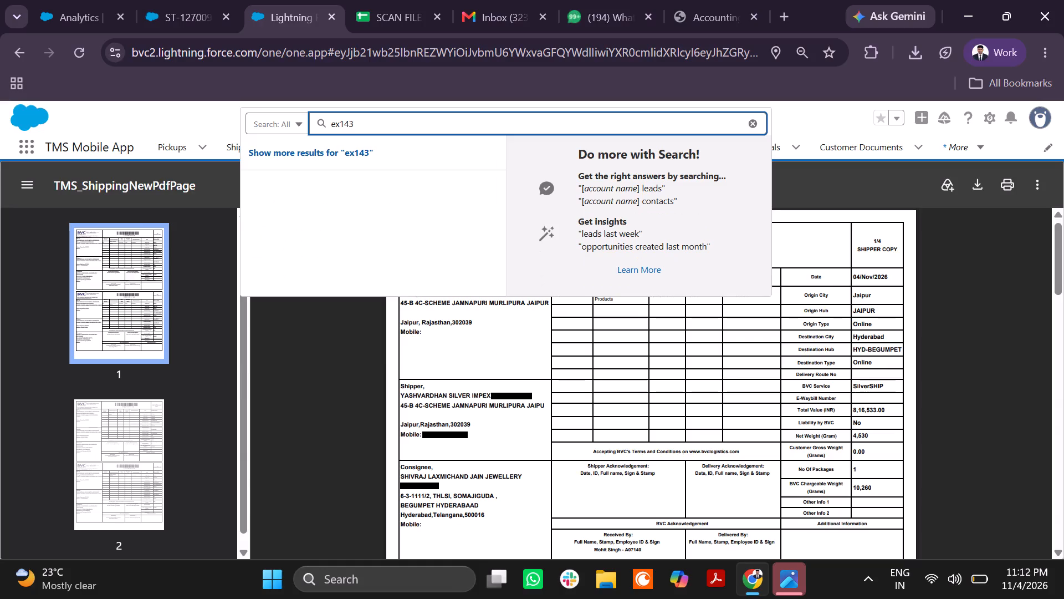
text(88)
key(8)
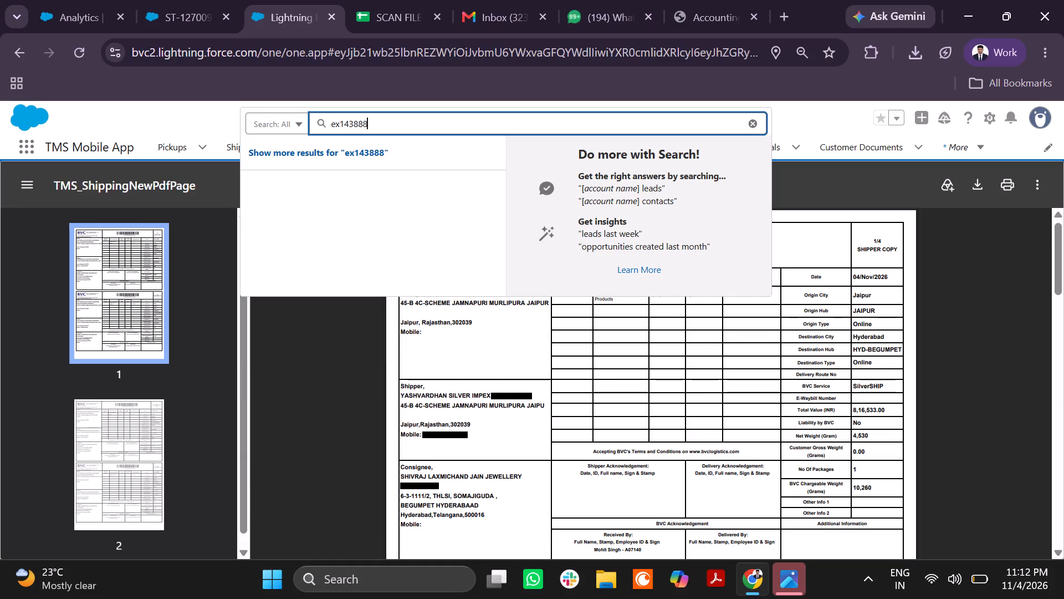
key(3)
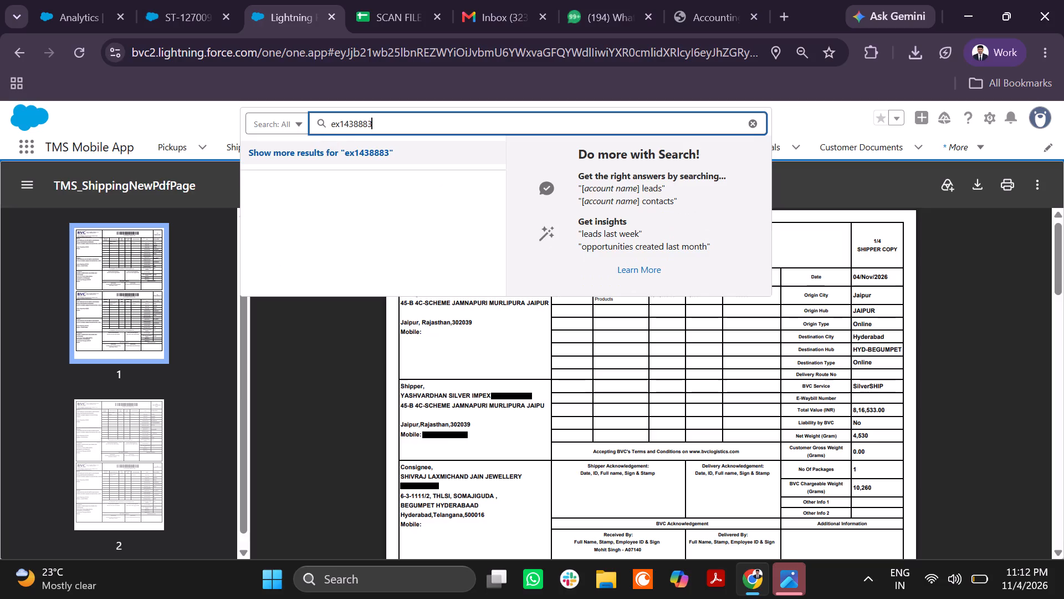
click(371, 149)
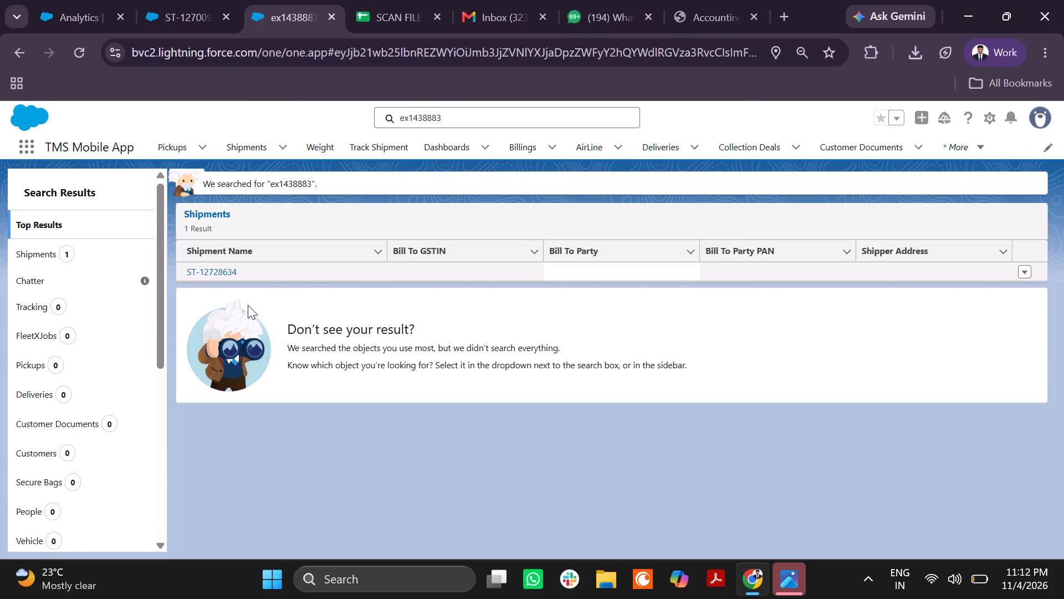
click(217, 267)
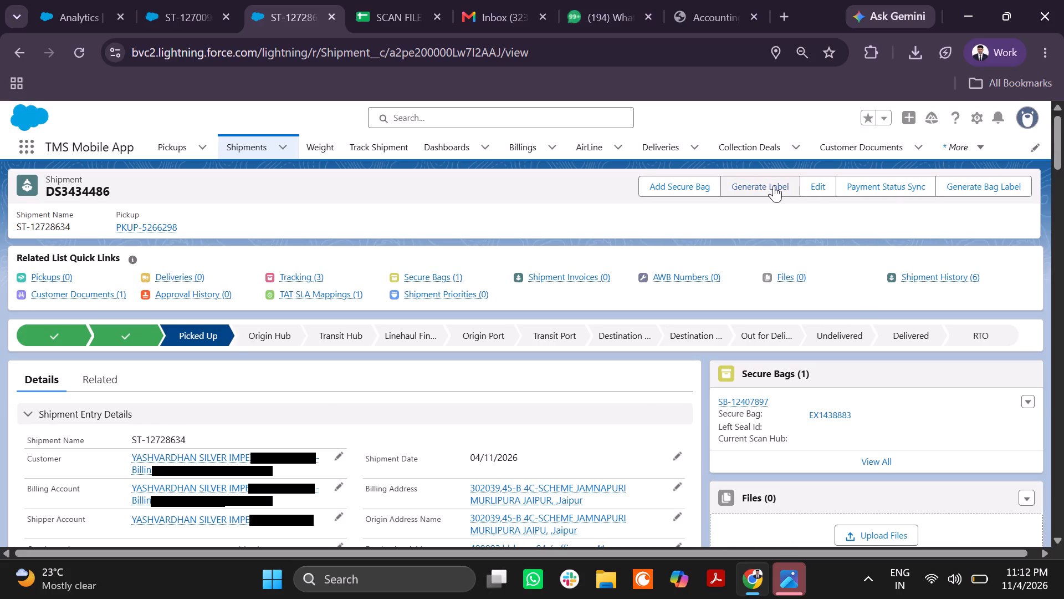
click(774, 185)
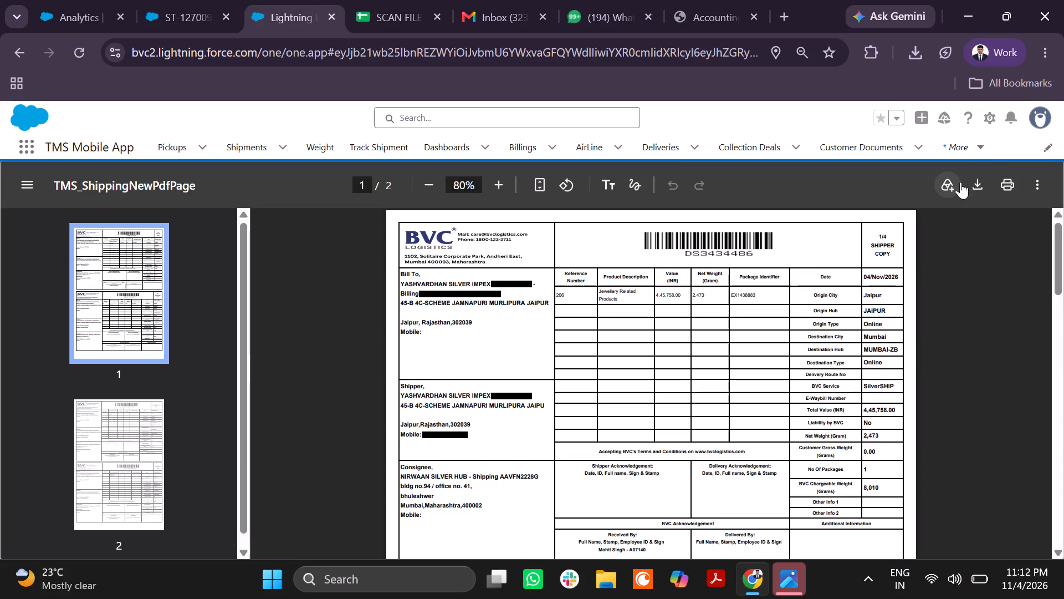
click(1005, 185)
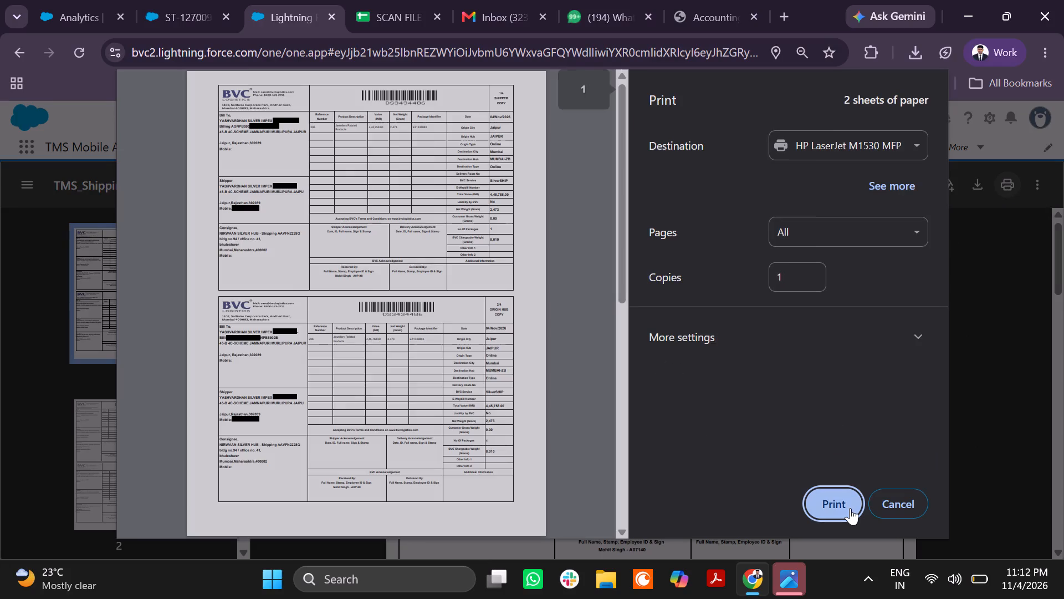
click(838, 503)
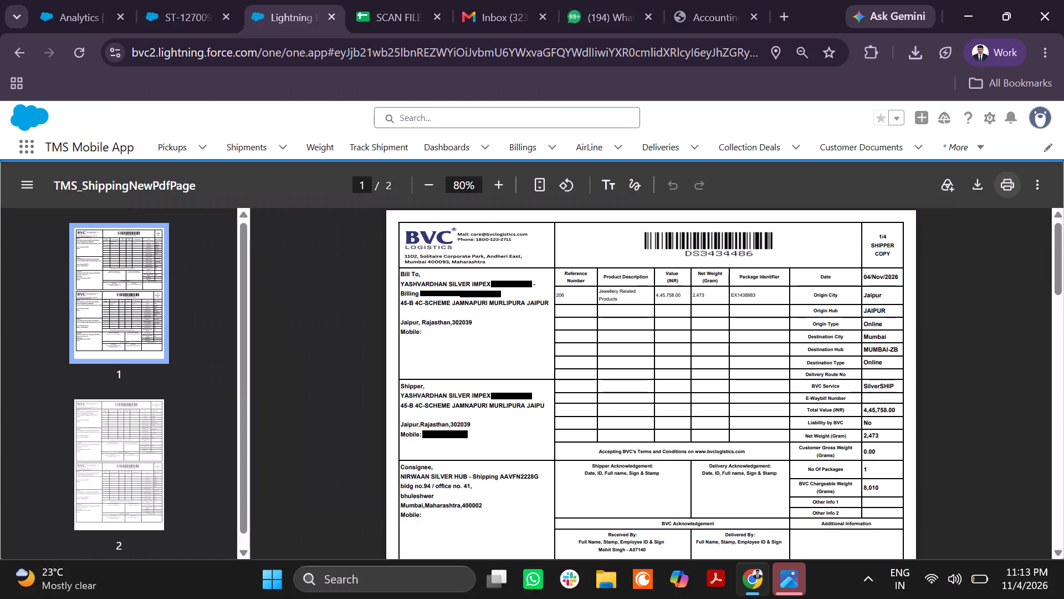
click(570, 117)
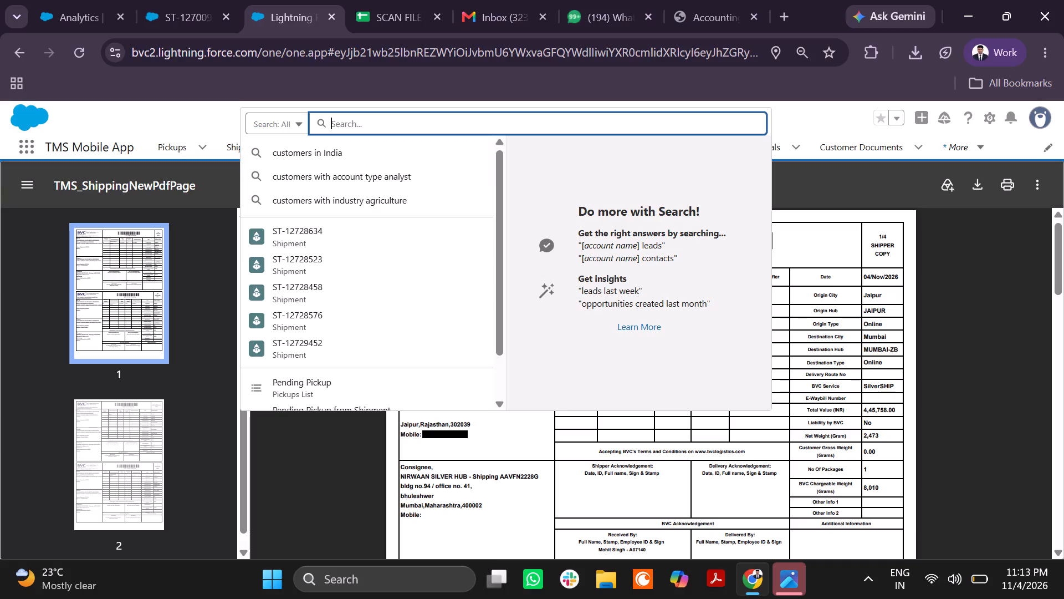
click(569, 115)
click(569, 120)
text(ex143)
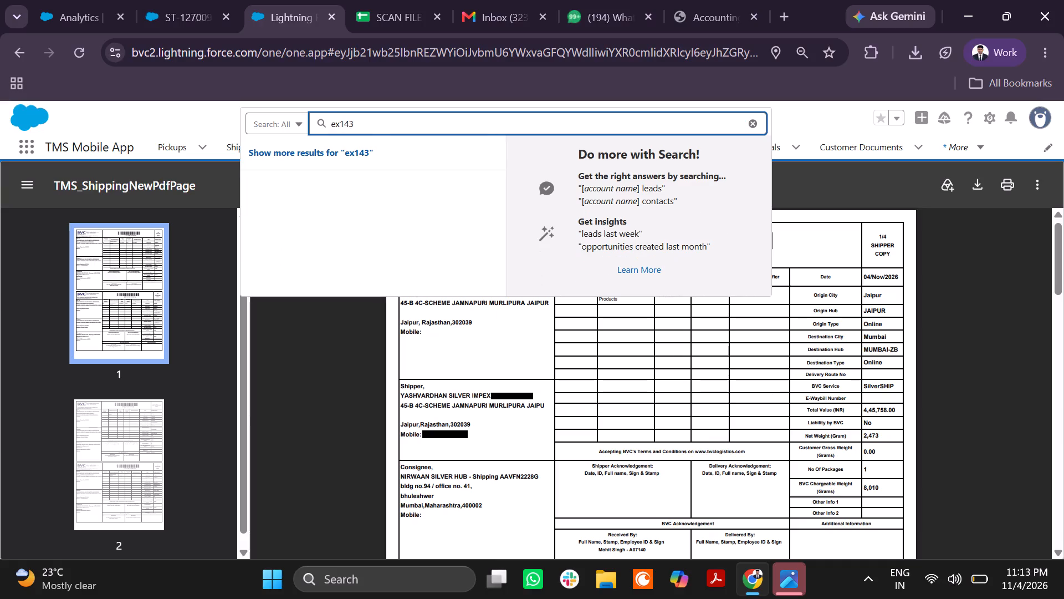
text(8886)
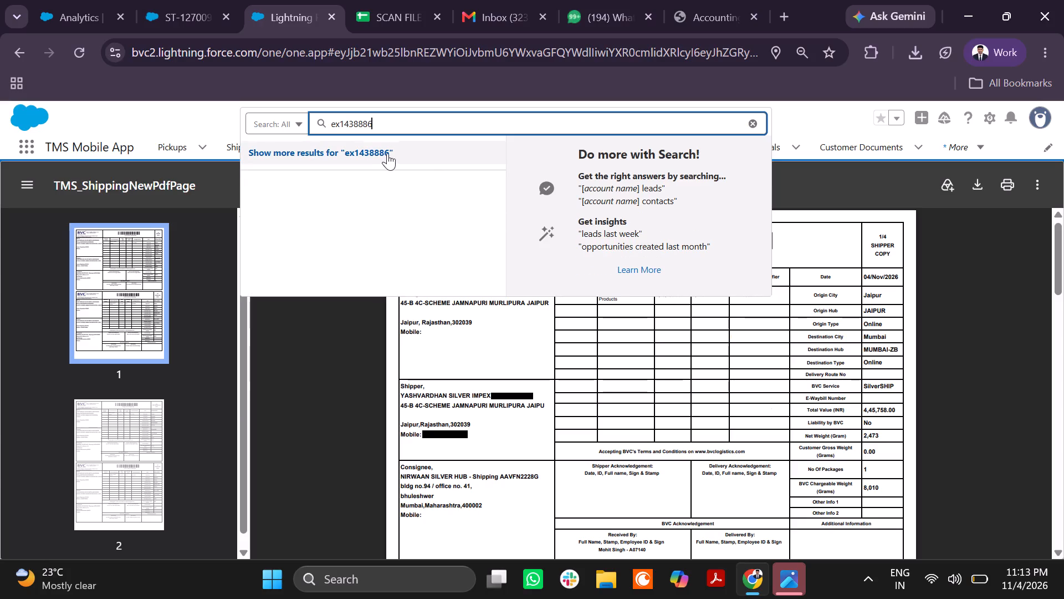
click(387, 152)
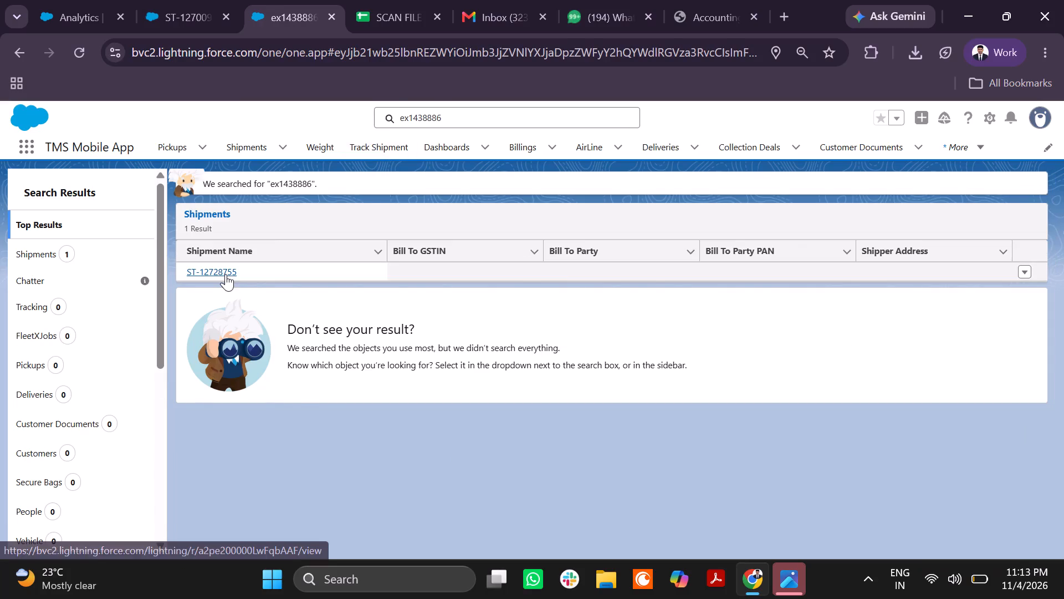
click(226, 274)
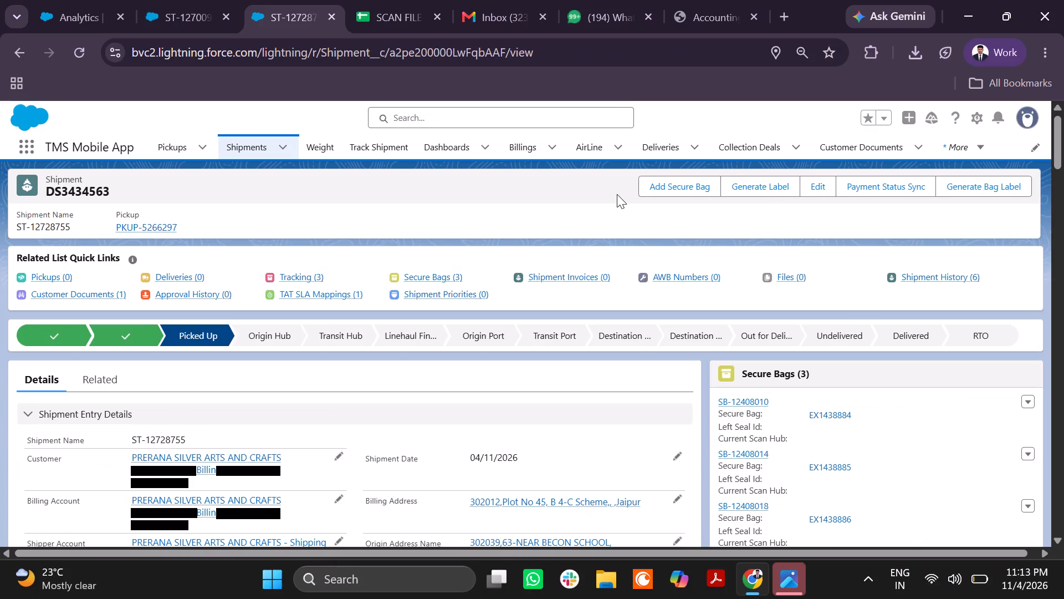
click(764, 186)
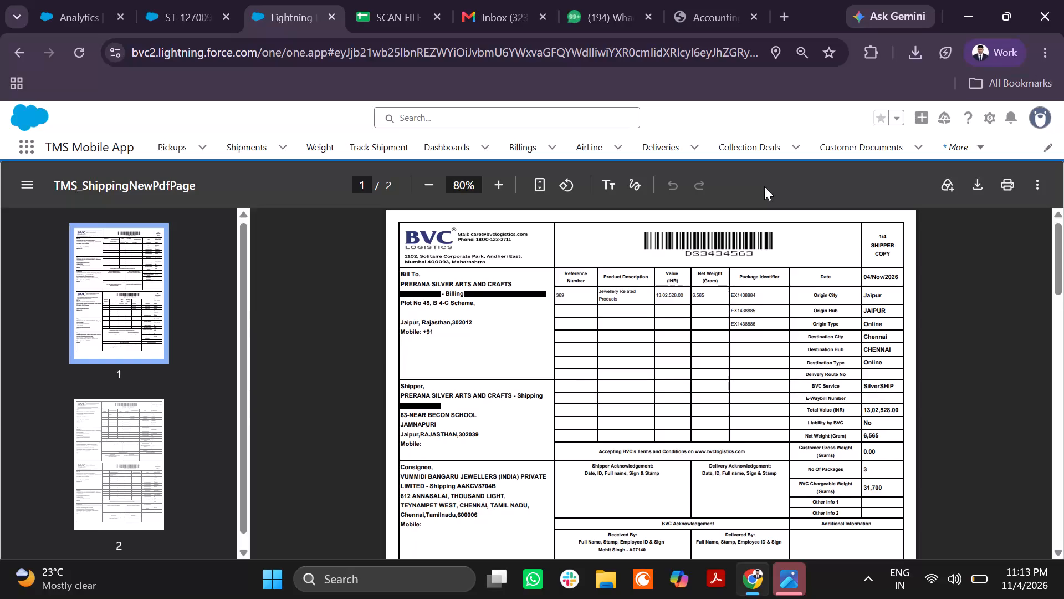
click(1006, 181)
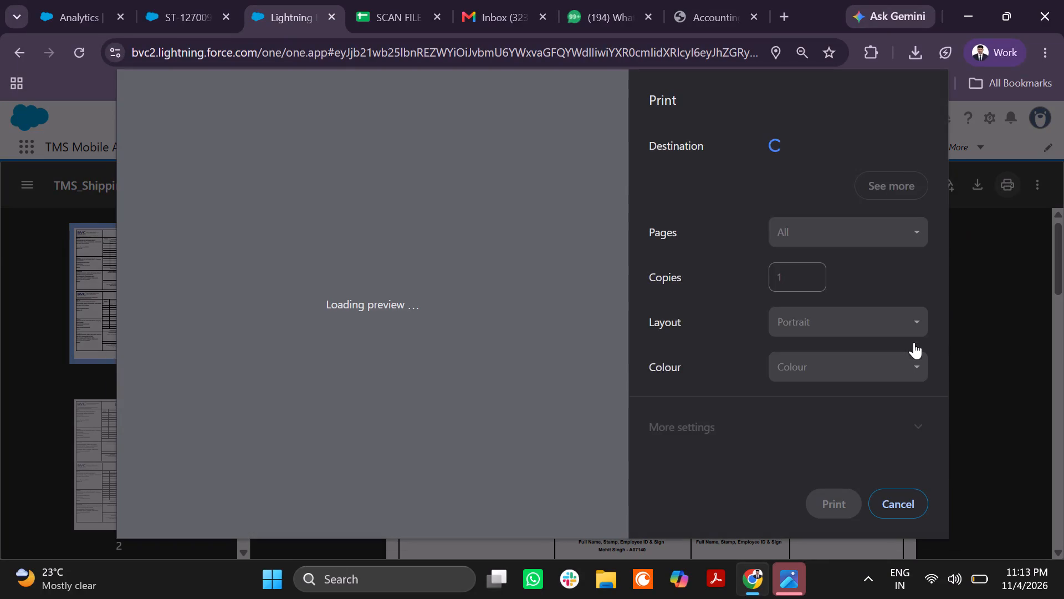
click(833, 502)
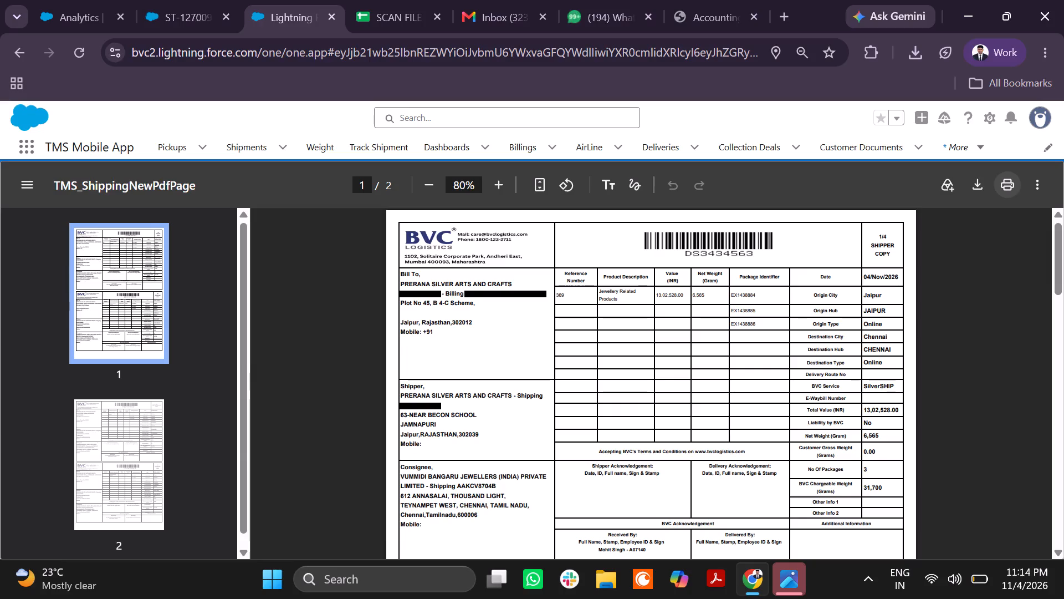
click(434, 118)
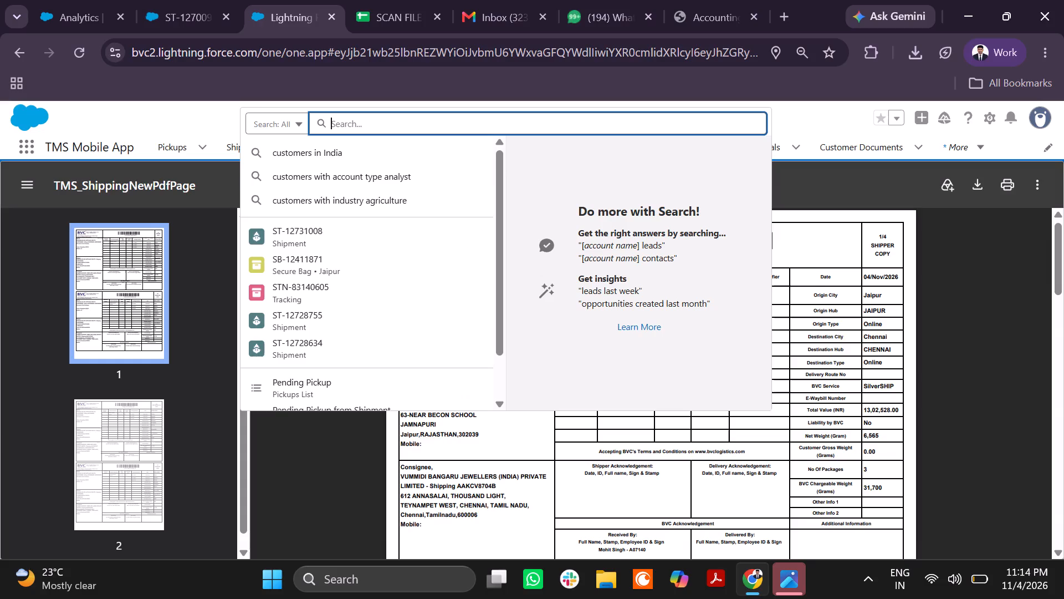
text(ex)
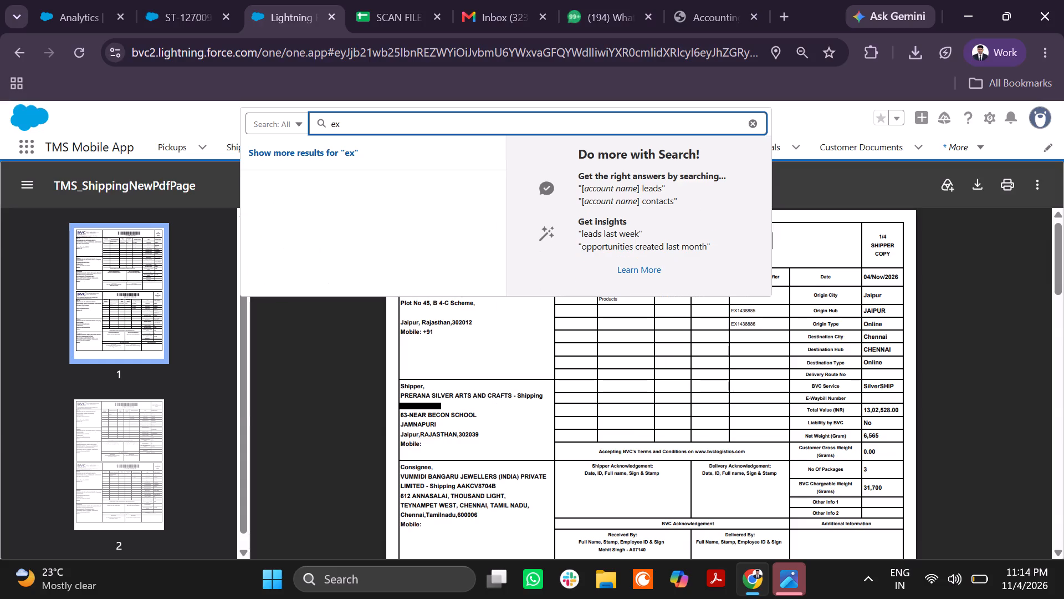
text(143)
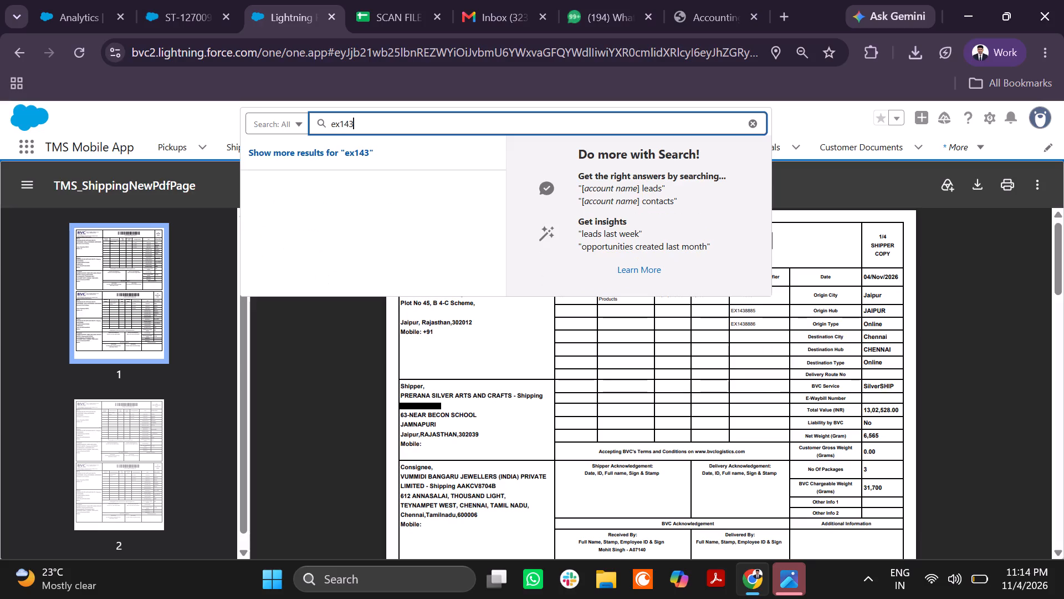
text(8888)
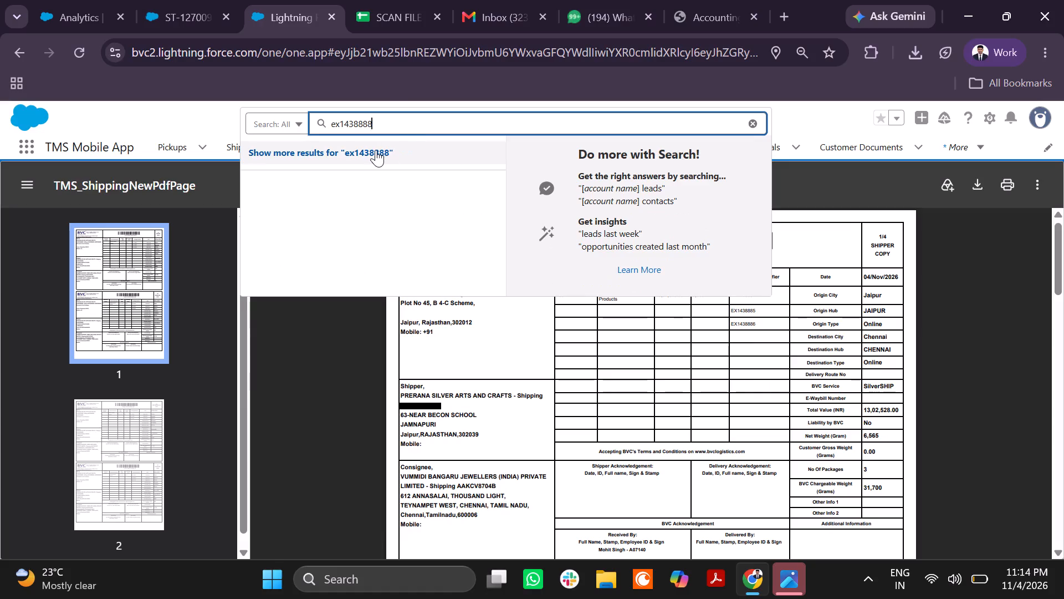
click(376, 150)
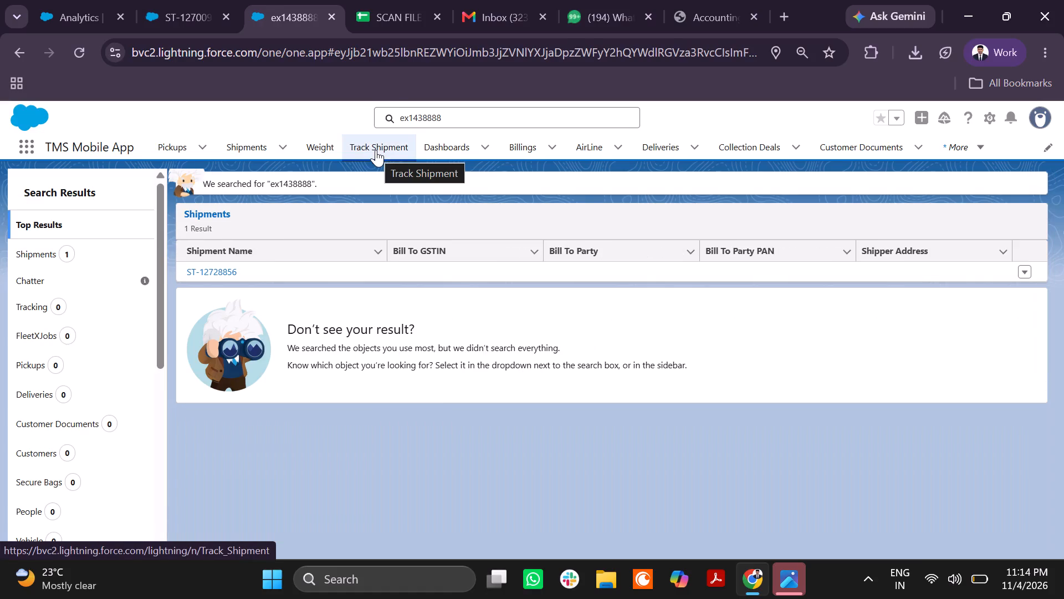
drag(376, 150, 242, 273)
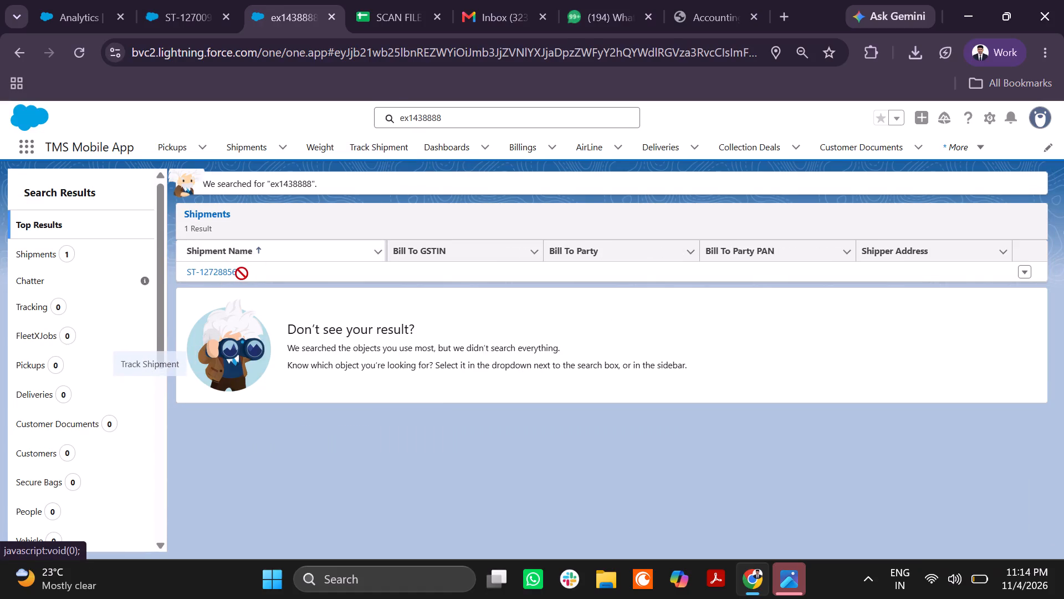
drag(242, 273, 237, 274)
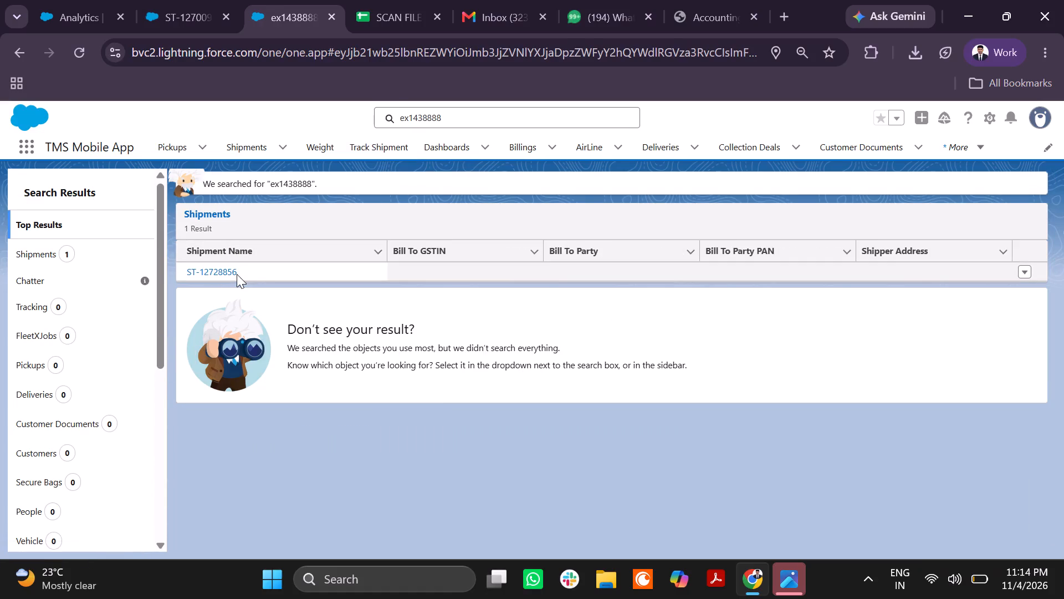
click(237, 274)
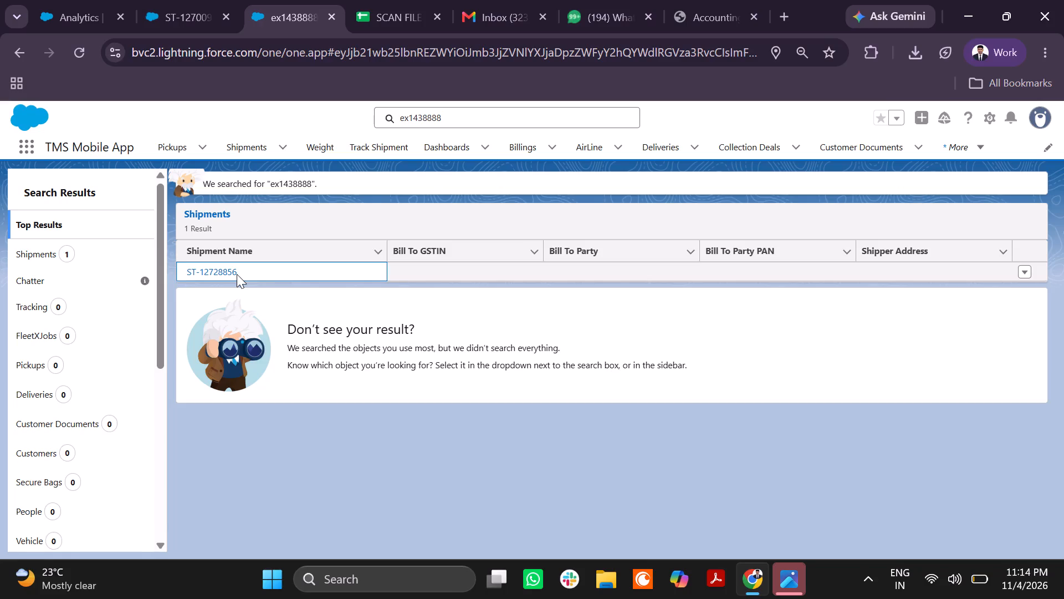
click(237, 274)
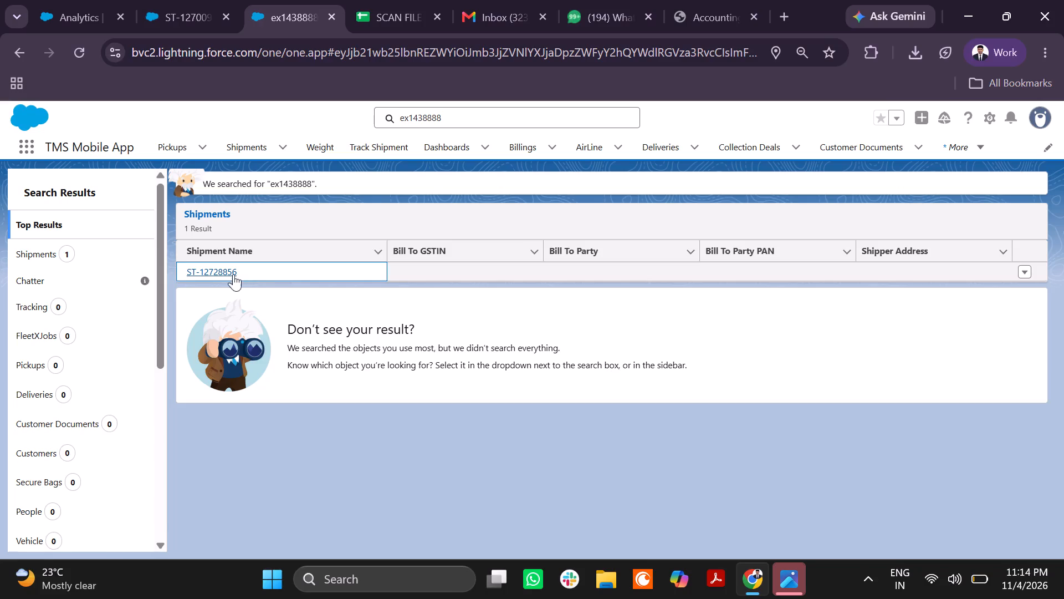
click(229, 269)
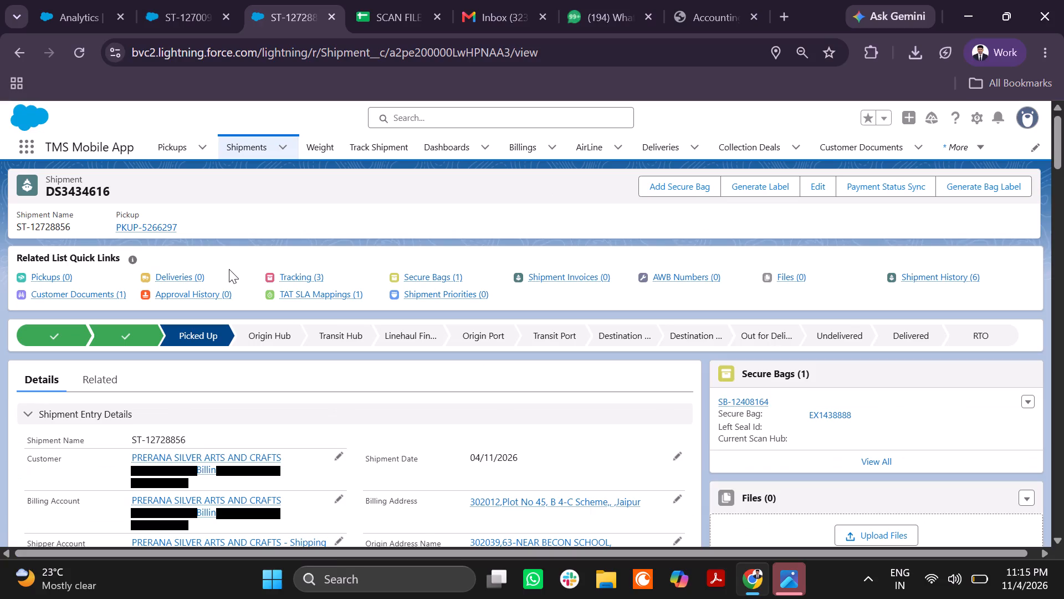
click(763, 187)
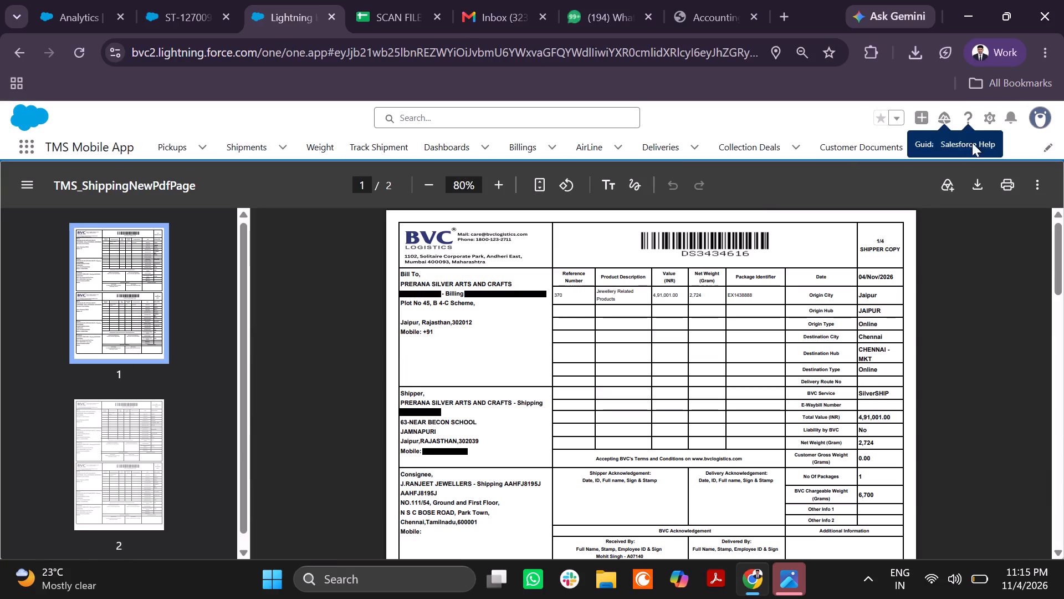
click(1007, 186)
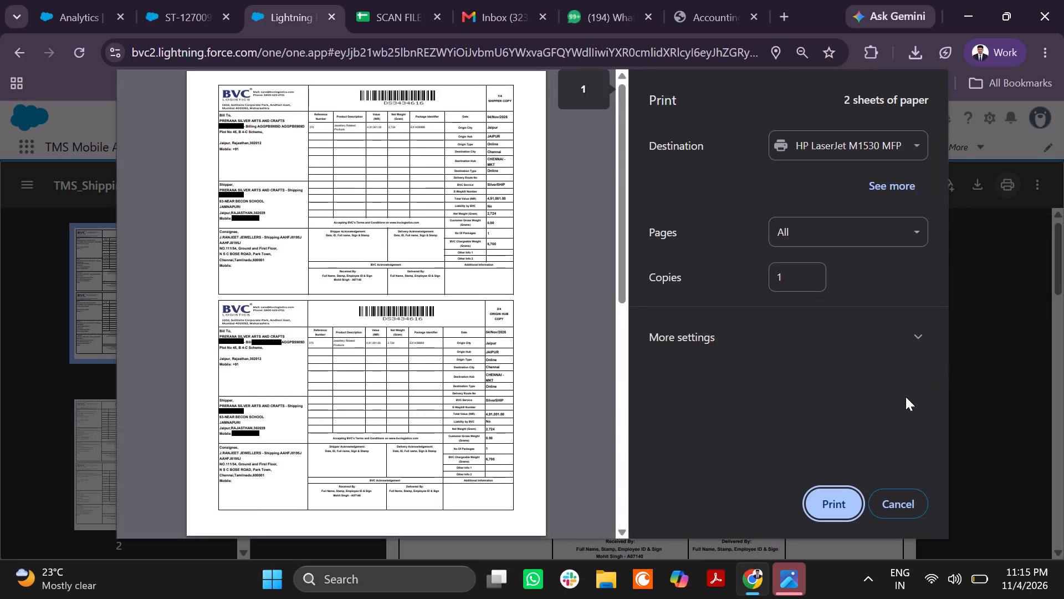
click(828, 499)
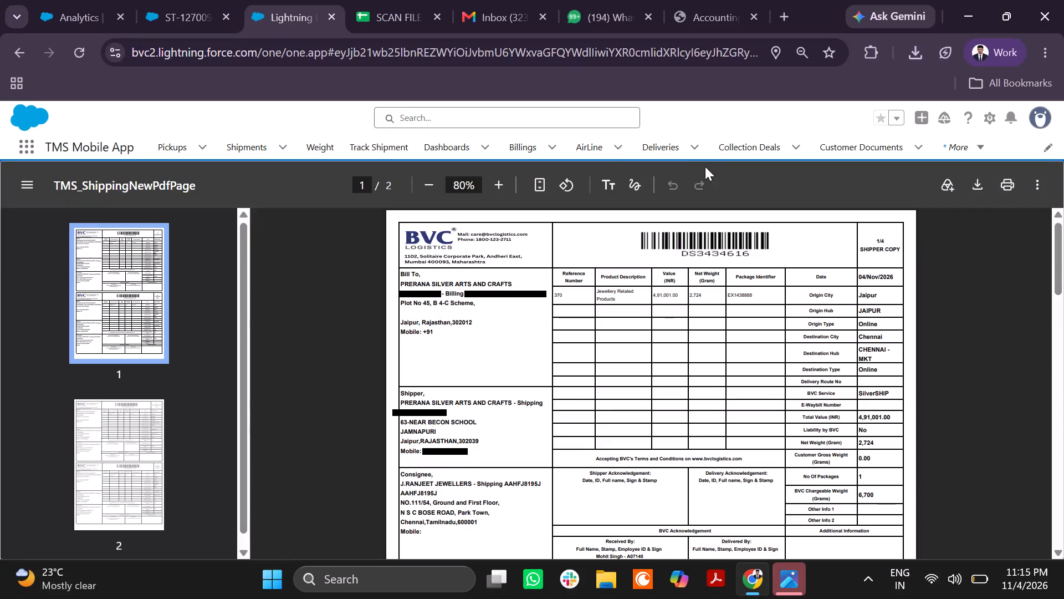
Search all records for secure bag ex1438887 and open the matching shipment record.
click(510, 105)
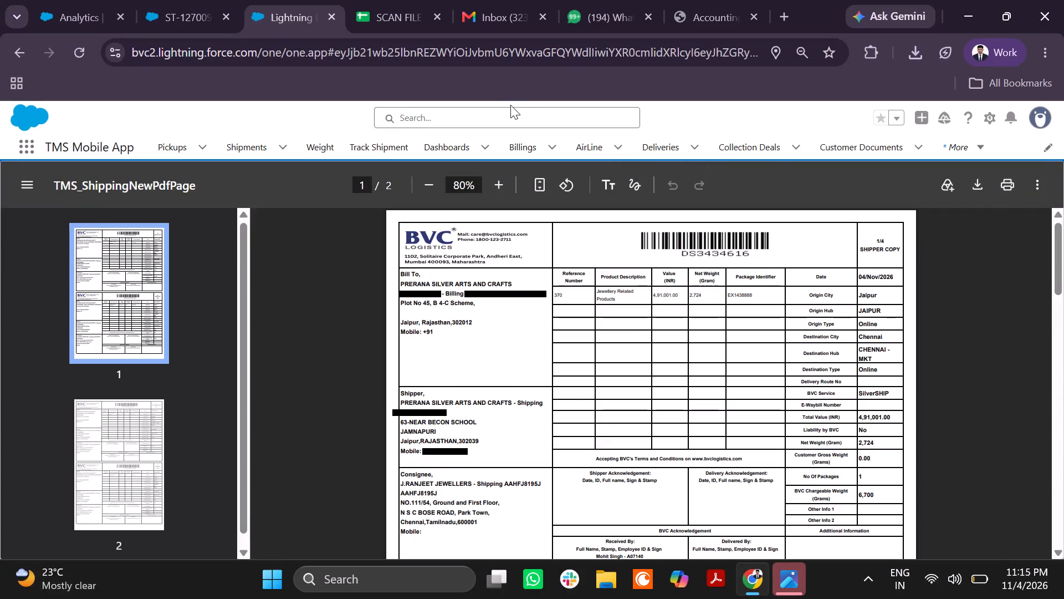
click(497, 121)
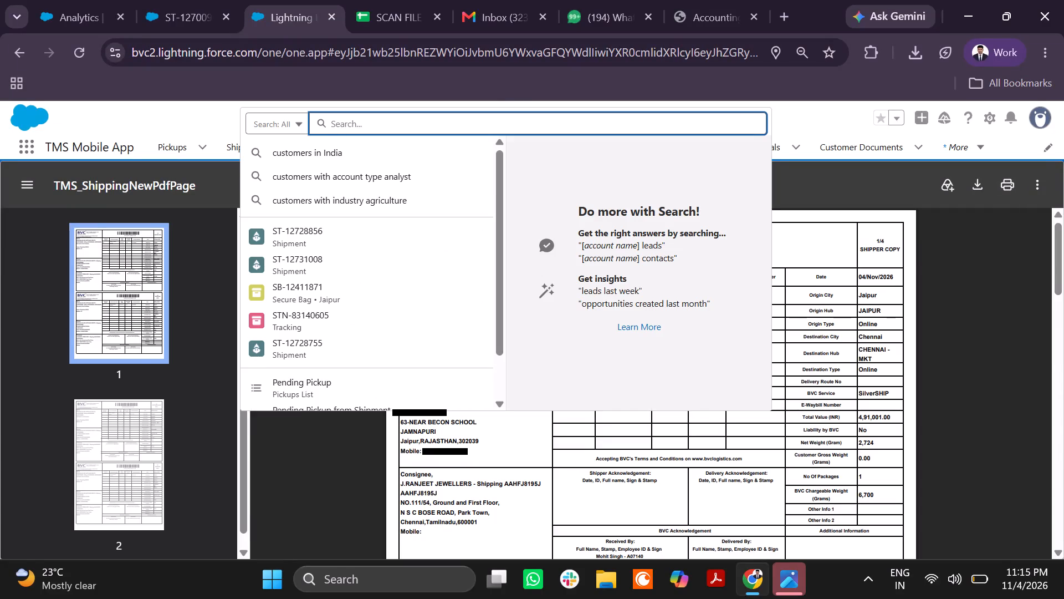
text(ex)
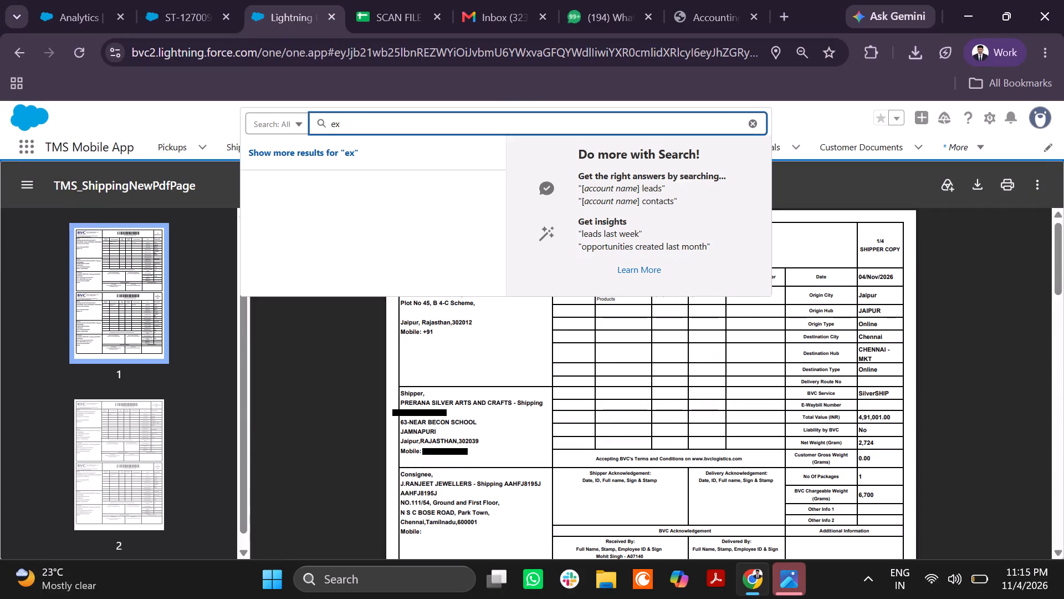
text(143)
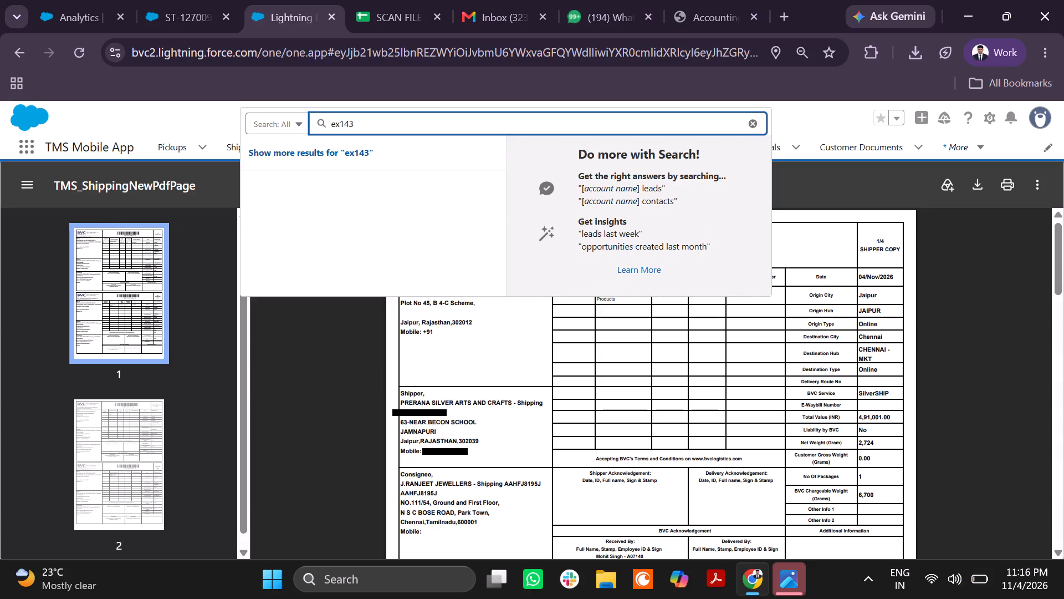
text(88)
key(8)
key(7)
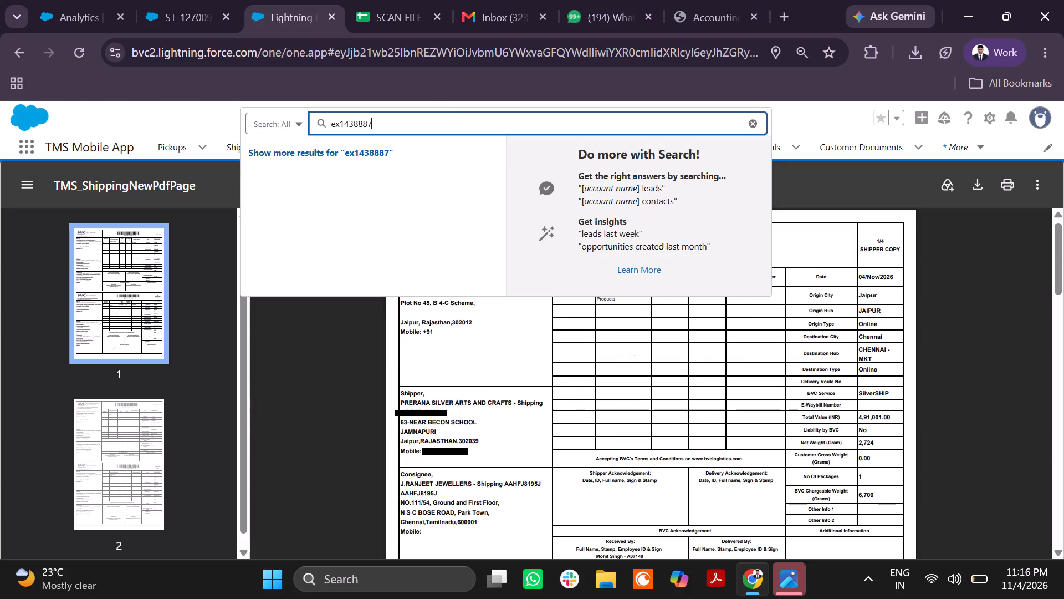
click(358, 143)
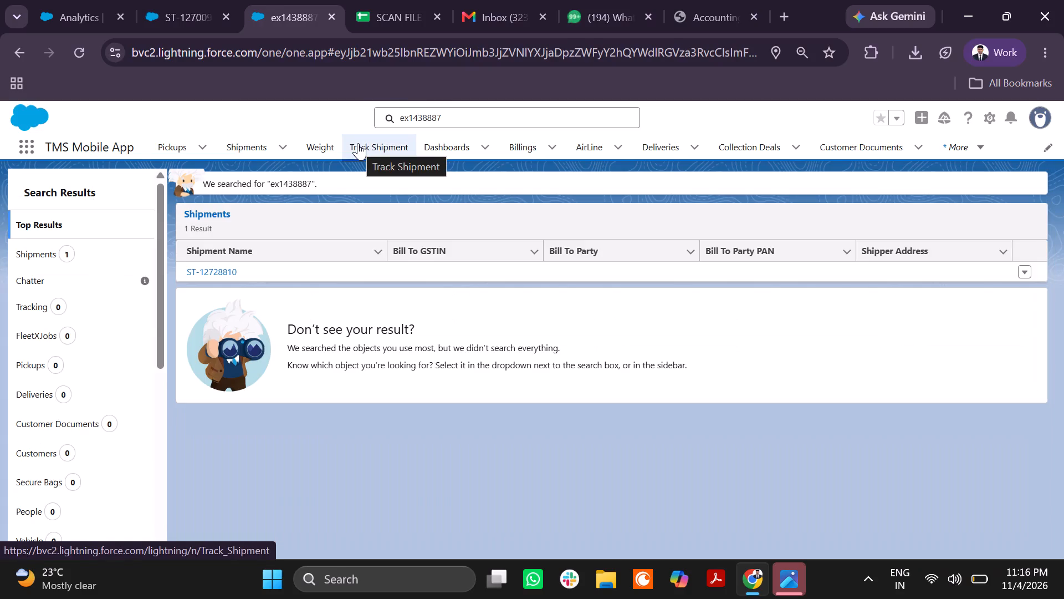
click(209, 266)
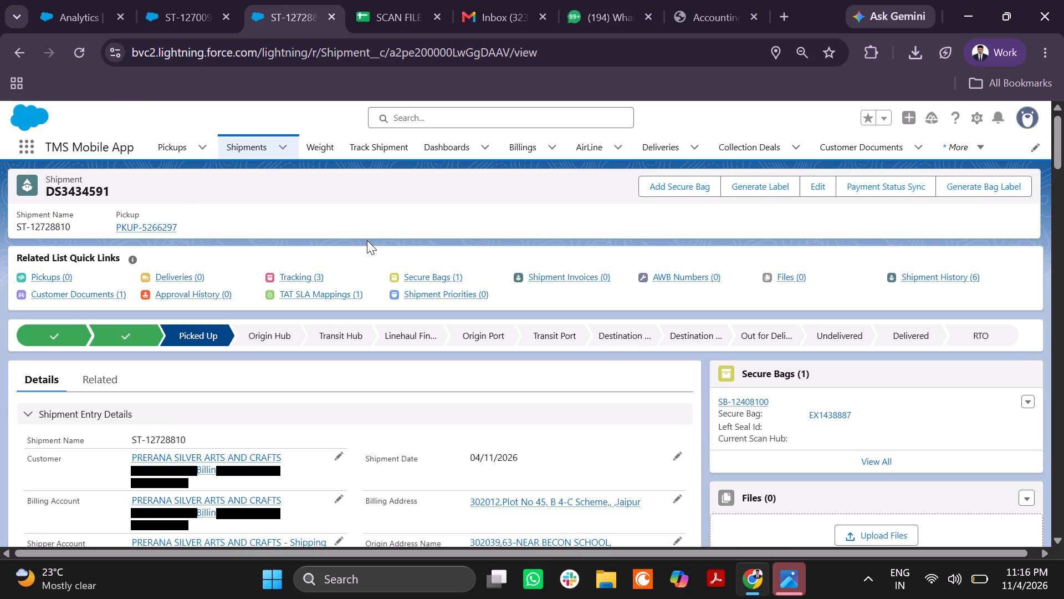
click(754, 187)
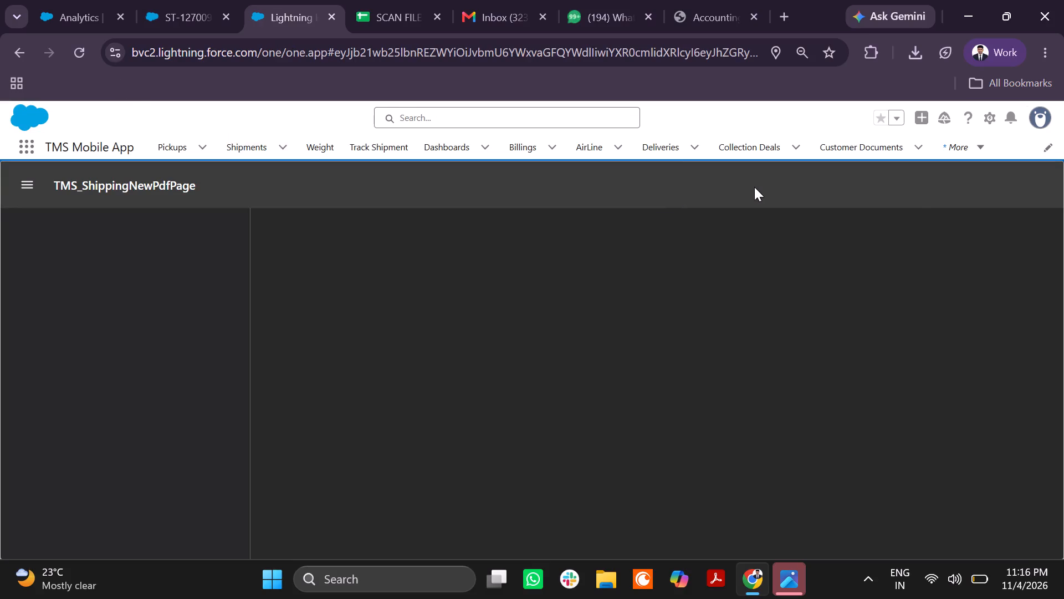
click(1004, 181)
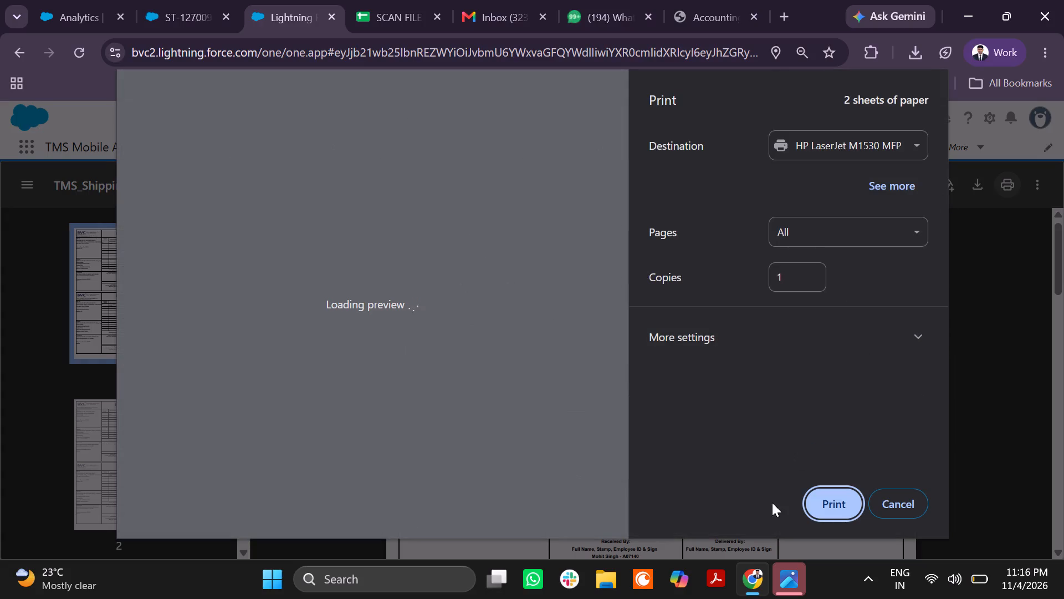
click(827, 499)
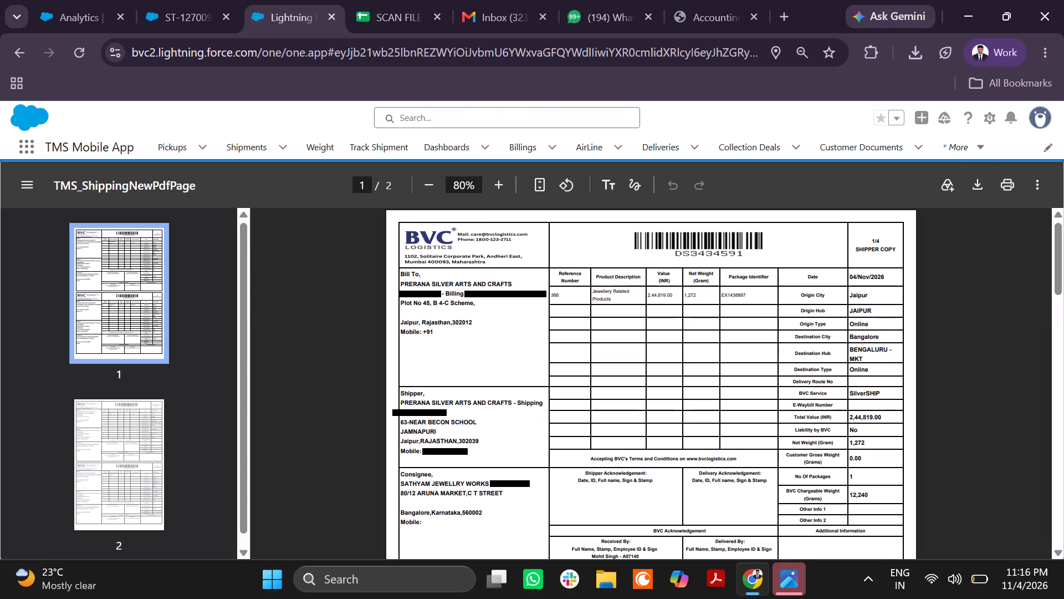
click(451, 118)
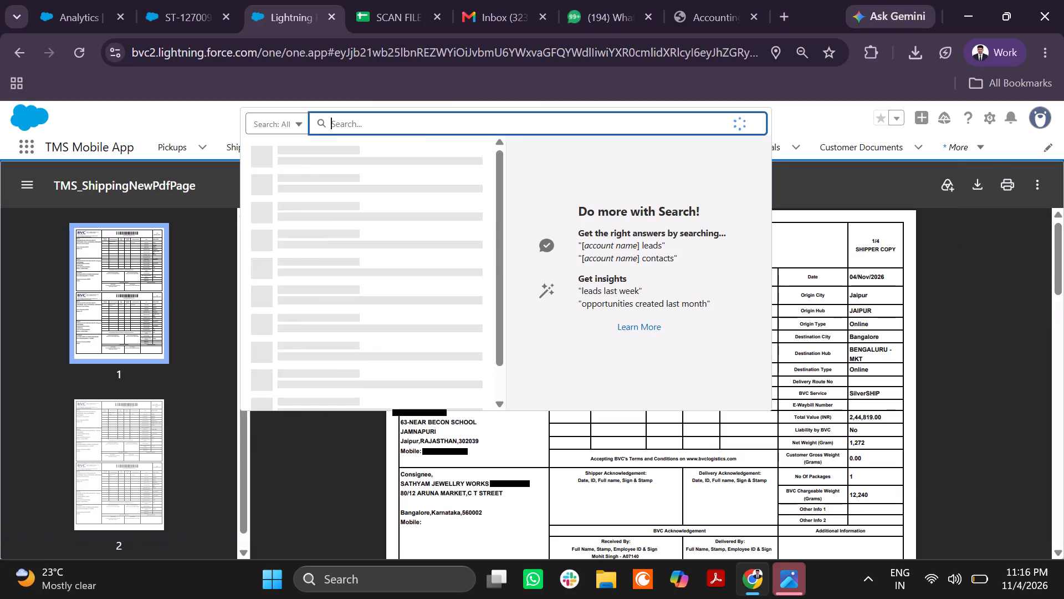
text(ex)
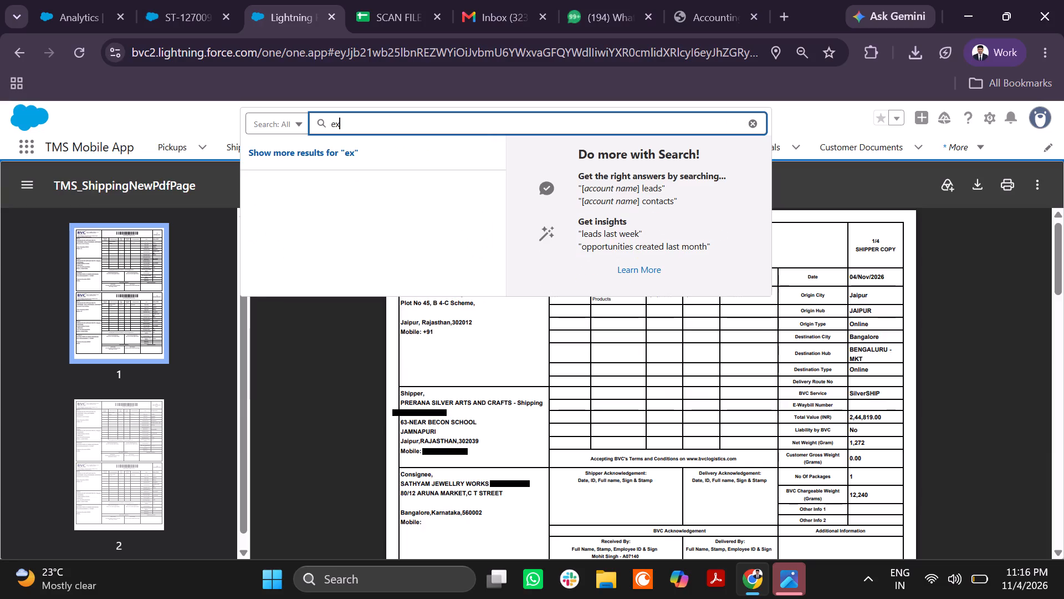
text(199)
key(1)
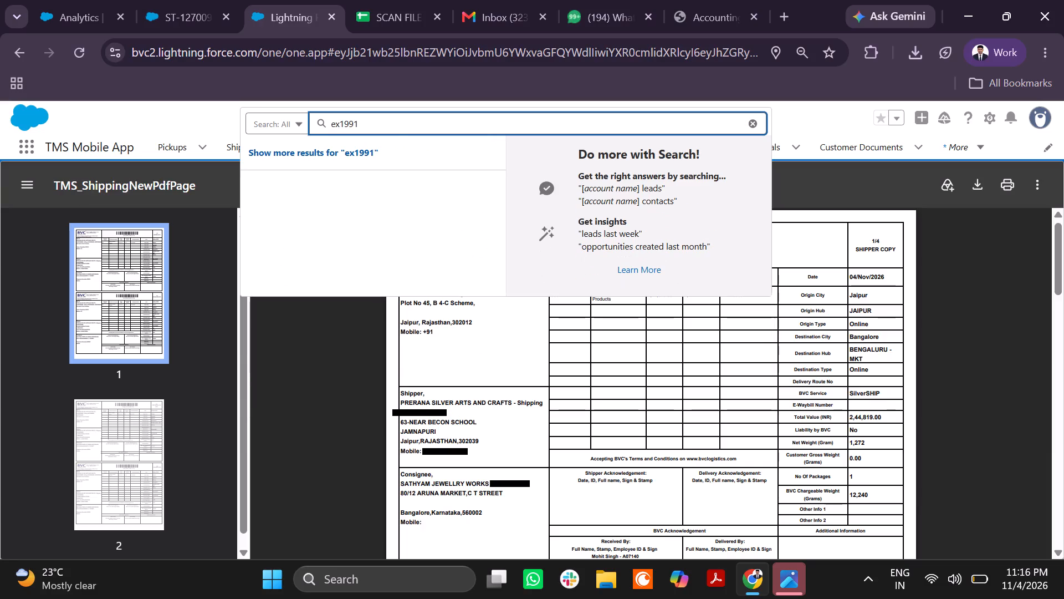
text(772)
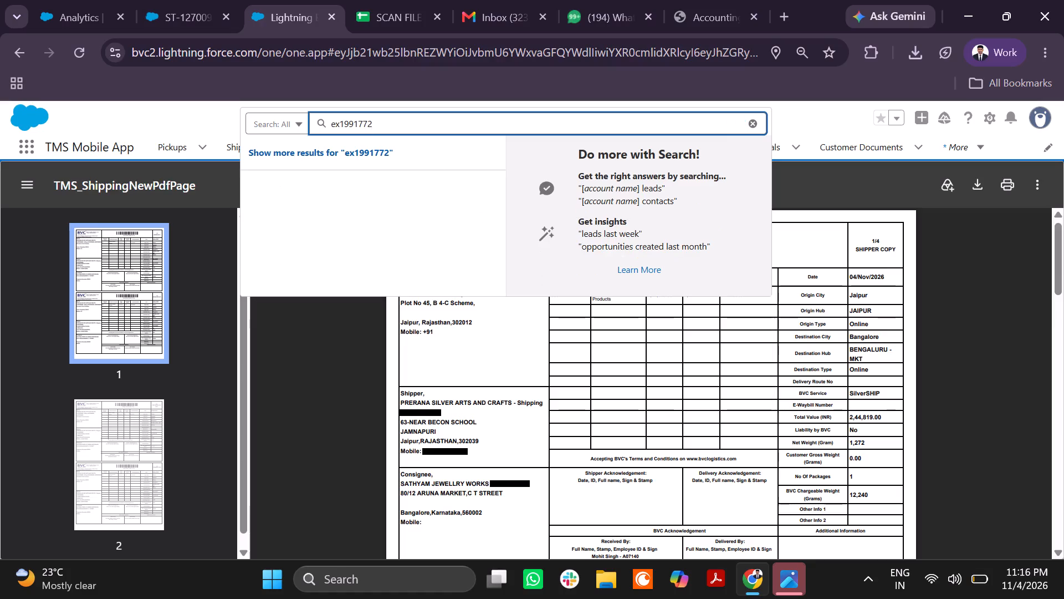
click(369, 150)
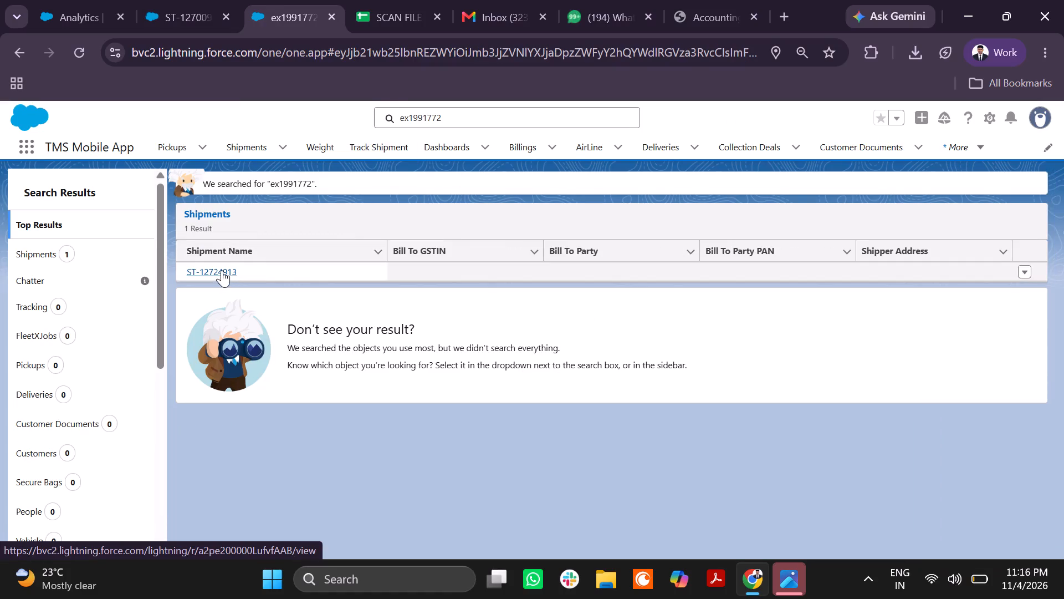
click(222, 270)
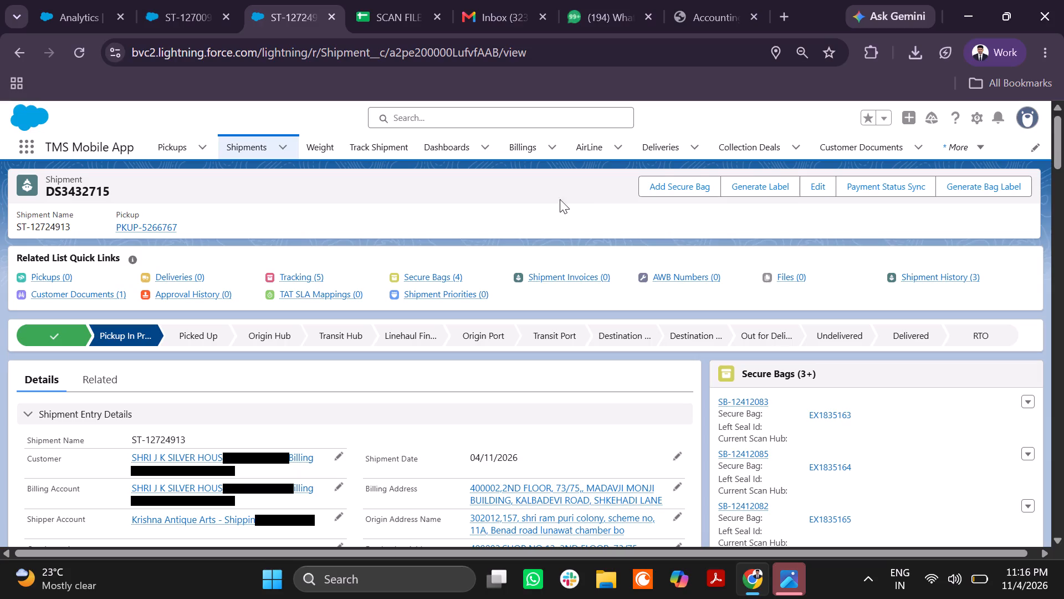
click(755, 189)
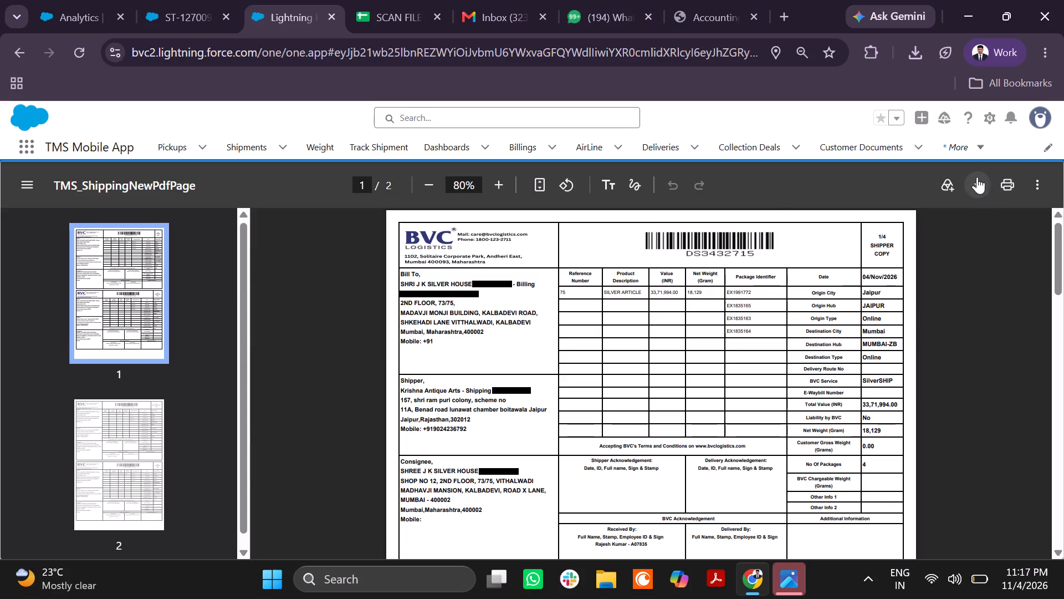
click(1001, 185)
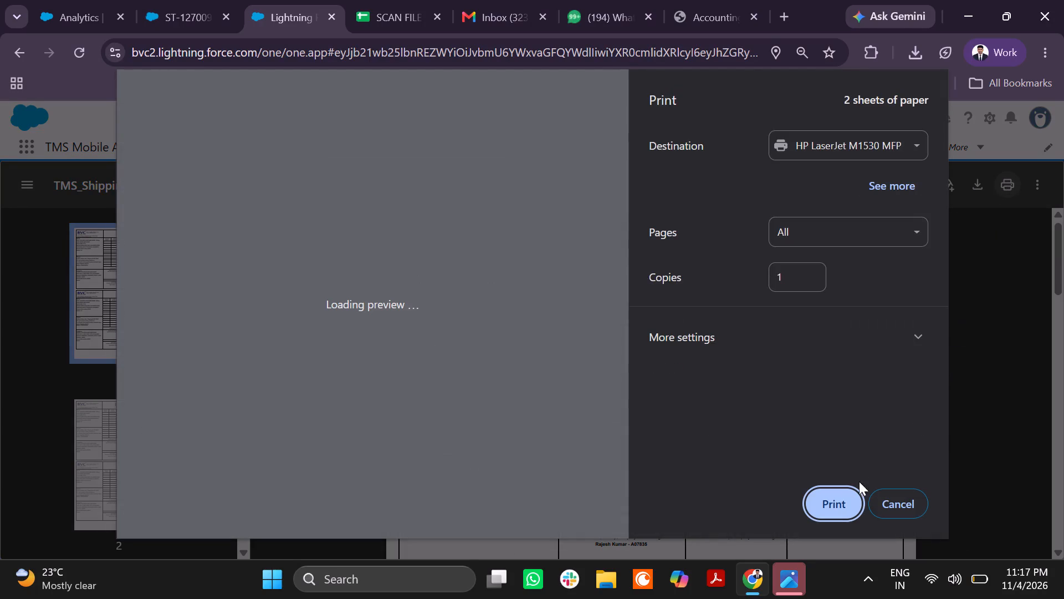
click(840, 502)
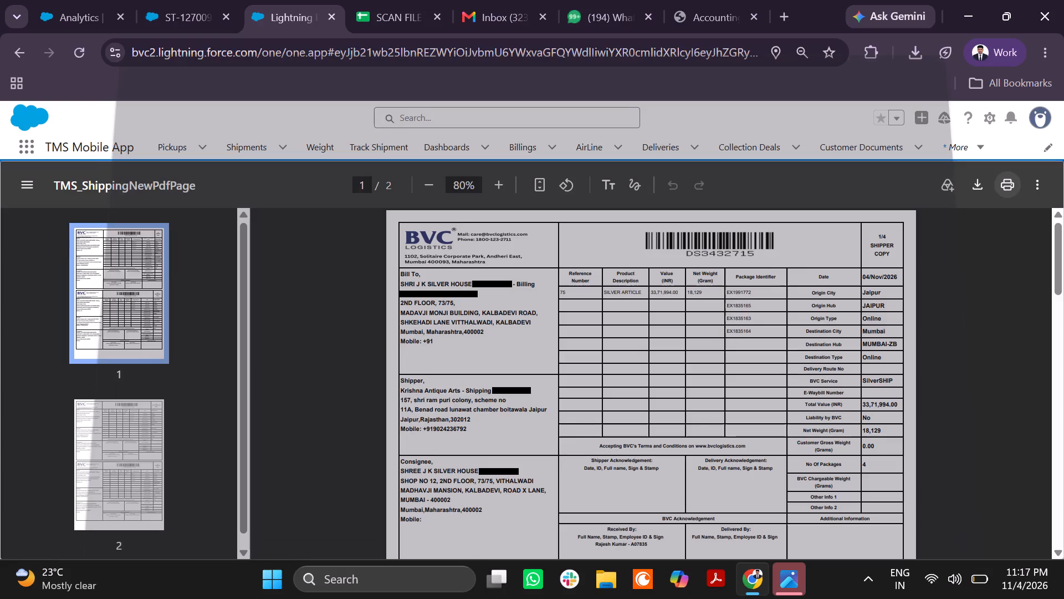
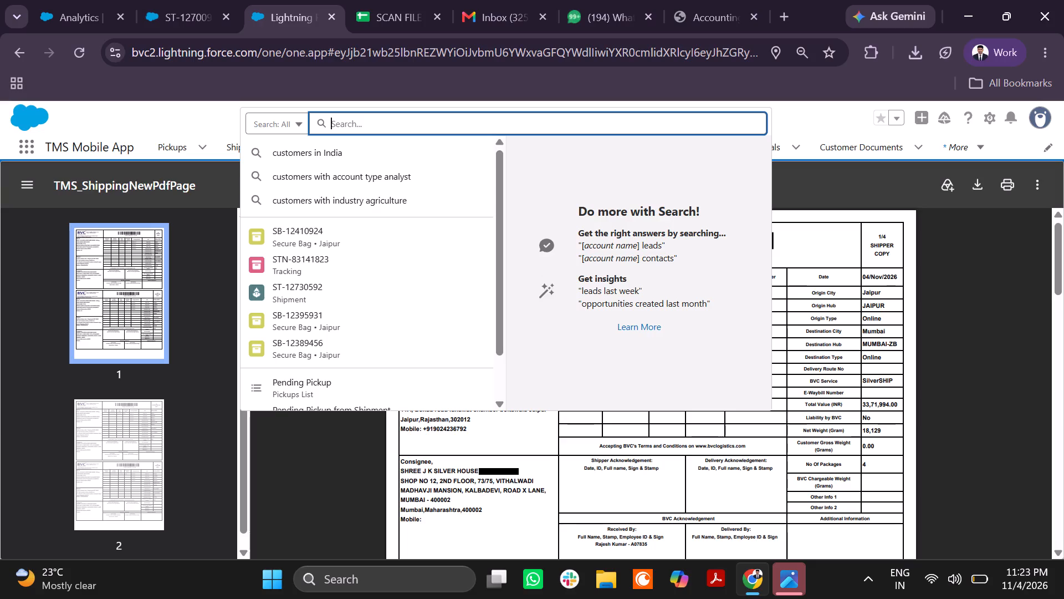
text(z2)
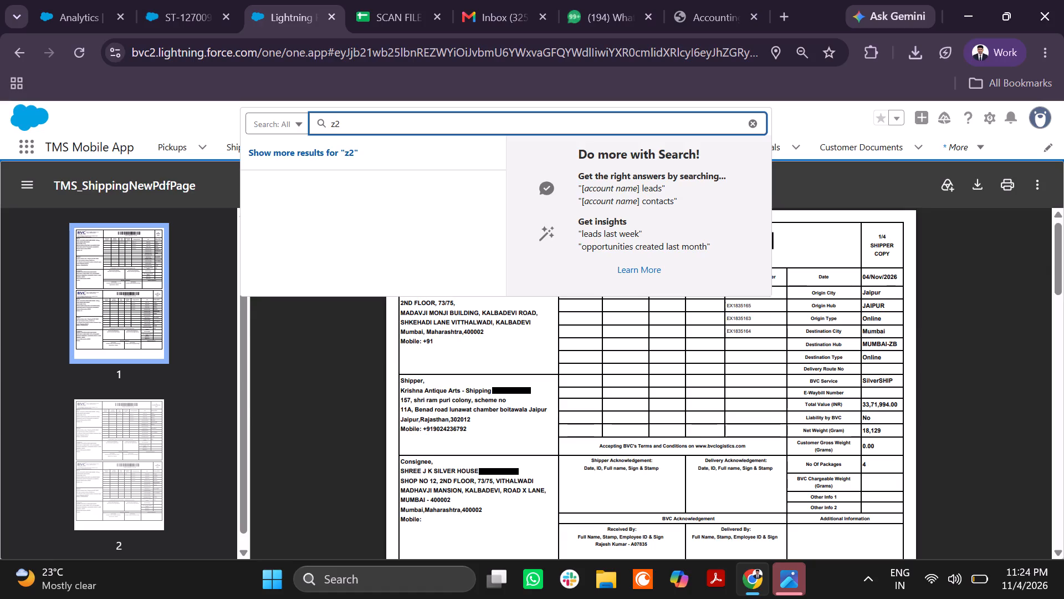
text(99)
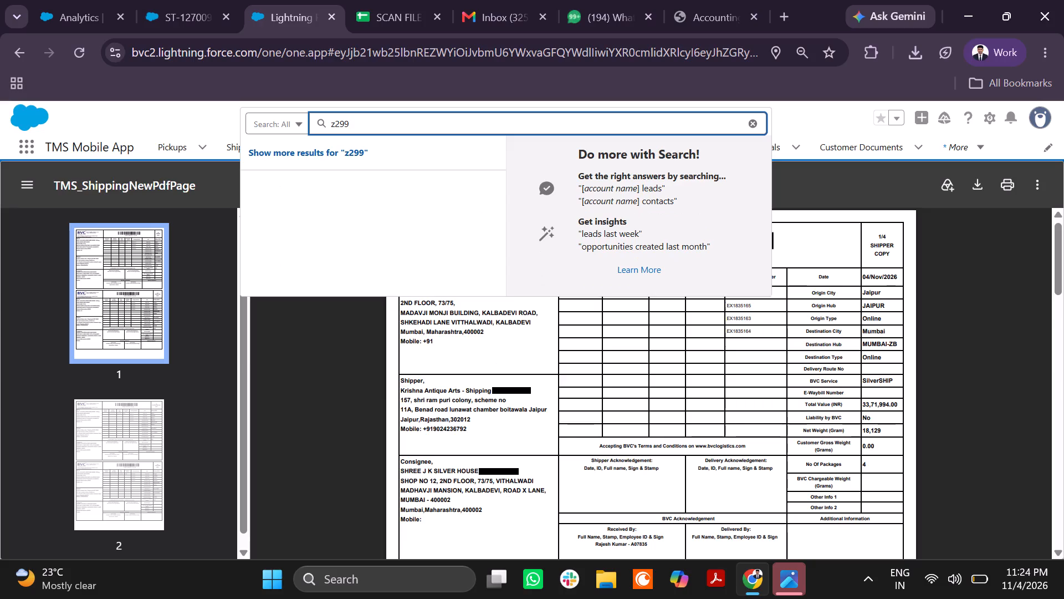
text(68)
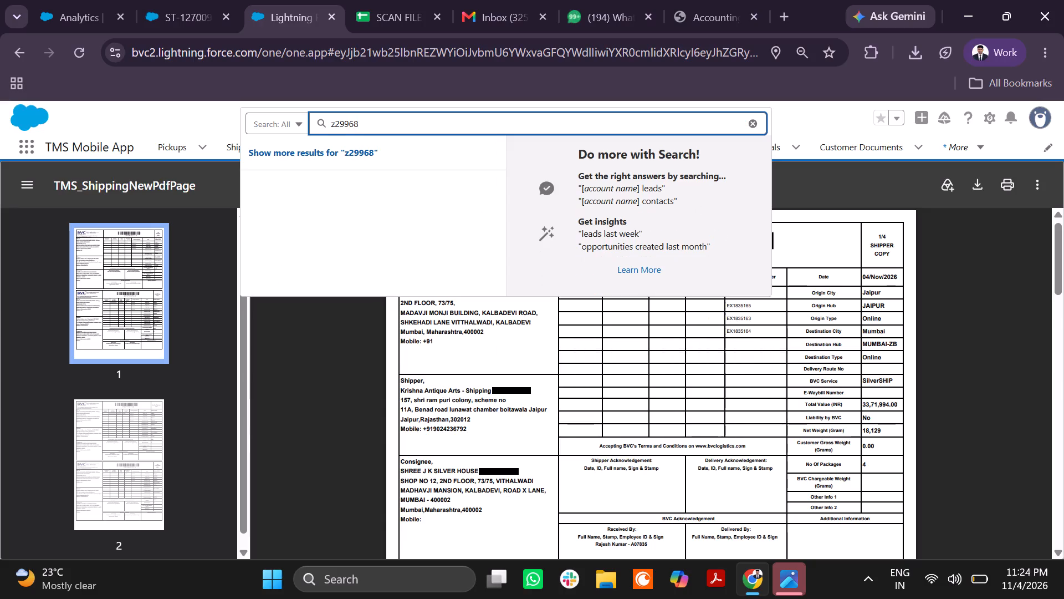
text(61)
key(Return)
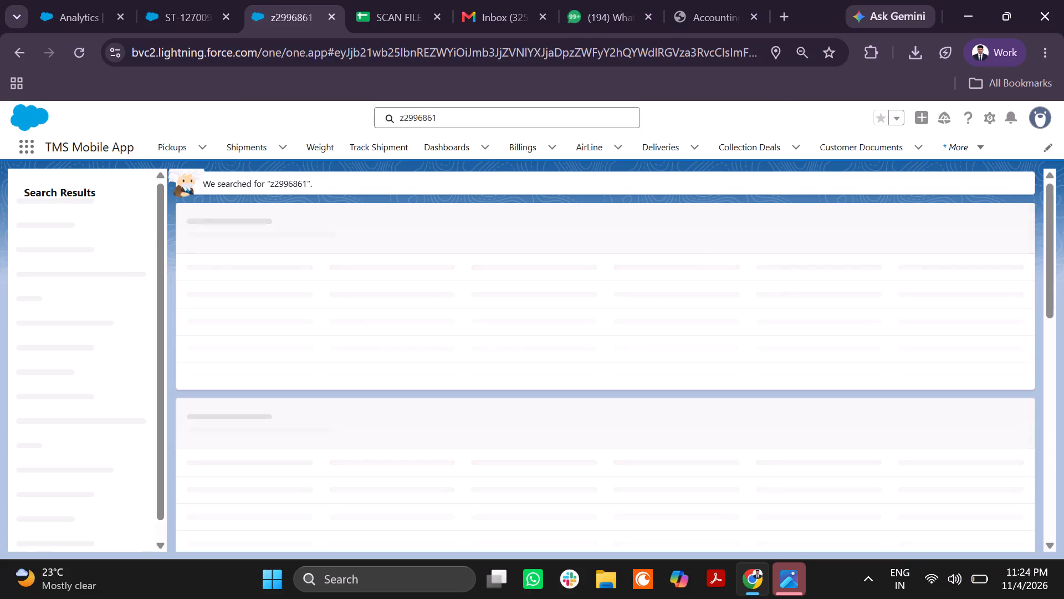
click(209, 274)
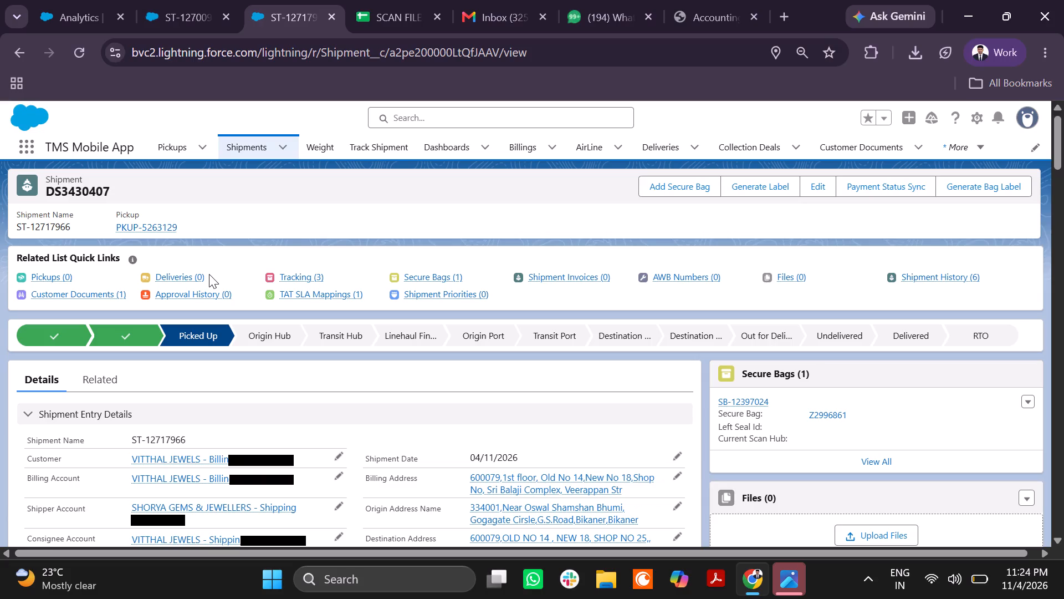
click(770, 185)
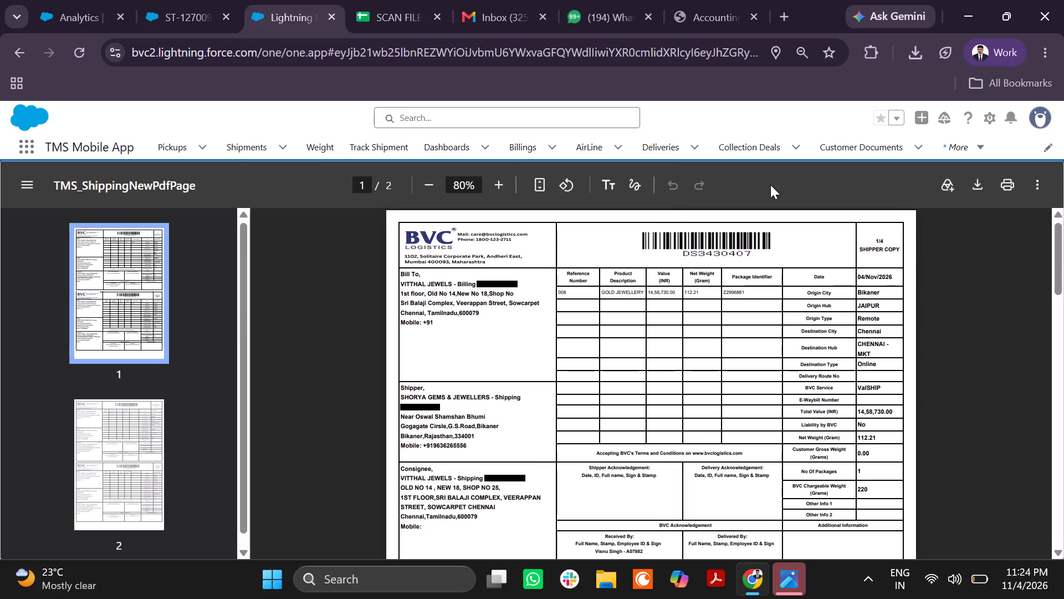
Start printing the shipping label on the HP LaserJet M1530 MFP with a customised page range.
click(1008, 179)
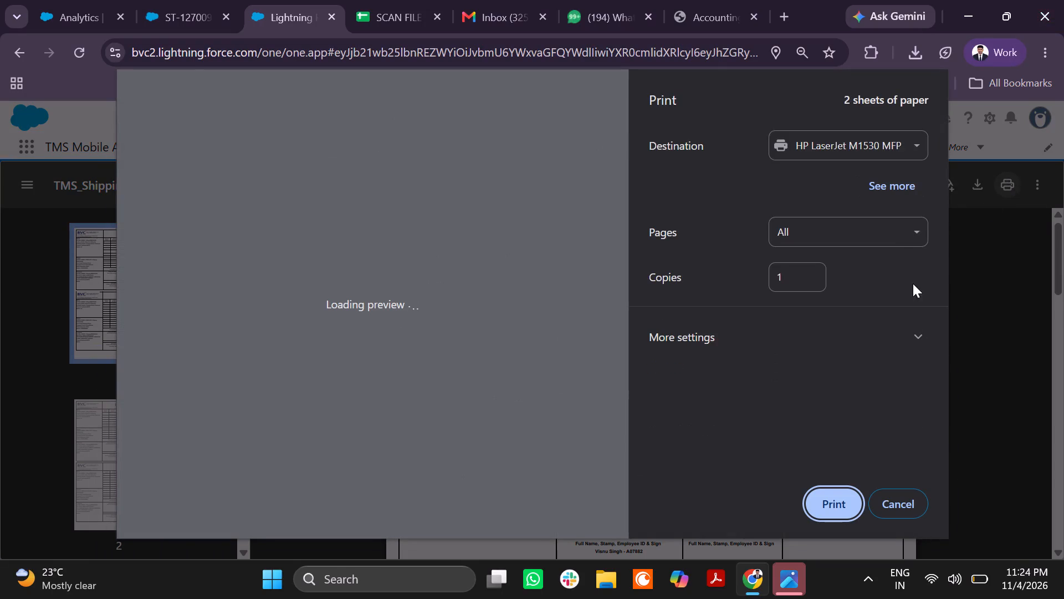
click(900, 242)
click(841, 314)
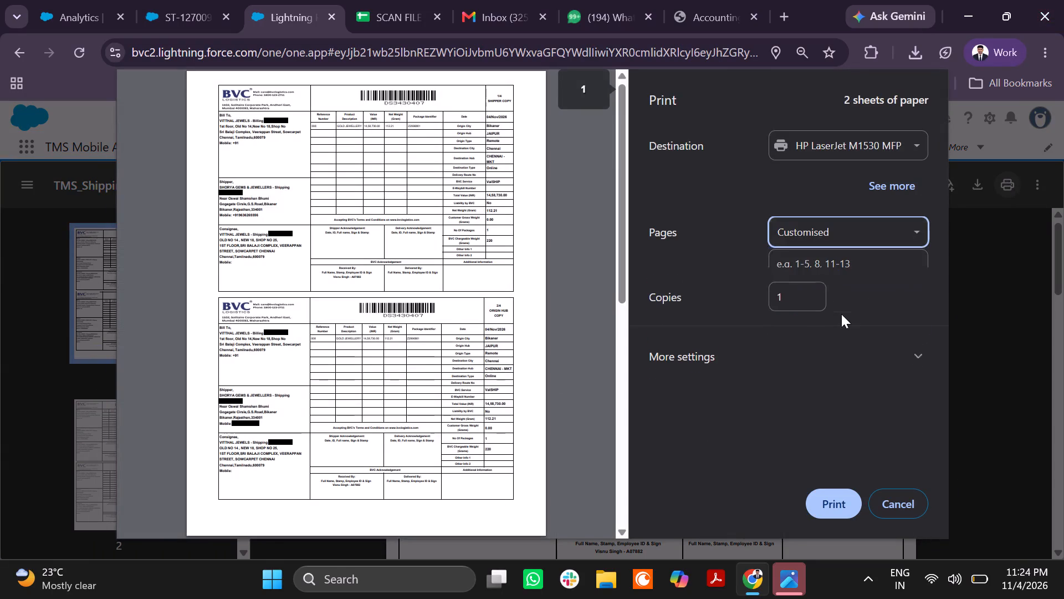
Restrict the customised range to page 1 and print the shipping docket on the HP LaserJet M1530 MFP.
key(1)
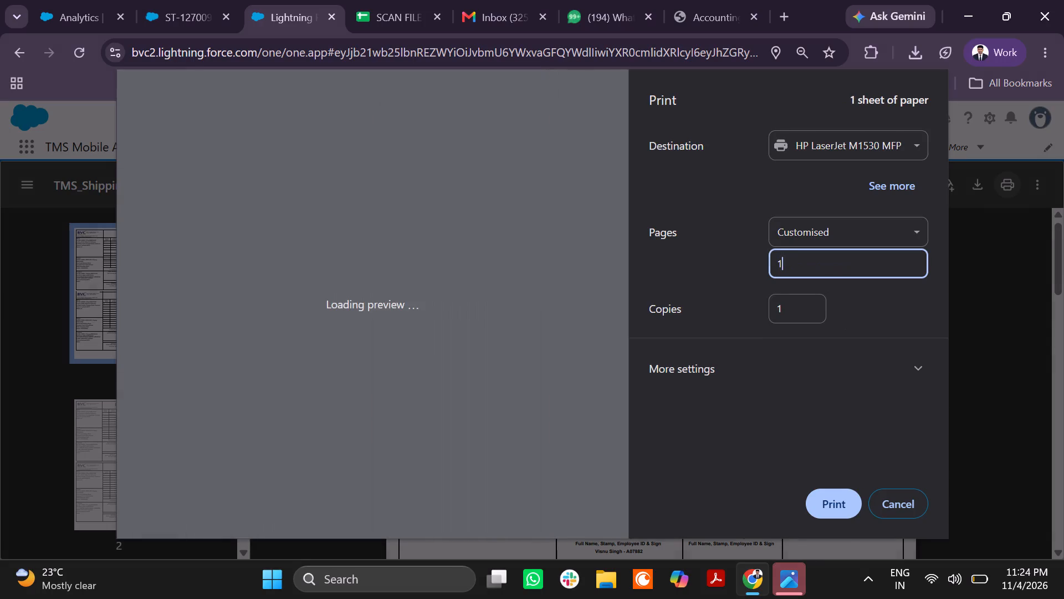
click(837, 509)
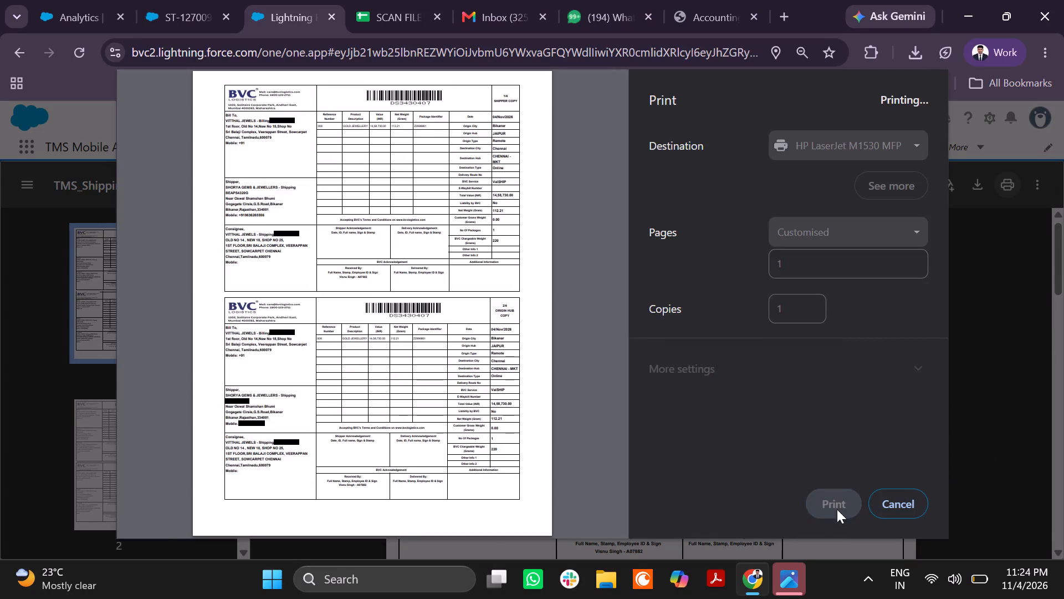